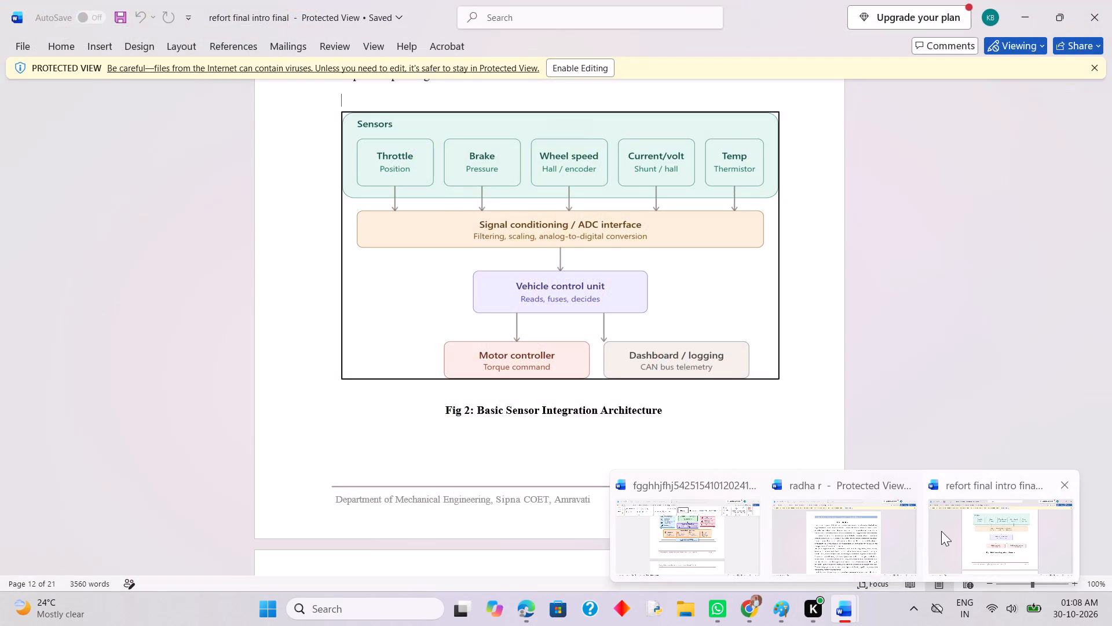
Switch to the advanced motor control strategies report and look through it up to the basic working flow diagram on page 7.
click(868, 544)
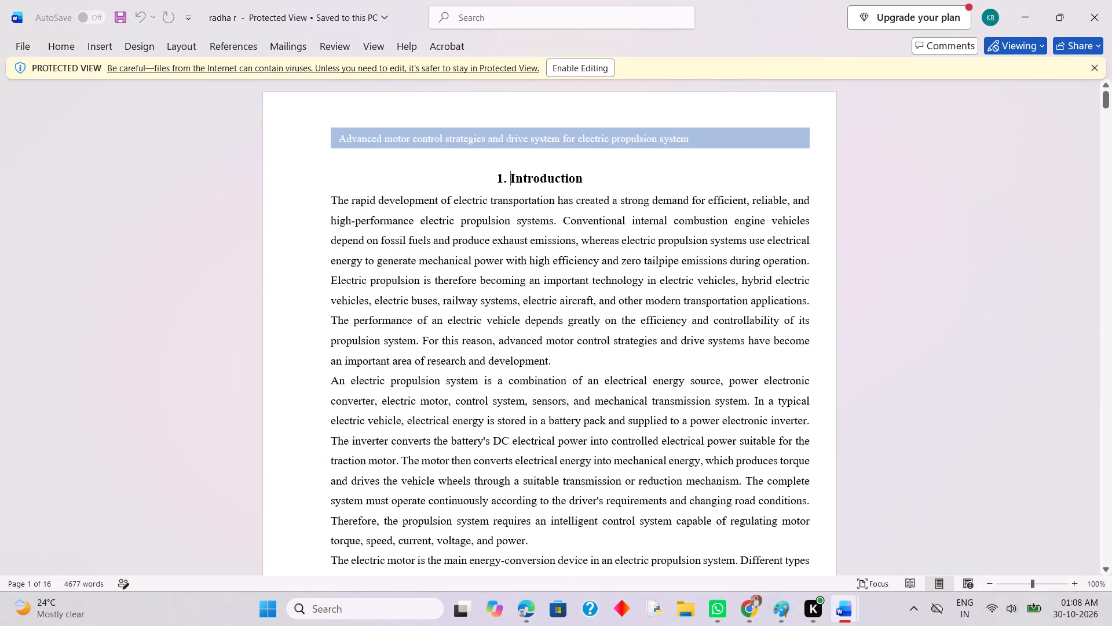
scroll(671, 391, down, 1)
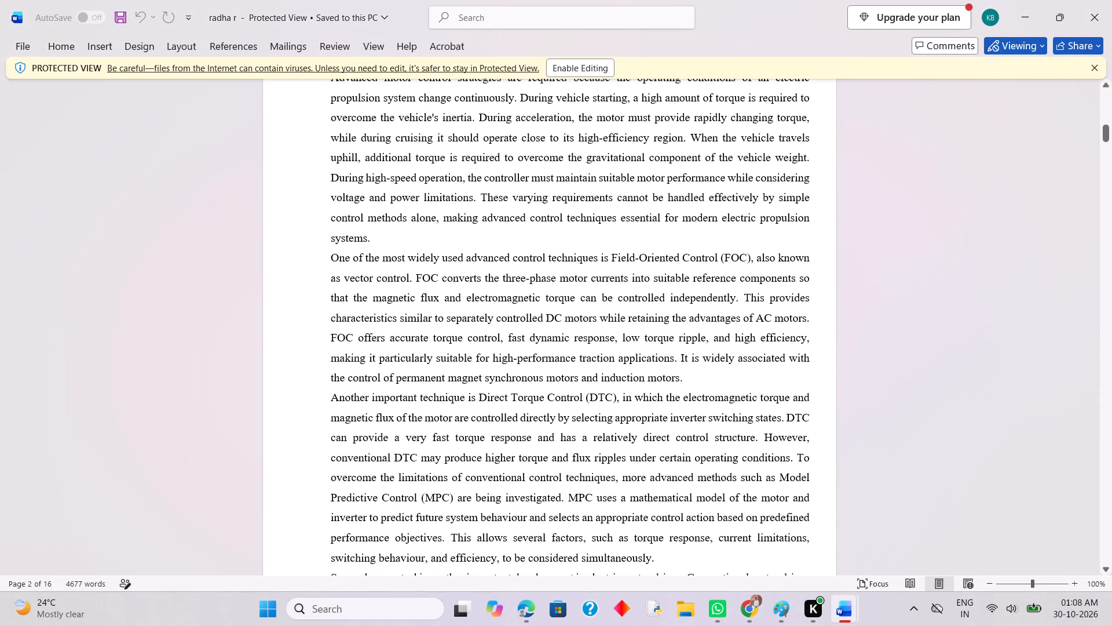
scroll(671, 391, down, 1)
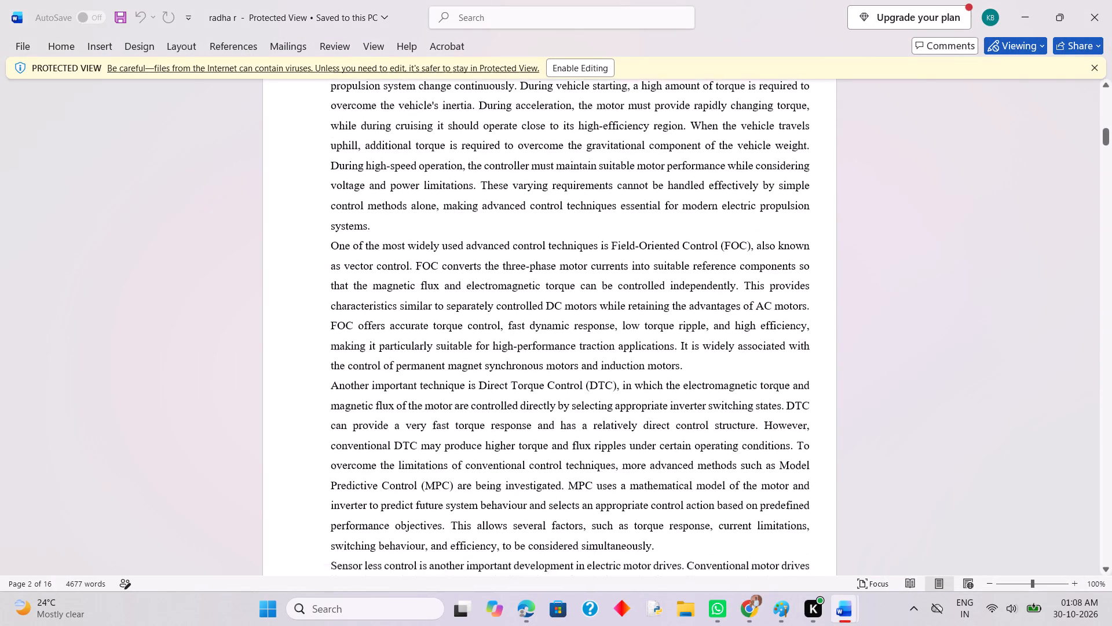
scroll(671, 391, down, 2)
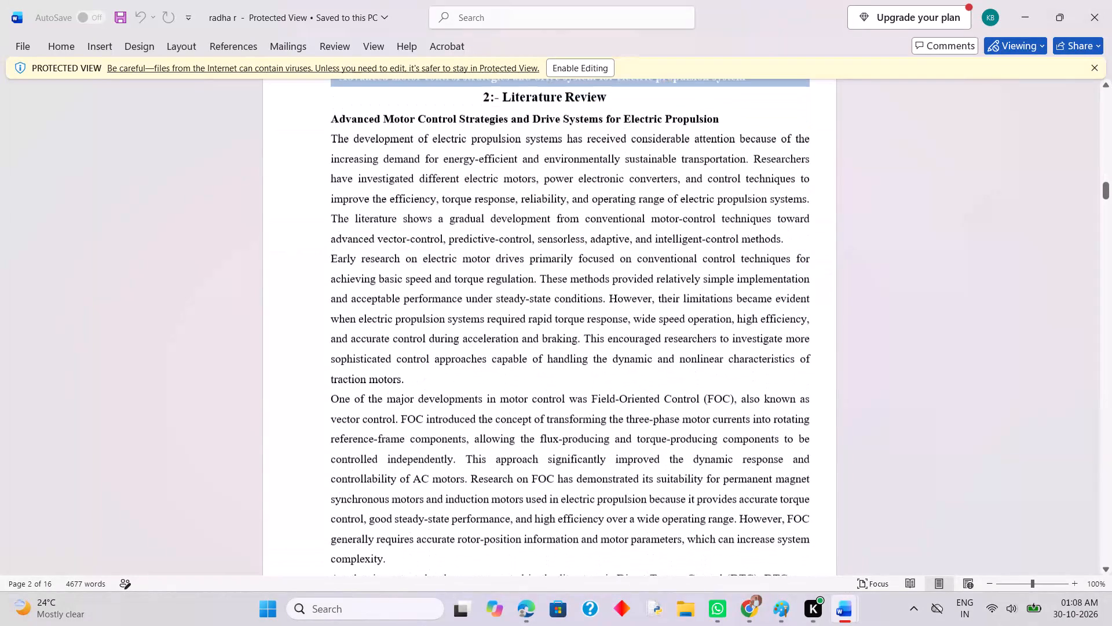
scroll(671, 391, down, 2)
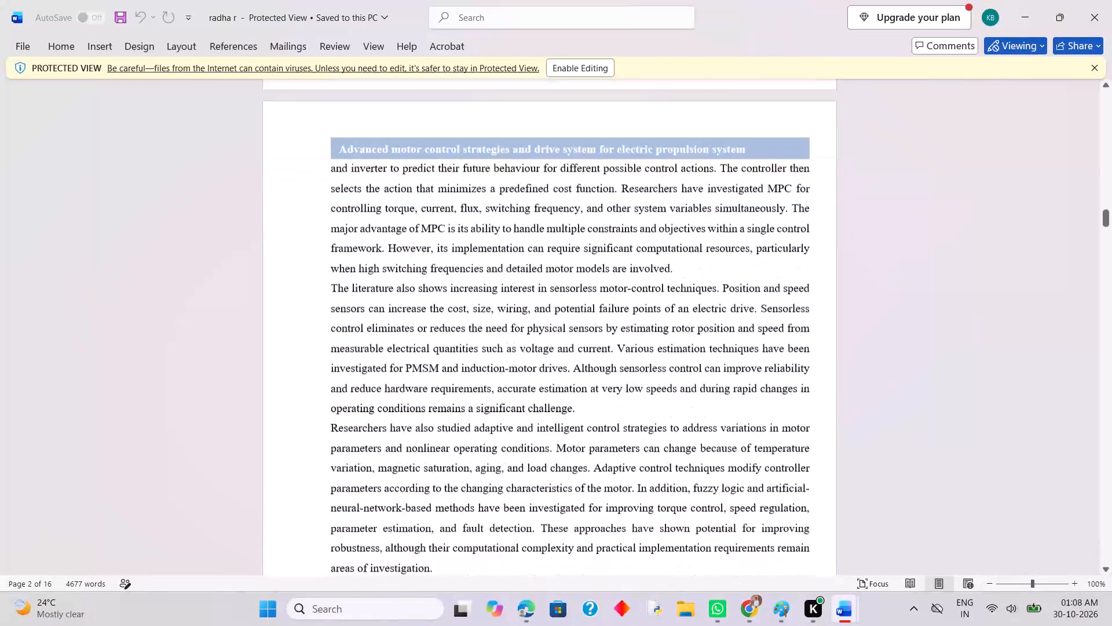
scroll(671, 391, down, 2)
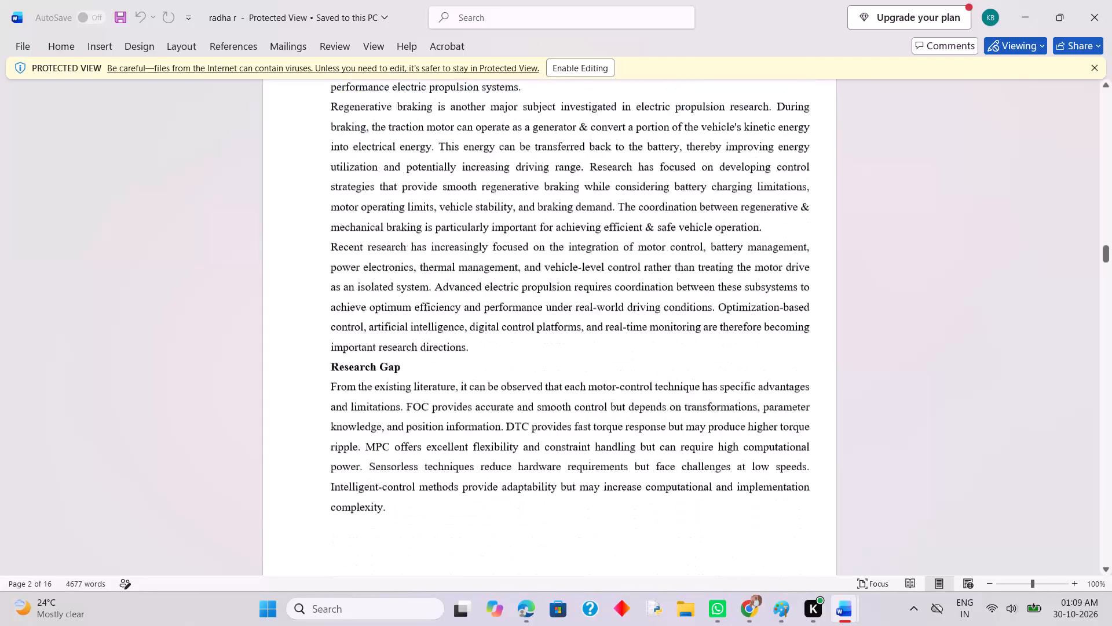
scroll(671, 391, down, 1)
scroll(671, 391, right, 1)
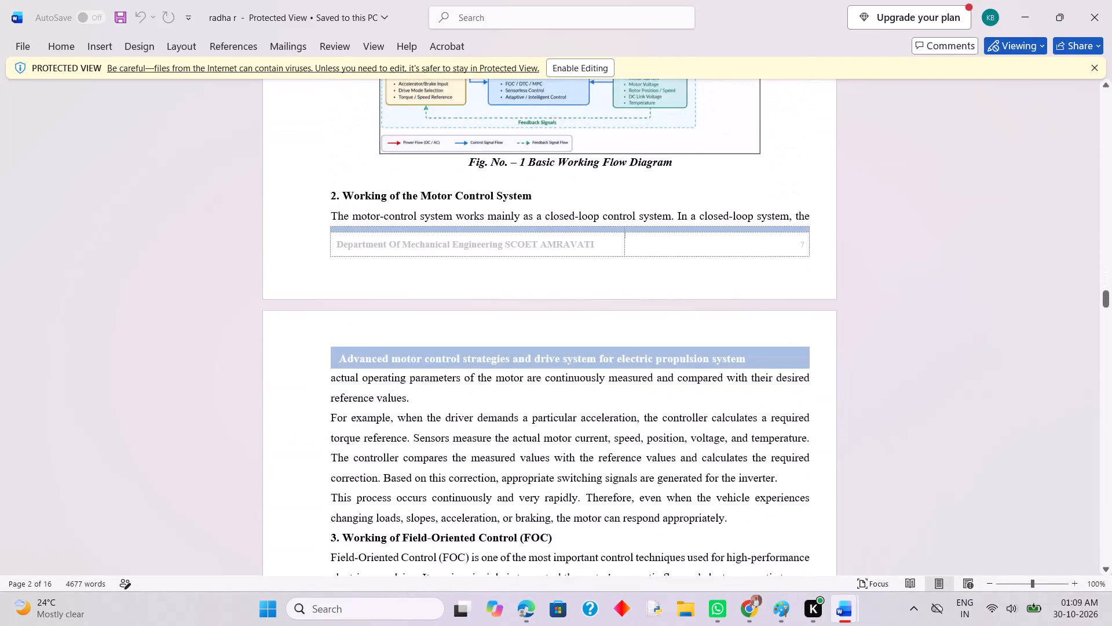
scroll(671, 391, right, 2)
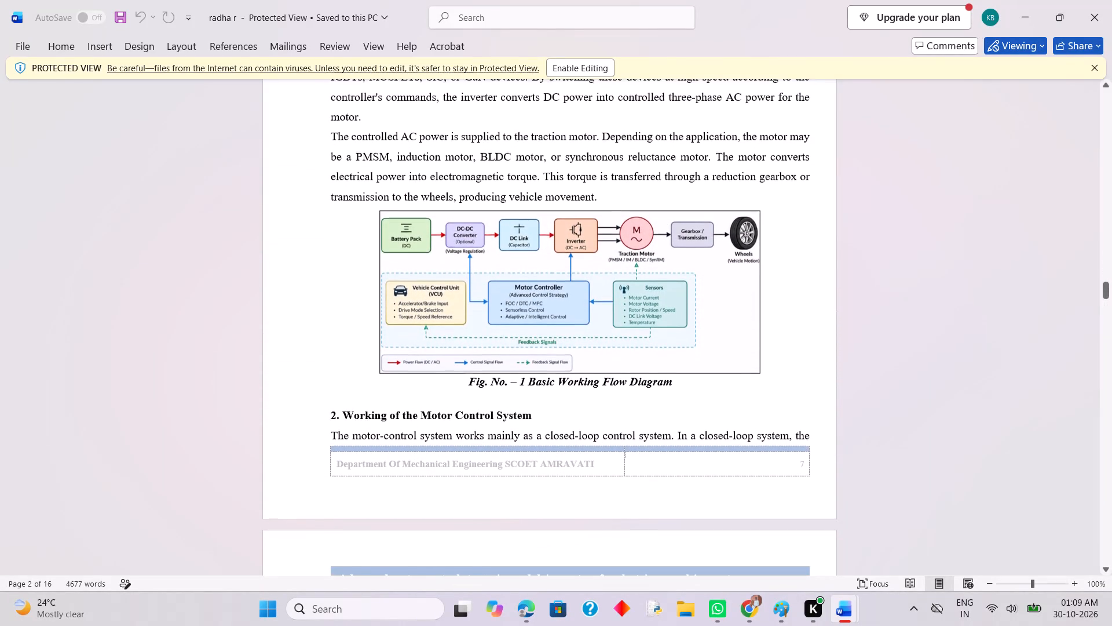
click(617, 340)
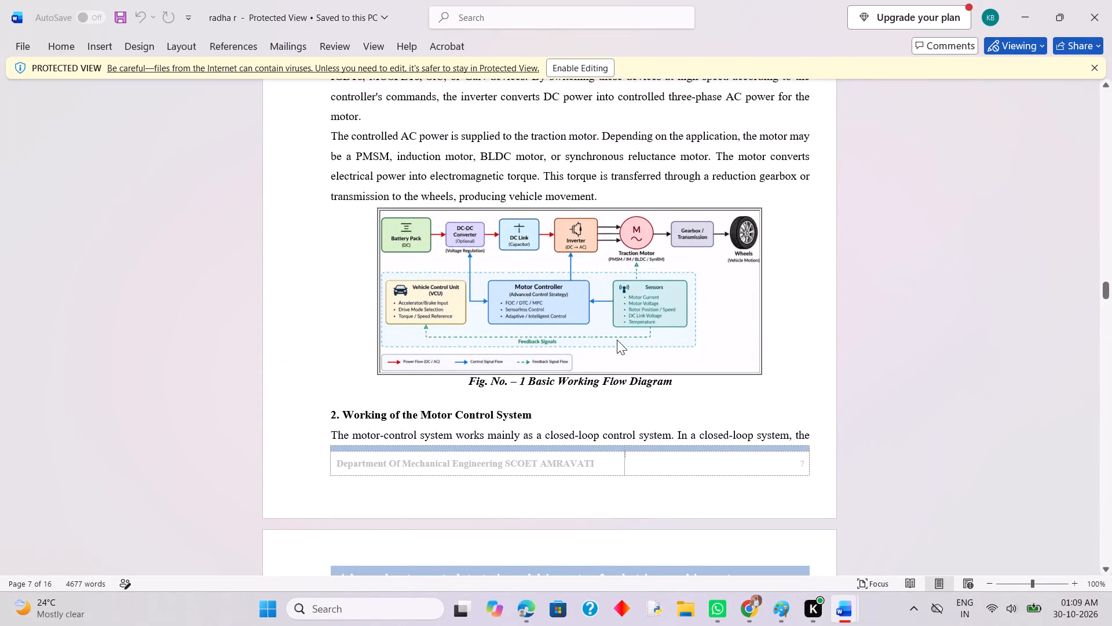
scroll(664, 368, down, 1)
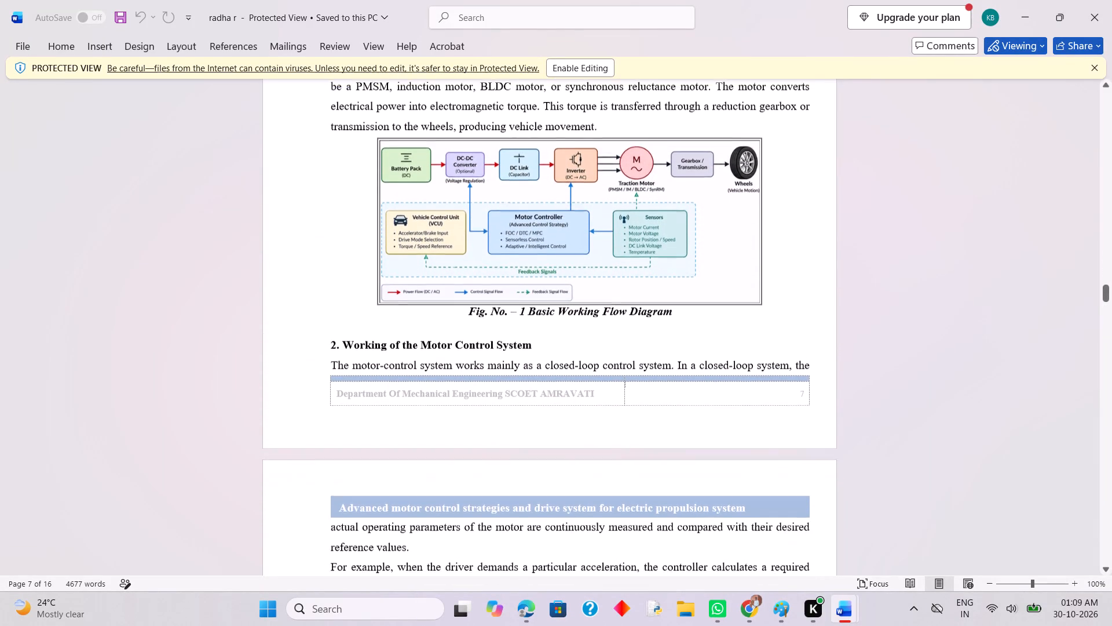
scroll(664, 368, down, 1)
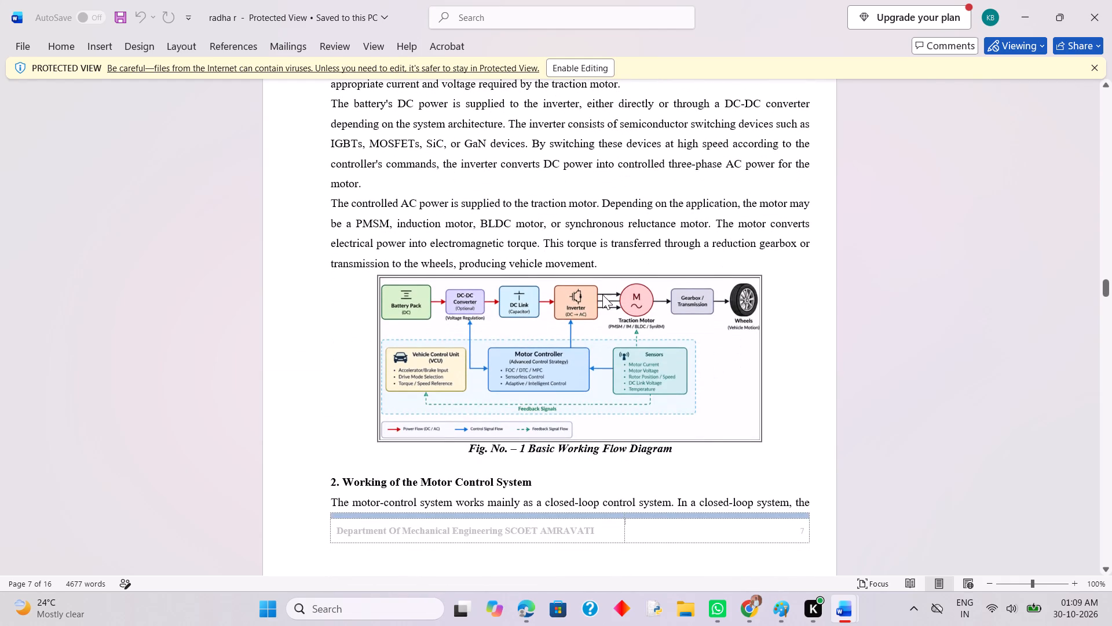
Enable editing for the advanced motor control strategies report.
click(573, 66)
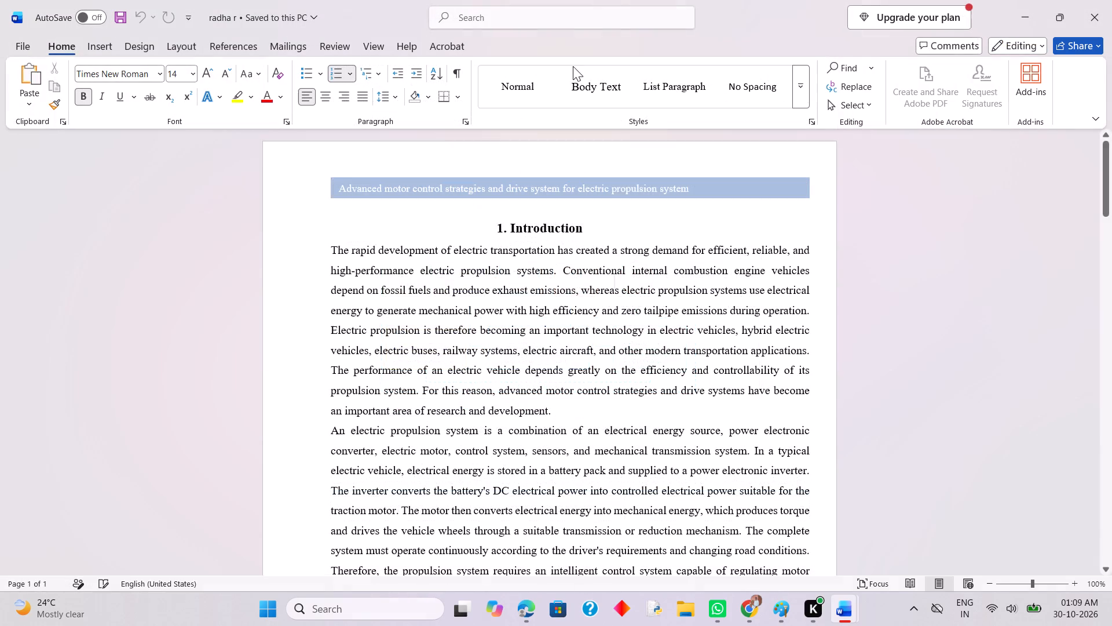
Check the formatting of the Introduction heading and the font and line spacing of the first body paragraph.
scroll(618, 283, down, 2)
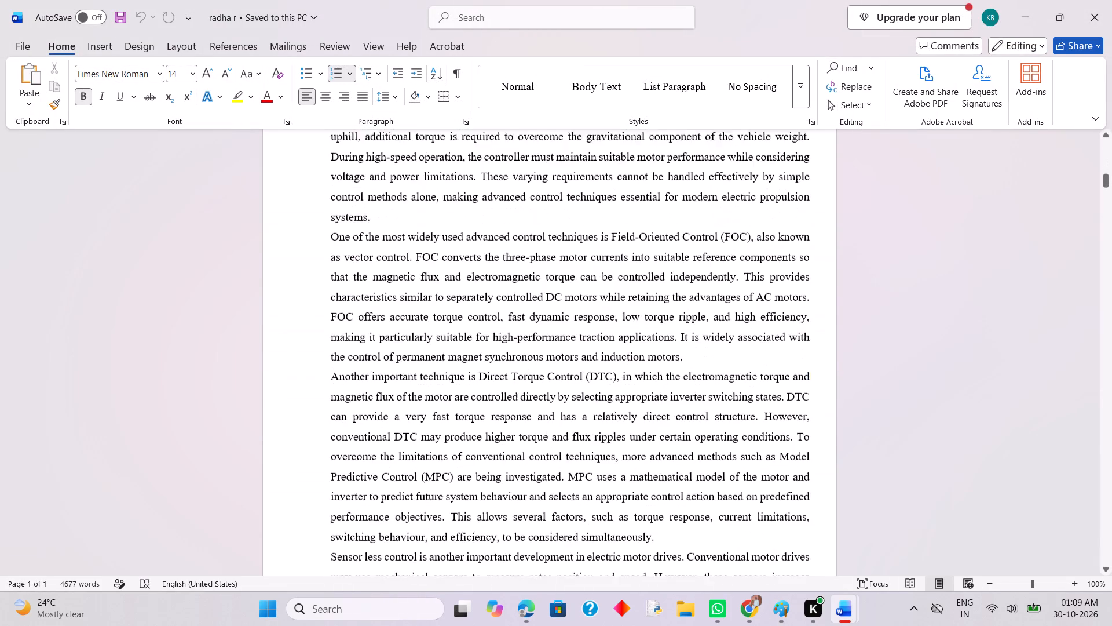
scroll(618, 283, up, 1)
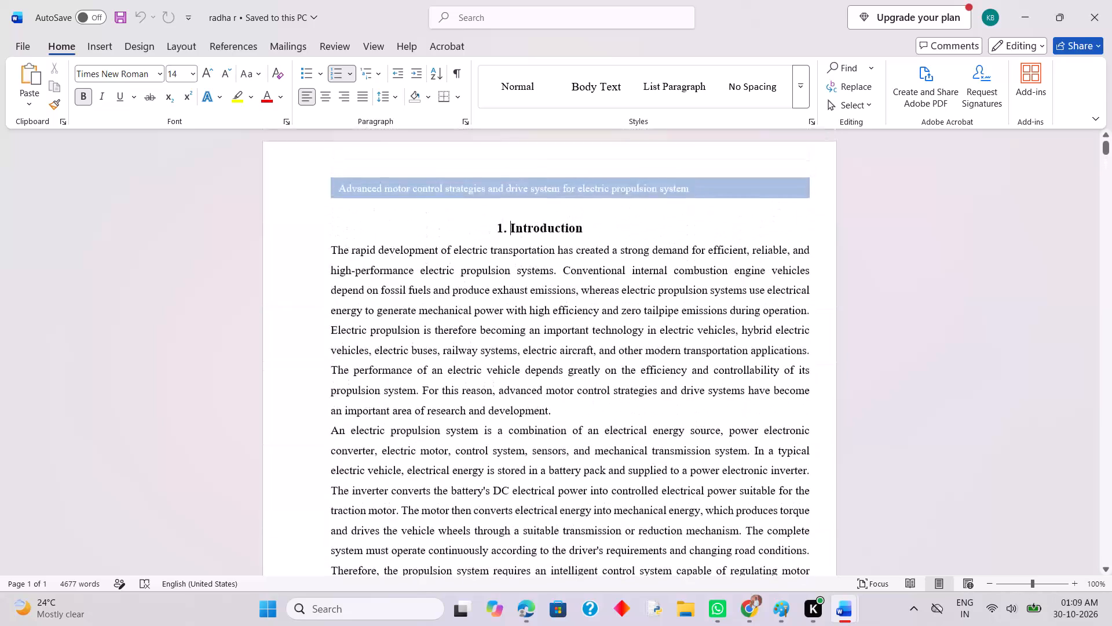
scroll(618, 283, up, 1)
drag(597, 223, 489, 231)
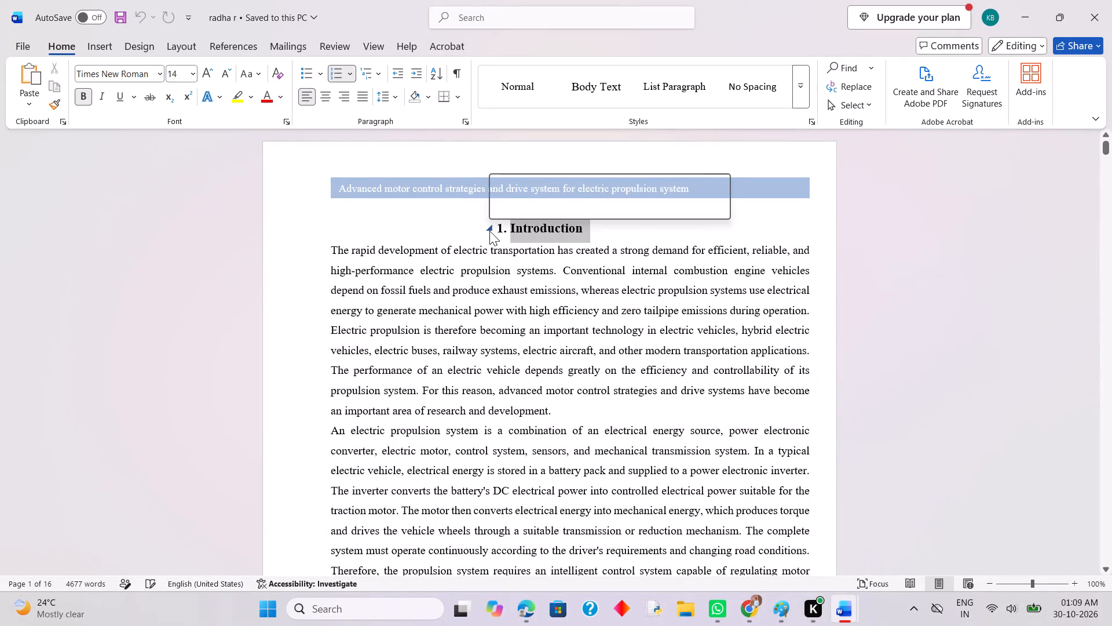
click(501, 302)
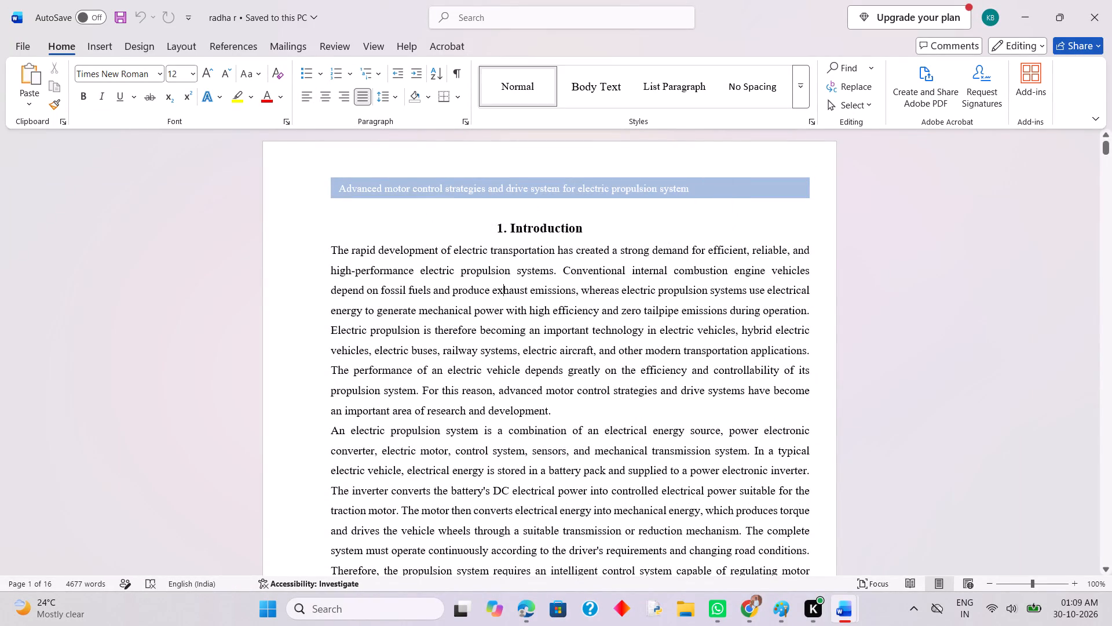
drag(501, 302, 542, 400)
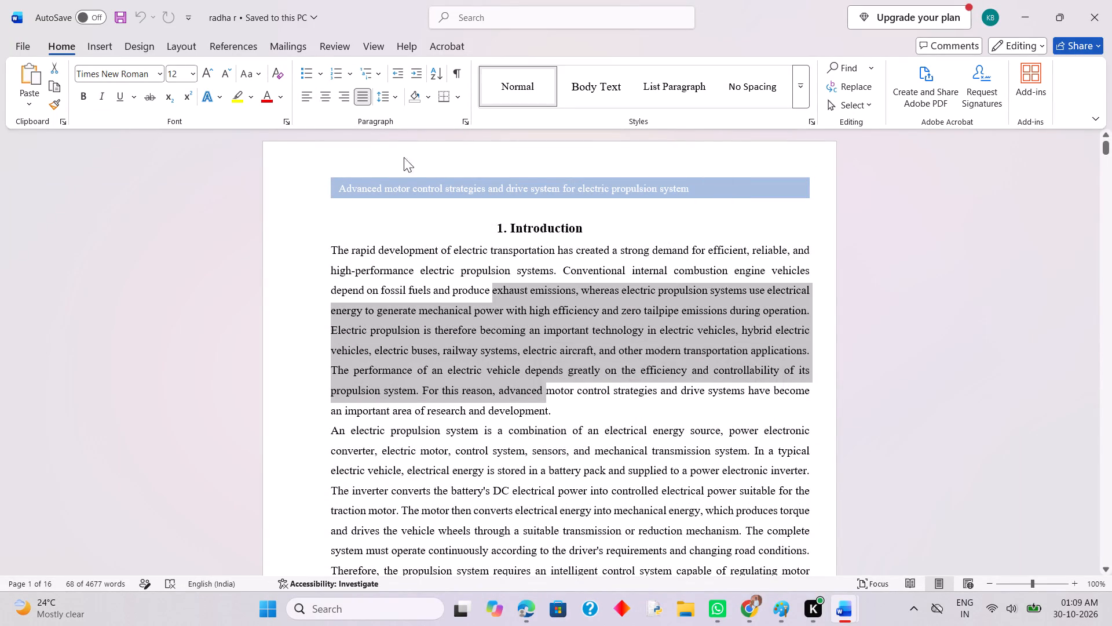
click(392, 97)
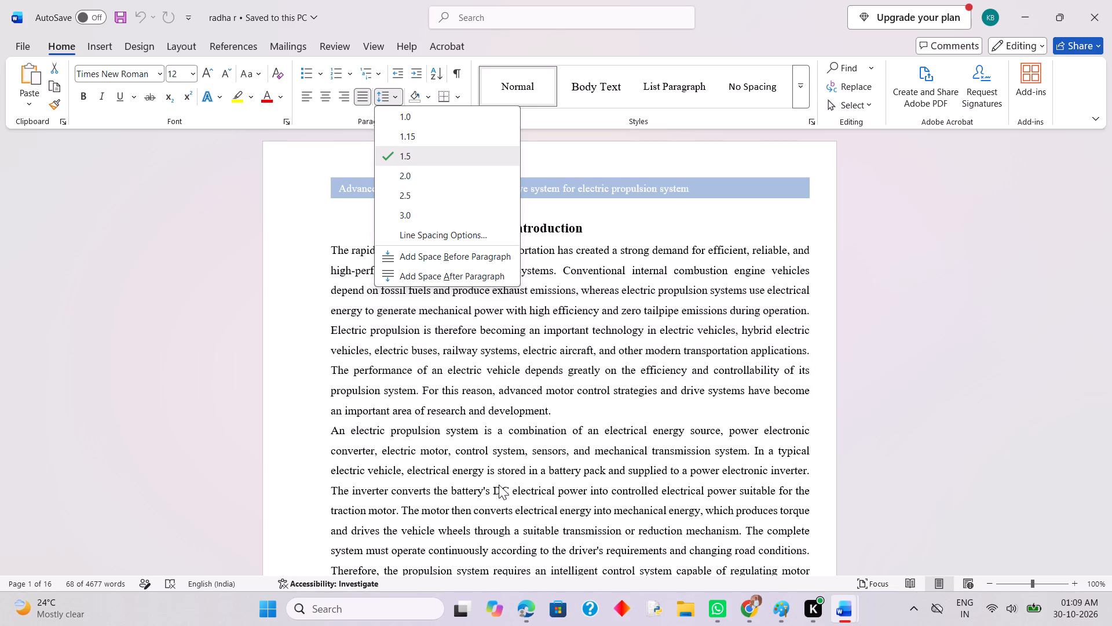
click(499, 485)
click(499, 485)
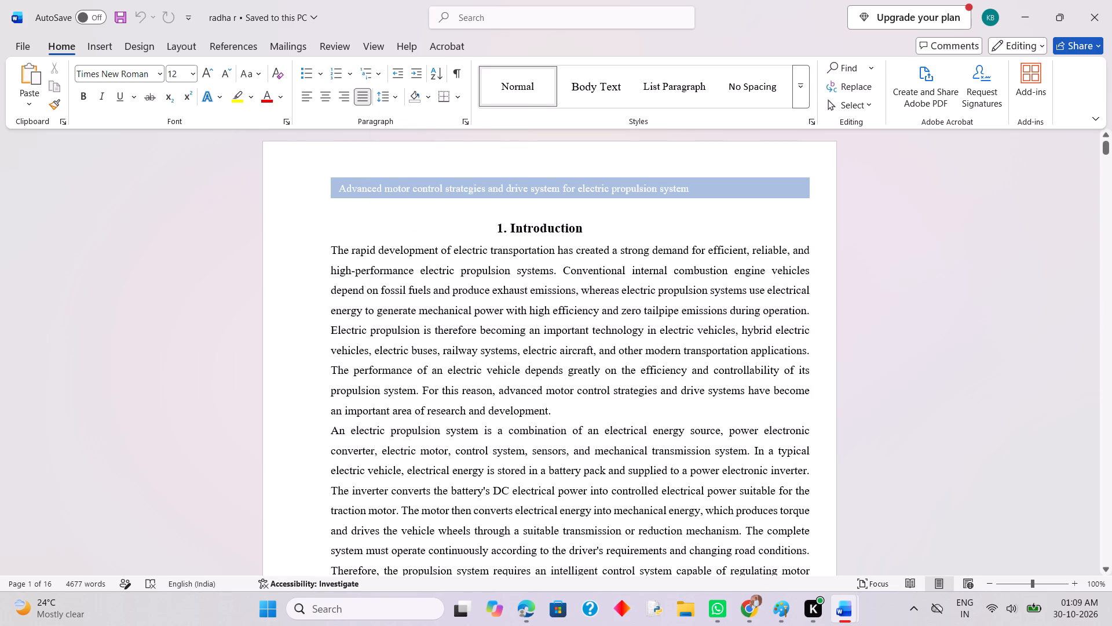
Examine the report's section layout and its basic working flow, FOC and DTC diagrams with their captions.
scroll(499, 485, right, 3)
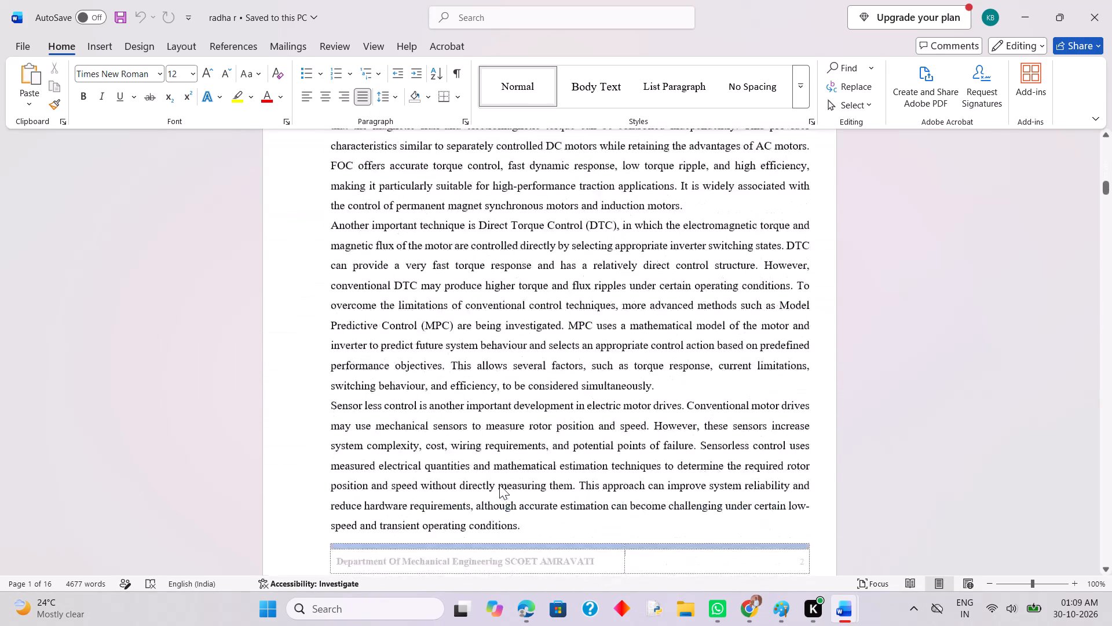
scroll(499, 485, right, 3)
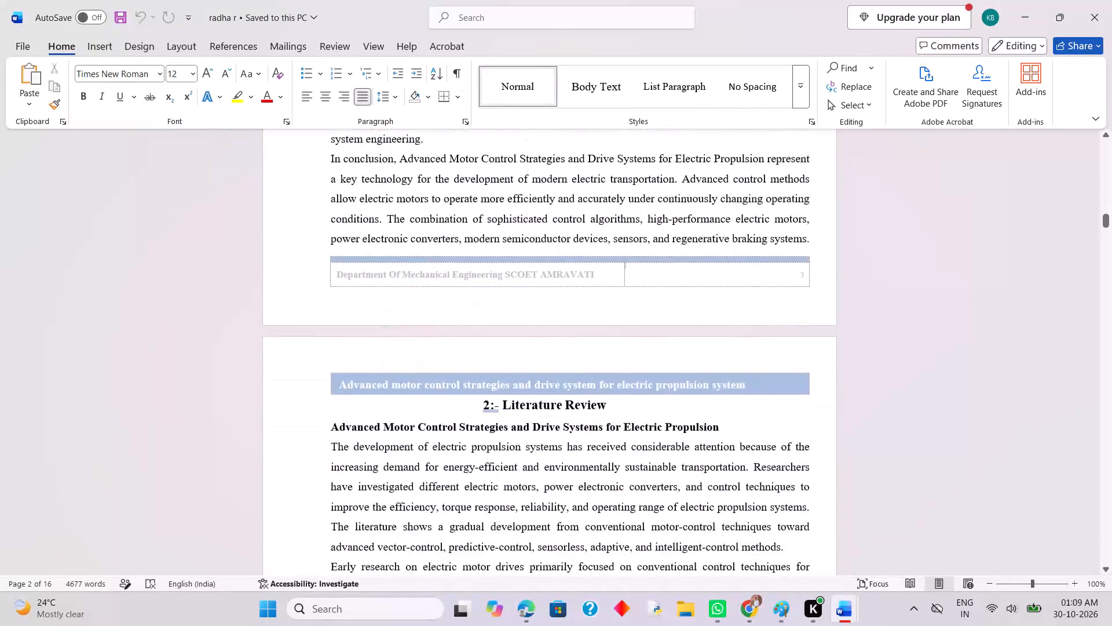
scroll(499, 485, right, 3)
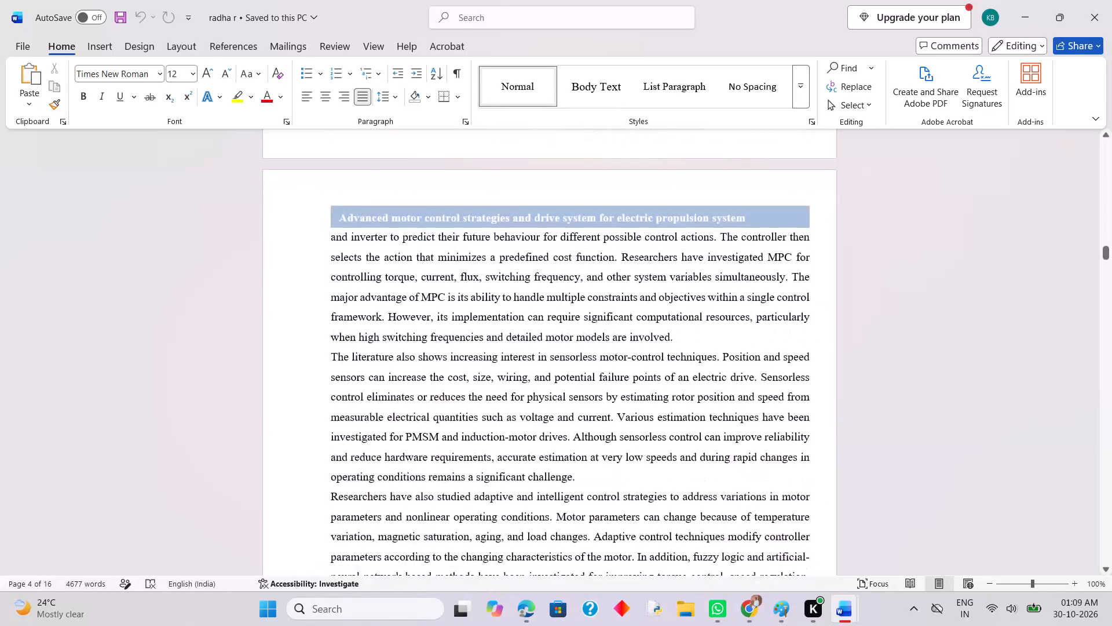
scroll(499, 485, right, 2)
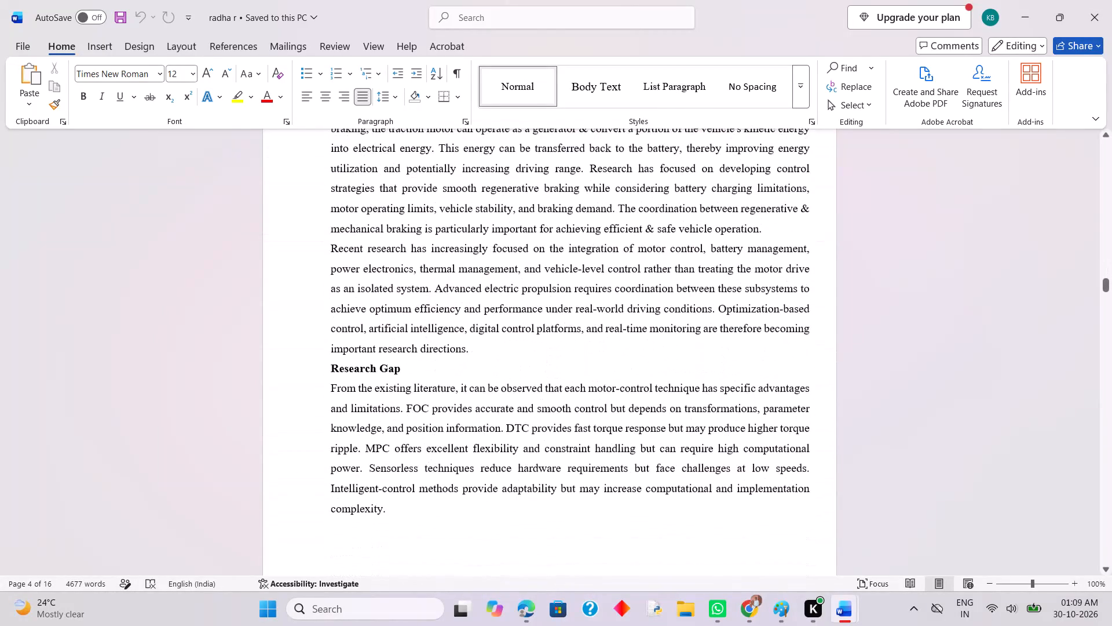
scroll(499, 485, right, 2)
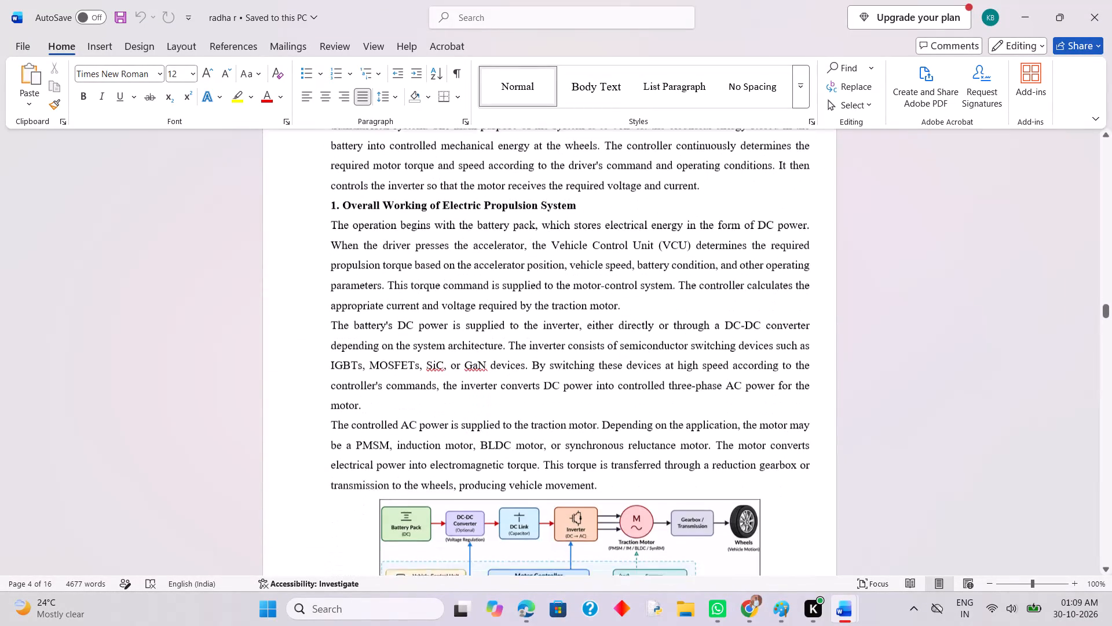
scroll(499, 485, right, 1)
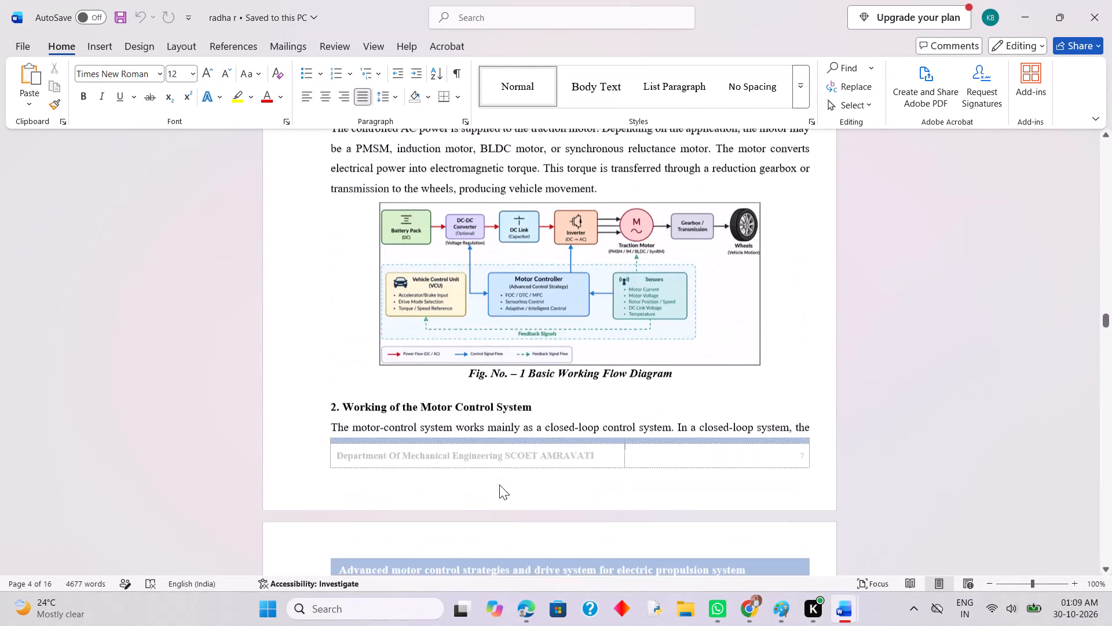
click(524, 446)
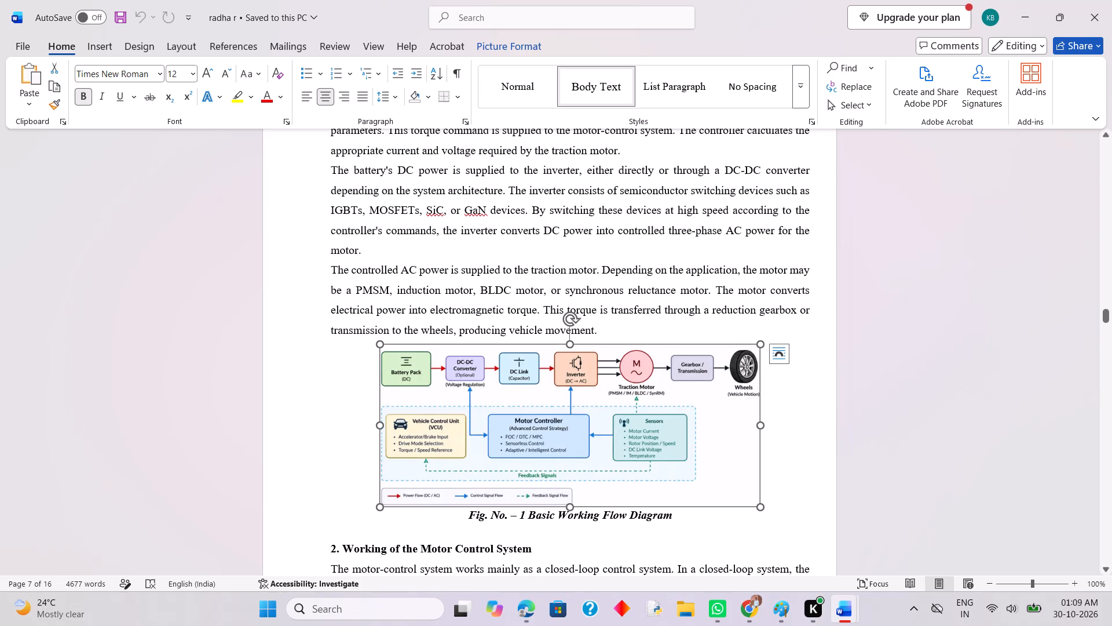
scroll(524, 446, right, 2)
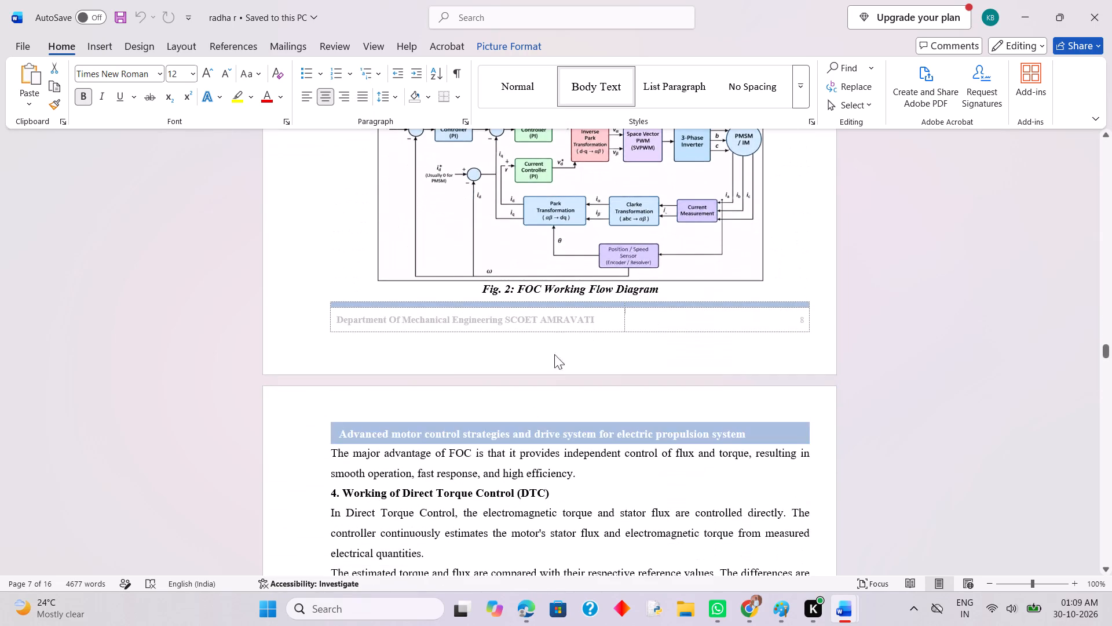
click(616, 228)
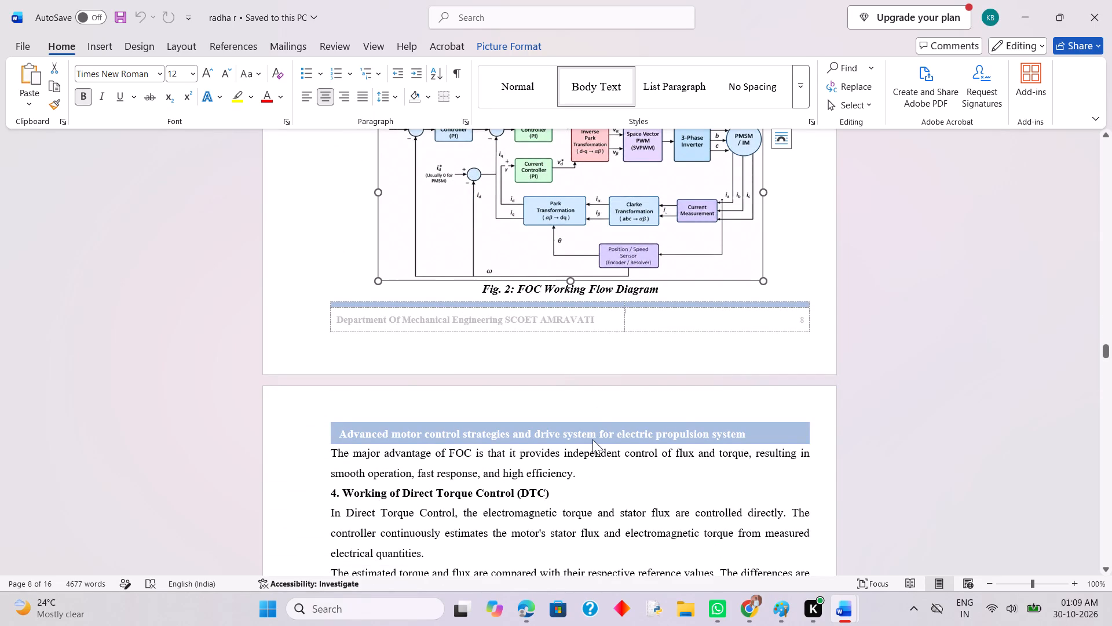
scroll(592, 439, down, 1)
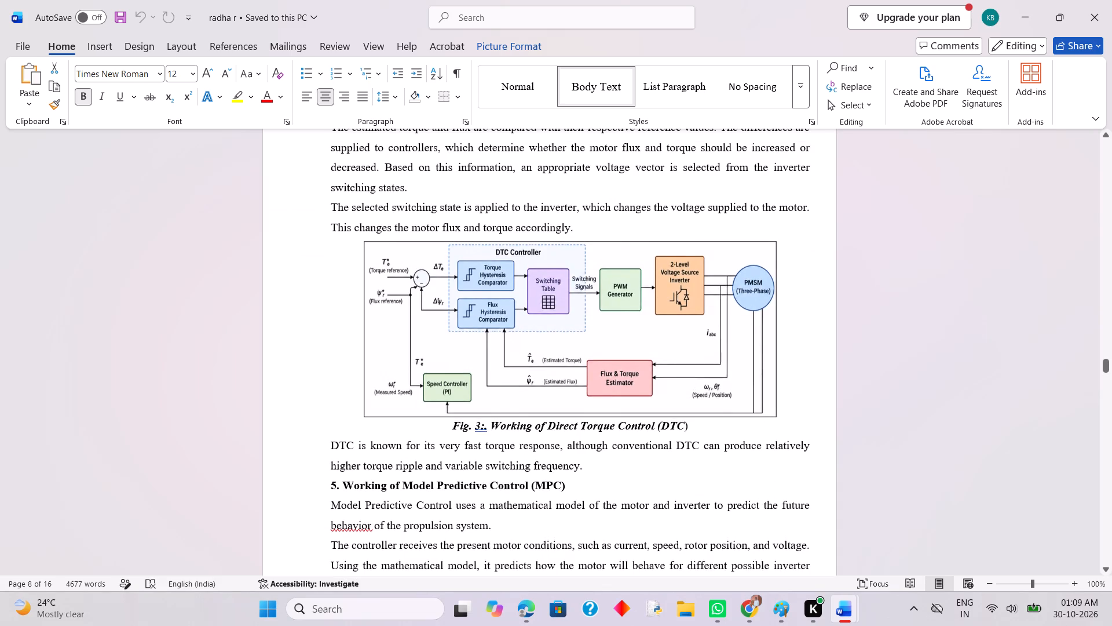
click(588, 366)
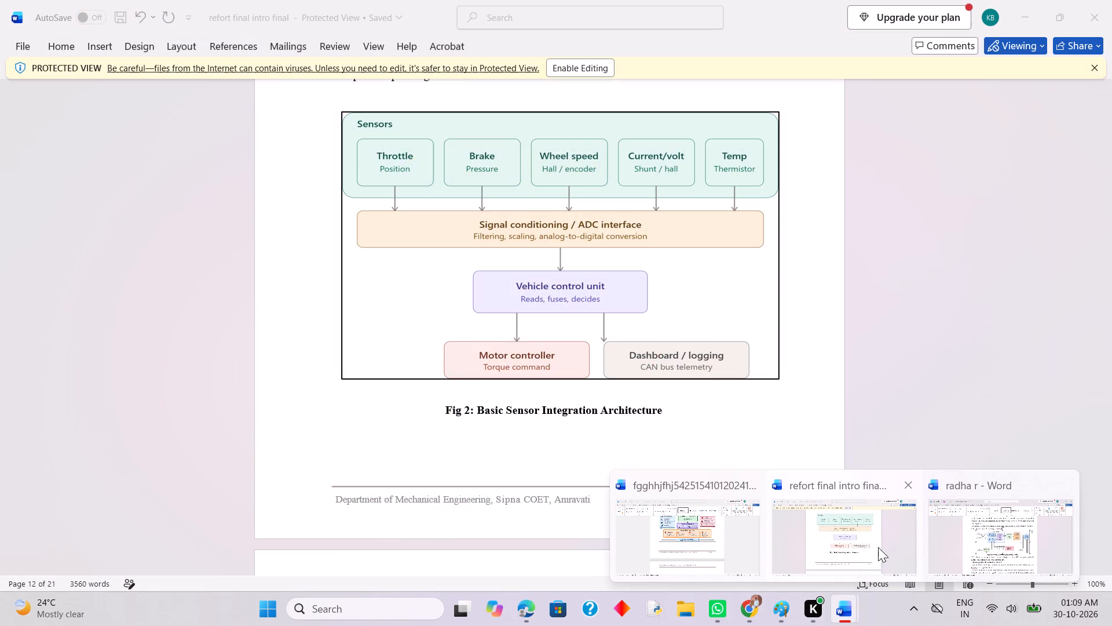
Switch to the "refort final intro final" document and enable editing.
click(876, 547)
click(653, 290)
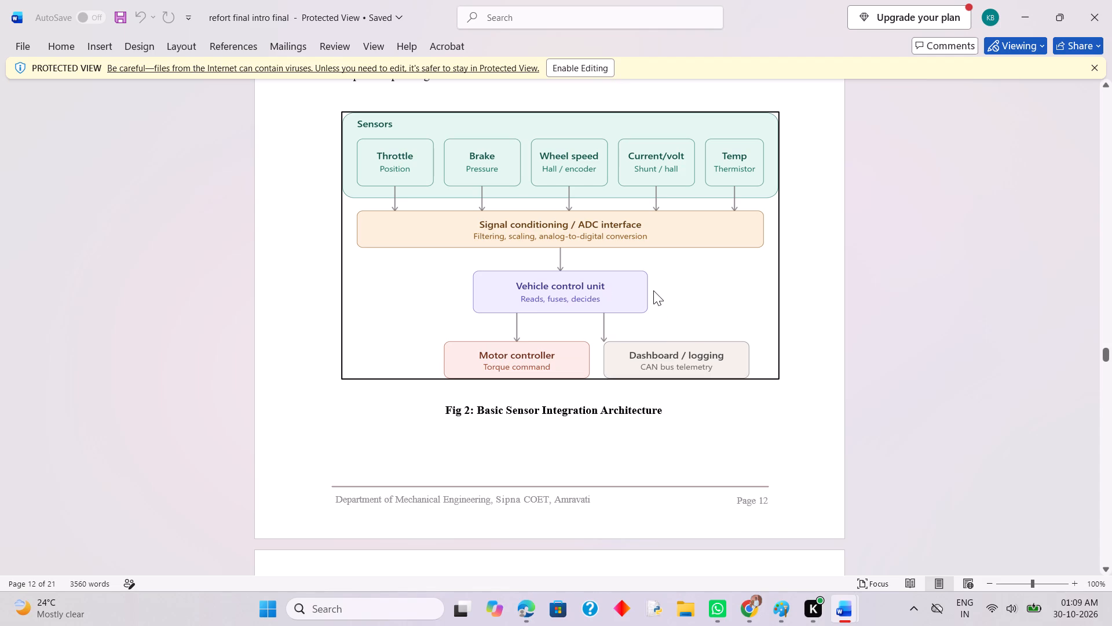
click(569, 61)
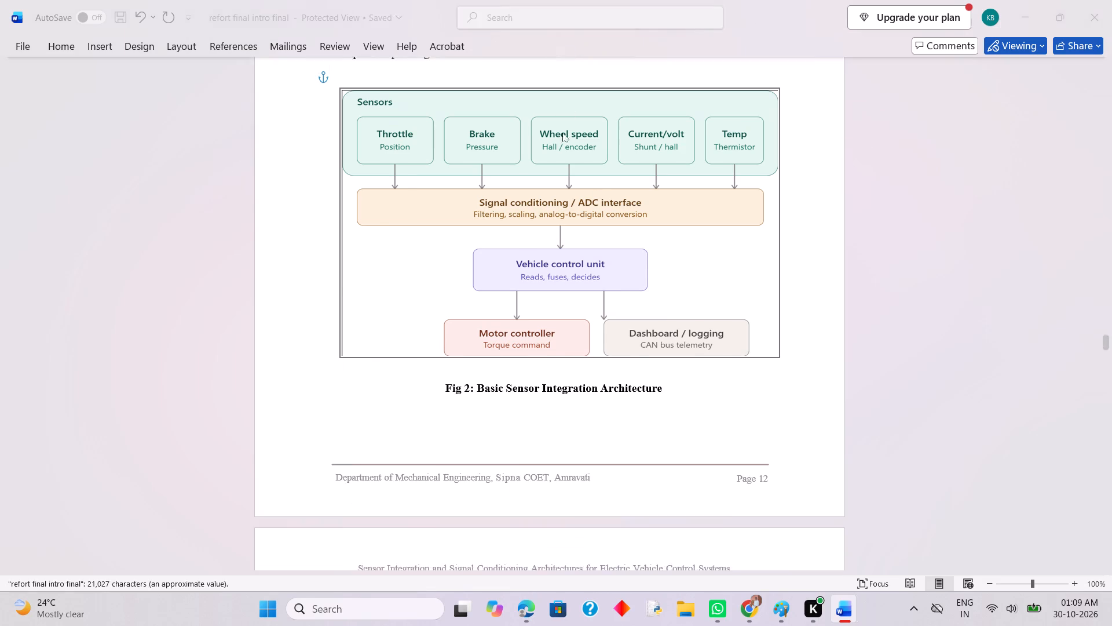
Check the formatting of the "1. Introduction" heading and the body paragraphs below it in the sensor integration report.
scroll(534, 303, right, 1)
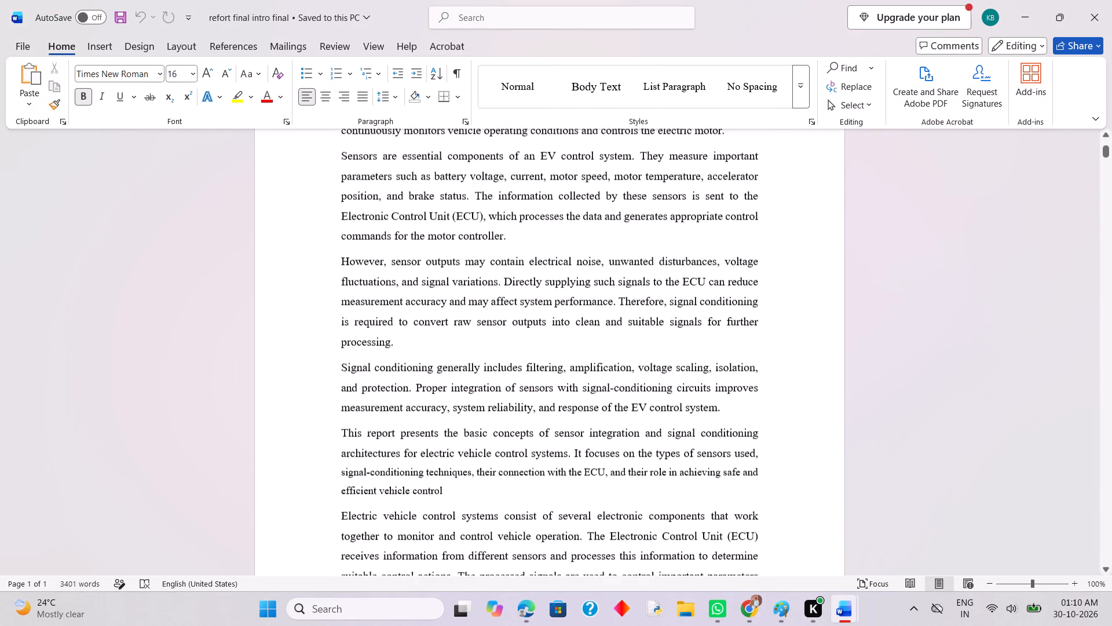
scroll(534, 303, right, 1)
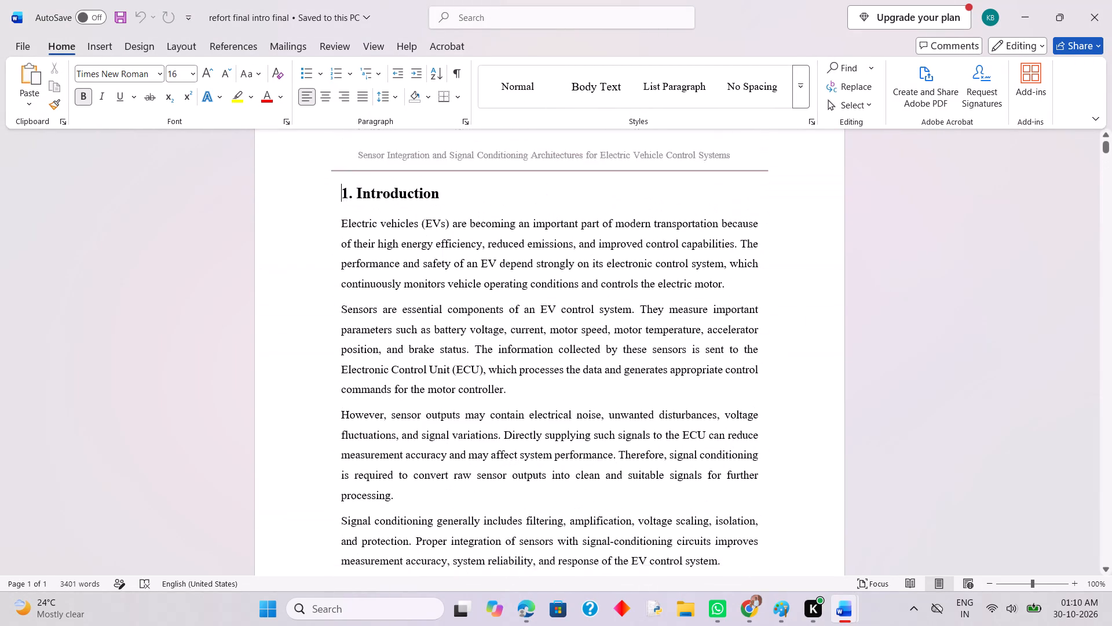
scroll(534, 303, right, 1)
drag(454, 206, 352, 194)
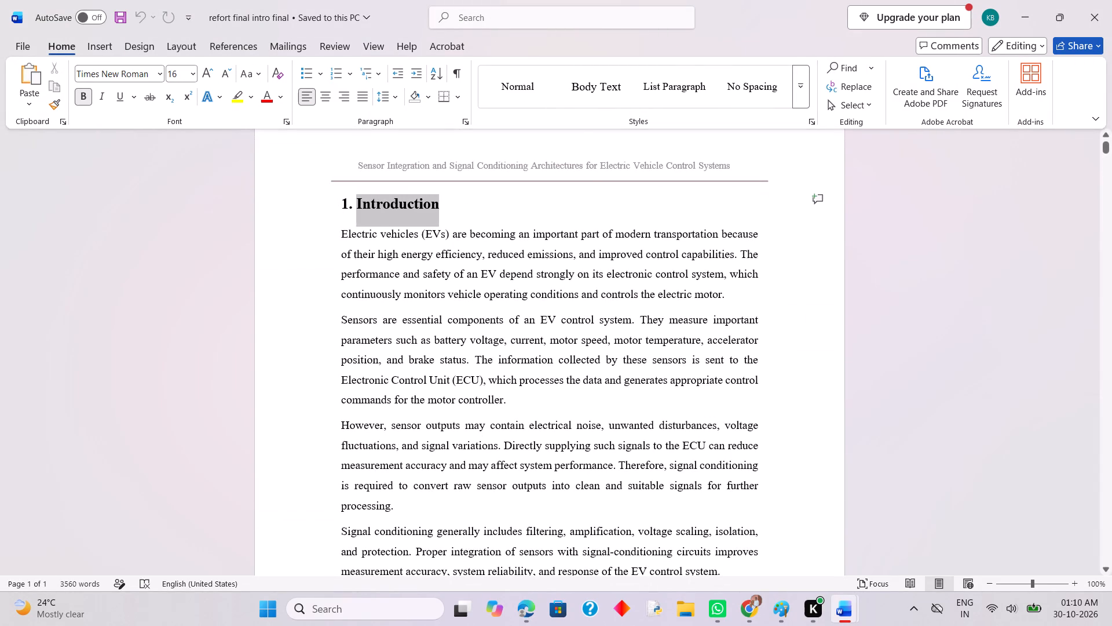
drag(352, 194, 348, 195)
click(405, 295)
drag(405, 295, 494, 445)
click(533, 505)
Examine the layout of the literature, Problem Statement, Objectives and Scope sections up to EV Control System Overview.
scroll(533, 505, right, 3)
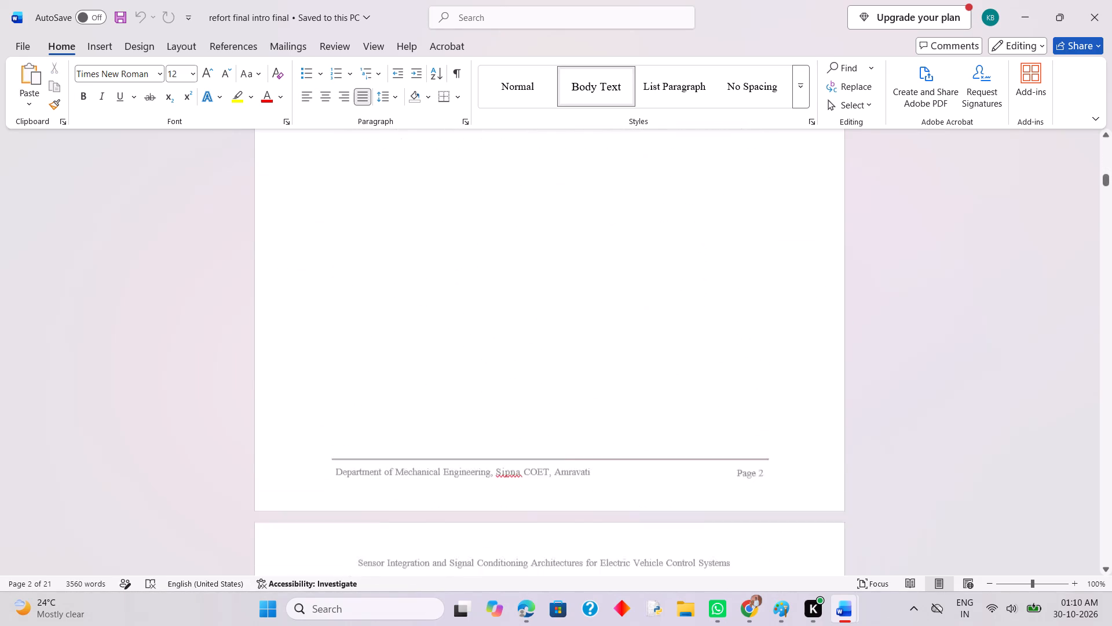
scroll(533, 505, right, 2)
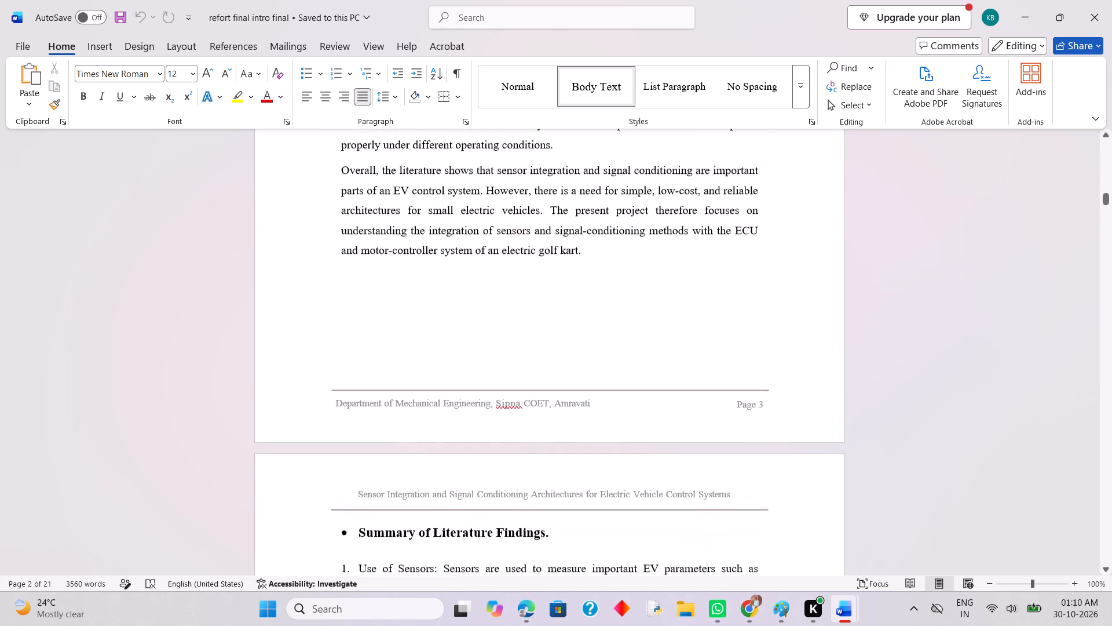
scroll(533, 505, right, 2)
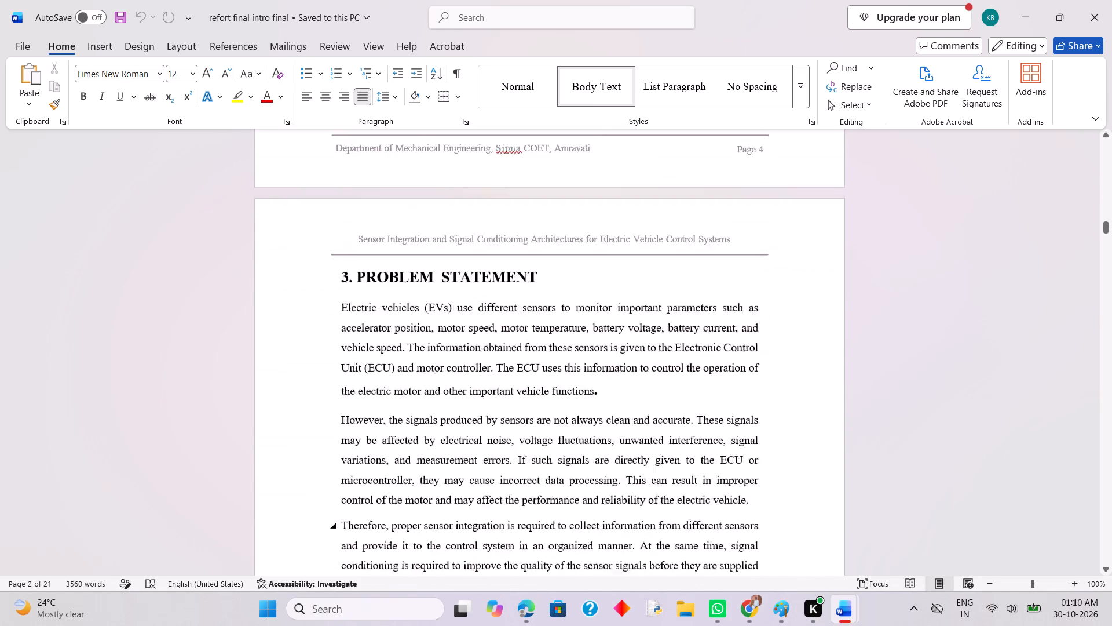
scroll(533, 505, right, 1)
scroll(533, 505, down, 1)
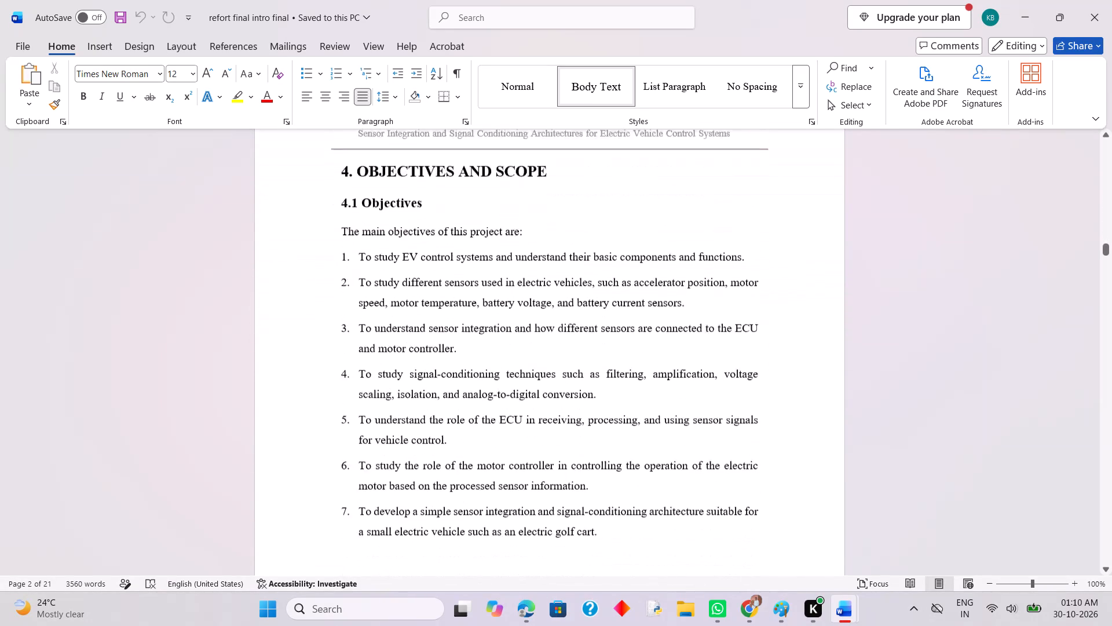
scroll(533, 505, down, 1)
scroll(533, 505, right, 1)
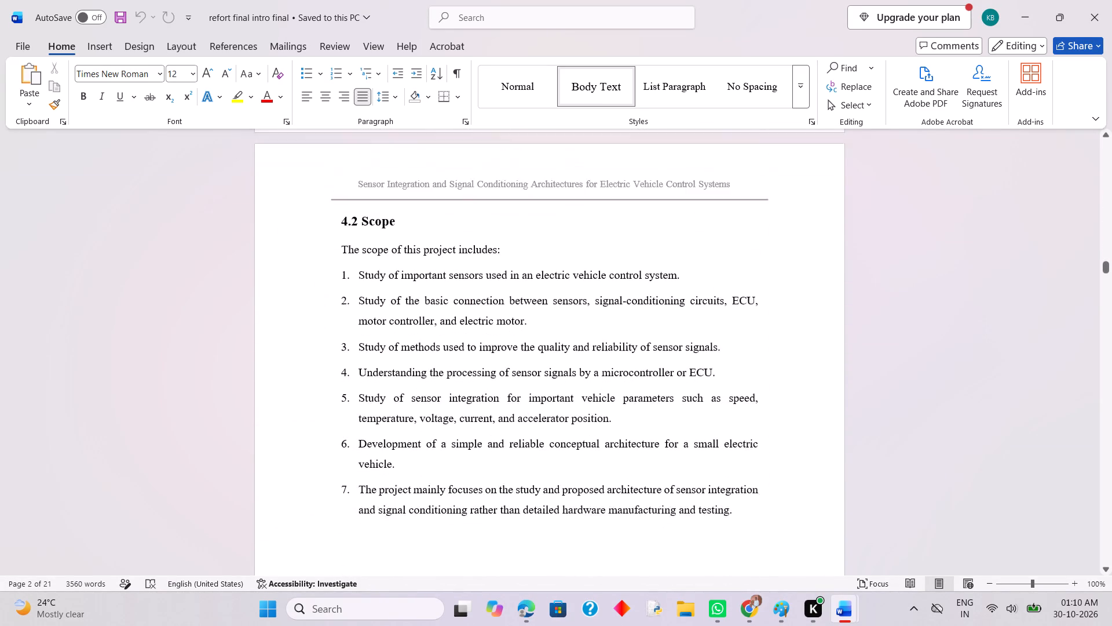
scroll(533, 505, right, 1)
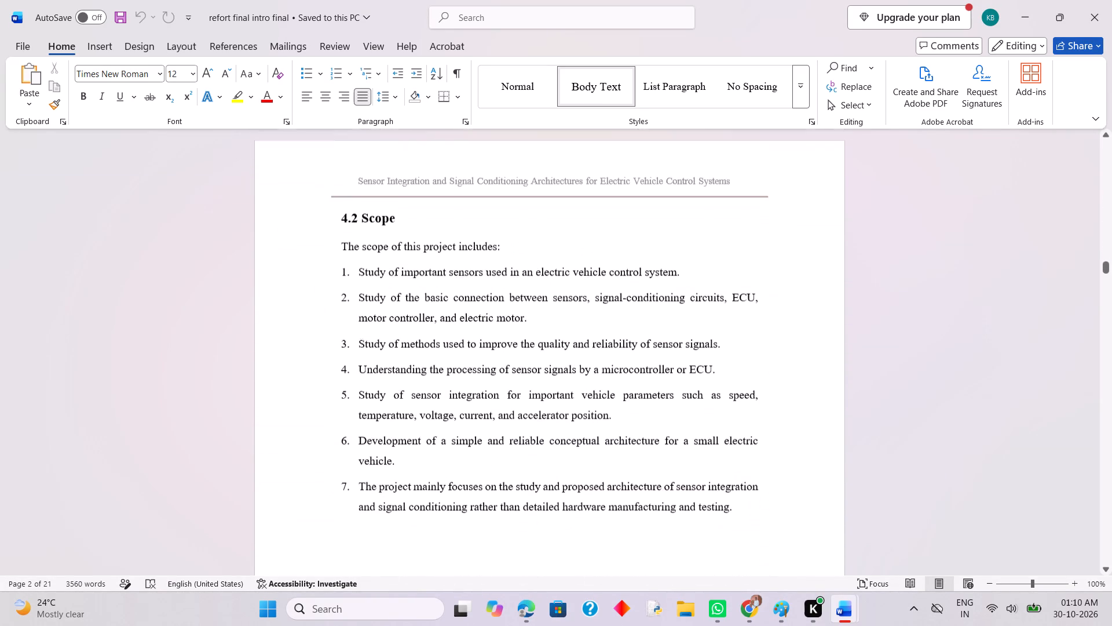
scroll(533, 505, right, 1)
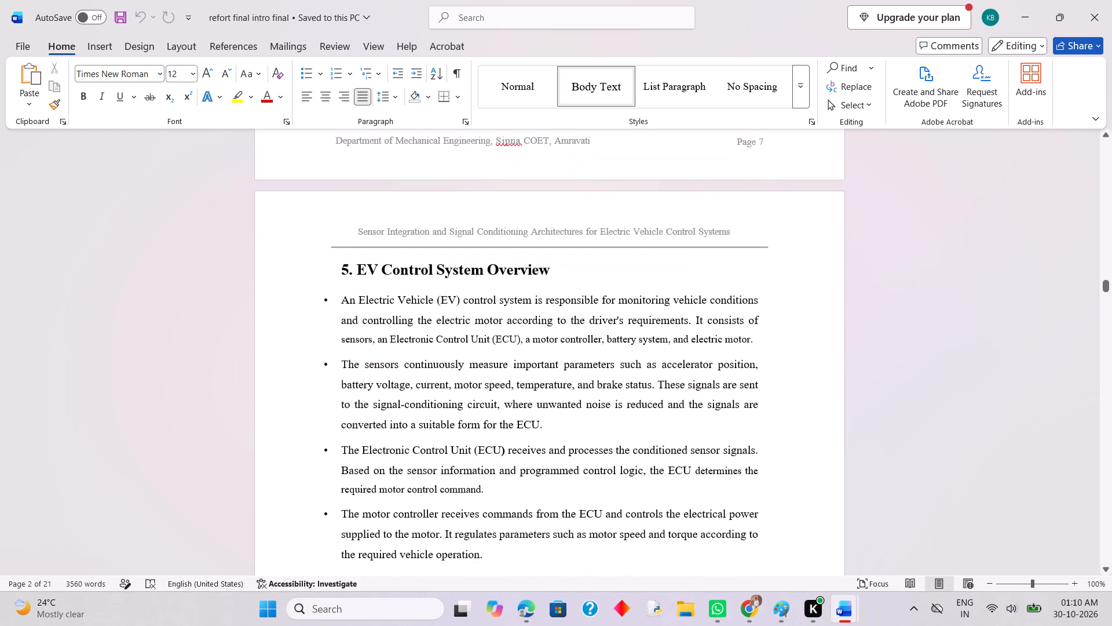
Examine the EV control system block diagram, the sensor sections and the Basic Sensor Integration Architecture figure with their captions.
scroll(533, 505, down, 2)
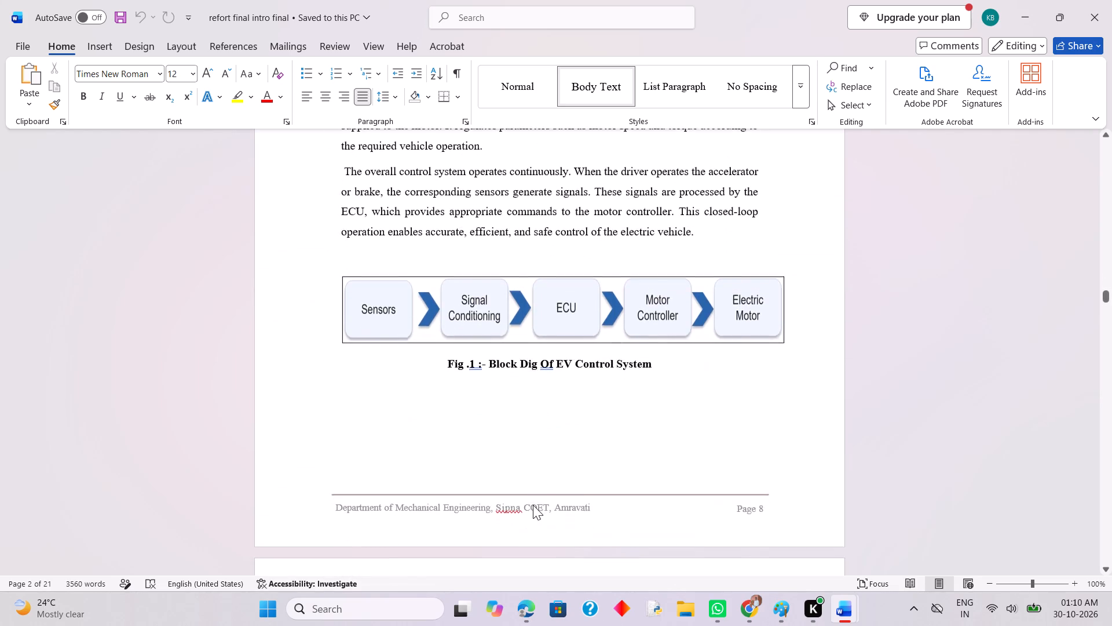
scroll(533, 505, down, 1)
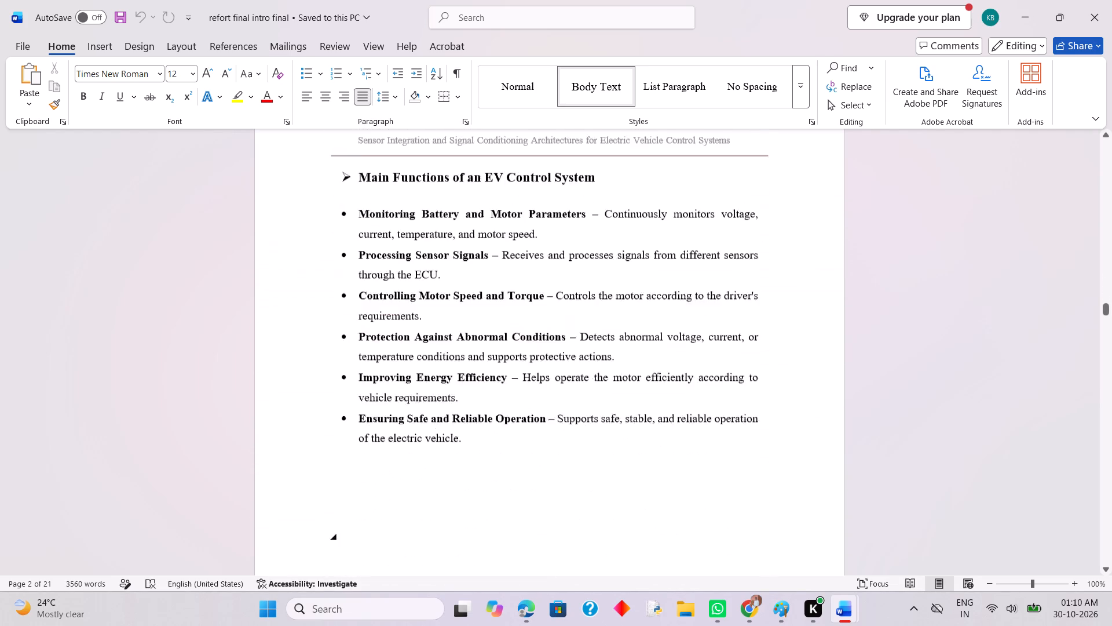
scroll(533, 505, down, 1)
scroll(533, 505, right, 1)
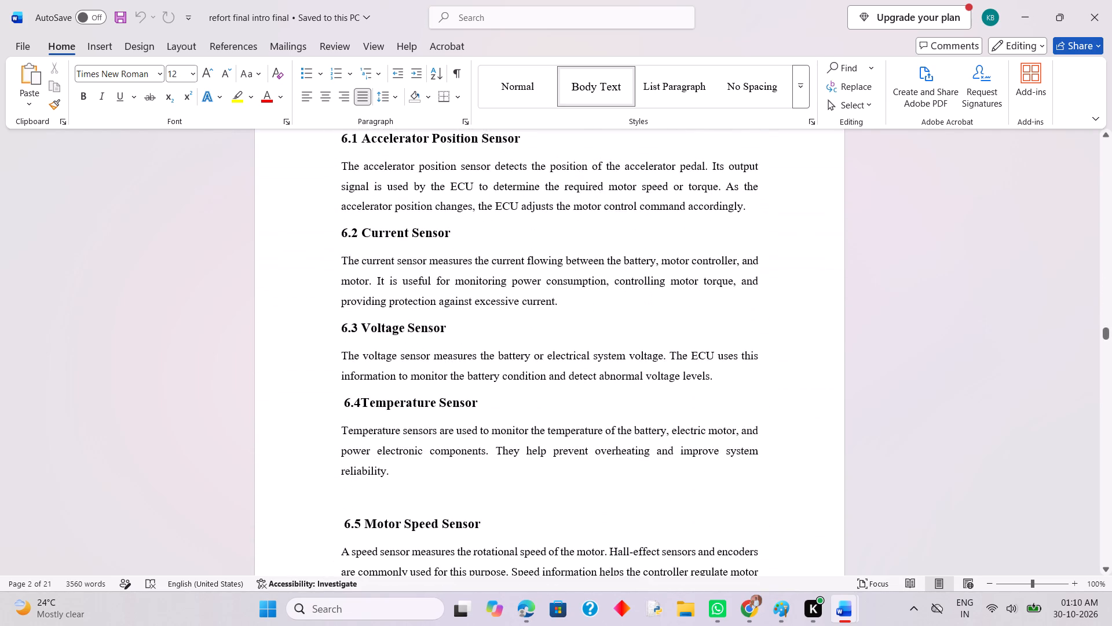
scroll(533, 505, right, 3)
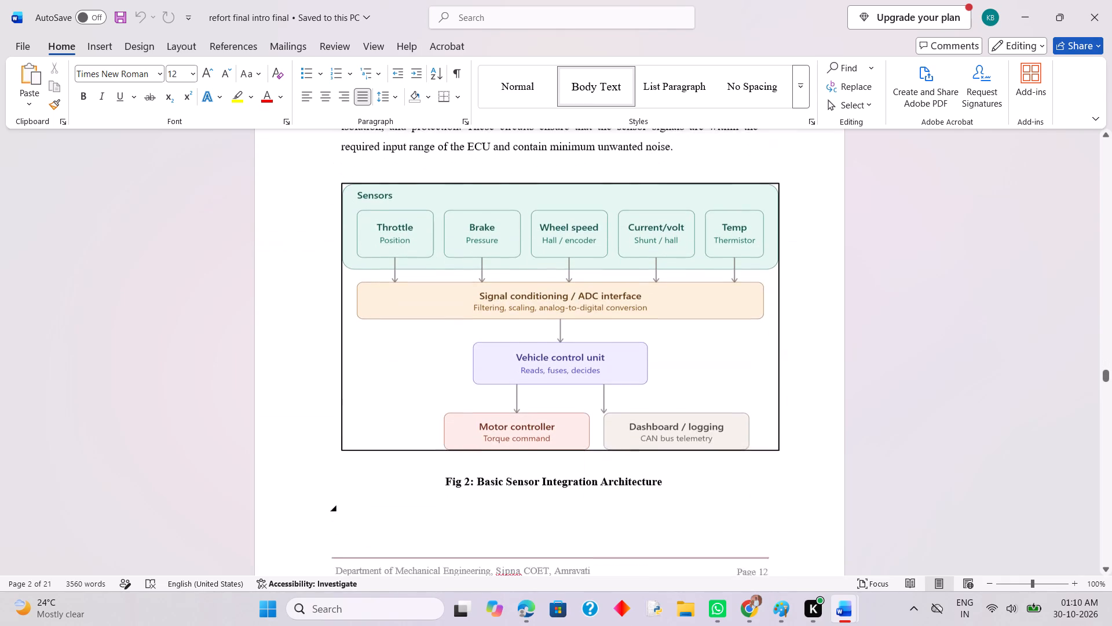
scroll(533, 505, down, 1)
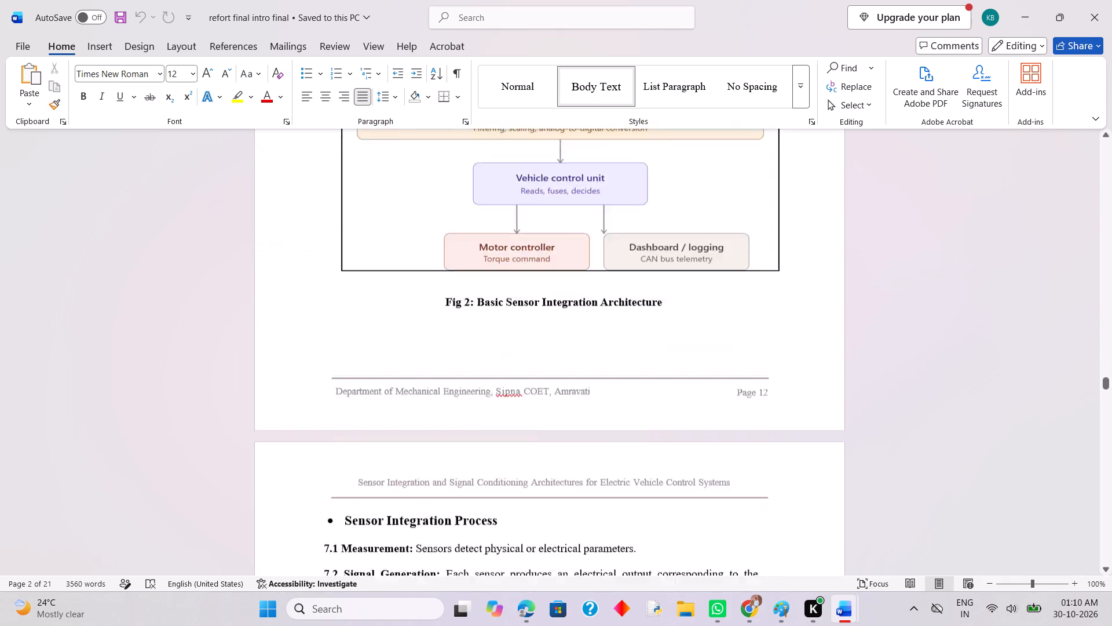
scroll(533, 505, down, 1)
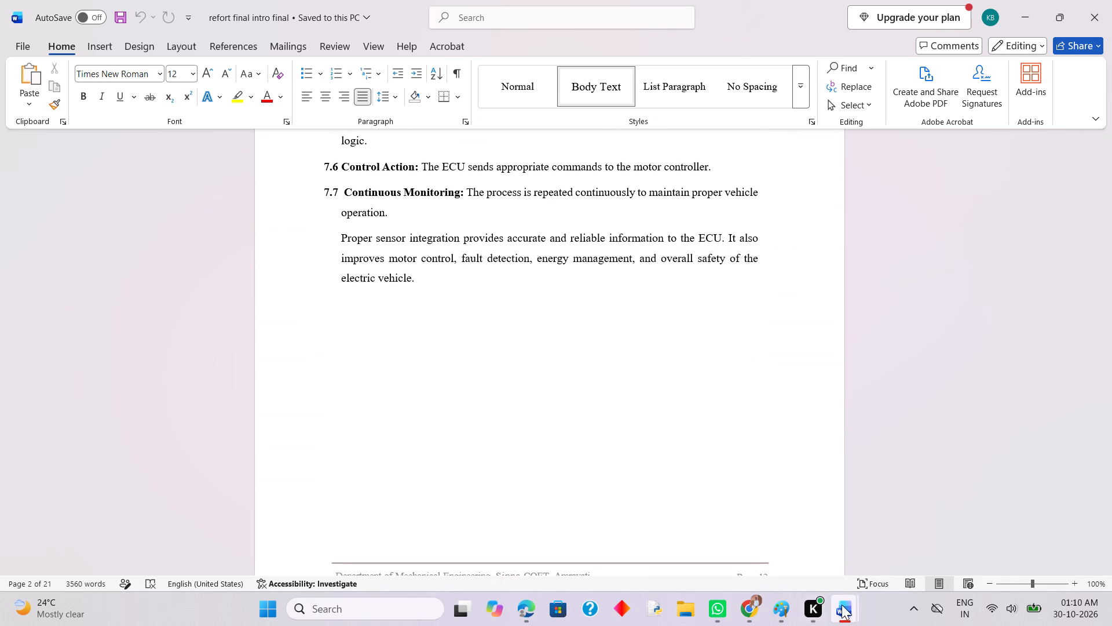
Switch to the electric vehicle safety and functional protection report and narrow the safety architecture diagram on page 10 within the text margins.
click(713, 527)
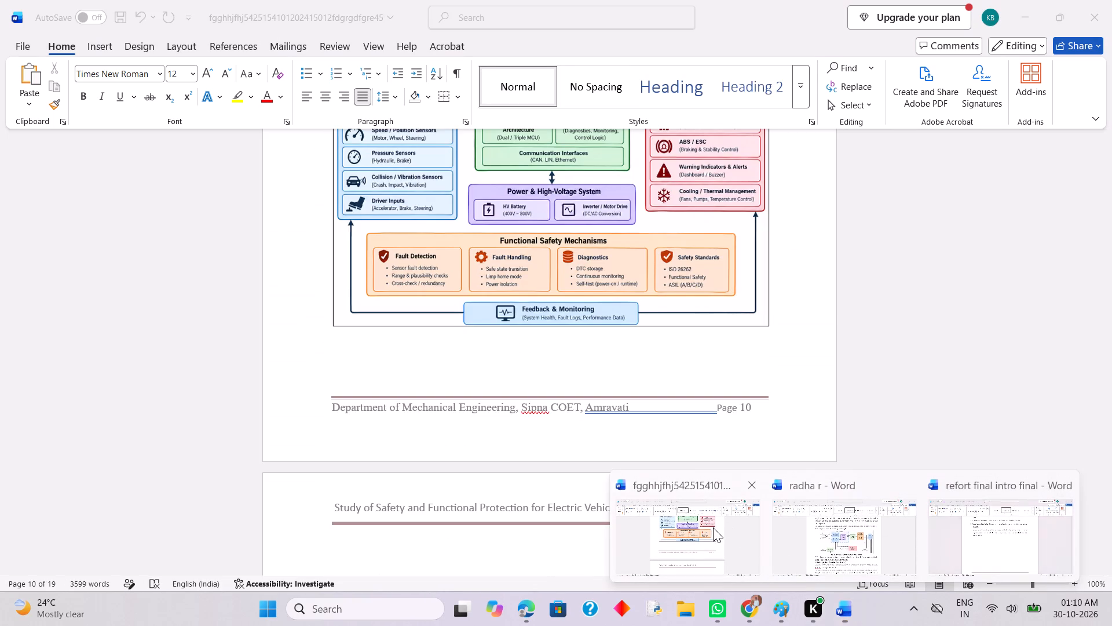
click(569, 276)
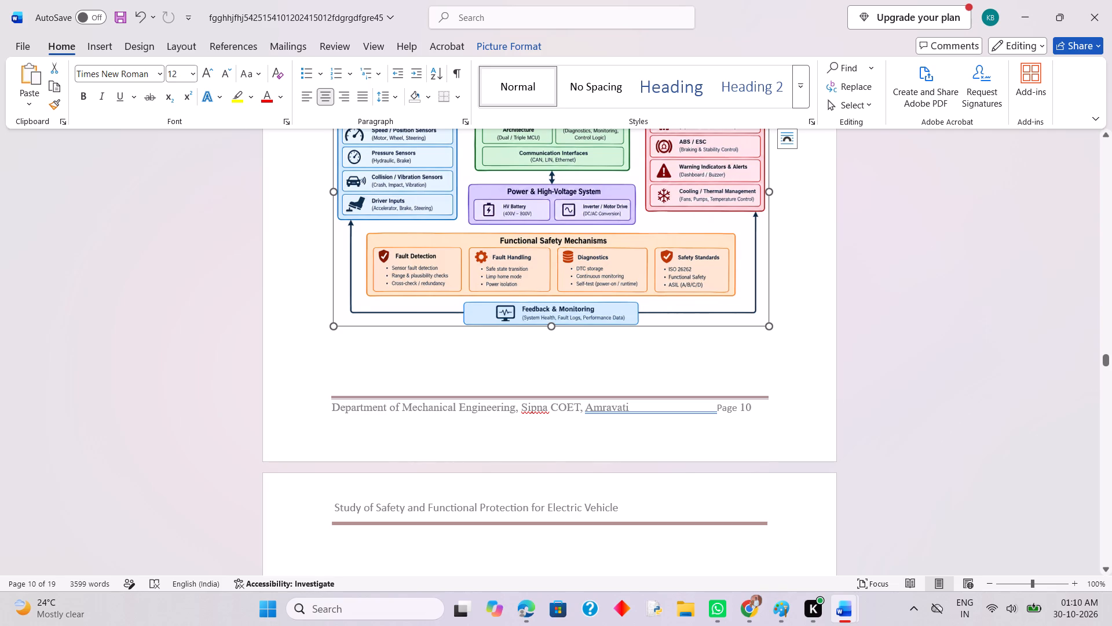
scroll(579, 270, up, 1)
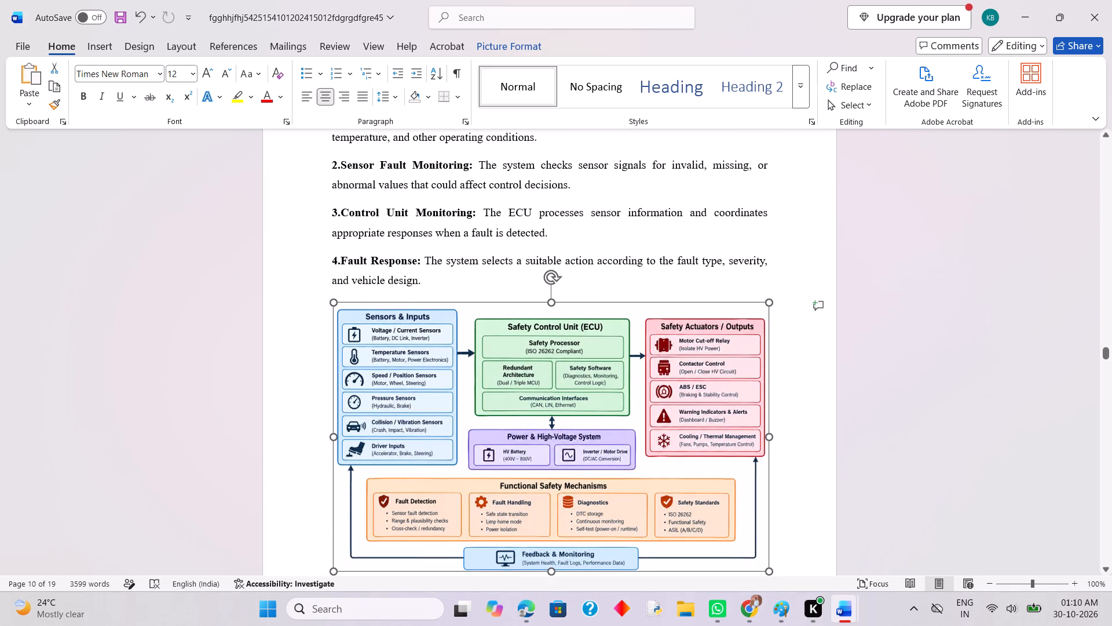
drag(769, 436, 752, 437)
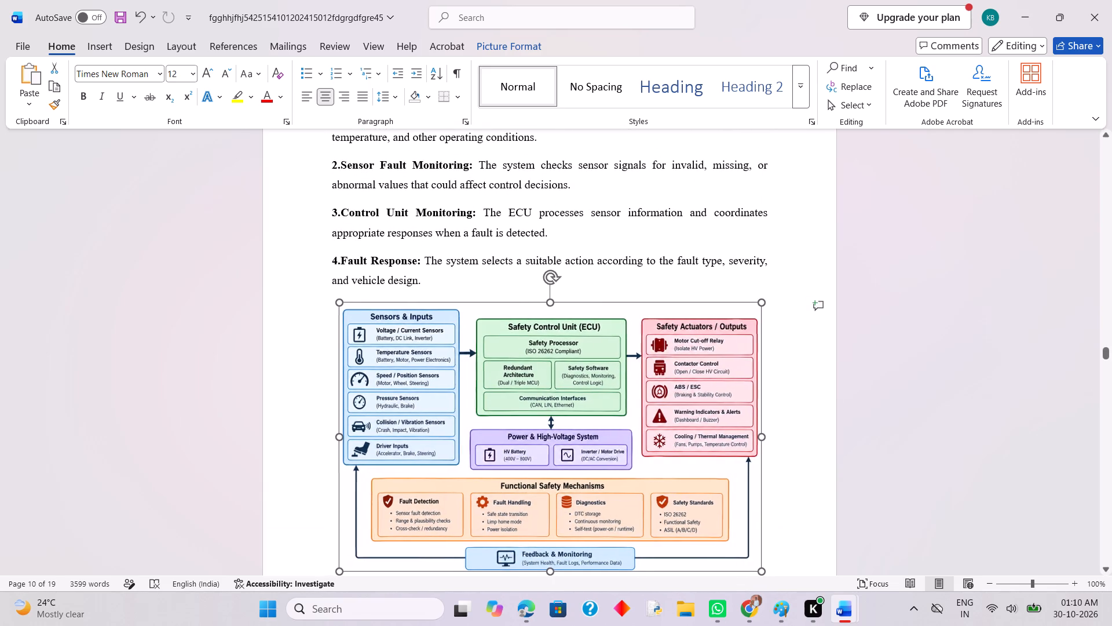
drag(752, 437, 715, 445)
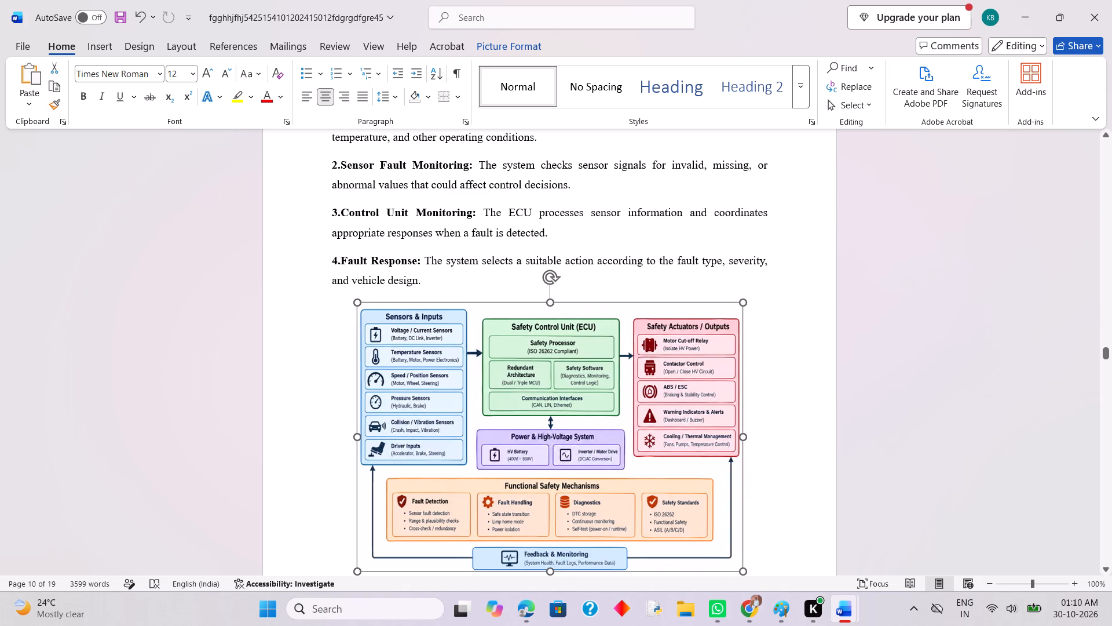
drag(715, 445, 711, 445)
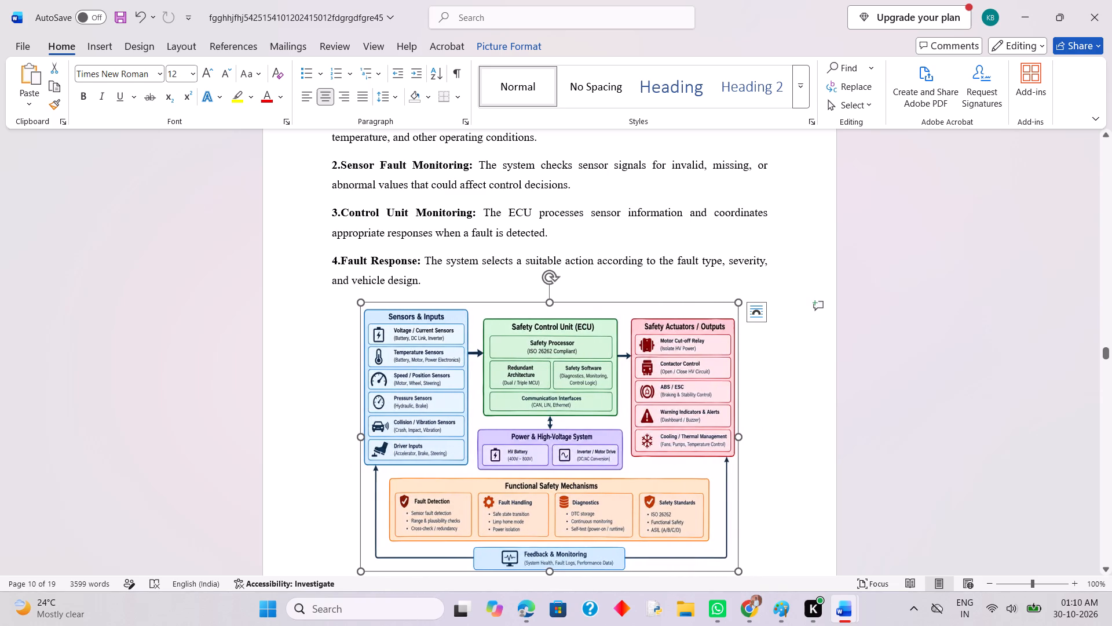
click(650, 453)
click(687, 413)
click(754, 216)
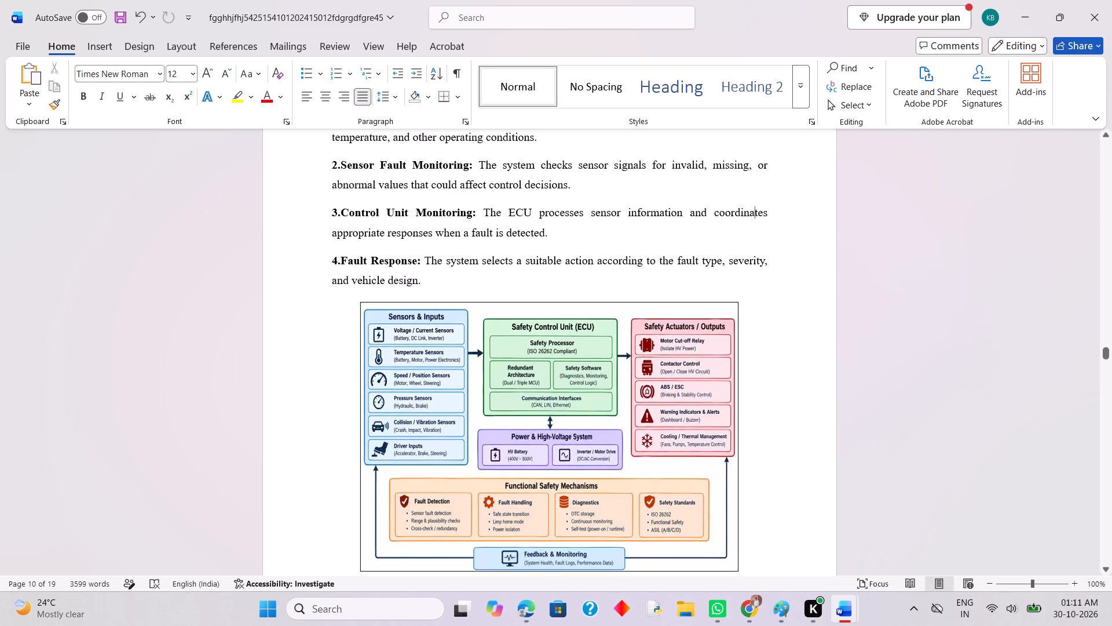
Readjust the safety architecture diagram's width by trying wider sizes, leaving it centred and slightly narrower than the text column.
click(644, 390)
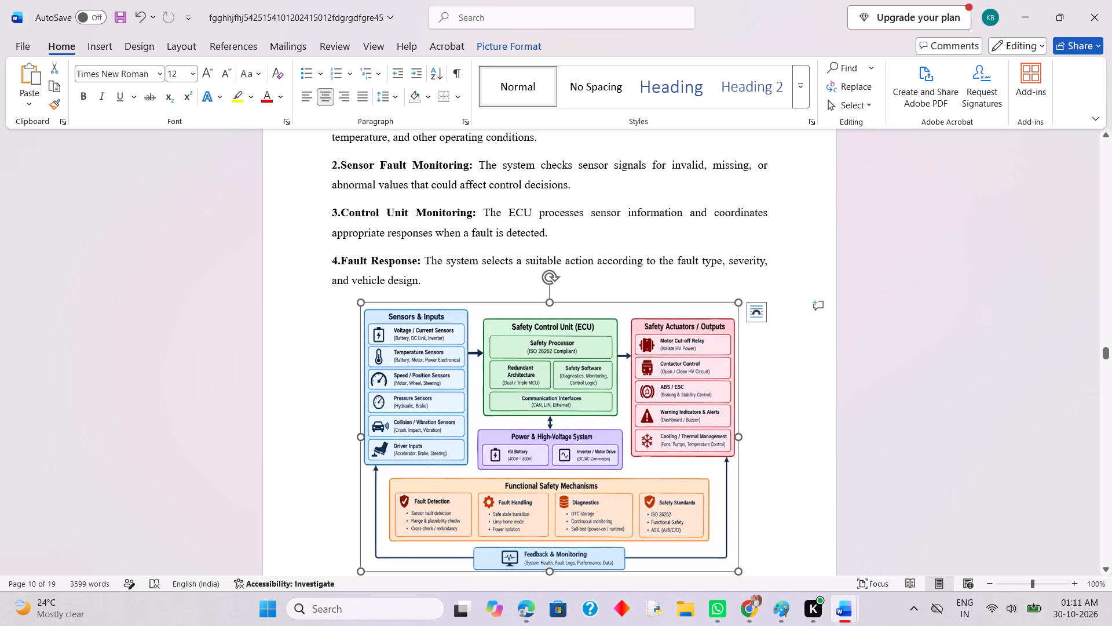
drag(740, 436, 745, 436)
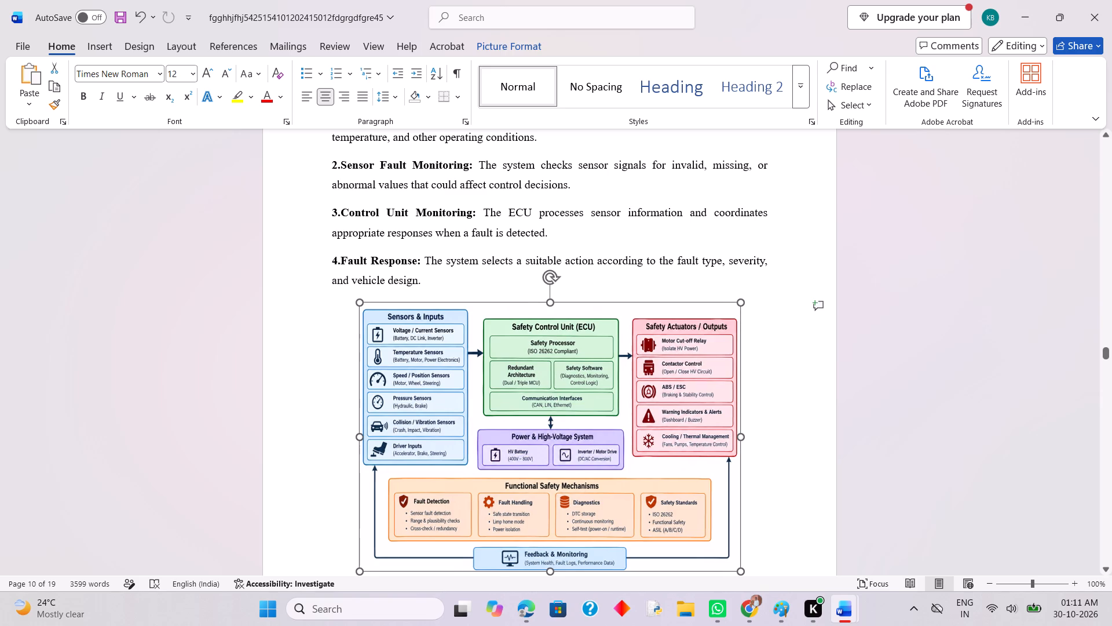
drag(745, 436, 755, 437)
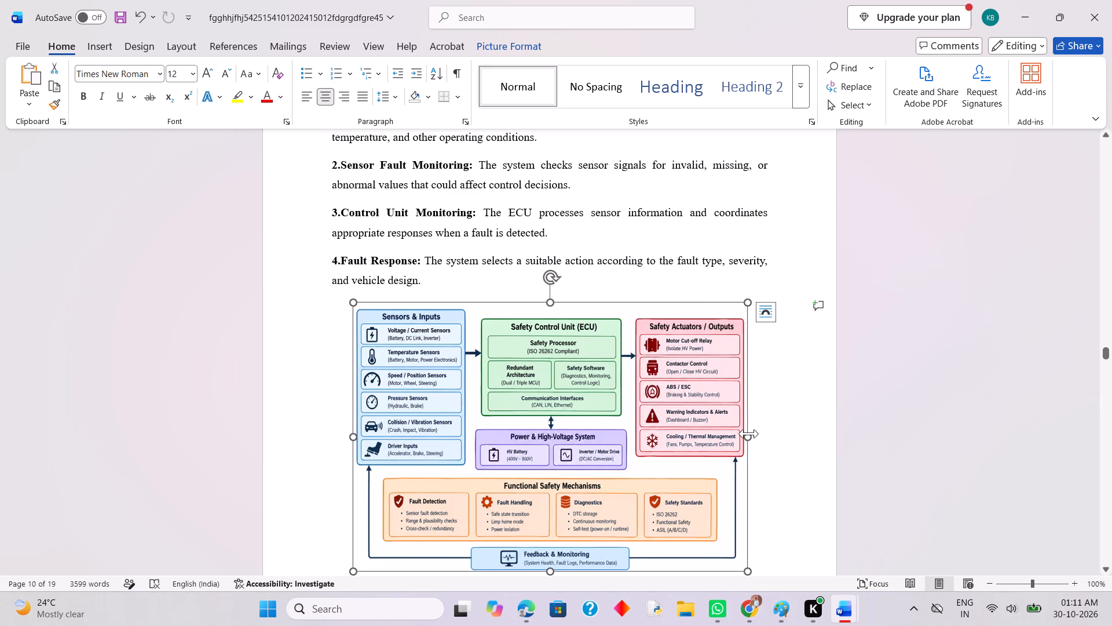
drag(749, 434, 821, 427)
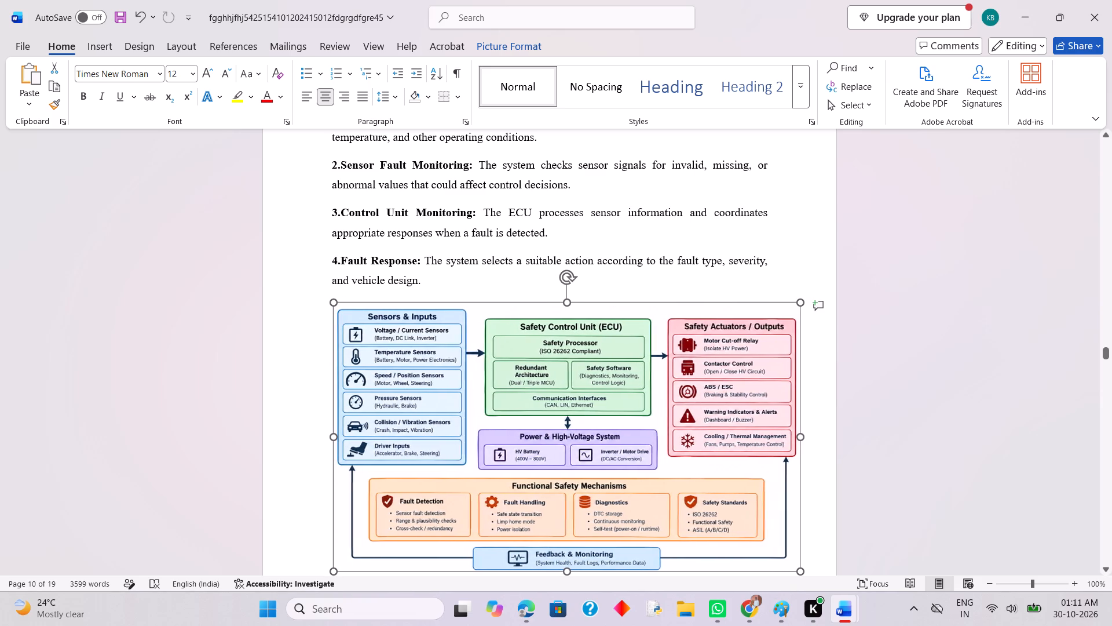
drag(821, 427, 758, 431)
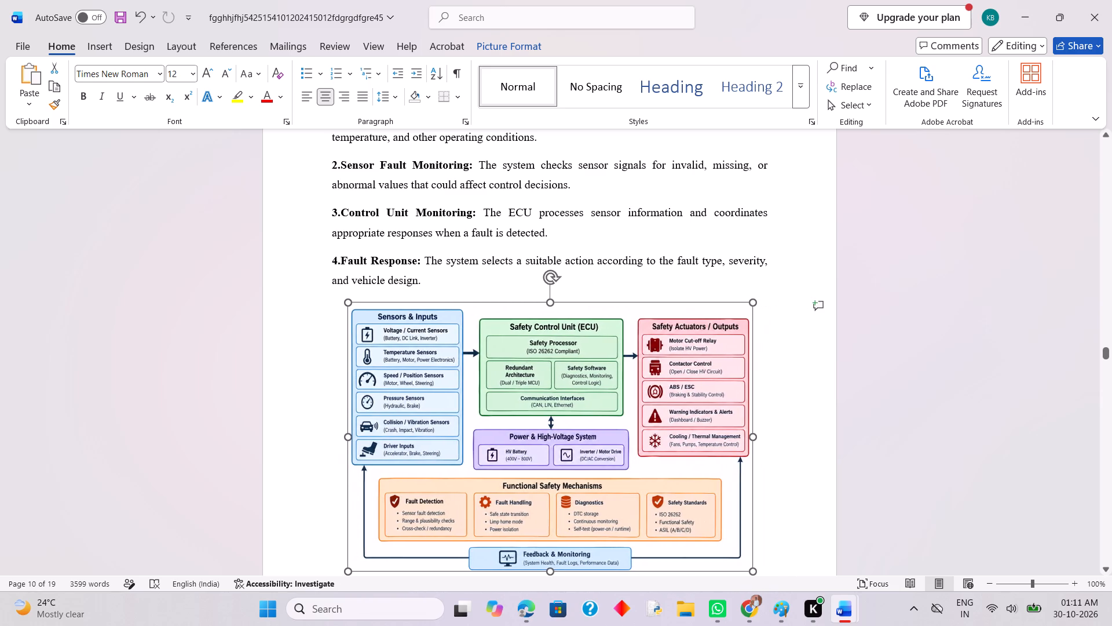
drag(758, 431, 739, 433)
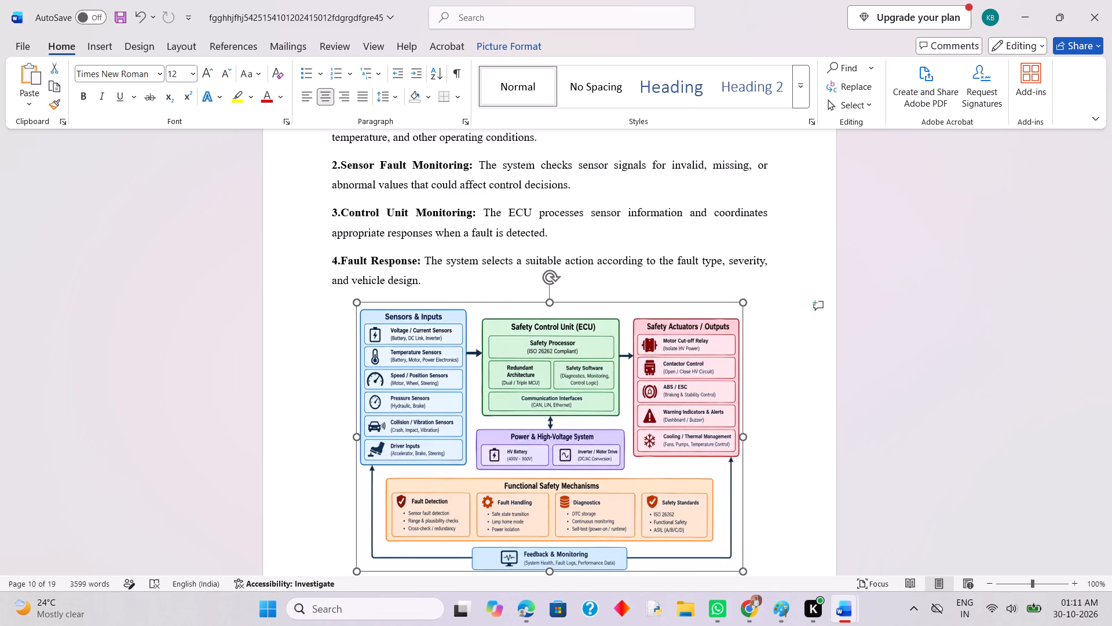
drag(739, 433, 740, 432)
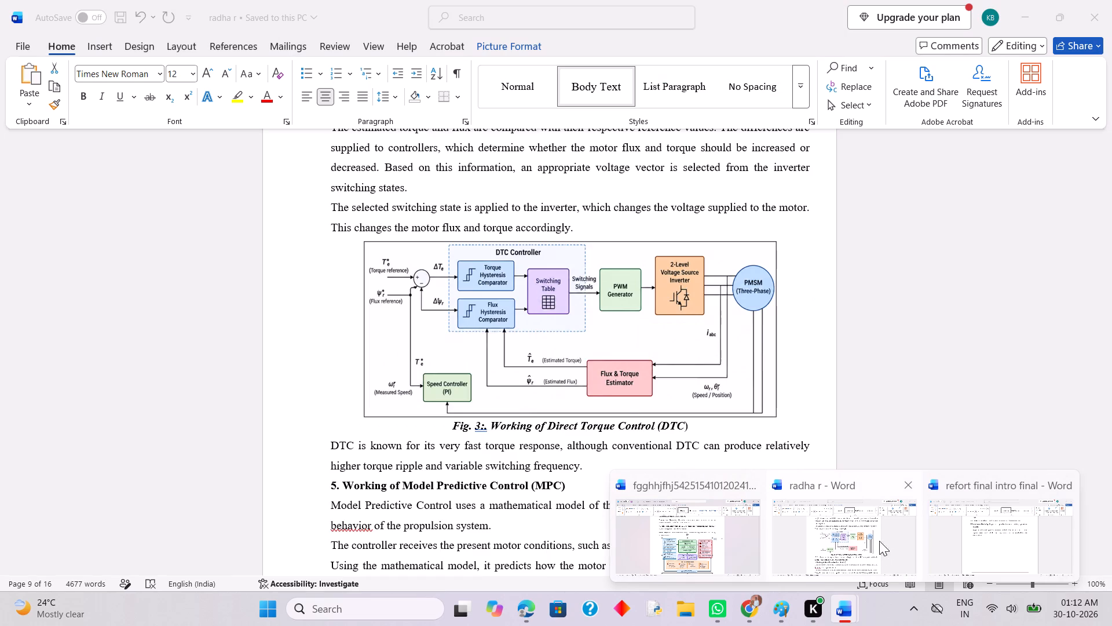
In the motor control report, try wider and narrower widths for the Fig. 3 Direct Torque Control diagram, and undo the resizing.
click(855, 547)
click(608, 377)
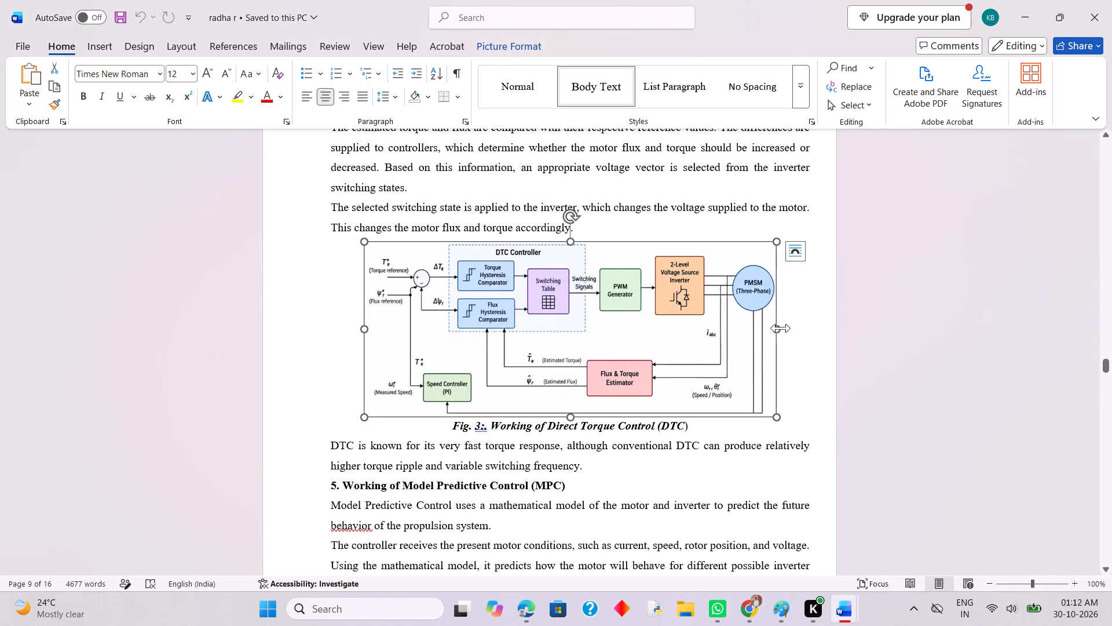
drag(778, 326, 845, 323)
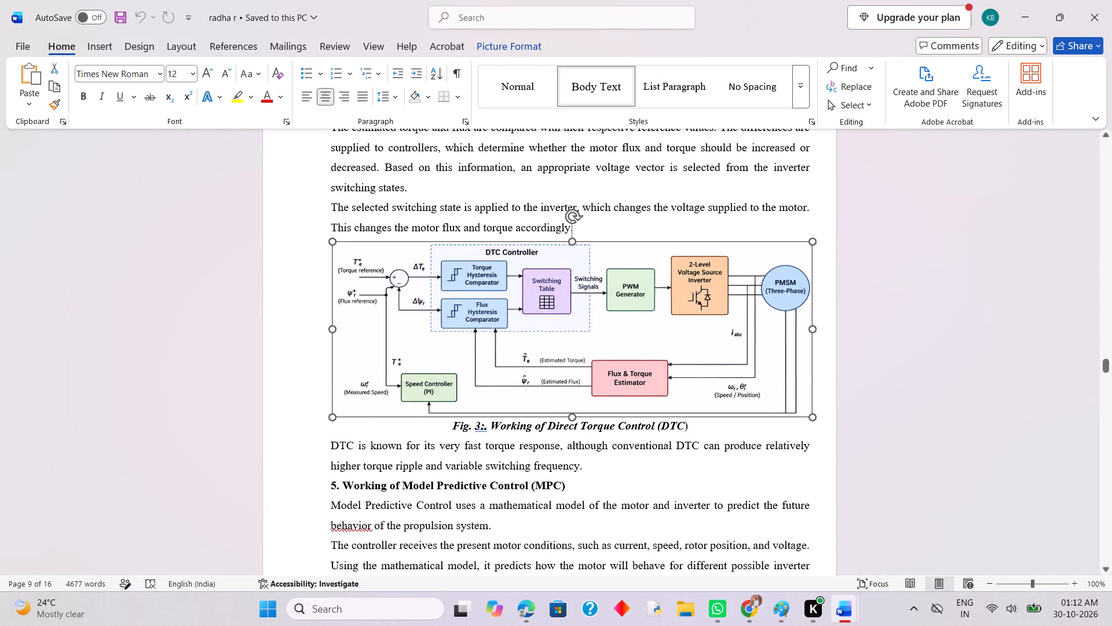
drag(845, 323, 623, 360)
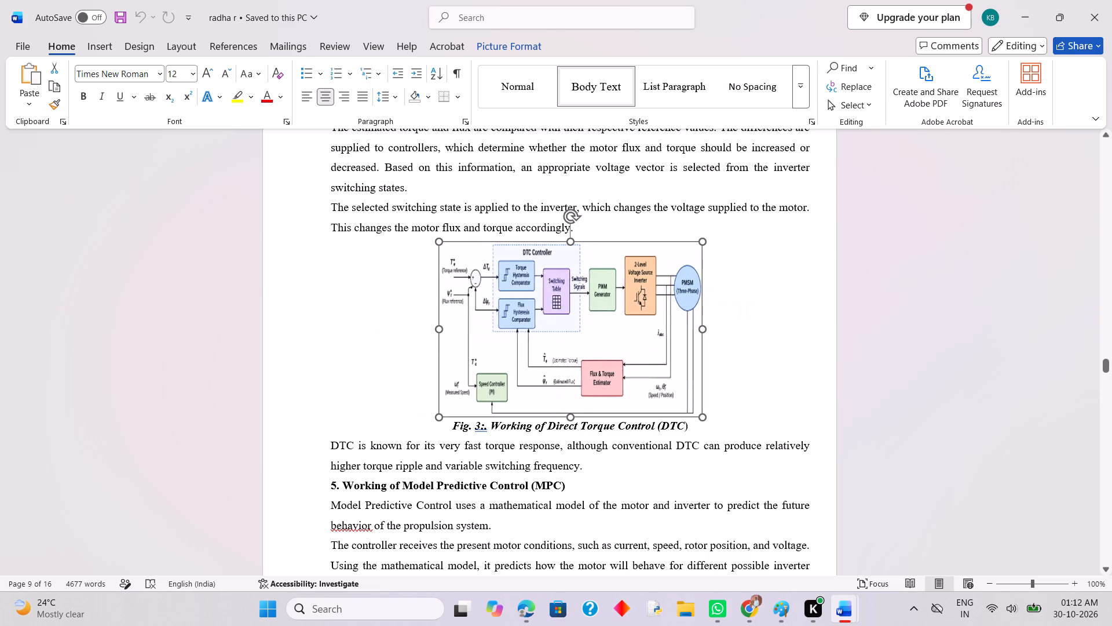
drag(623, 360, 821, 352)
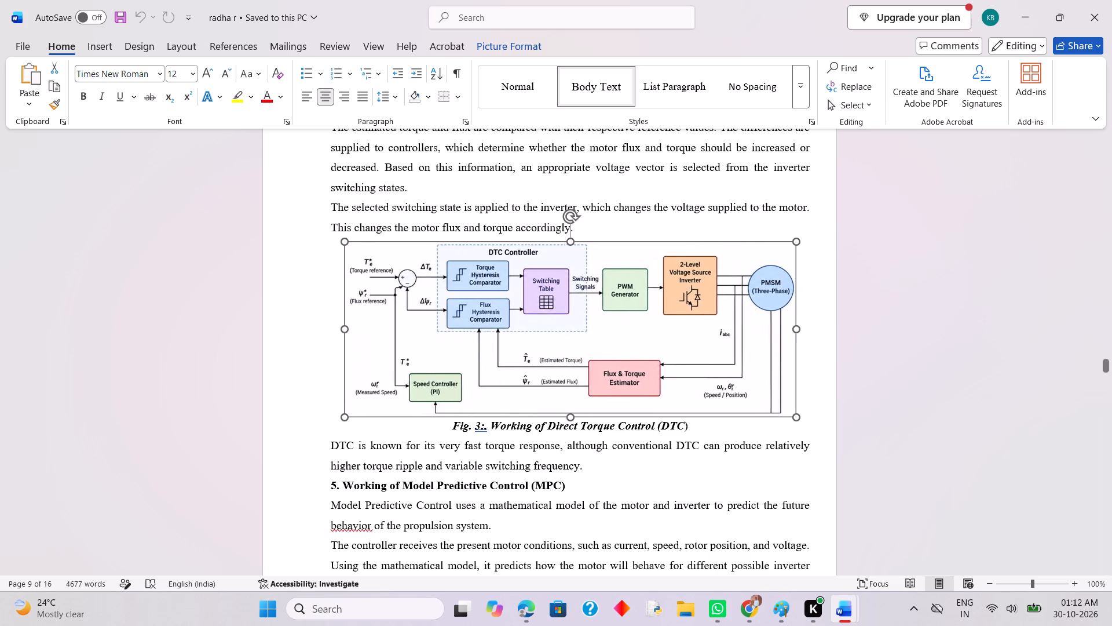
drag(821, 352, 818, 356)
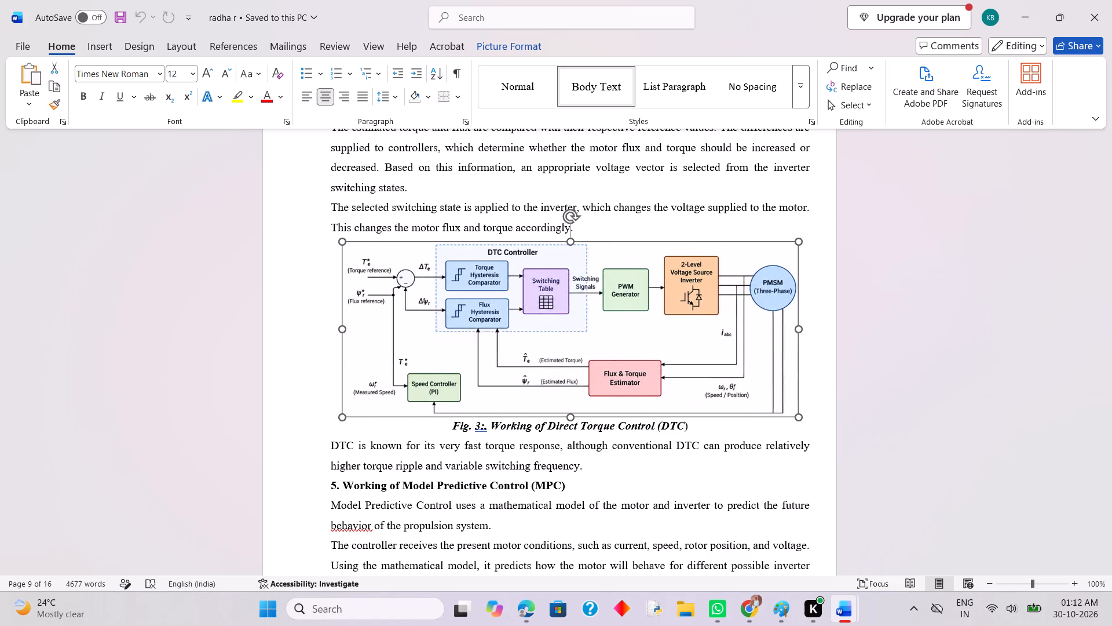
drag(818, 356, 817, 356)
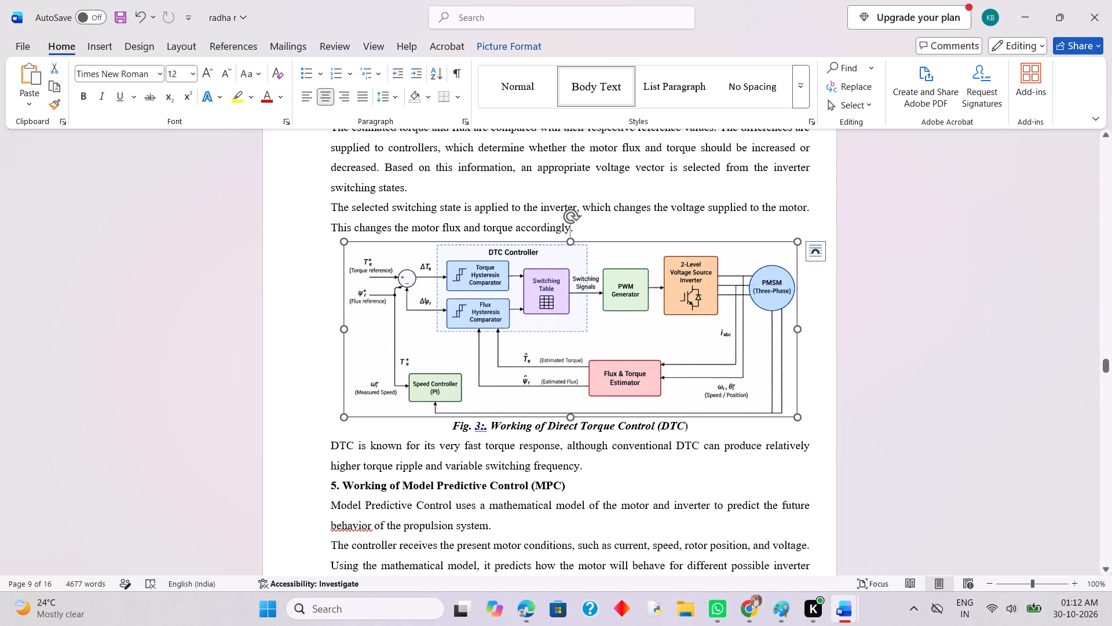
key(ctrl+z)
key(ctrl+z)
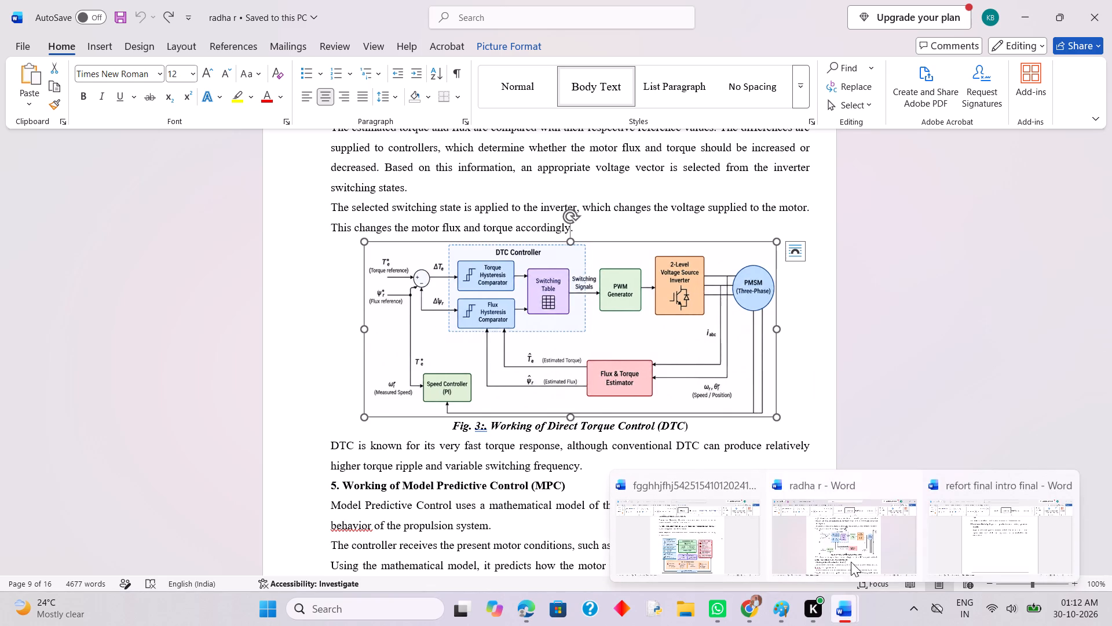
Switch to the sensor integration report and examine the layout of the Sensor Summary table, Sensor Integration and Signal Conditioning sections and their figures.
click(956, 538)
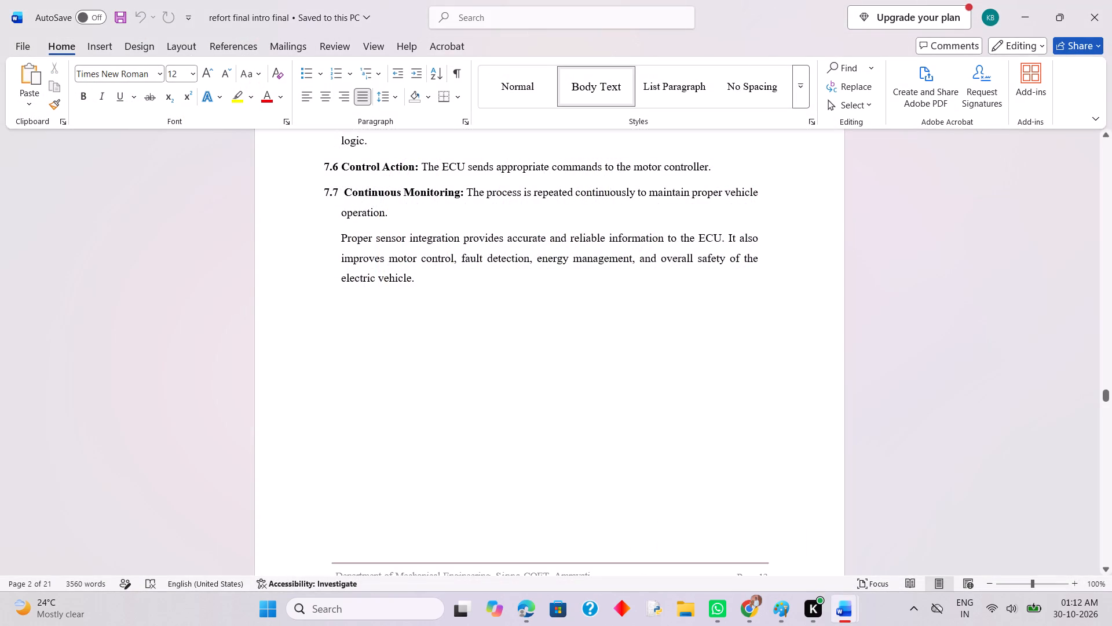
scroll(671, 361, right, 1)
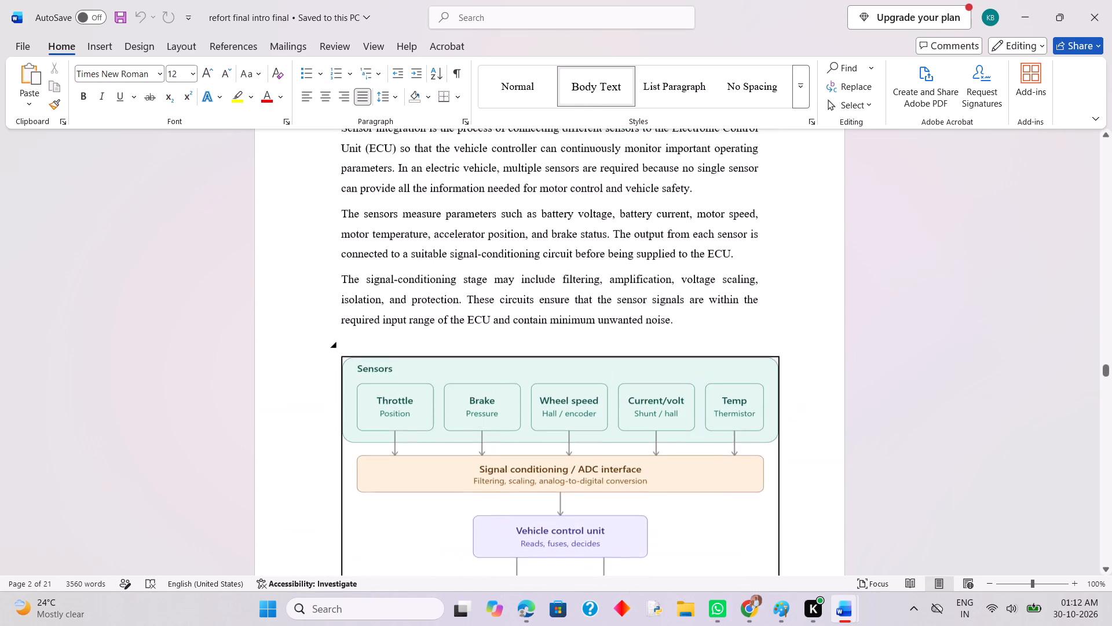
scroll(671, 361, right, 1)
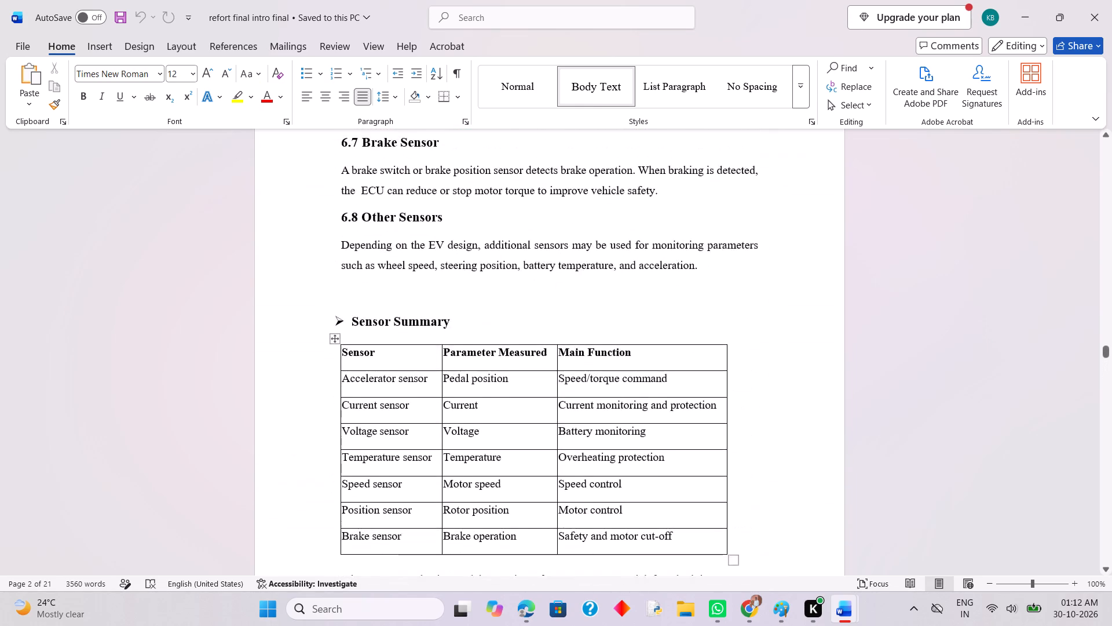
scroll(671, 361, right, 1)
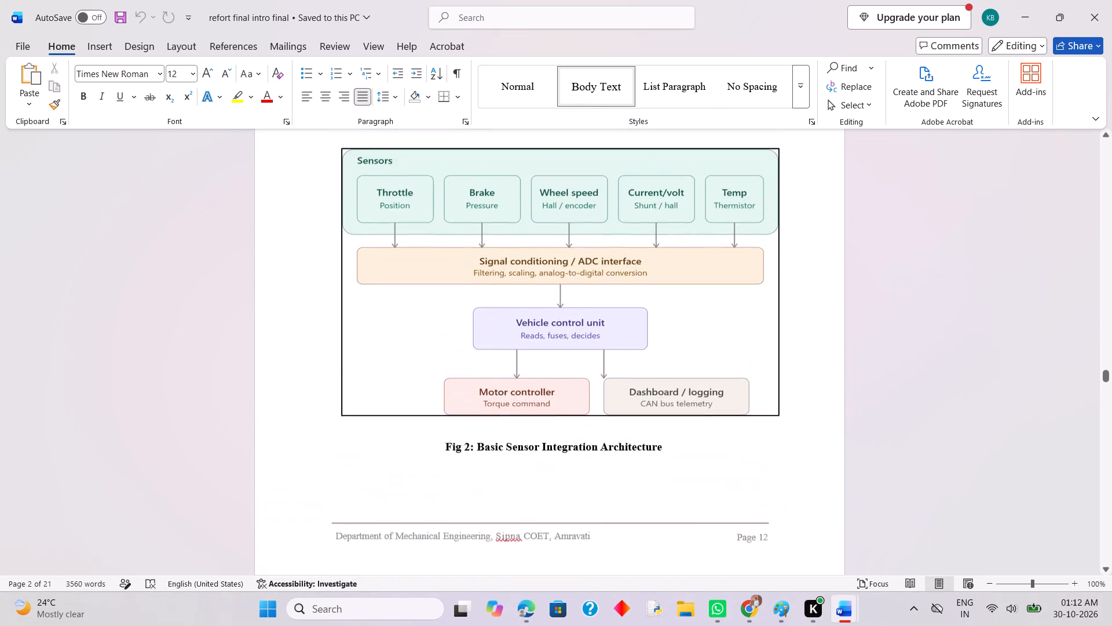
scroll(671, 361, right, 1)
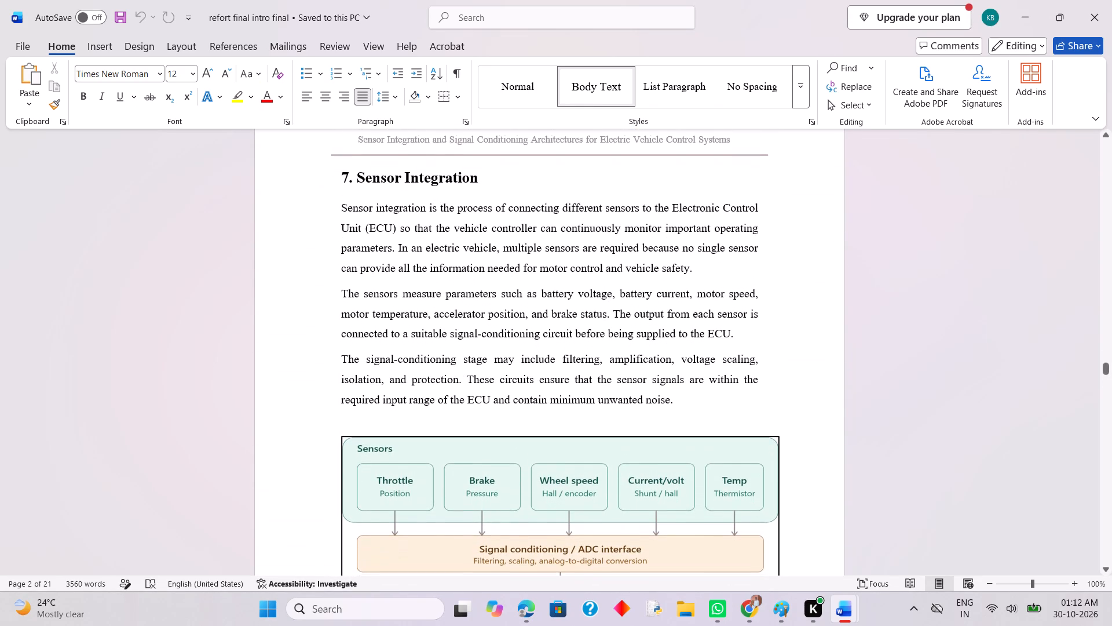
scroll(671, 361, right, 1)
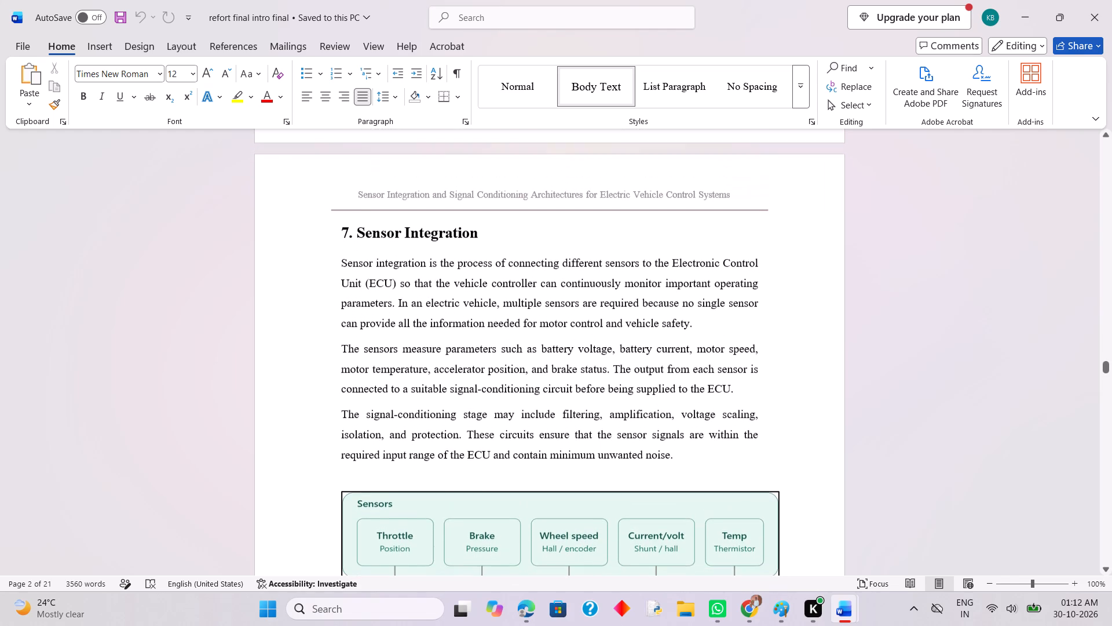
scroll(671, 361, right, 1)
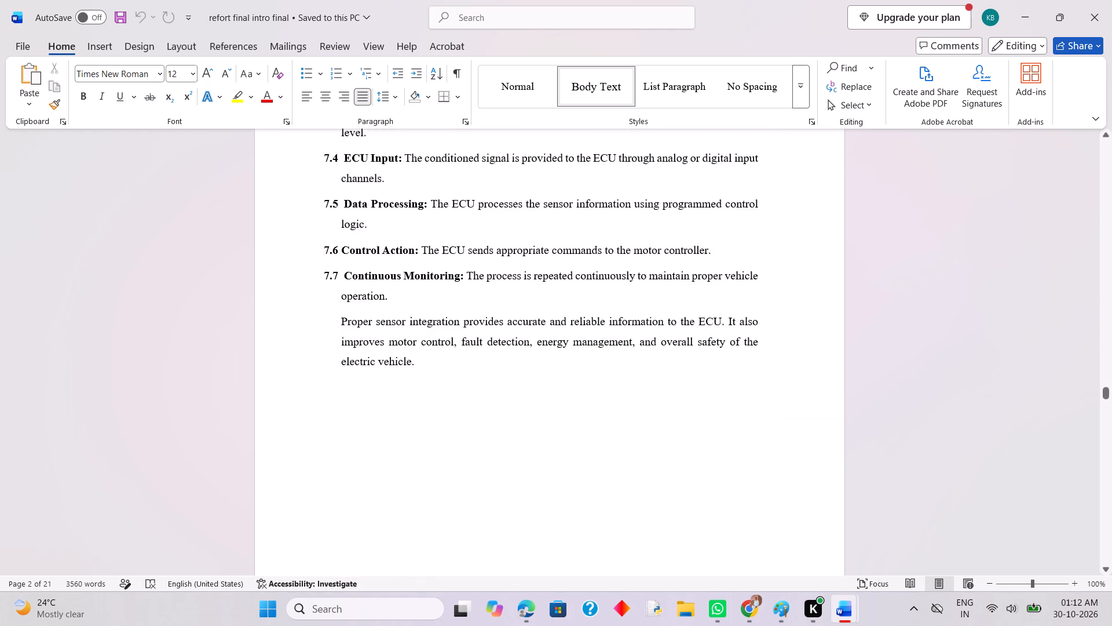
scroll(671, 361, right, 1)
scroll(671, 361, down, 1)
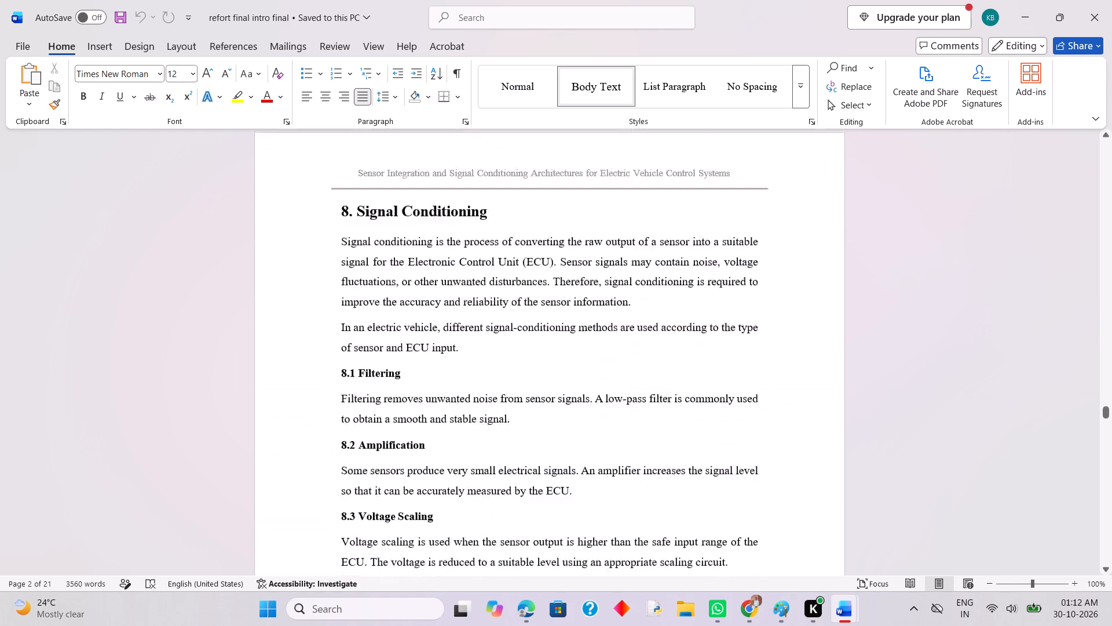
scroll(671, 361, down, 1)
scroll(671, 361, right, 1)
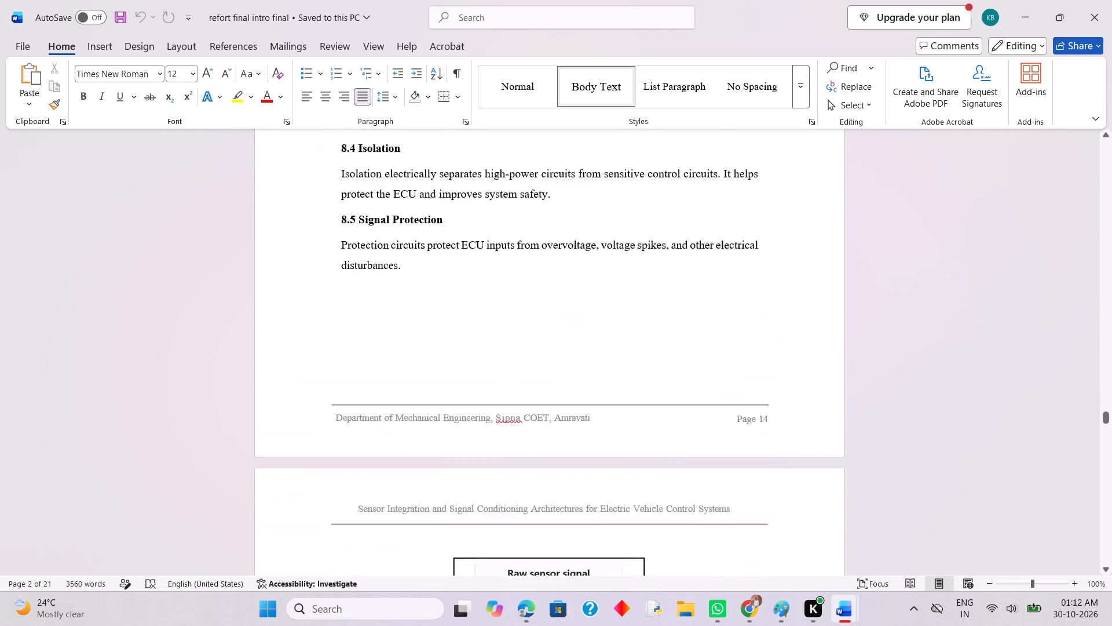
scroll(671, 361, right, 1)
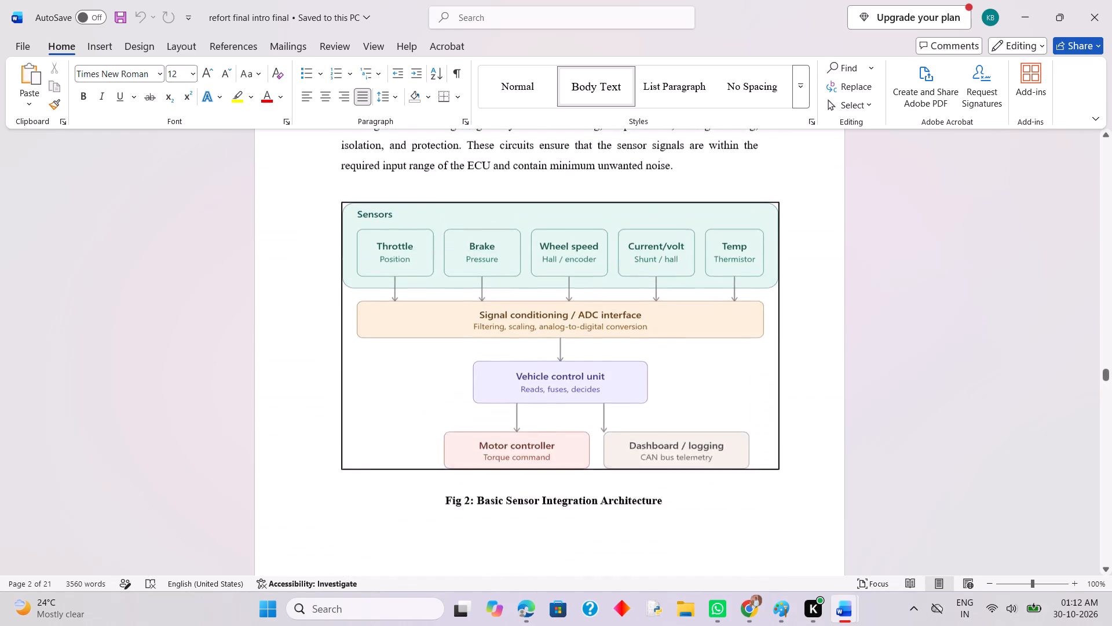
scroll(671, 361, right, 2)
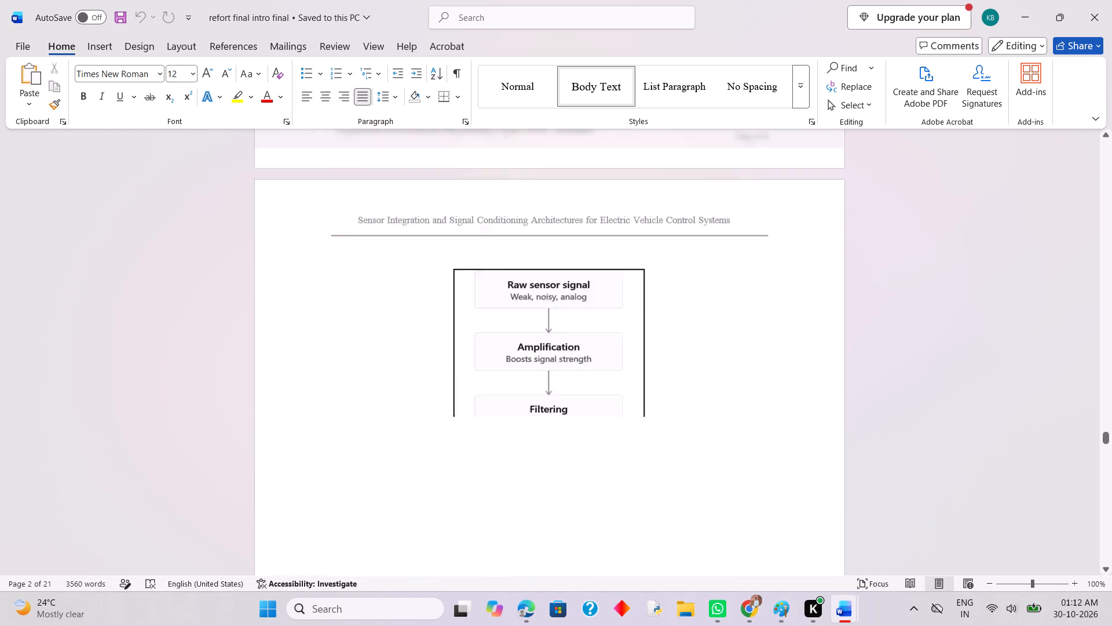
scroll(671, 361, down, 10)
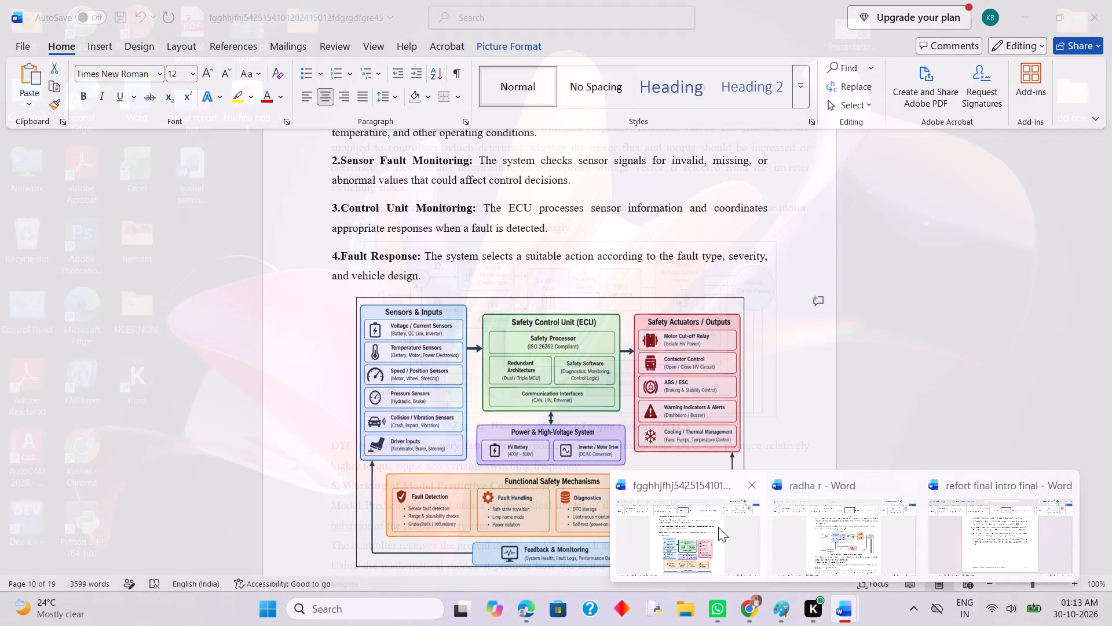
Switch to the safety and functional protection report and widen the page 10 safety architecture diagram slightly, keeping it within the text margins.
click(717, 527)
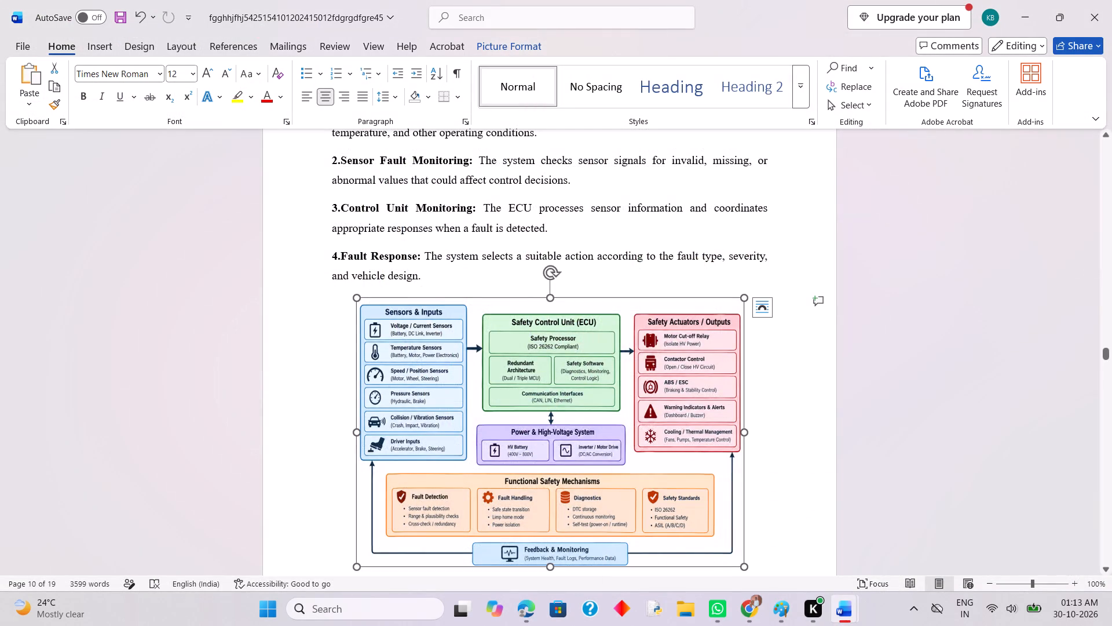
drag(740, 432, 753, 432)
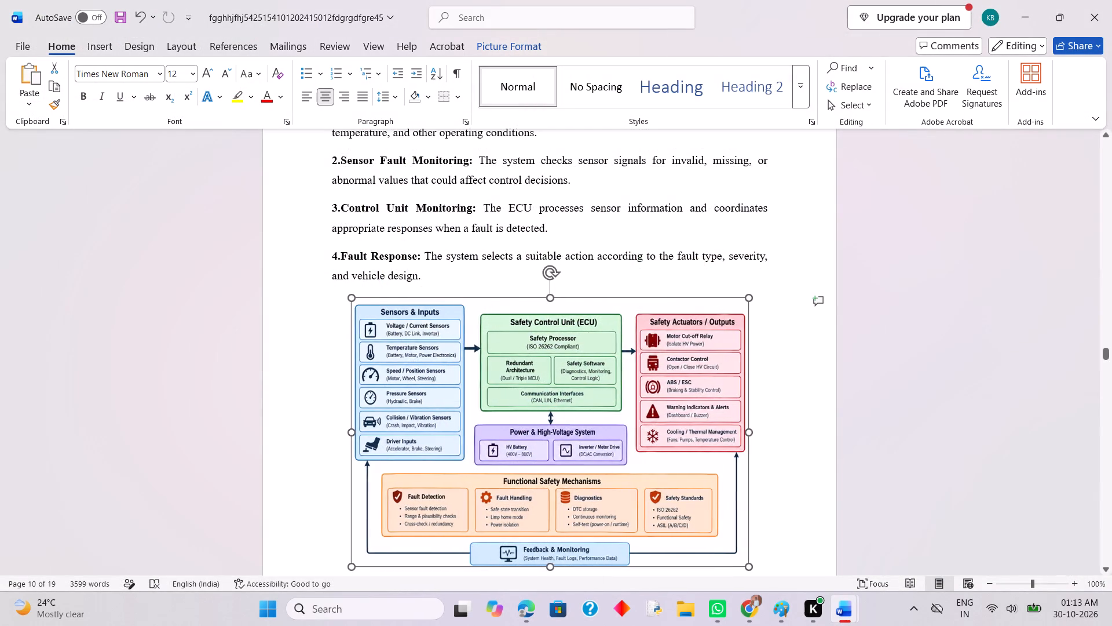
drag(753, 432, 778, 431)
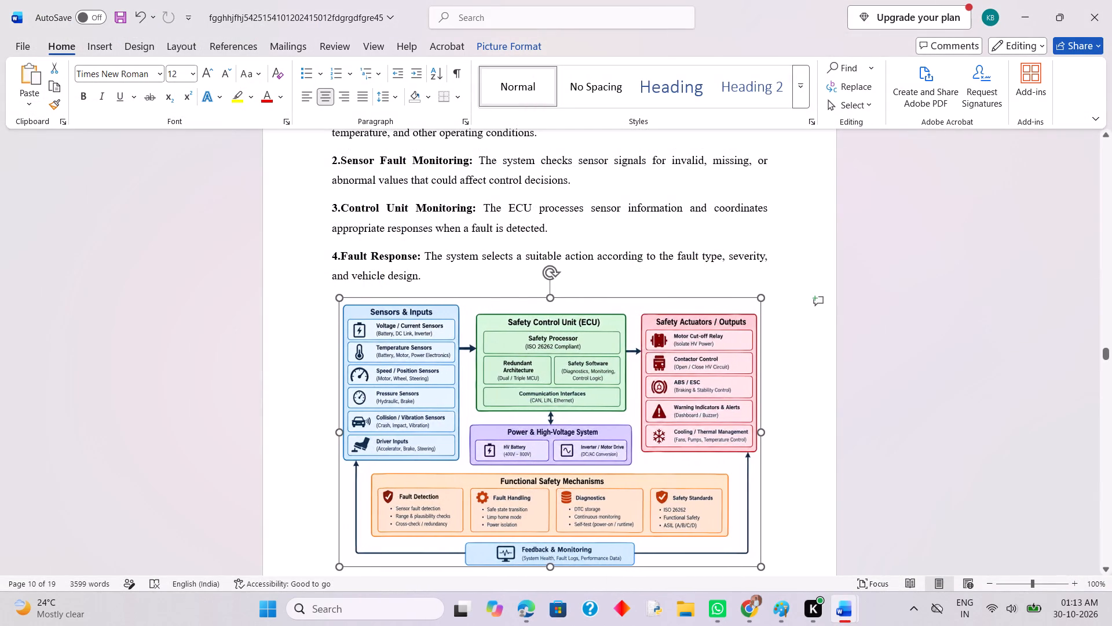
drag(778, 431, 760, 434)
click(654, 427)
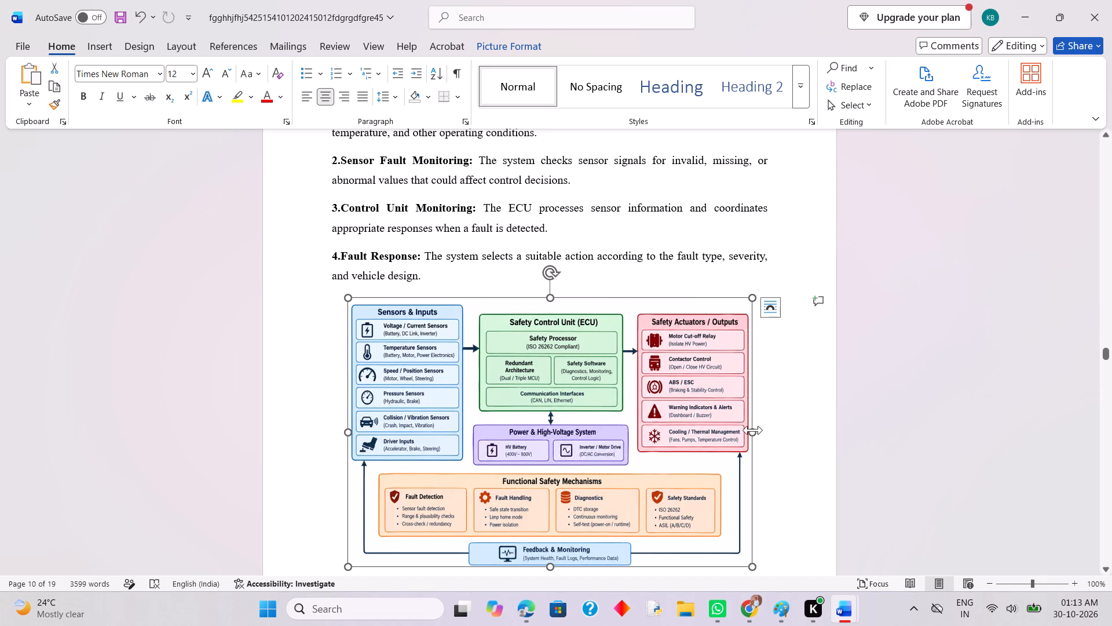
drag(753, 430, 841, 418)
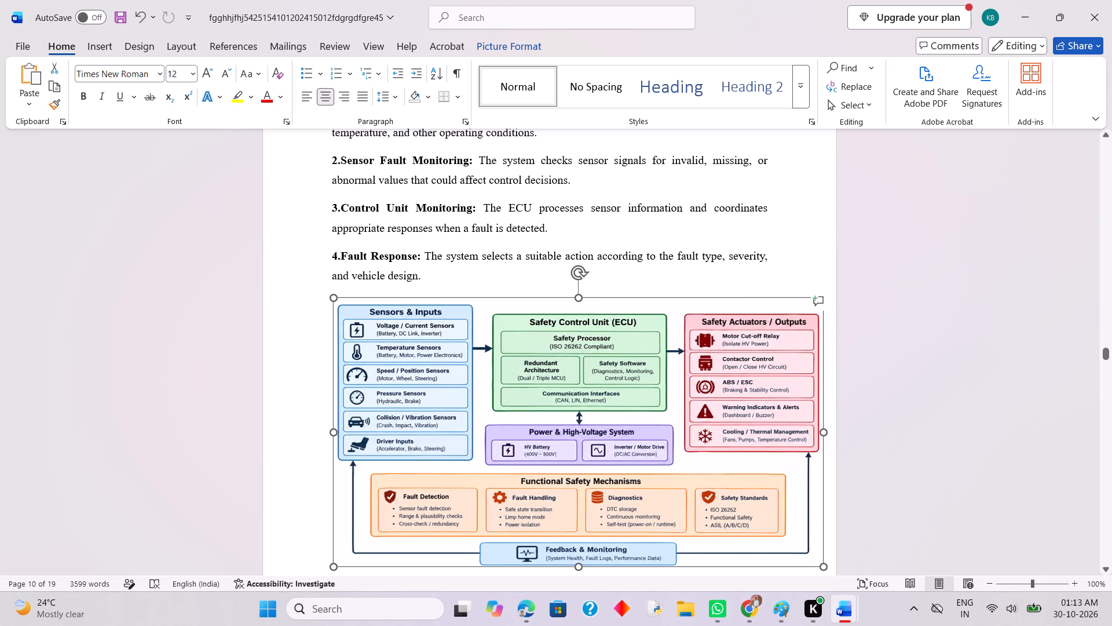
drag(841, 418, 411, 442)
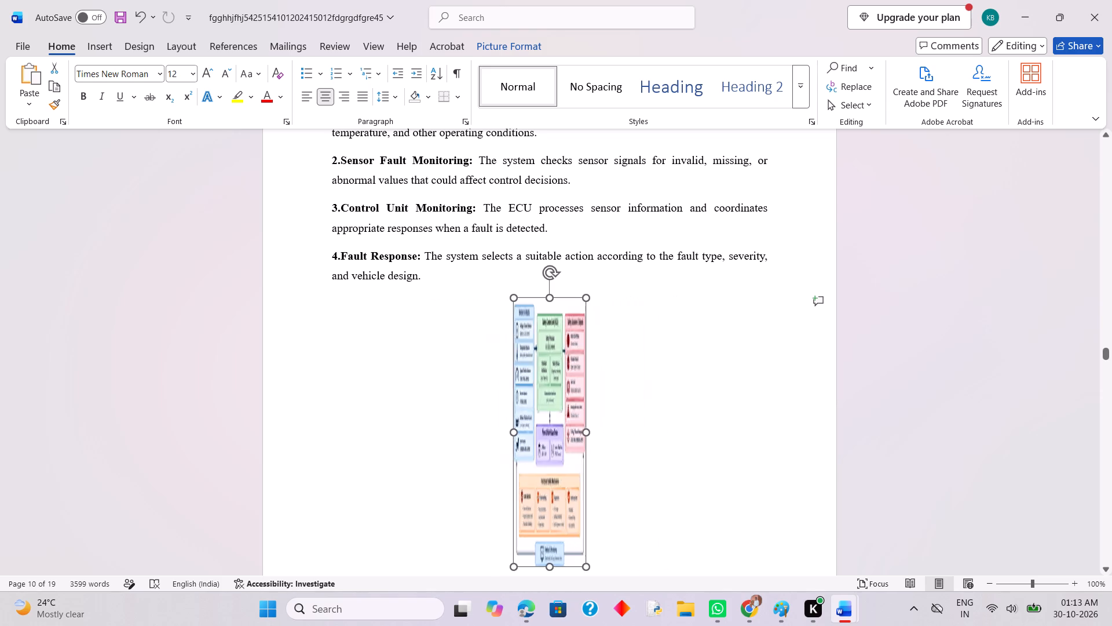
drag(411, 442, 668, 429)
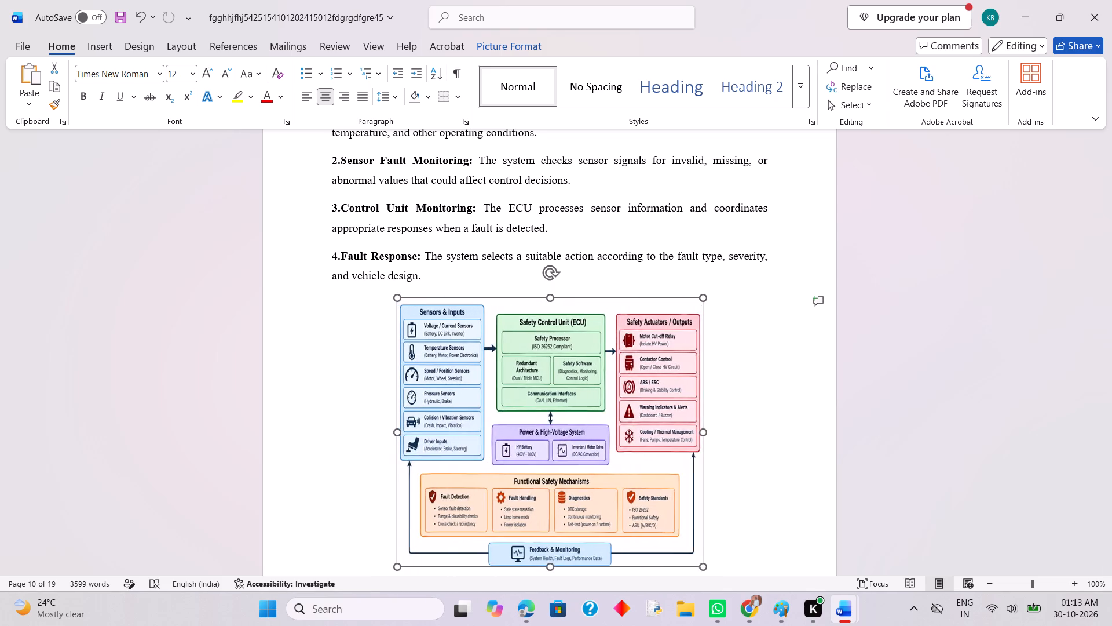
drag(668, 429, 731, 432)
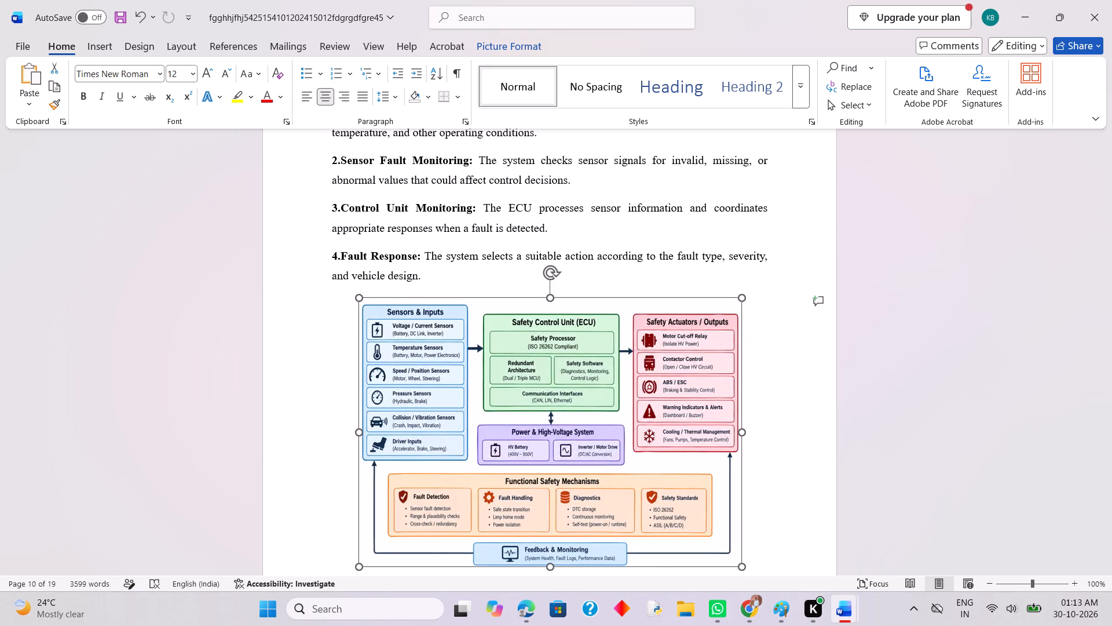
drag(731, 432, 744, 432)
click(654, 406)
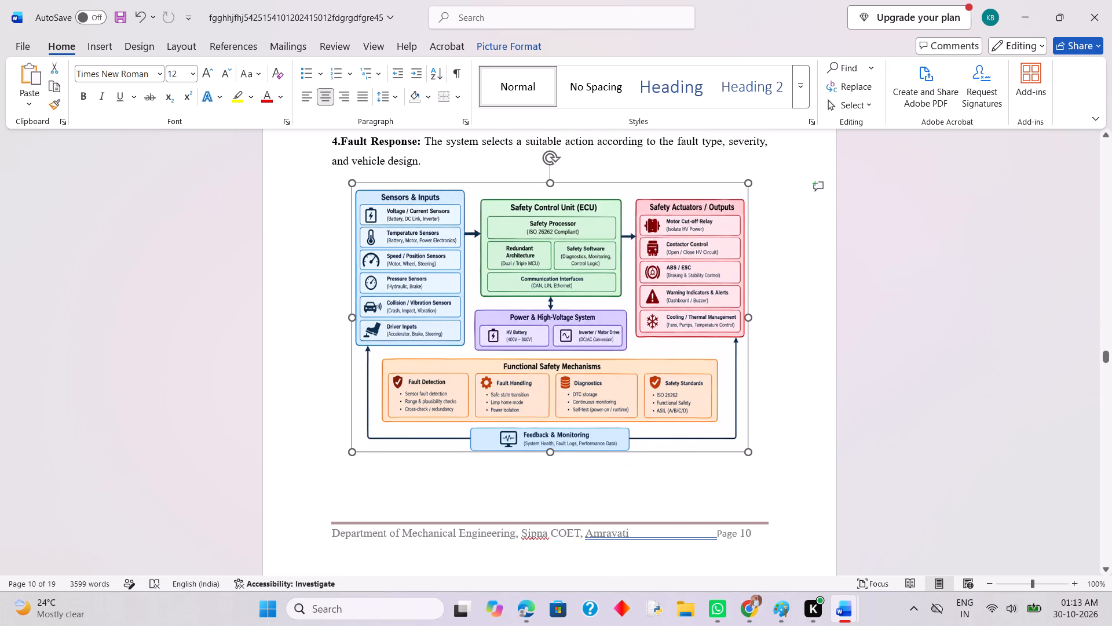
Start a caption reading "Fig." on the empty line below the safety architecture diagram, indented with spaces towards the diagram's centre.
click(466, 473)
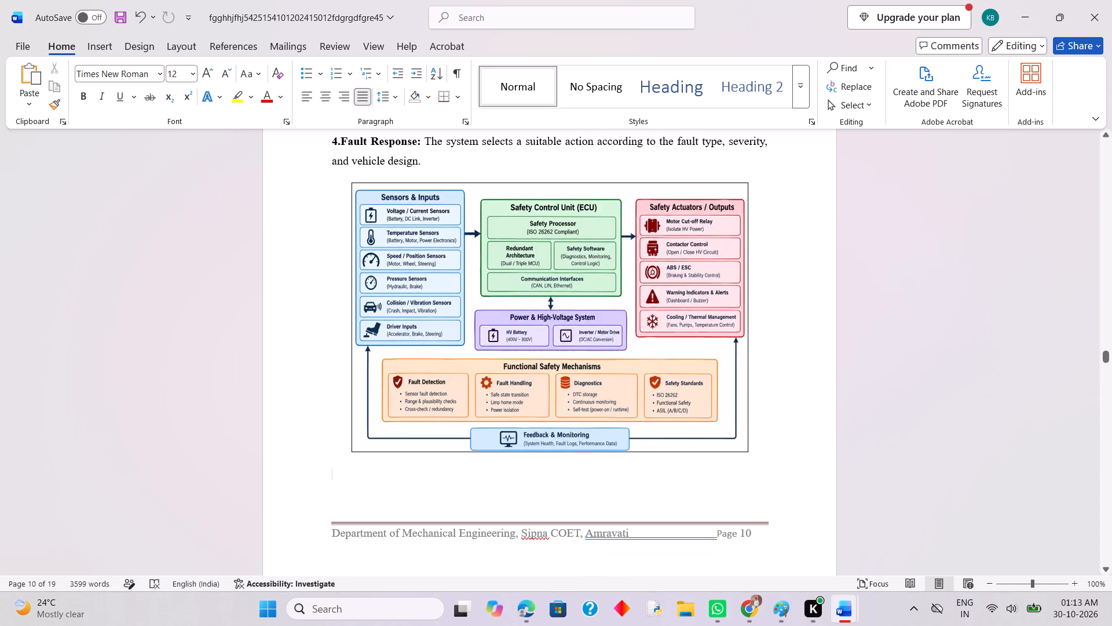
key(space)
key(space)
key(space)
key(space)
key(space)
key(space)
key(space)
key(space)
key(space)
key(space)
key(space)
key(space)
key(space)
key(space)
key(space)
key(space)
key(space)
key(space)
key(space)
key(space)
text(fi)
key(g)
key(period)
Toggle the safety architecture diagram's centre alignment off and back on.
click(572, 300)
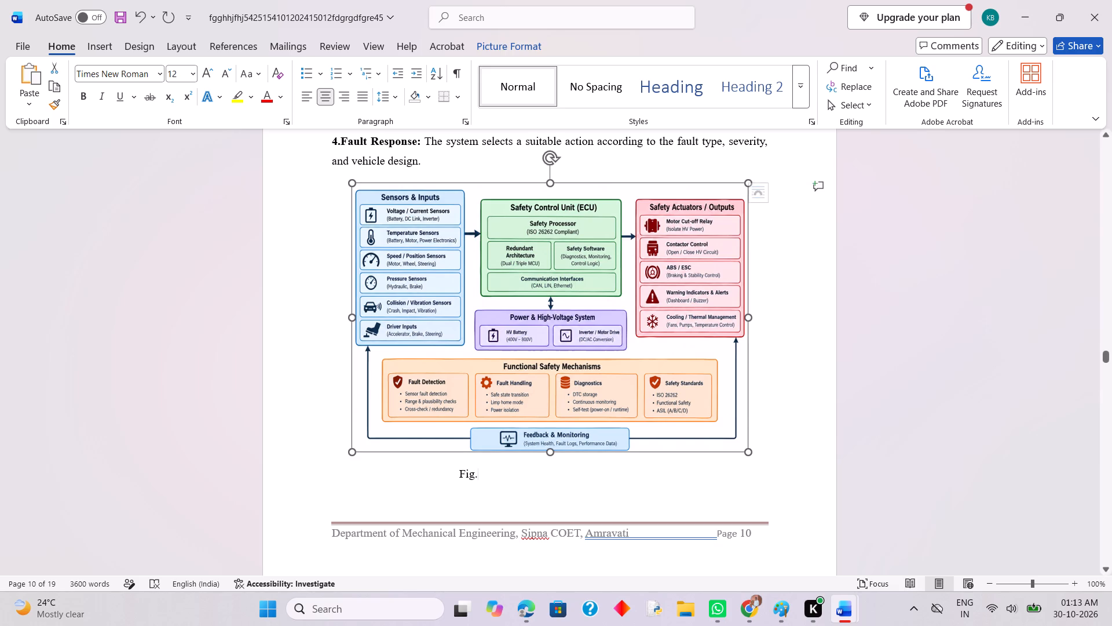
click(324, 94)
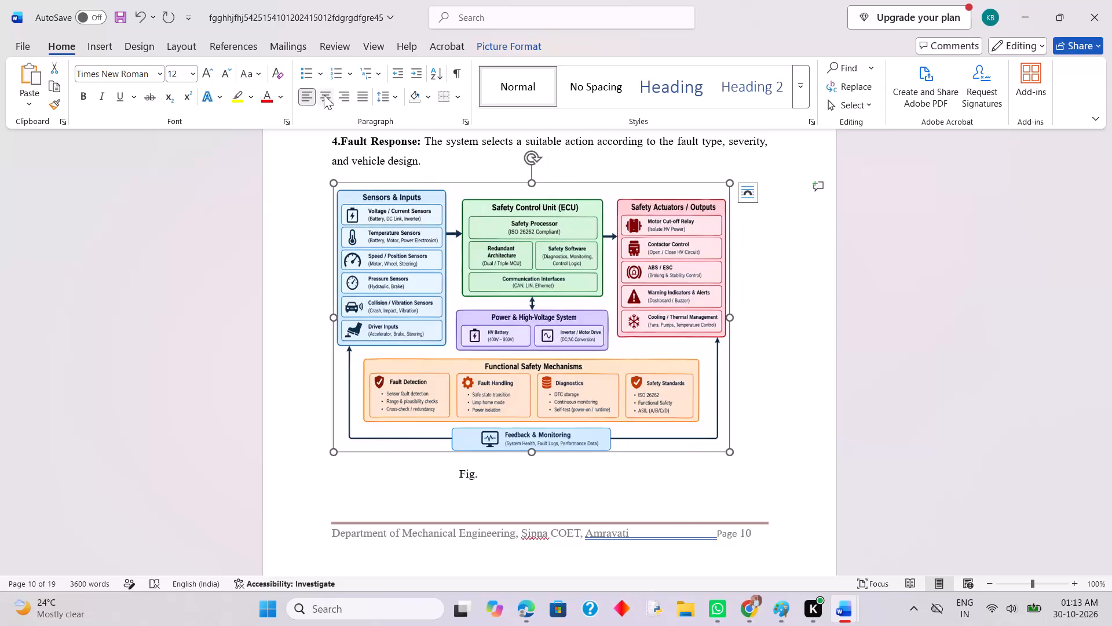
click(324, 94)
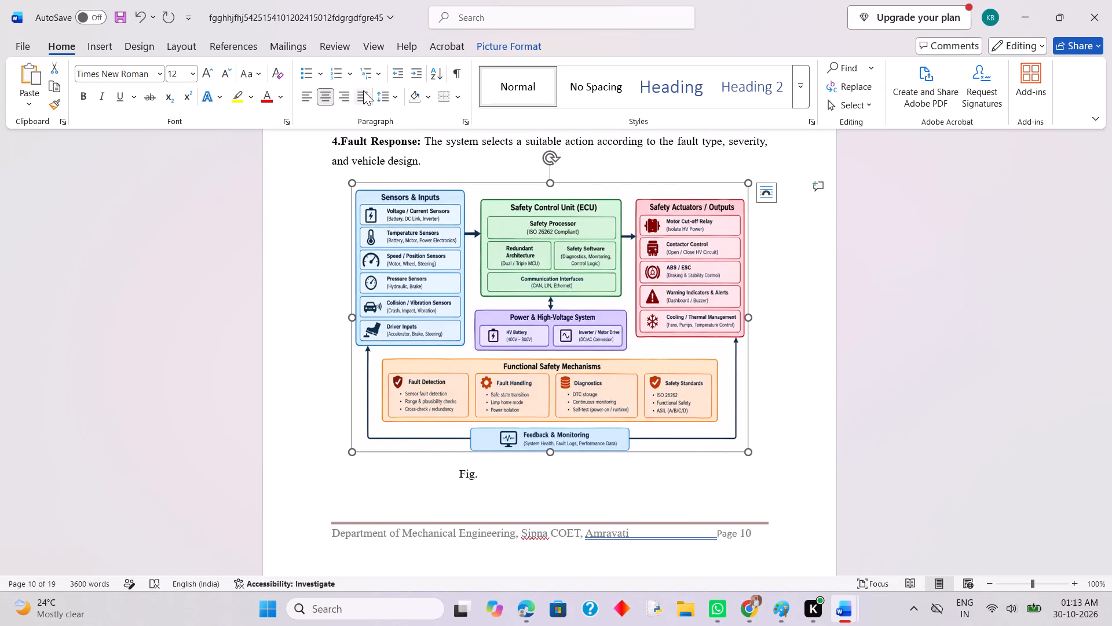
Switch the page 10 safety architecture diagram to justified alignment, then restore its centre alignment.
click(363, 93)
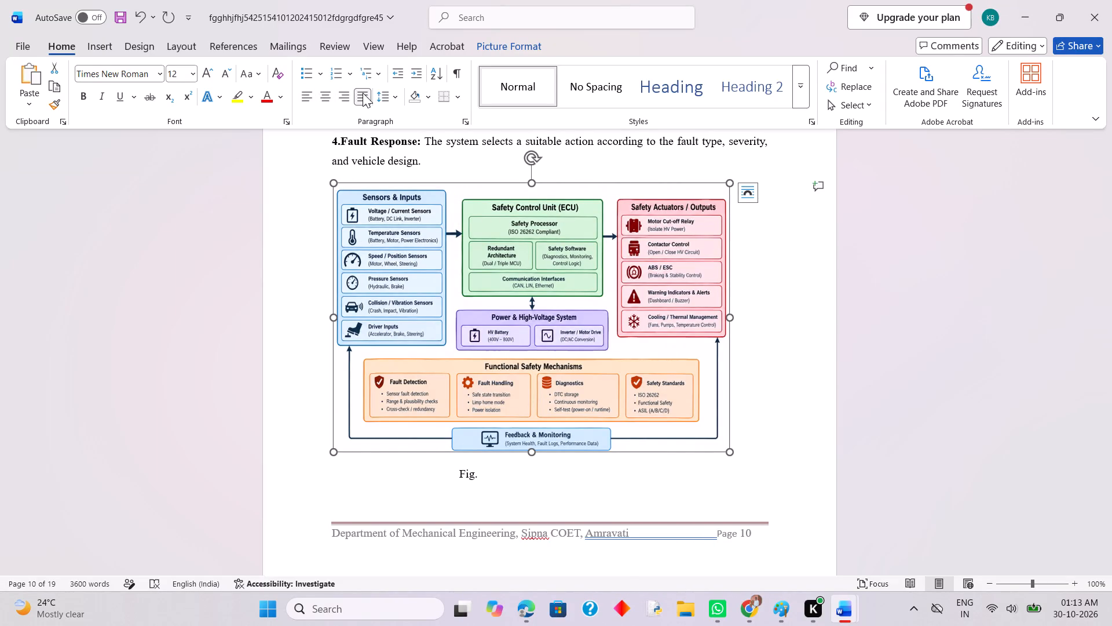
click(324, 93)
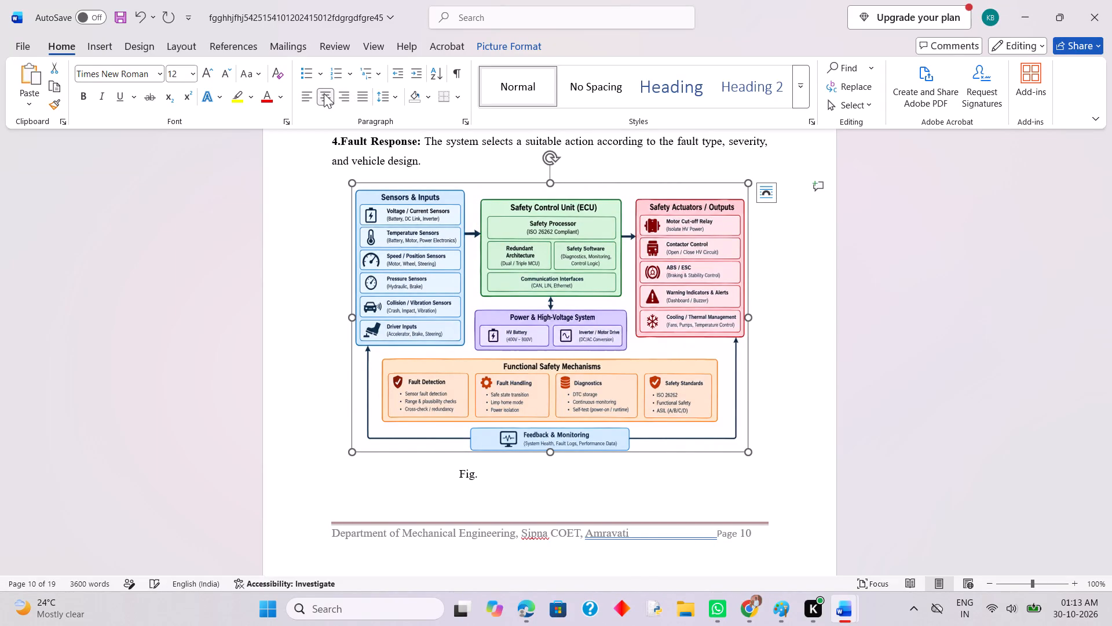
Switch to the sensor integration report and examine its page layout from the references back to the Sensor Integration section and its Fig 2 diagram.
scroll(432, 243, up, 1)
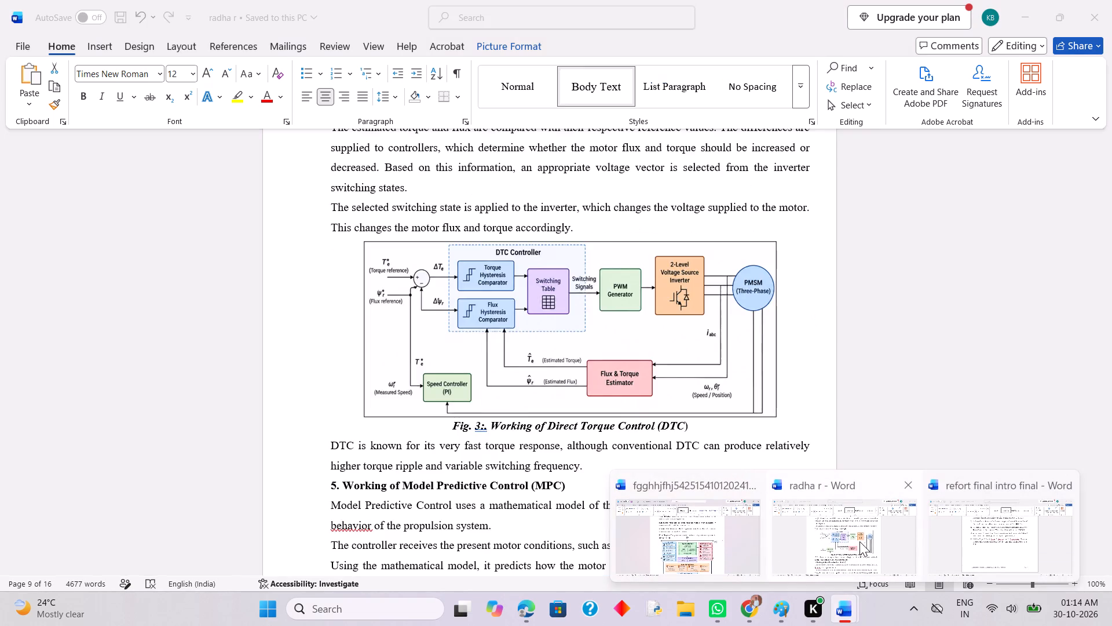
click(956, 517)
scroll(784, 374, up, 1)
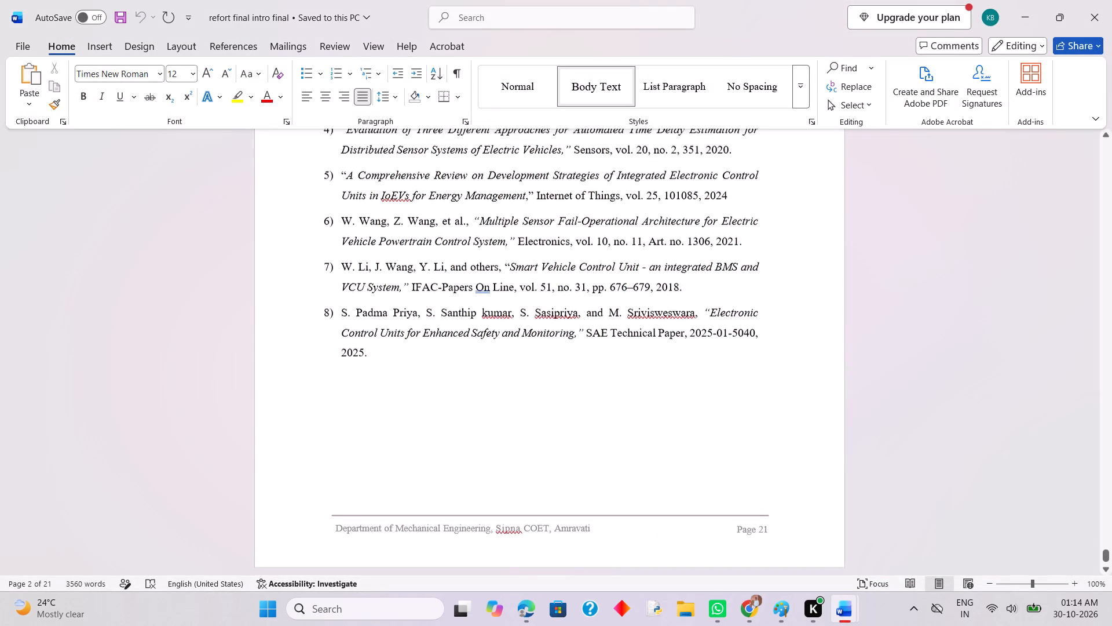
scroll(784, 374, up, 5)
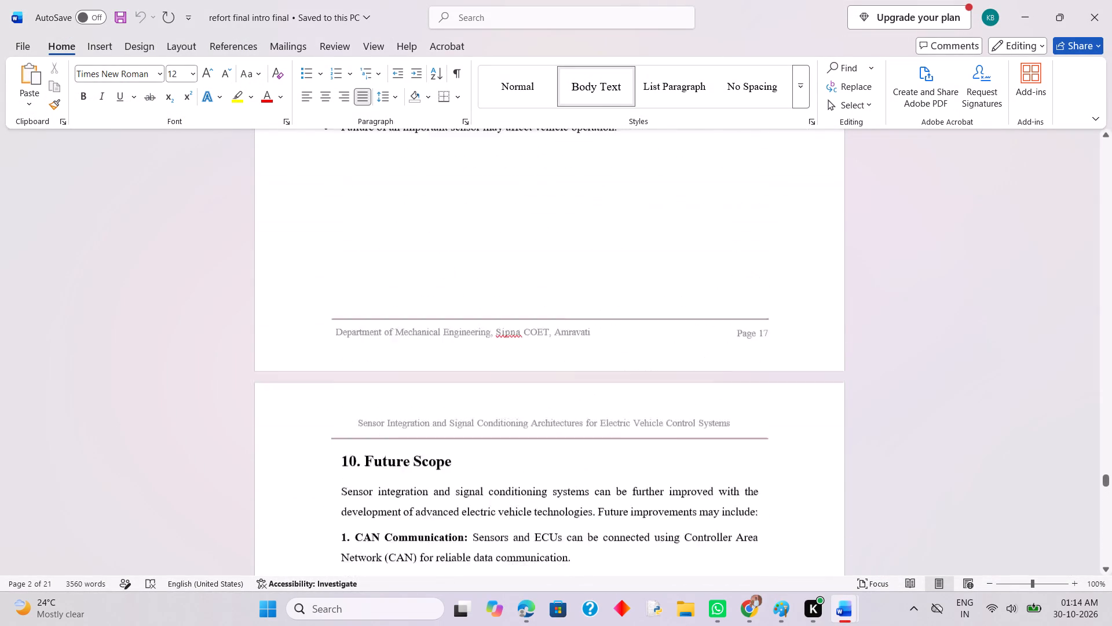
scroll(784, 374, up, 4)
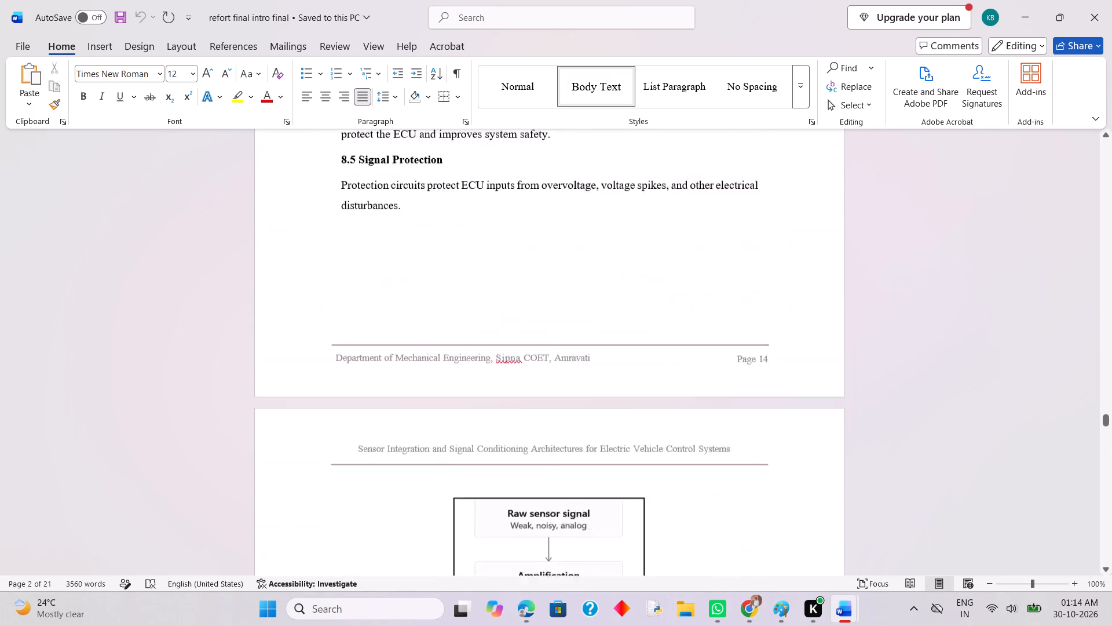
scroll(784, 374, up, 2)
scroll(784, 374, down, 2)
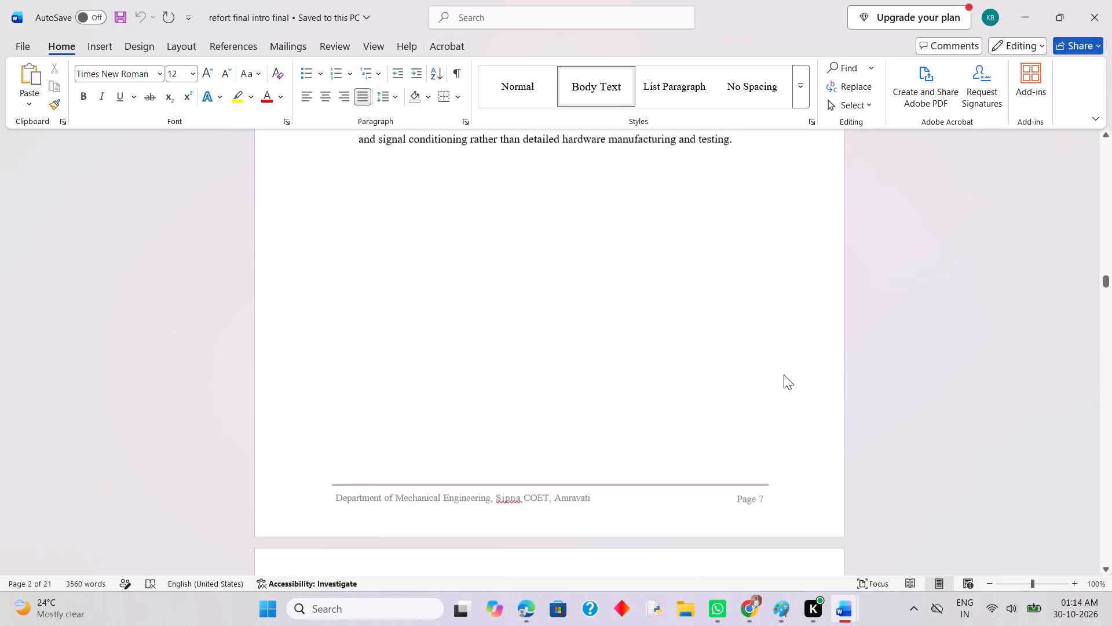
scroll(784, 374, down, 3)
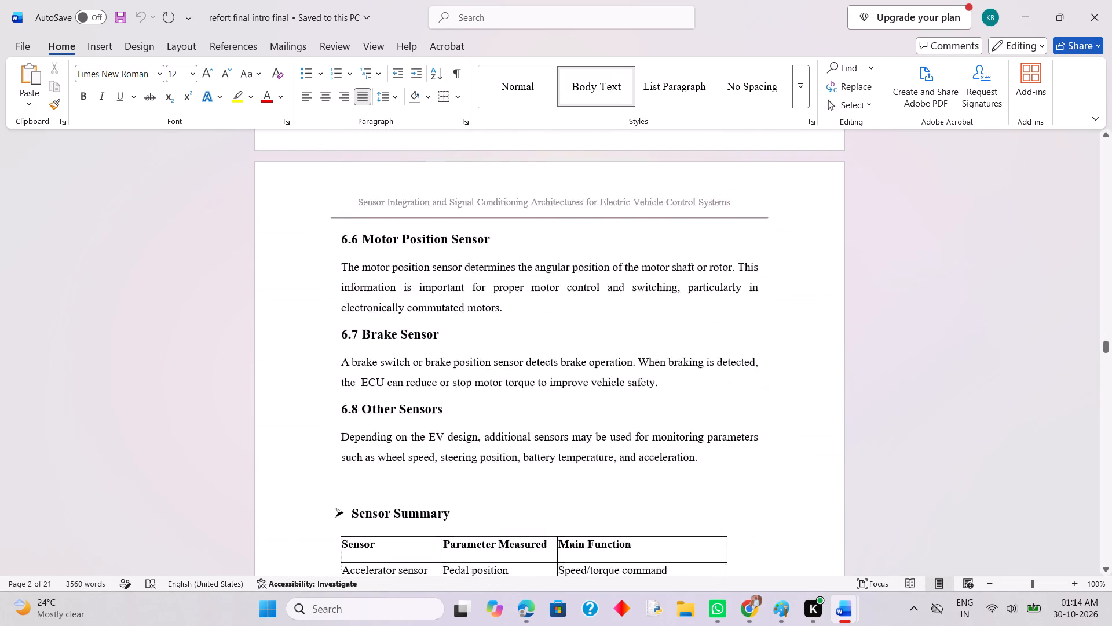
scroll(784, 374, down, 1)
scroll(784, 374, right, 1)
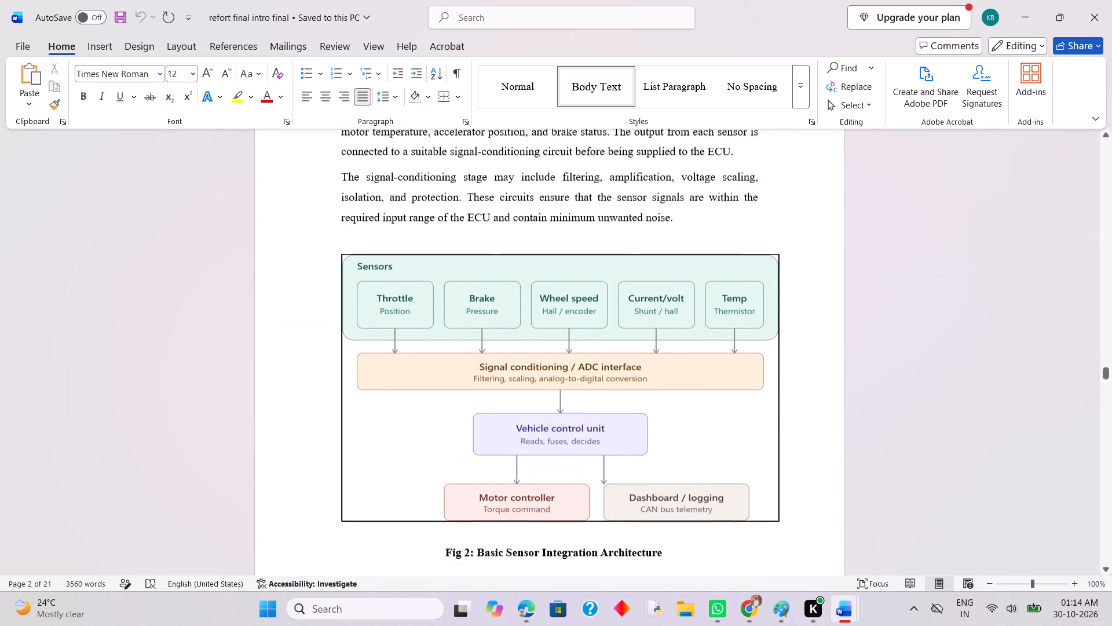
scroll(784, 374, right, 2)
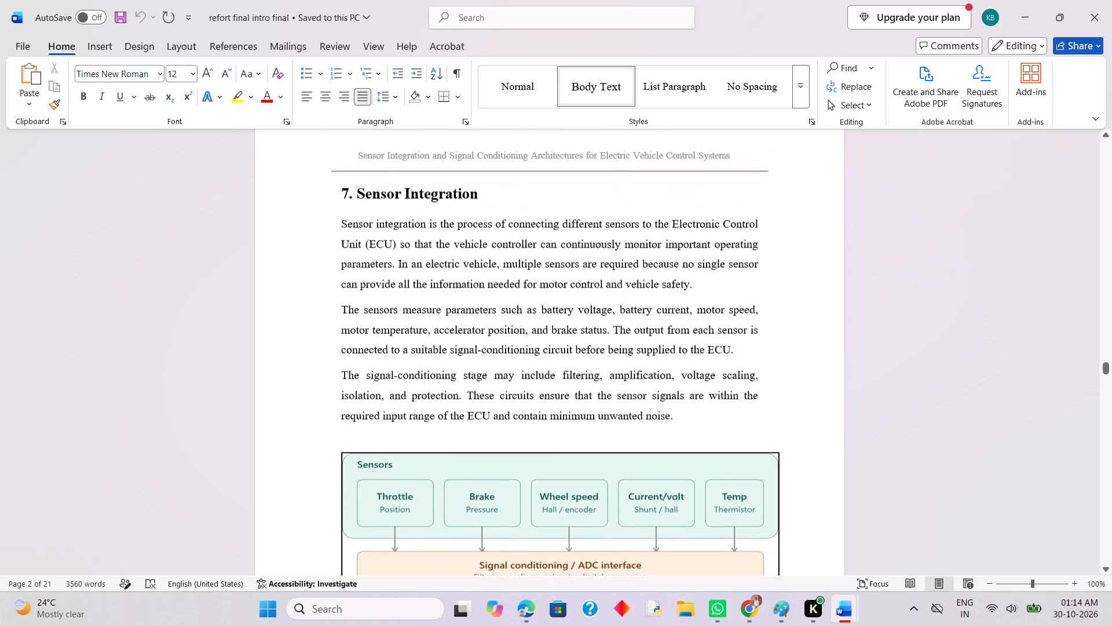
scroll(784, 374, right, 1)
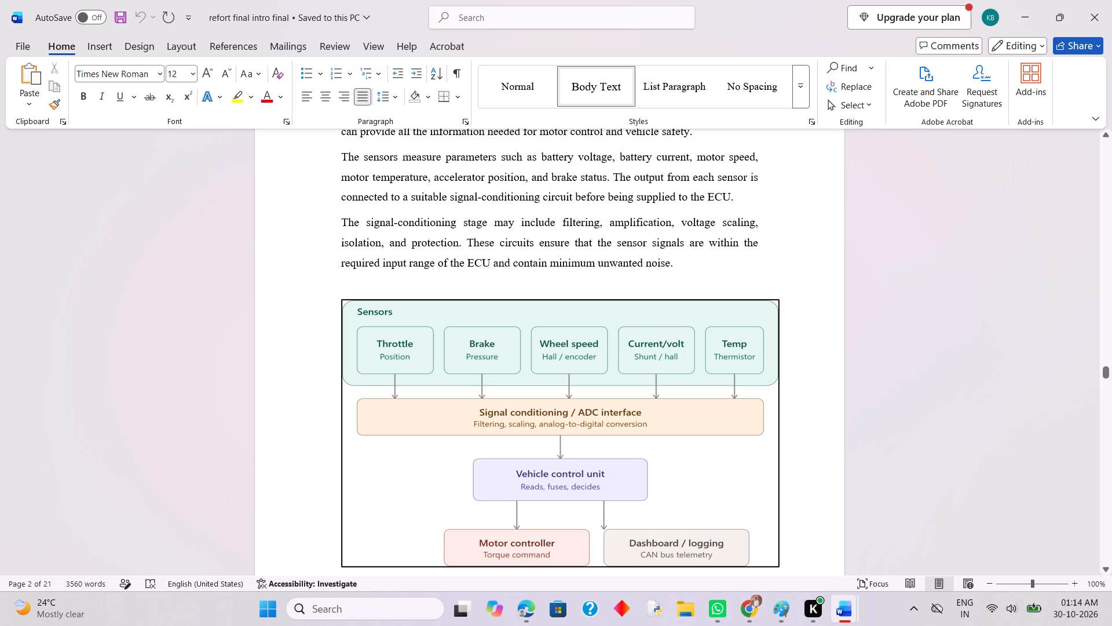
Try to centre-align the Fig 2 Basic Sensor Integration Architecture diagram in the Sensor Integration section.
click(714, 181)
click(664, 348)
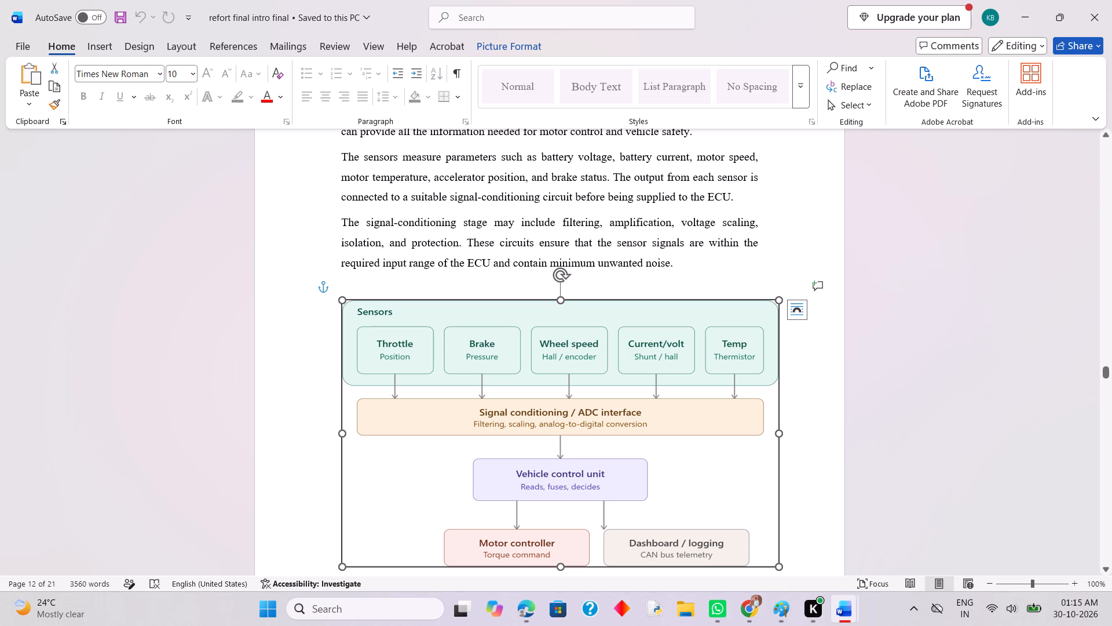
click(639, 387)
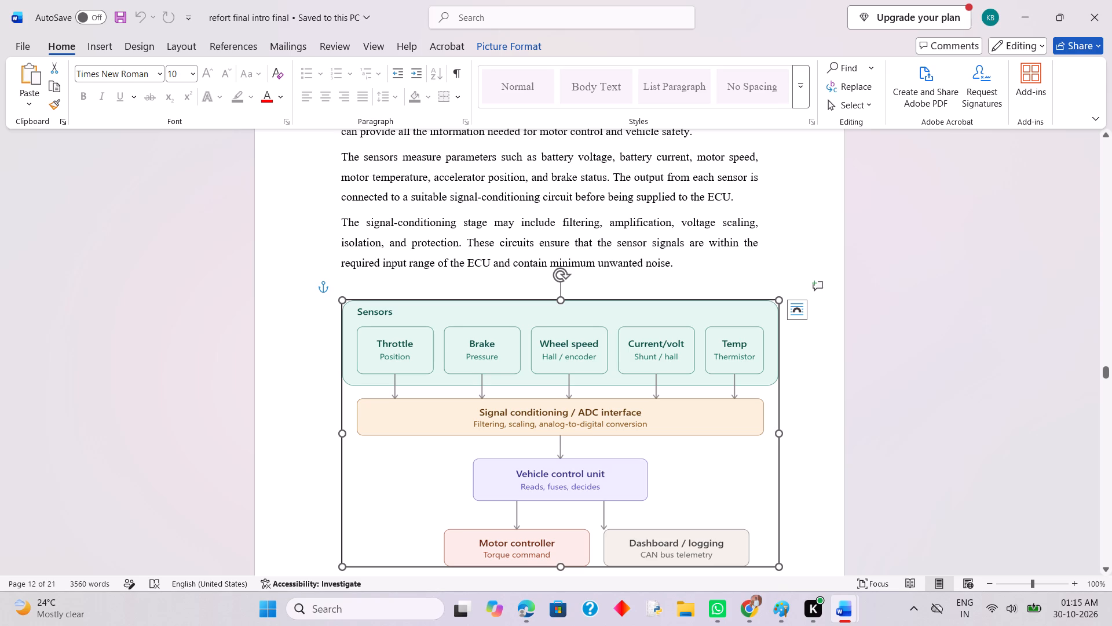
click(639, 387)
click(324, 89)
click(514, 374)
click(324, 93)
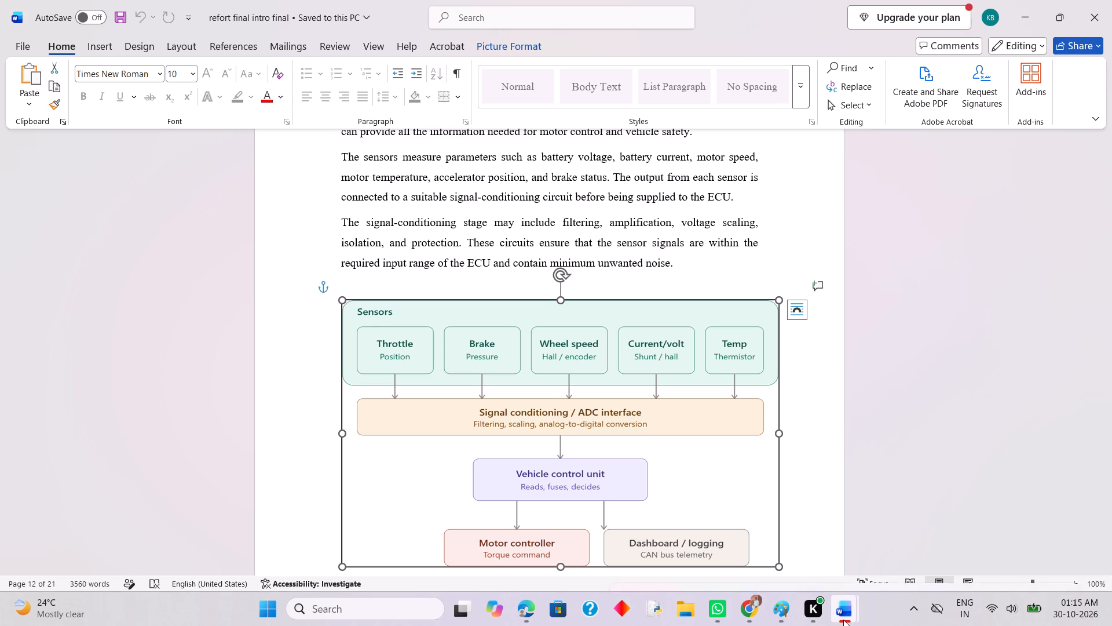
Switch back to the safety and functional protection report and widen the page 10 safety architecture diagram to nearly the full text width.
click(716, 526)
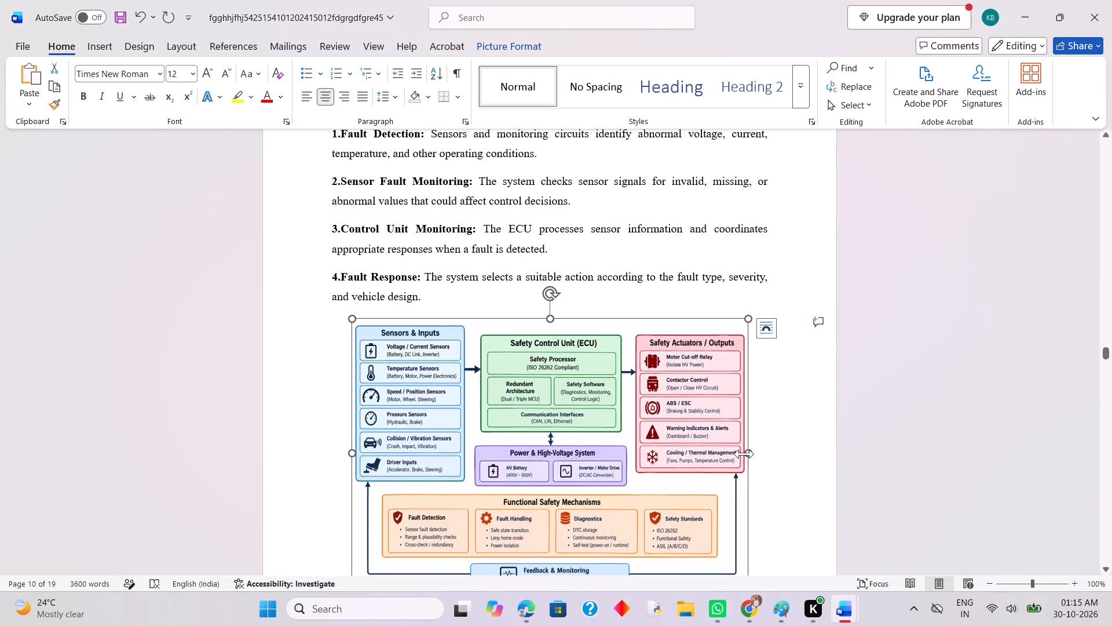
drag(744, 454, 770, 454)
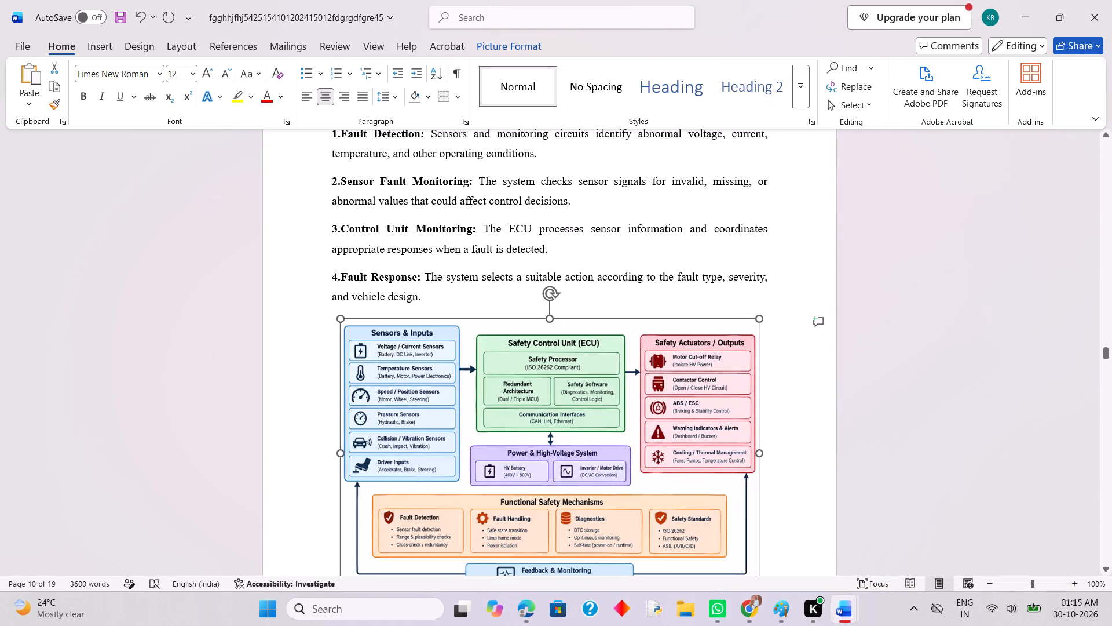
drag(770, 454, 802, 464)
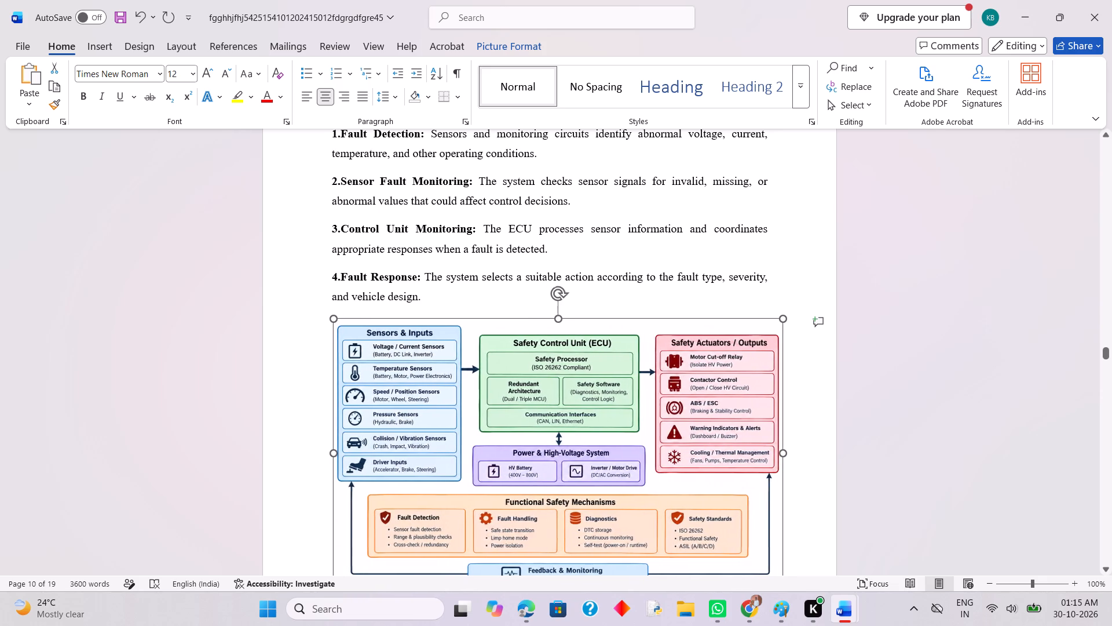
drag(802, 464, 789, 465)
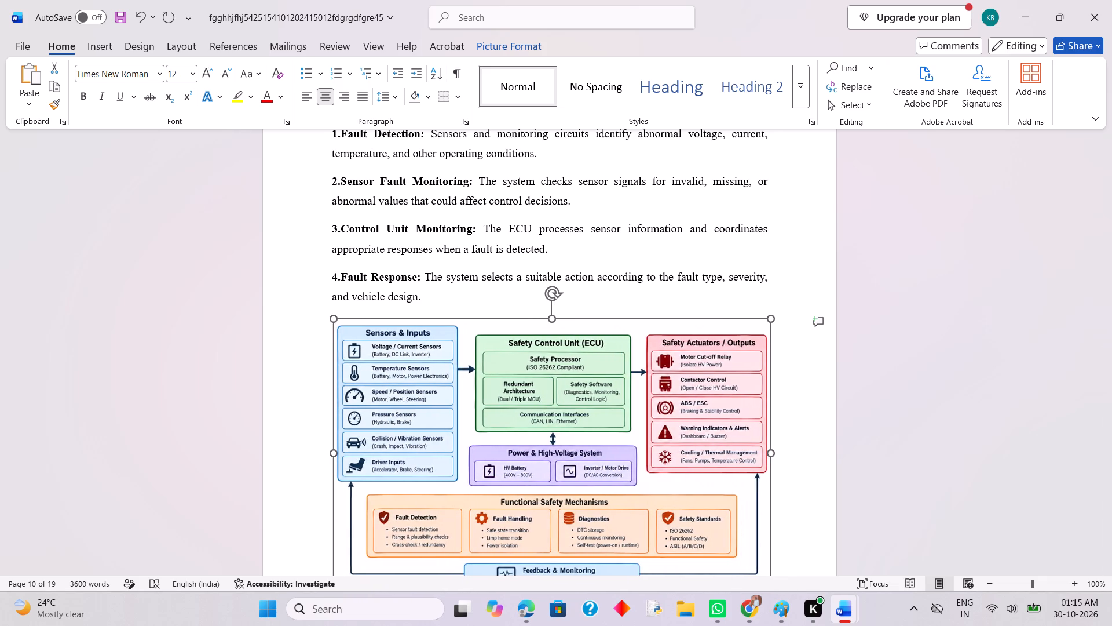
drag(789, 465, 778, 464)
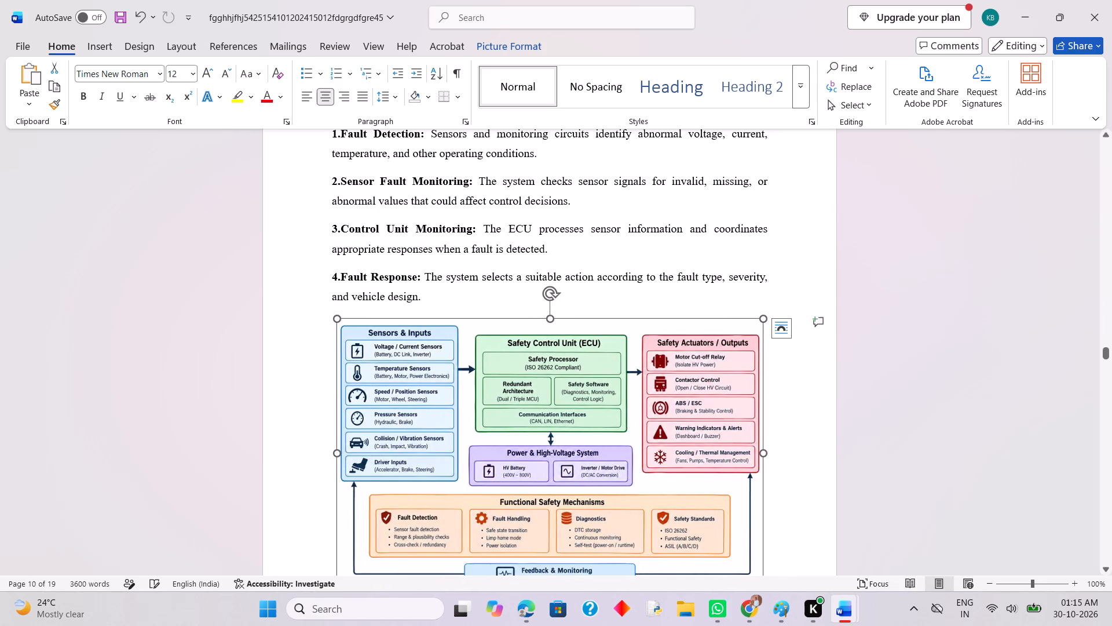
Set the widened safety architecture diagram to justified alignment.
click(361, 93)
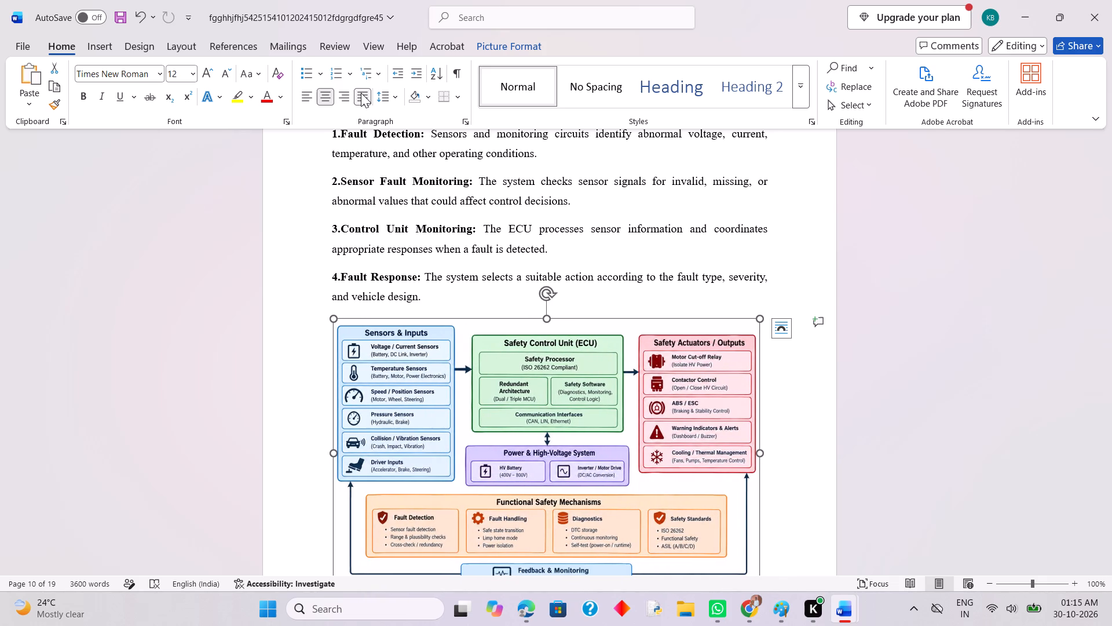
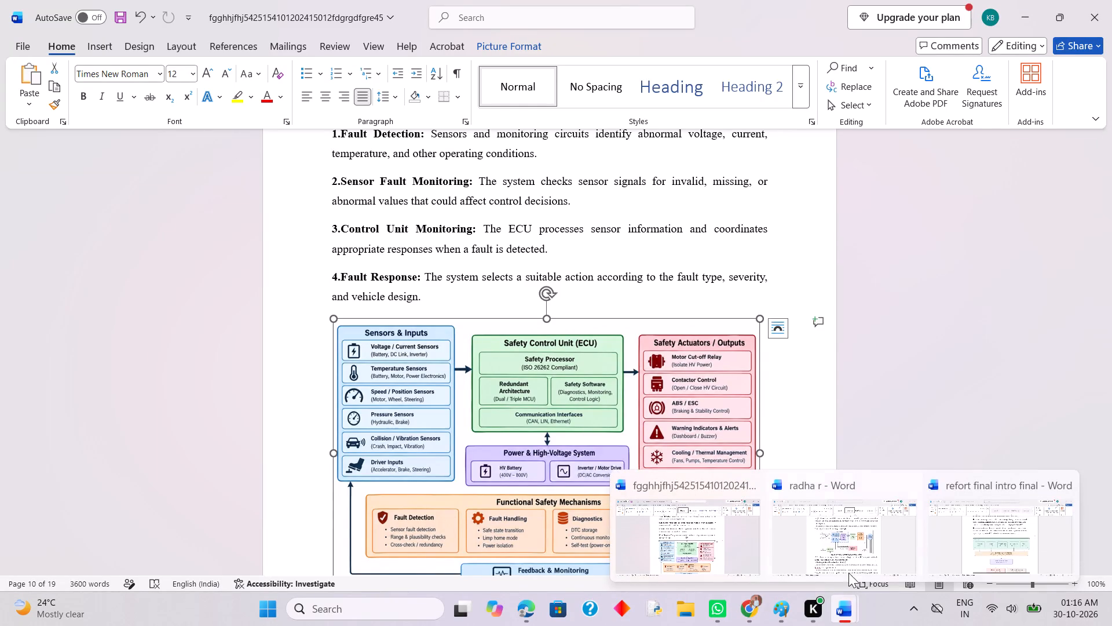
Switch to the motor control report and examine the captions under the DTC, FOC and basic working flow diagrams.
click(844, 538)
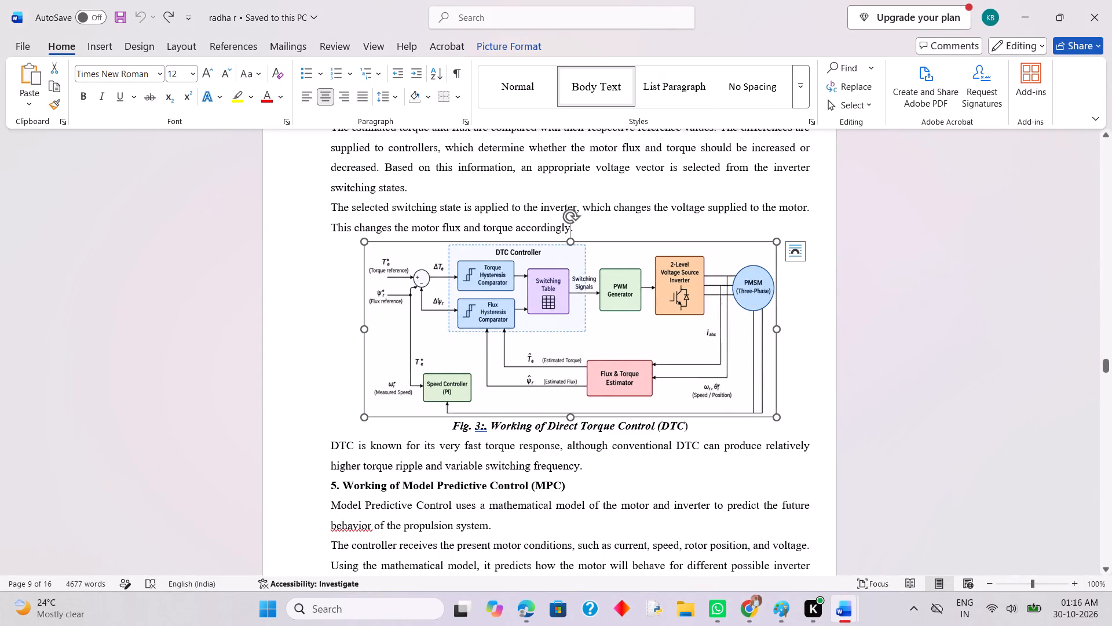
click(595, 314)
scroll(595, 314, up, 1)
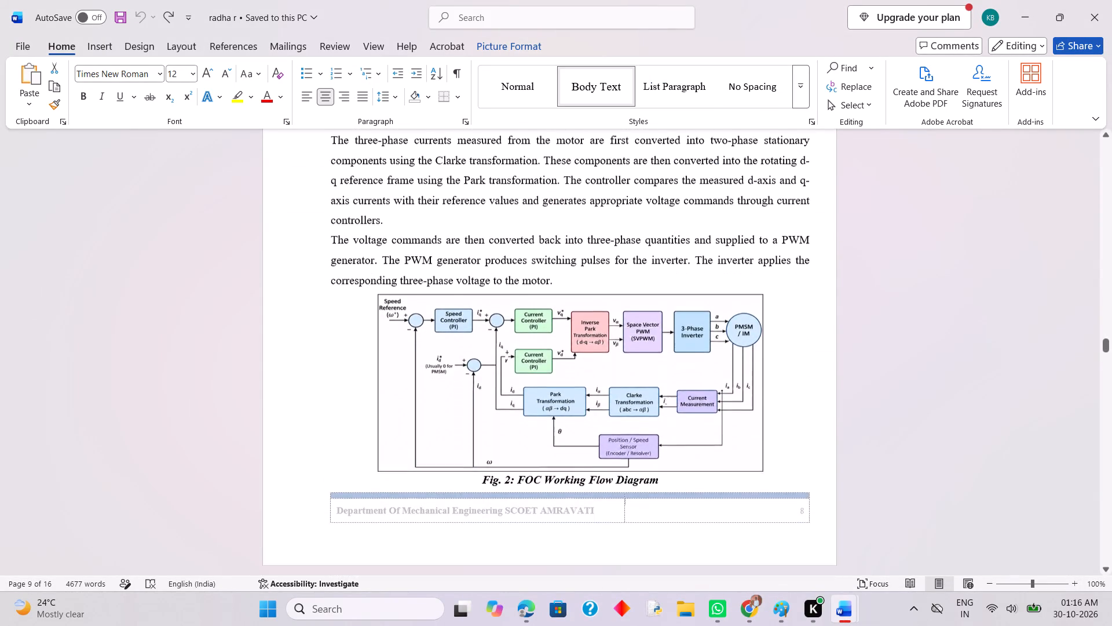
scroll(595, 314, up, 1)
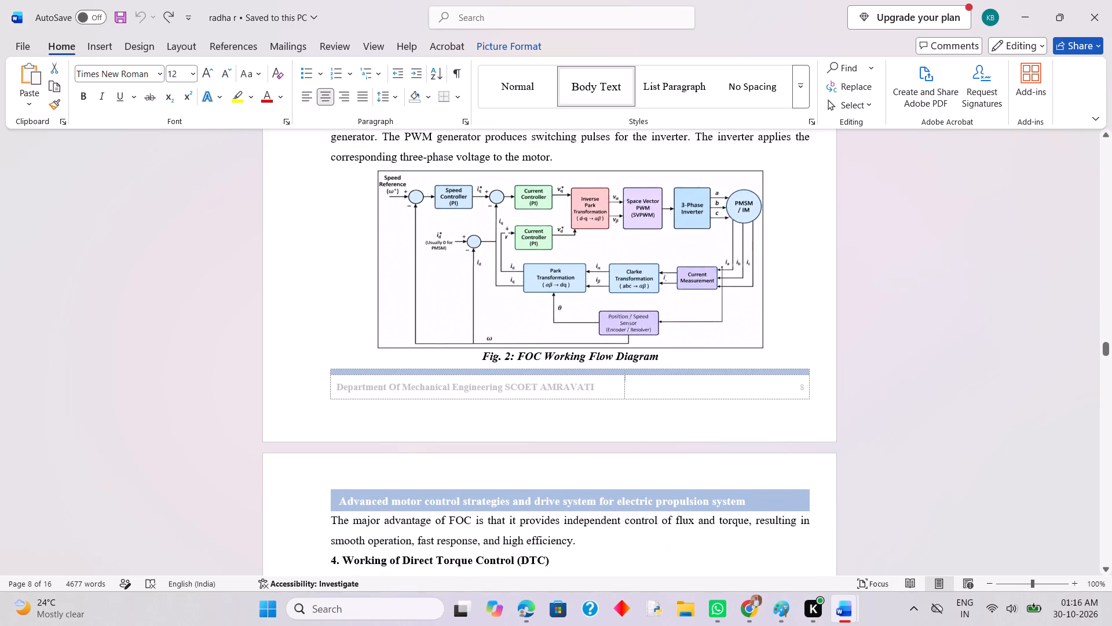
scroll(595, 314, up, 1)
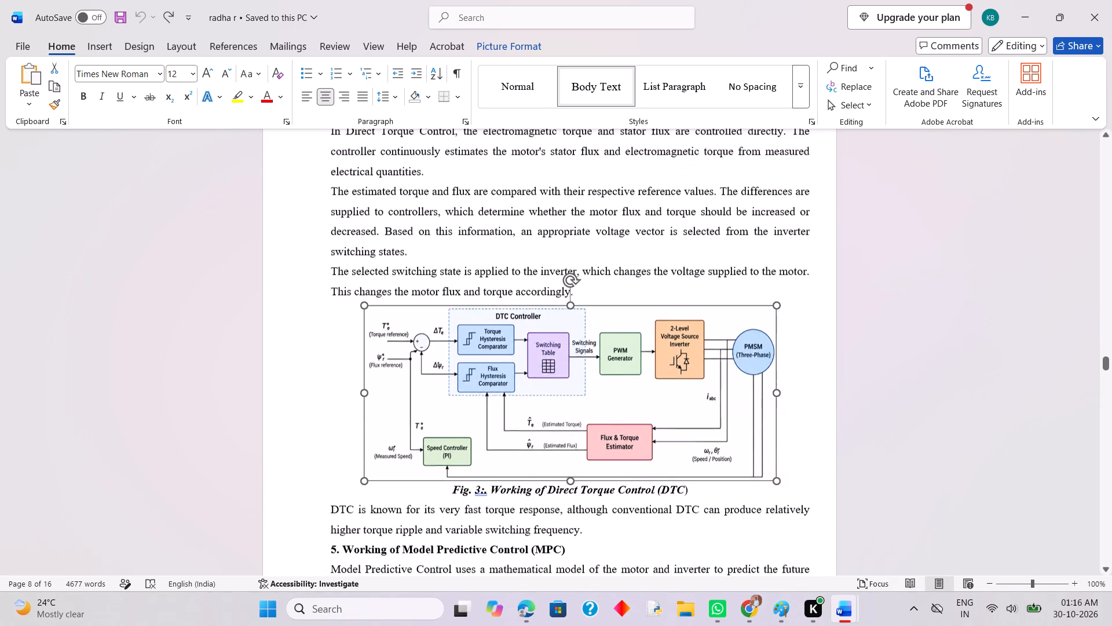
scroll(595, 314, up, 1)
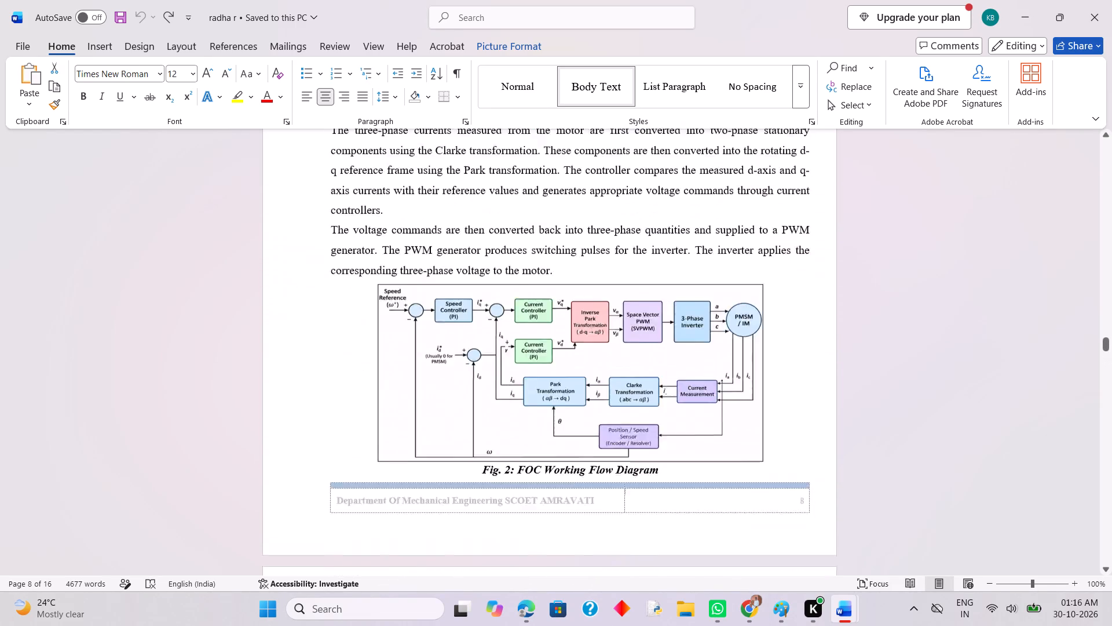
scroll(595, 314, up, 1)
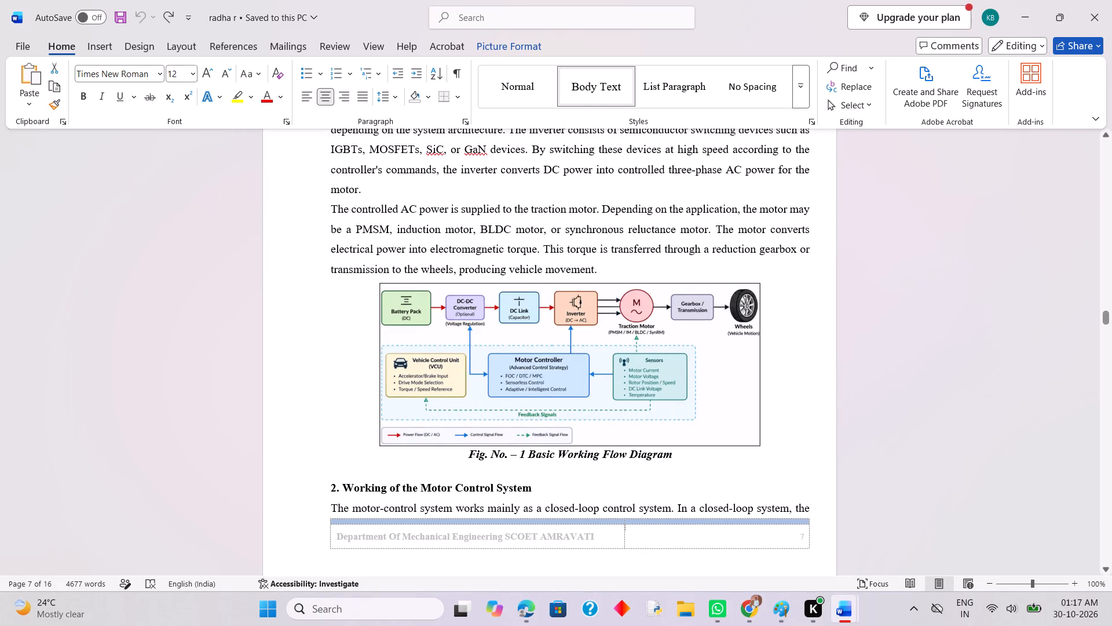
drag(670, 458, 510, 468)
drag(510, 468, 470, 456)
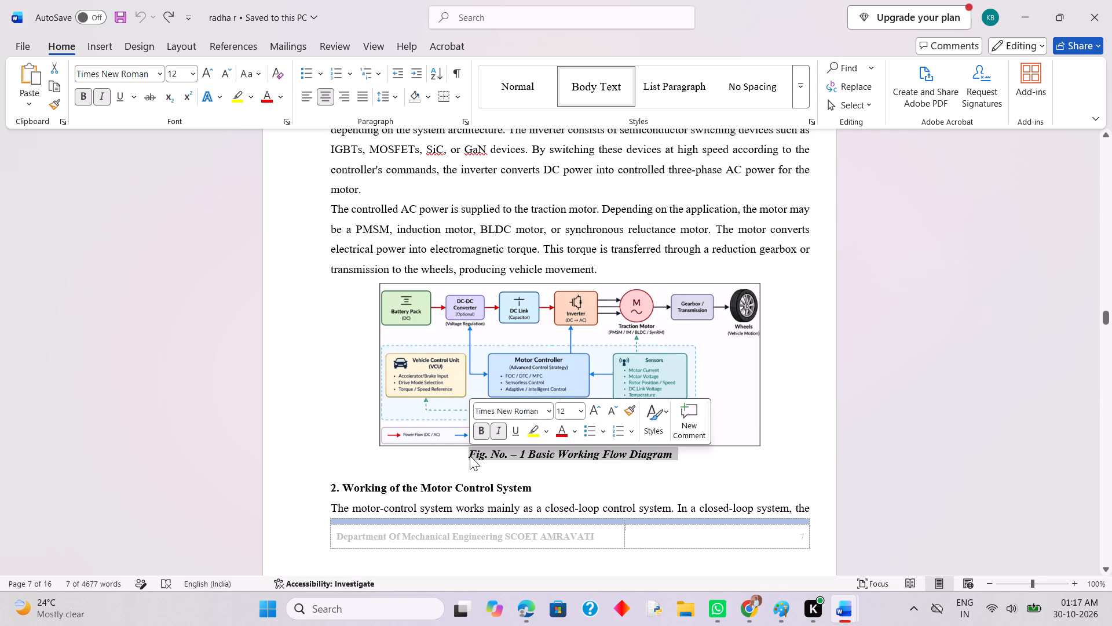
click(715, 471)
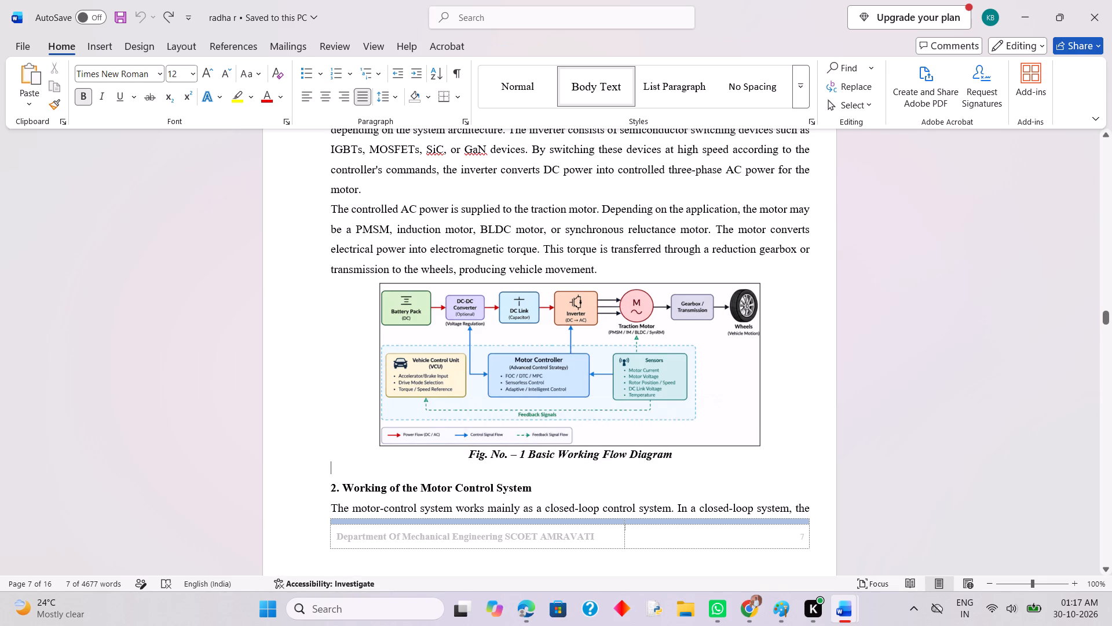
scroll(715, 471, down, 1)
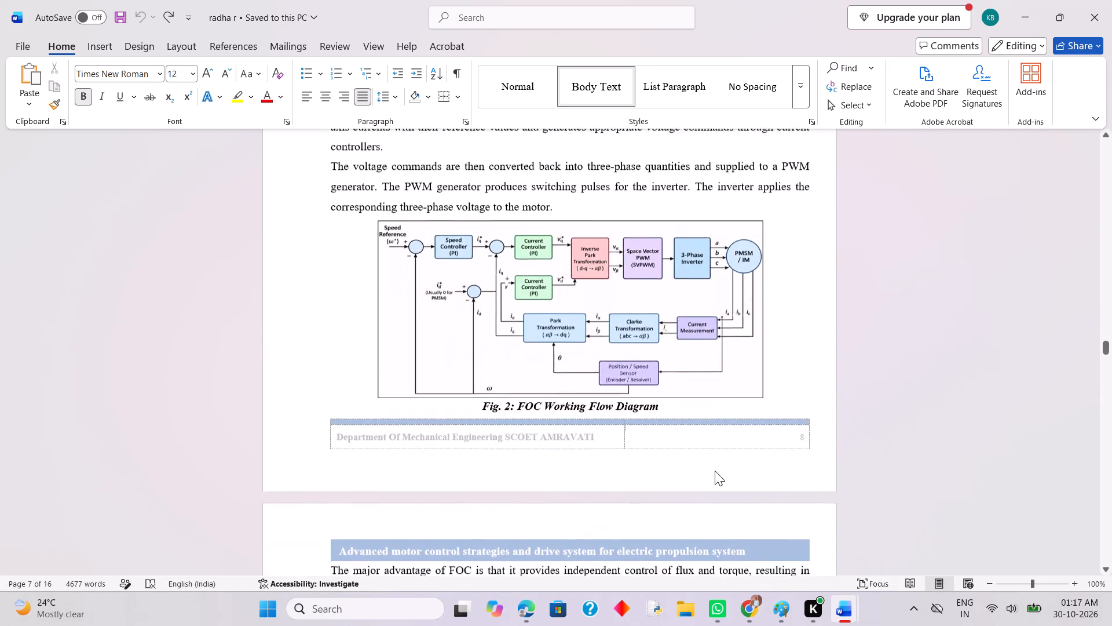
scroll(715, 471, down, 1)
drag(667, 419, 568, 418)
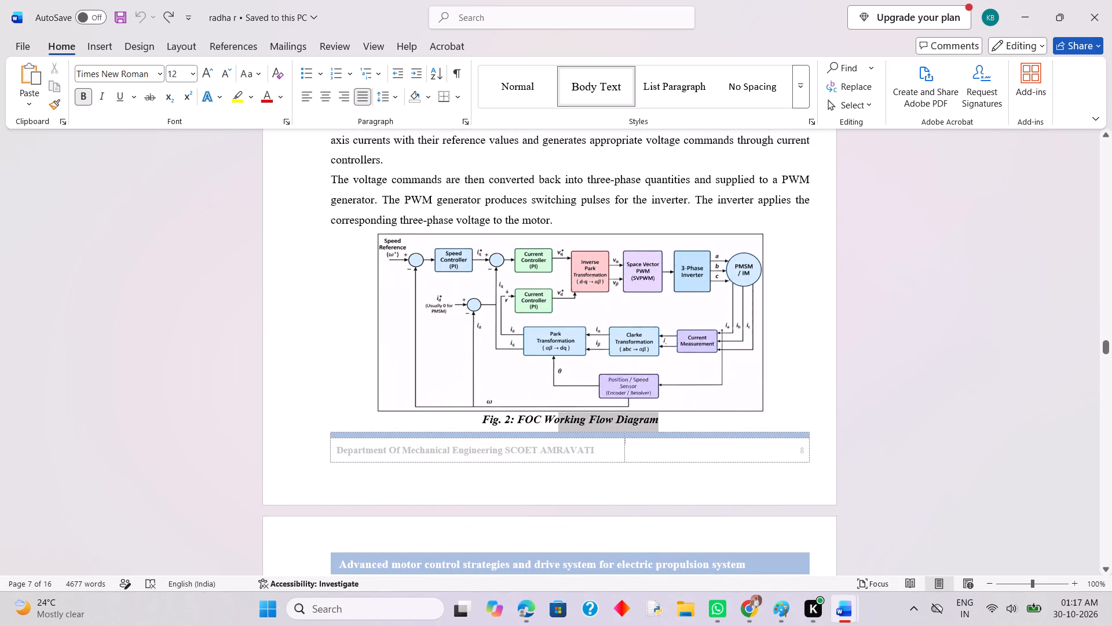
drag(568, 418, 478, 415)
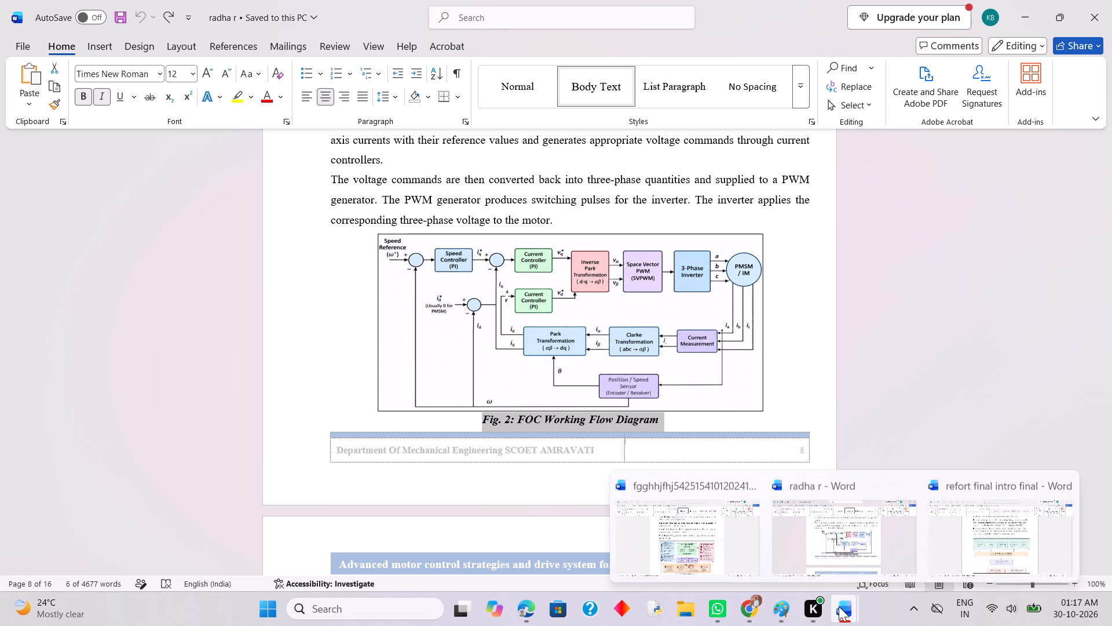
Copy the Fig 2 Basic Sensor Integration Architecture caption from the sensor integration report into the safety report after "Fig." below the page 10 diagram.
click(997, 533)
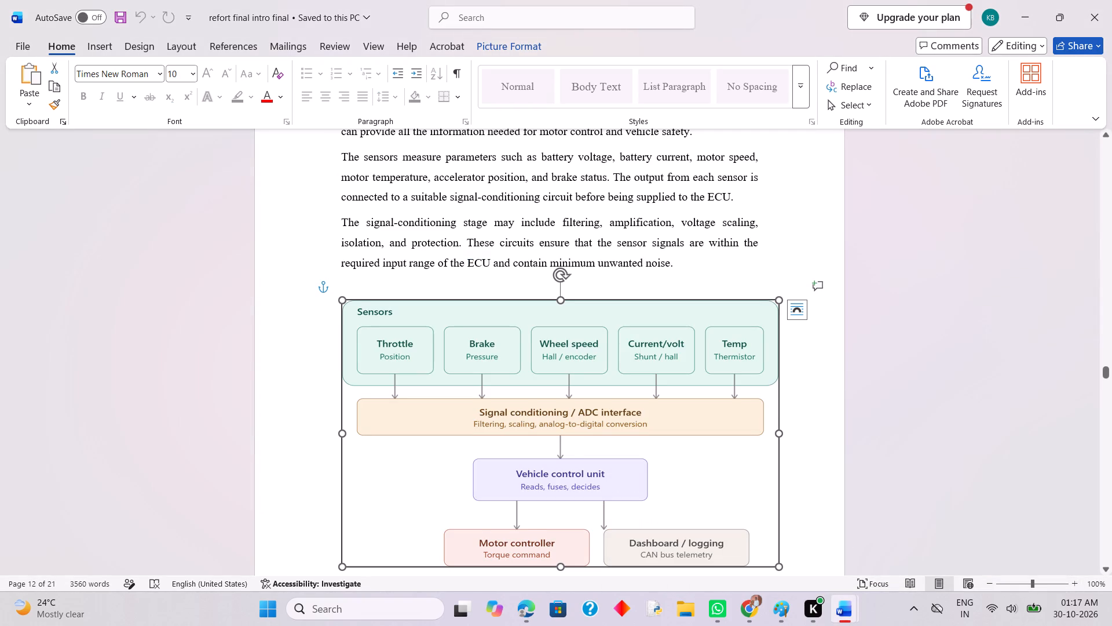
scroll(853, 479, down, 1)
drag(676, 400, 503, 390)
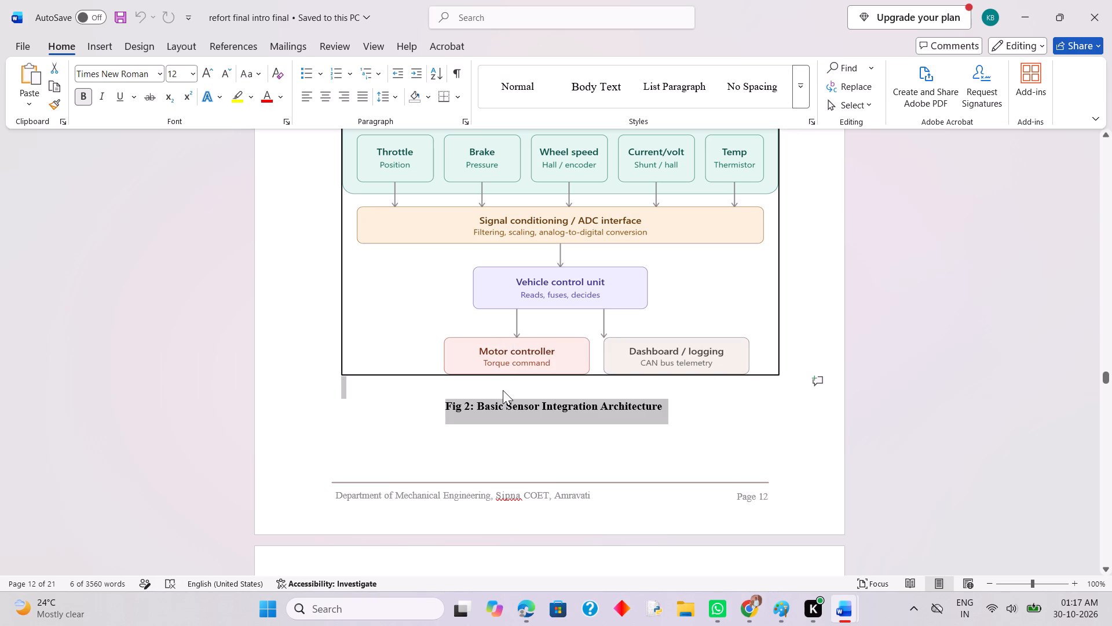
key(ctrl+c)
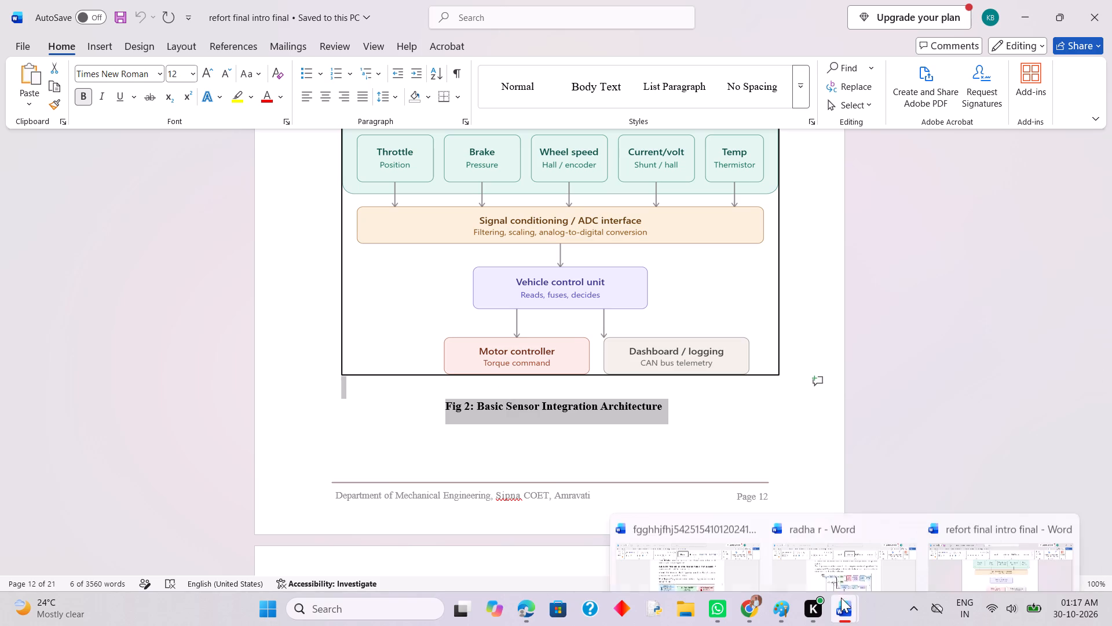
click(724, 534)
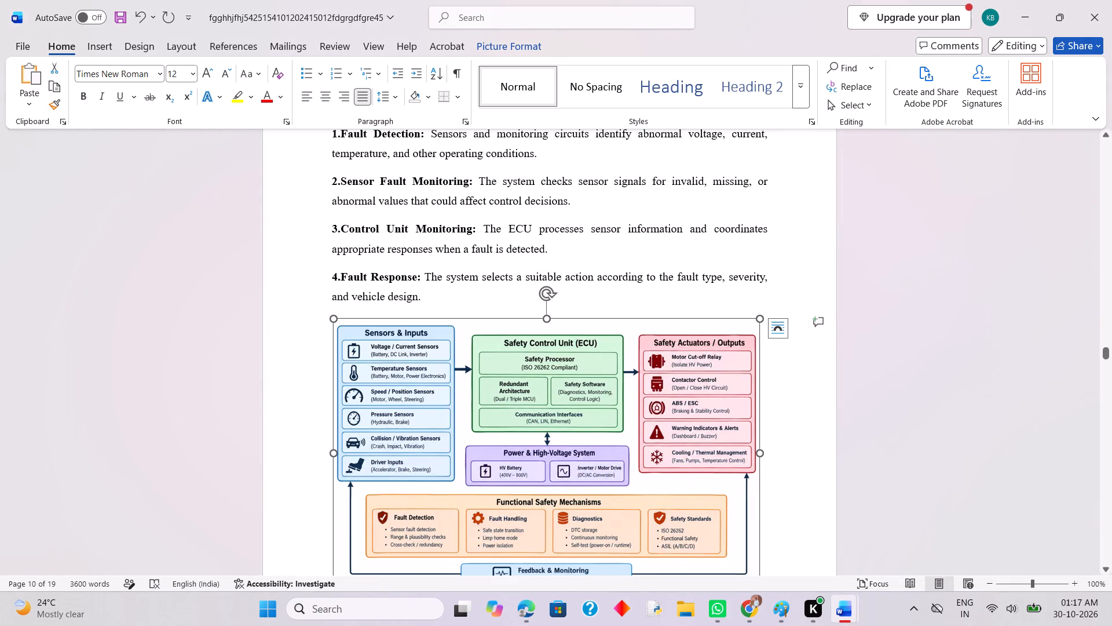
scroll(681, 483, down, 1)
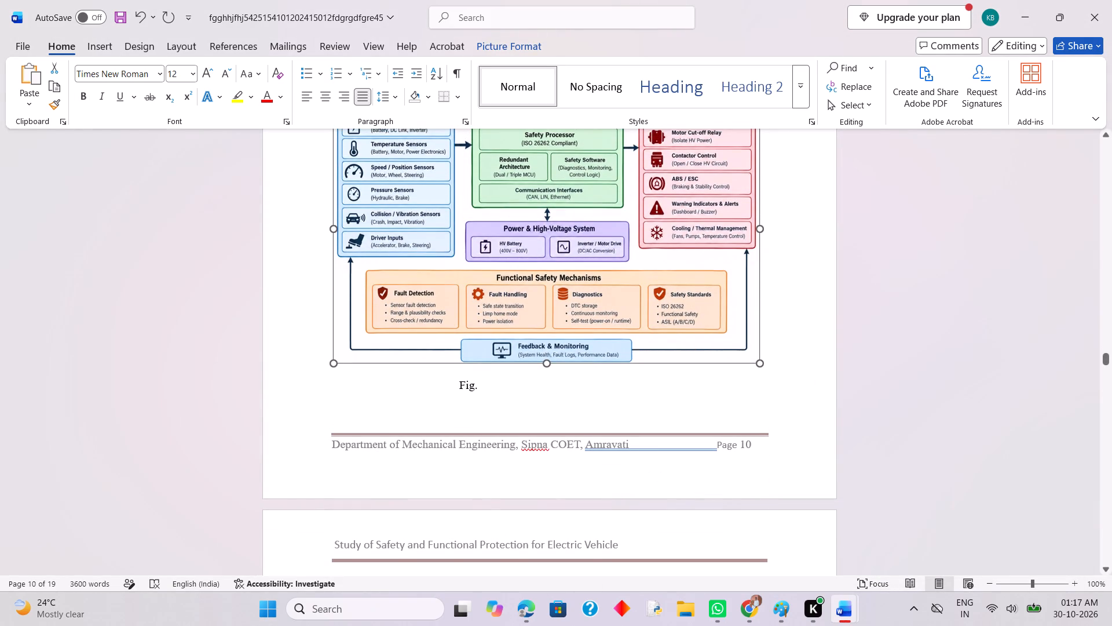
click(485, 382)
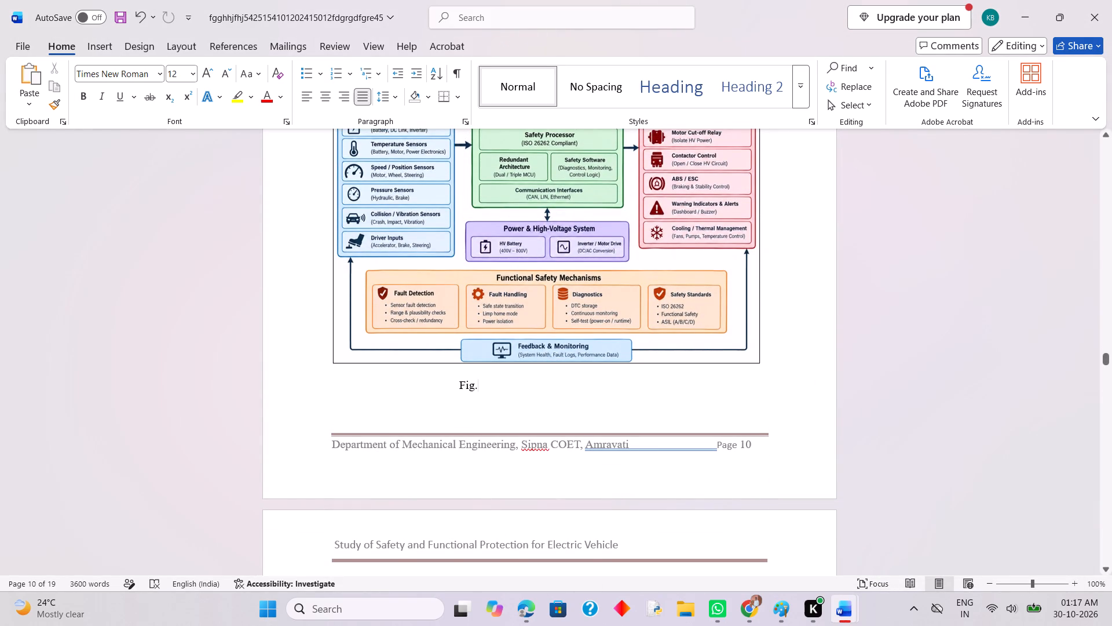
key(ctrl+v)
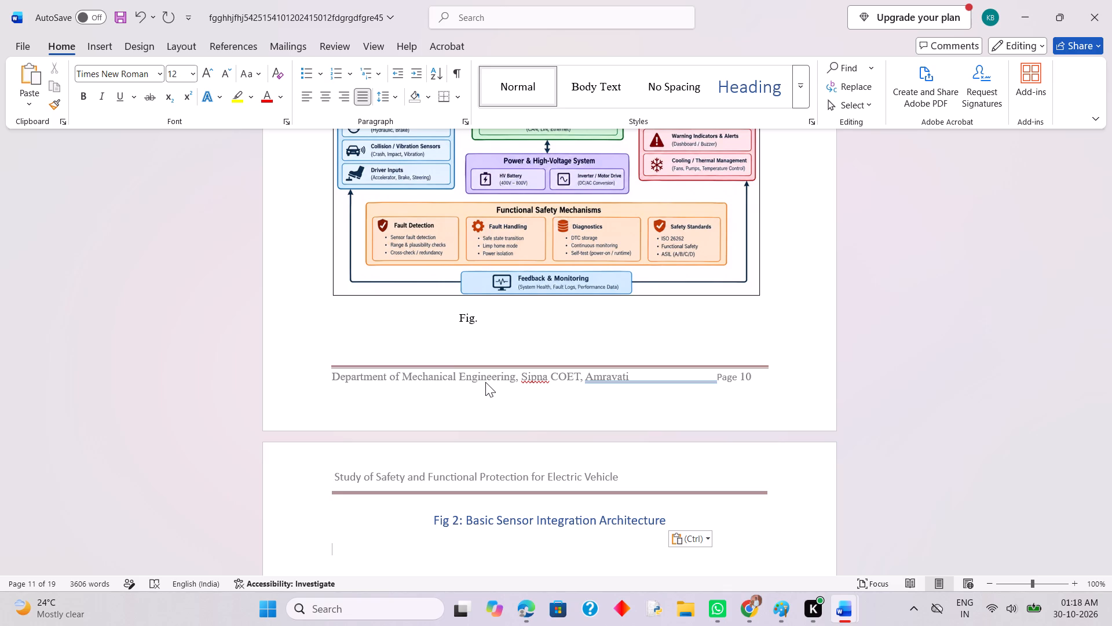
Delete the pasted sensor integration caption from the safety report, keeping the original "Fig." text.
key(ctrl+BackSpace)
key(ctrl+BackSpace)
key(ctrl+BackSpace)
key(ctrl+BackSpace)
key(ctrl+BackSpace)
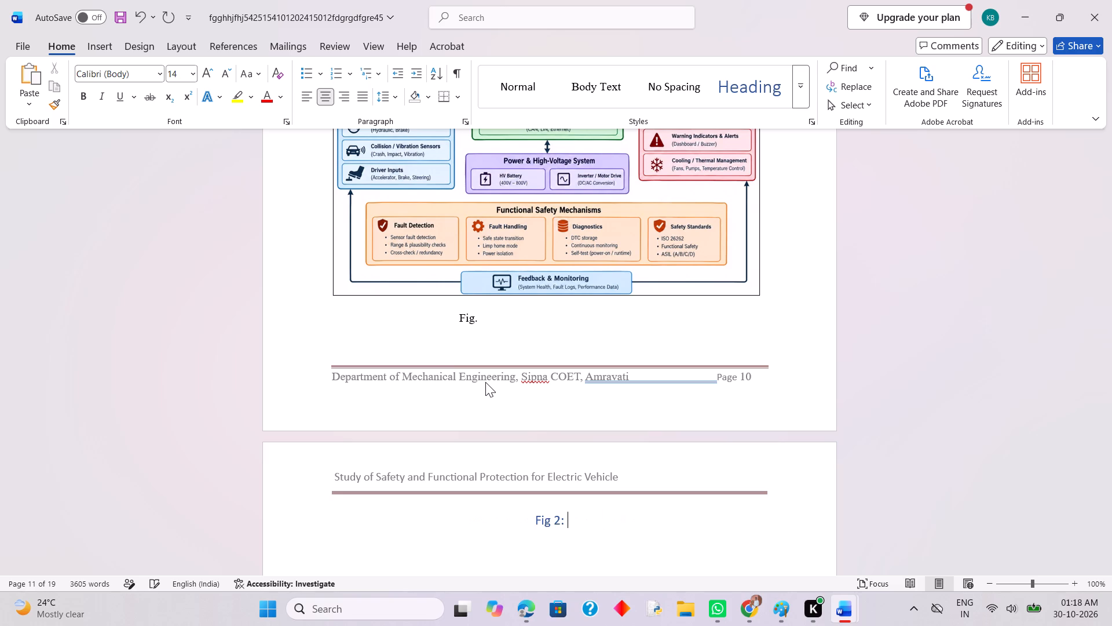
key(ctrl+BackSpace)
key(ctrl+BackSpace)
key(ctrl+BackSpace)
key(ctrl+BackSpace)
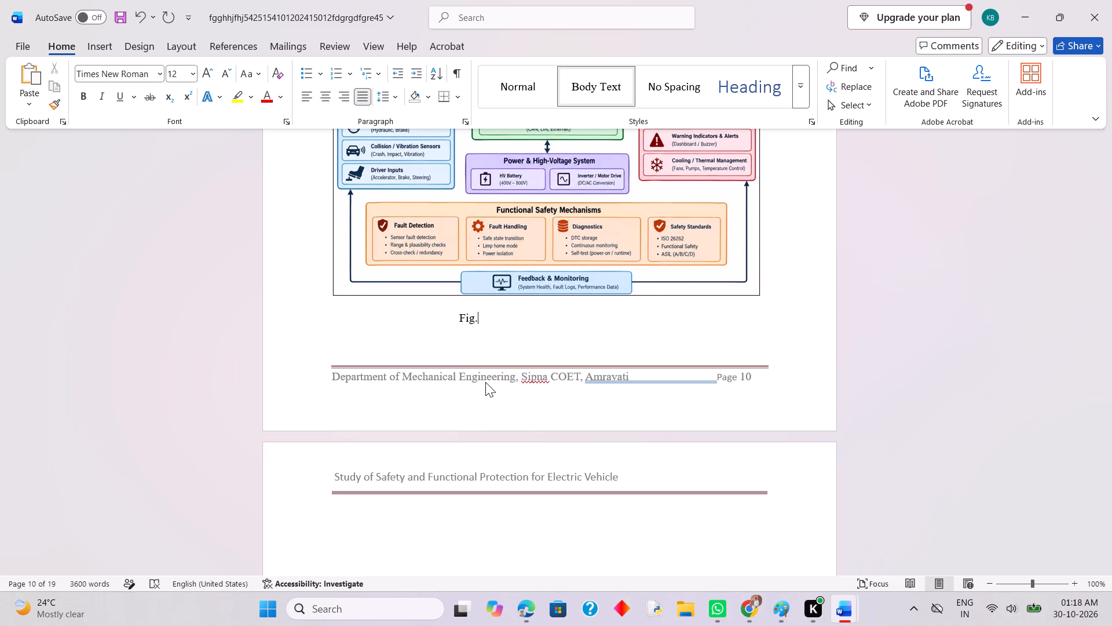
Remove the empty paragraphs above the heading "7. Advanced protection techniques and Fault Response" so it starts at the top of page 11.
key(Down)
key(Down)
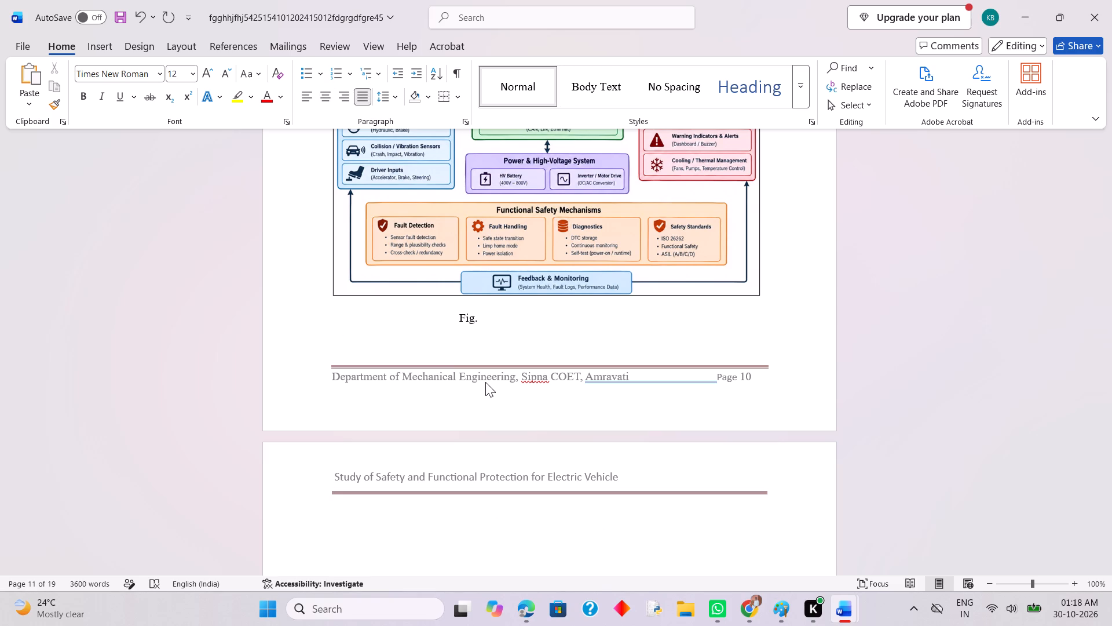
key(BackSpace)
key(Down)
key(Down)
key(Down)
key(Down)
key(Down)
key(Down)
key(Down)
key(Down)
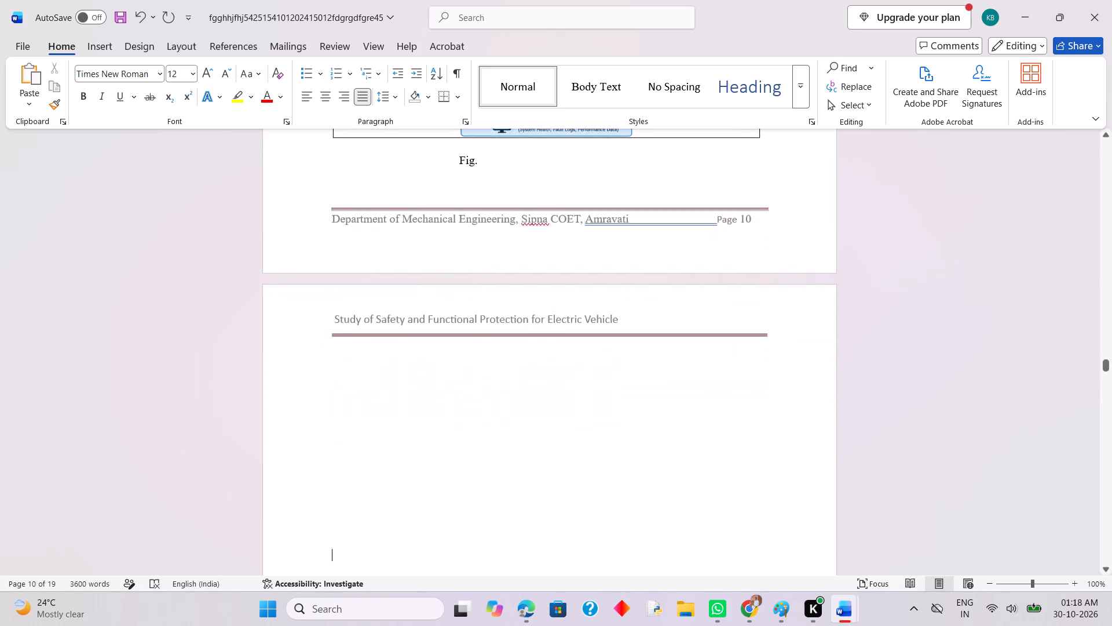
key(Down)
key(Up)
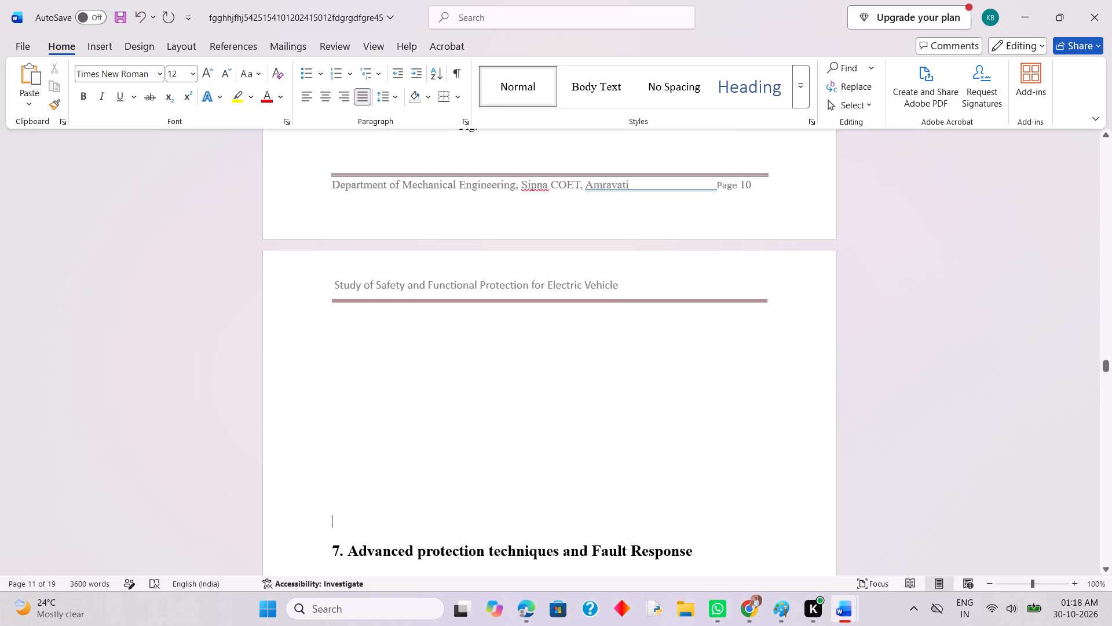
key(BackSpace)
key(BackSpace)
key(BackSpace)
key(backslash)
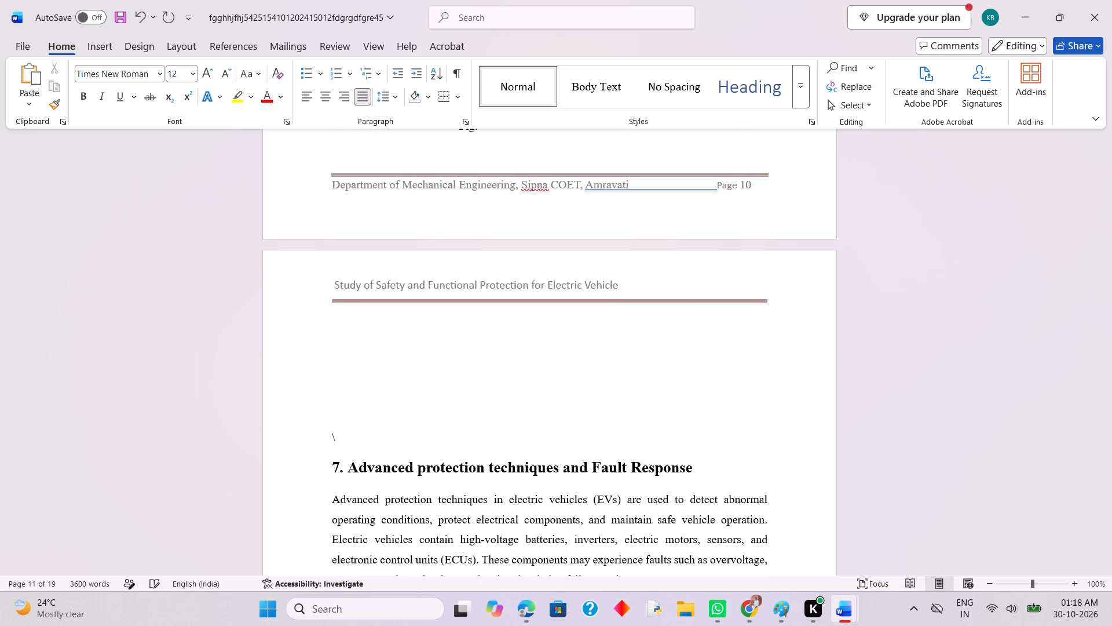
key(BackSpace)
key(BackSpace)
key(BackSpace)
key(BackSpace)
key(BackSpace)
key(BackSpace)
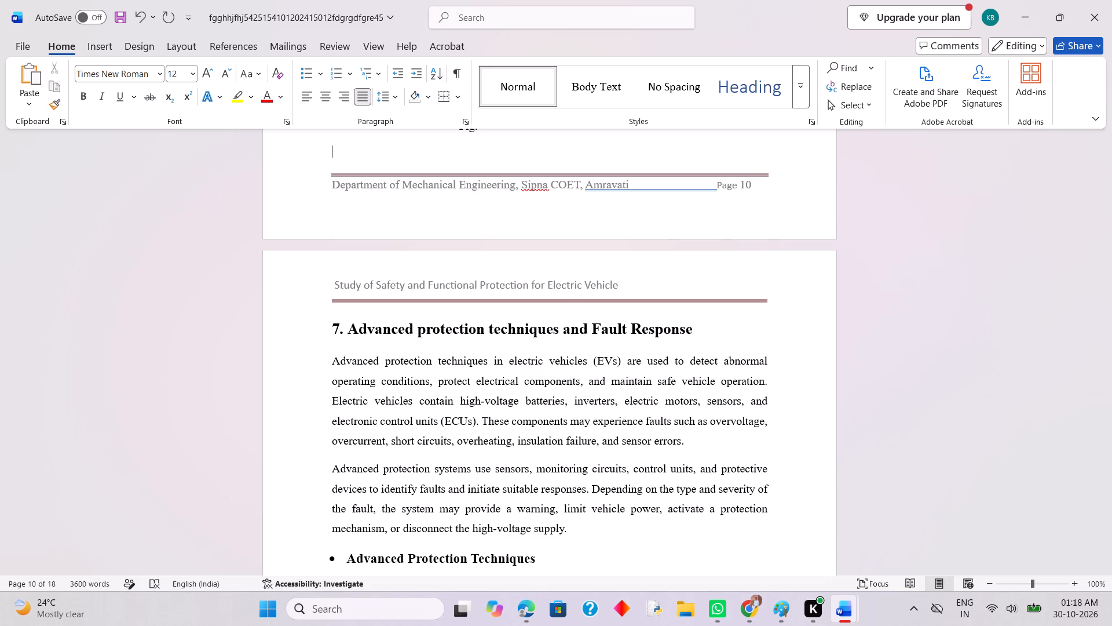
Add the word "Functional" after "Fig." in the caption below the page 10 safety architecture diagram.
scroll(485, 382, up, 1)
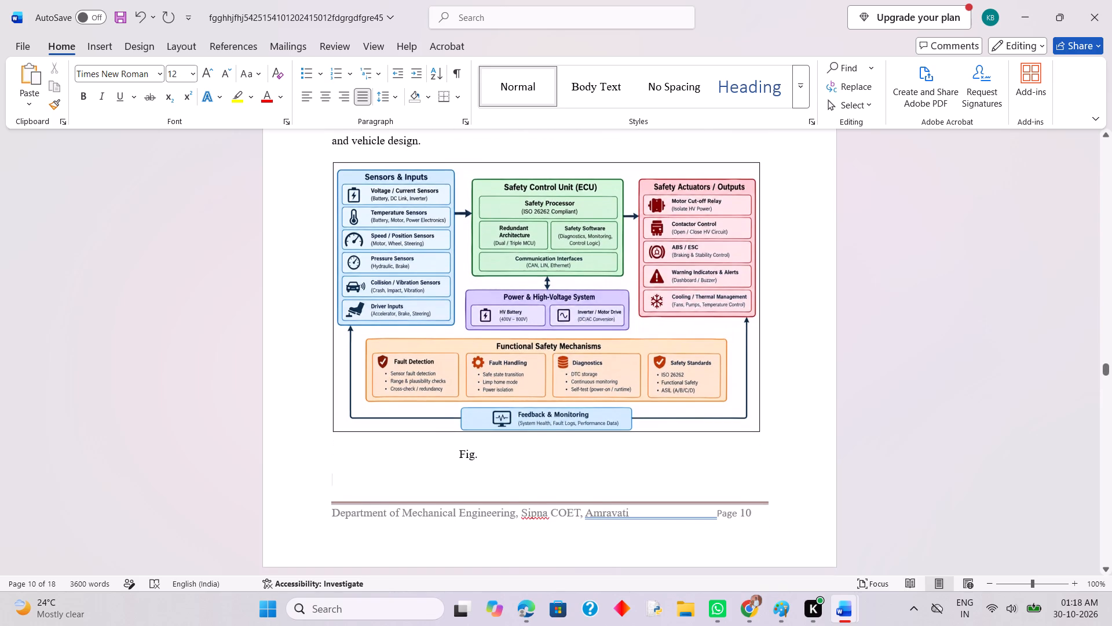
click(516, 458)
key(shift+f)
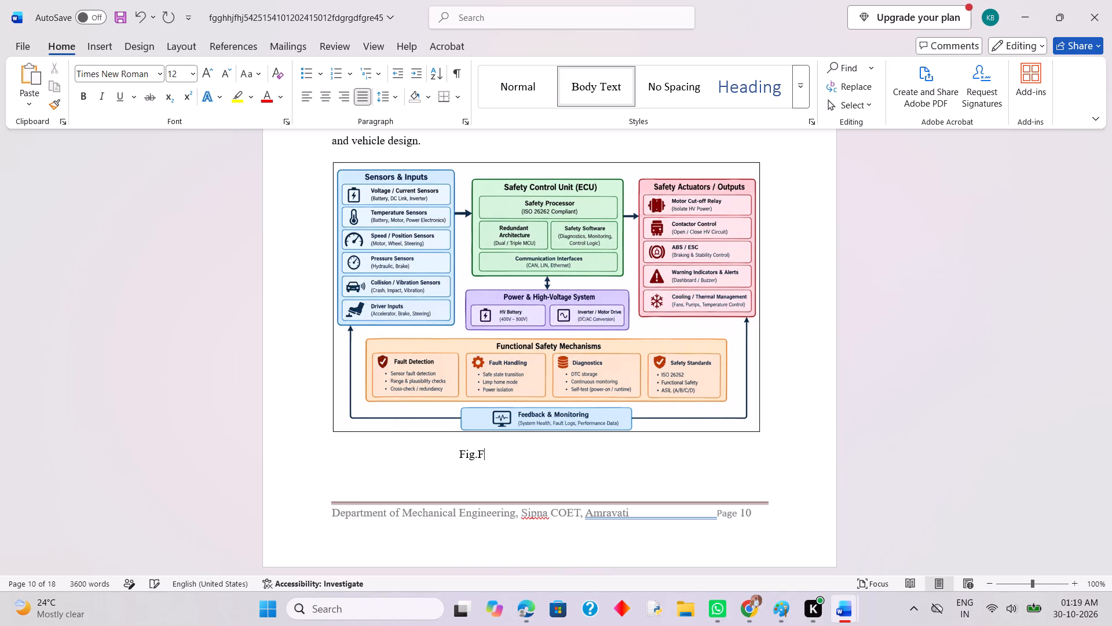
key(u)
text(nctional)
key(space)
Insert a space between "Fig." and "Functional" in the diagram caption.
key(Left)
key(Left)
key(Left)
key(Left)
key(Left)
key(Left)
key(Left)
key(Left)
key(Left)
key(Left)
key(Left)
key(space)
Continue the caption after "Functional" with the capitalised word "Safety".
key(Right)
key(Right)
key(Right)
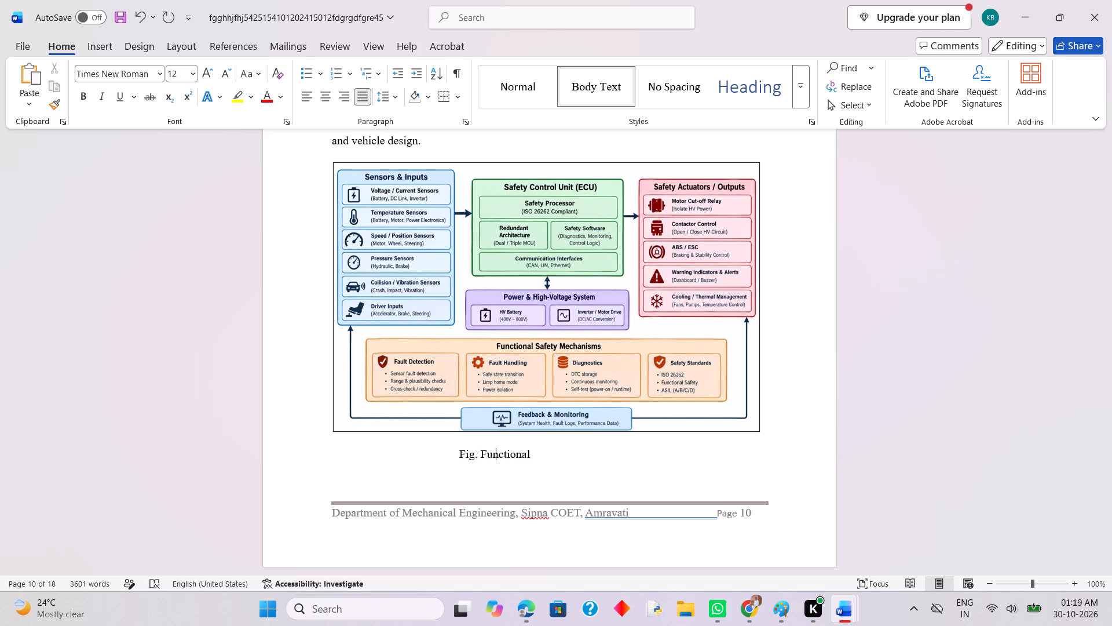
key(Right)
key(Right)
key(Right)
key(Right)
key(Right)
key(Right)
key(Right)
key(Right)
text(sa)
key(BackSpace)
key(BackSpace)
text(Sa)
text(fety)
key(space)
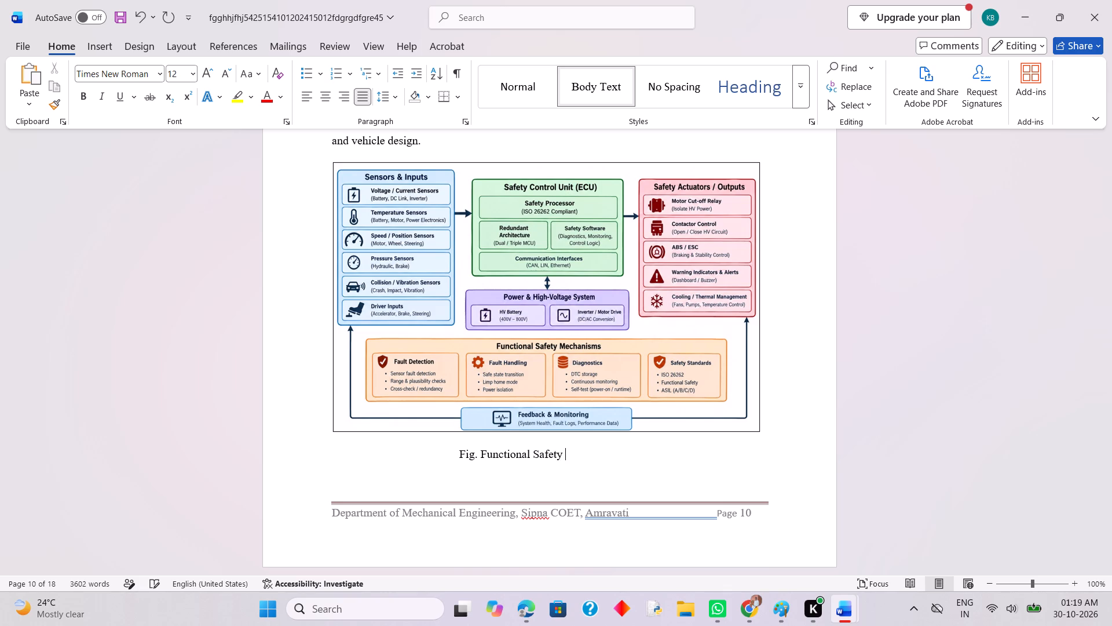
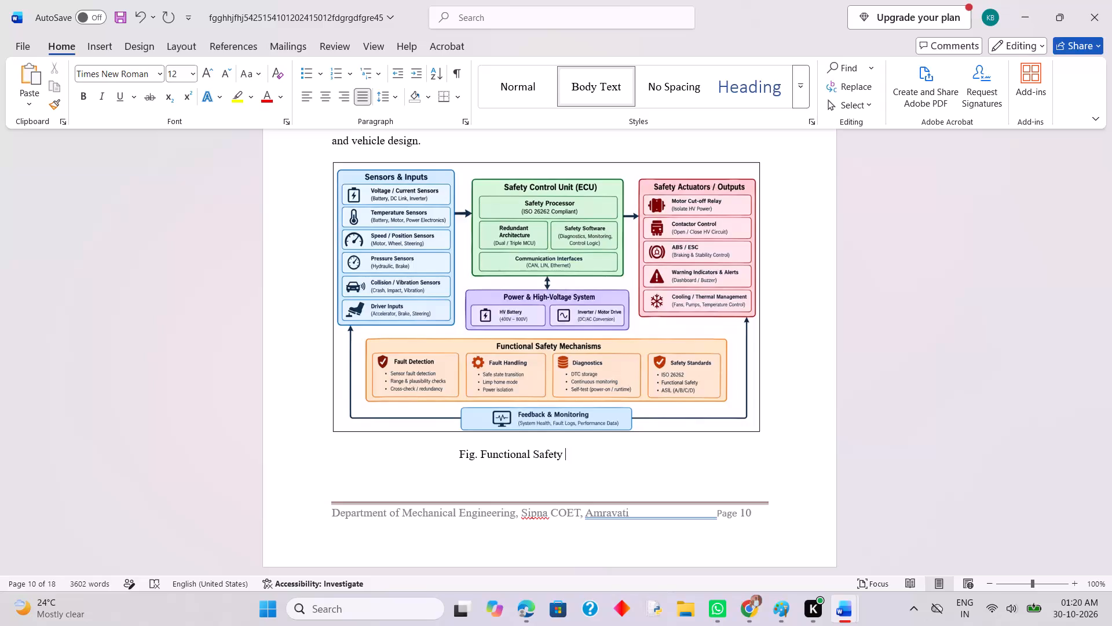
Complete the page 10 diagram caption by adding the words "Block Diagram" after "Functional Safety".
key(shift+b)
text(lock)
key(space)
text(Dia)
text(gram)
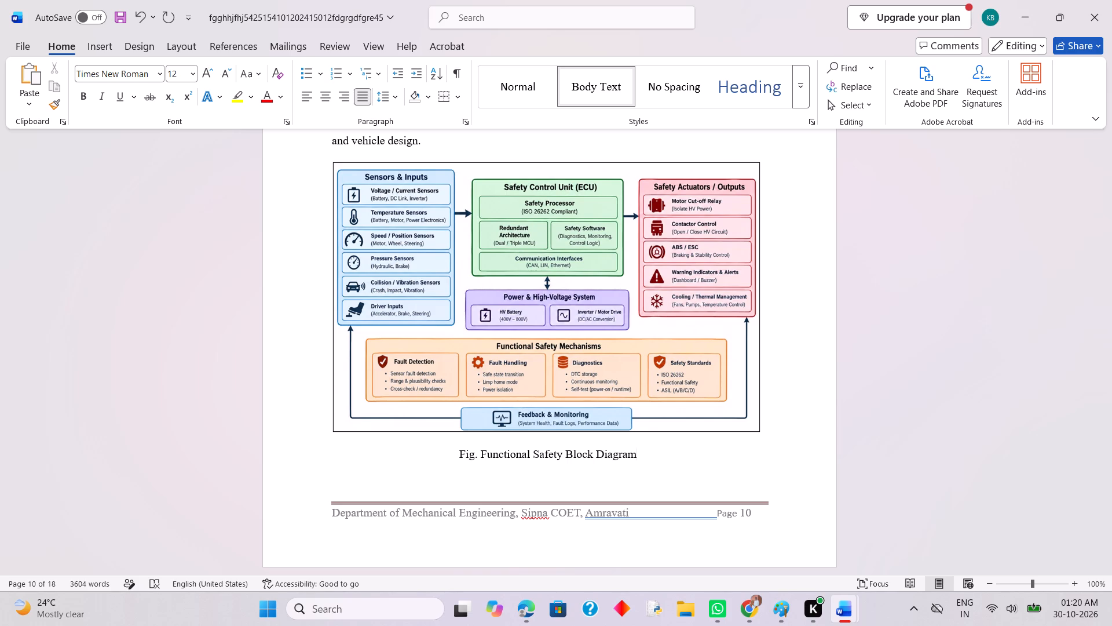
Make the whole caption "Fig. Functional Safety Block Diagram" bold.
drag(641, 449, 503, 456)
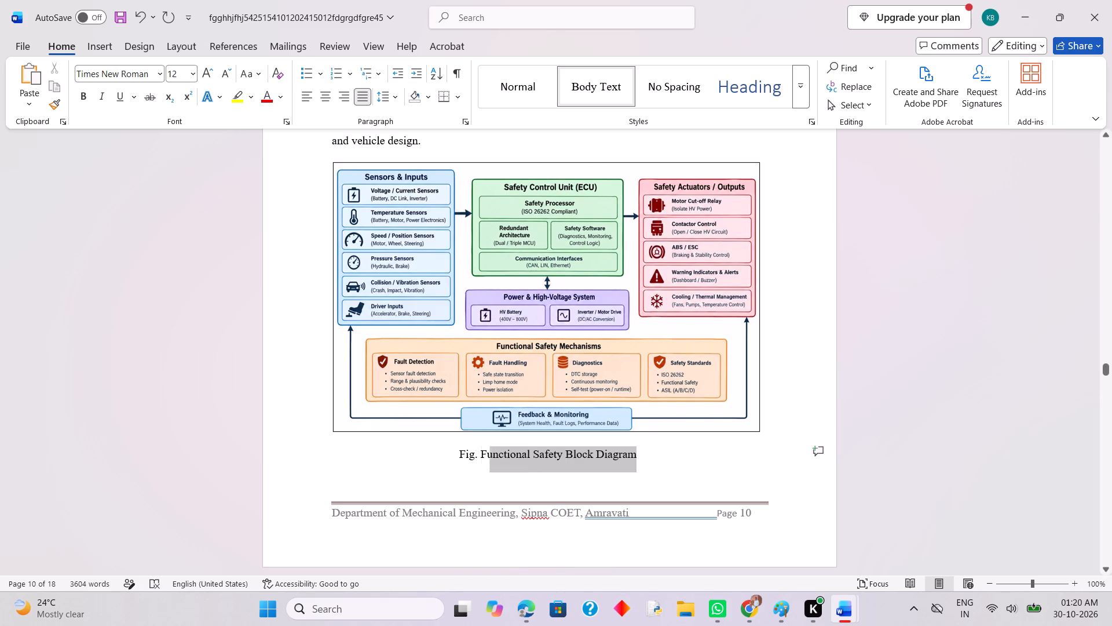
drag(503, 456, 457, 452)
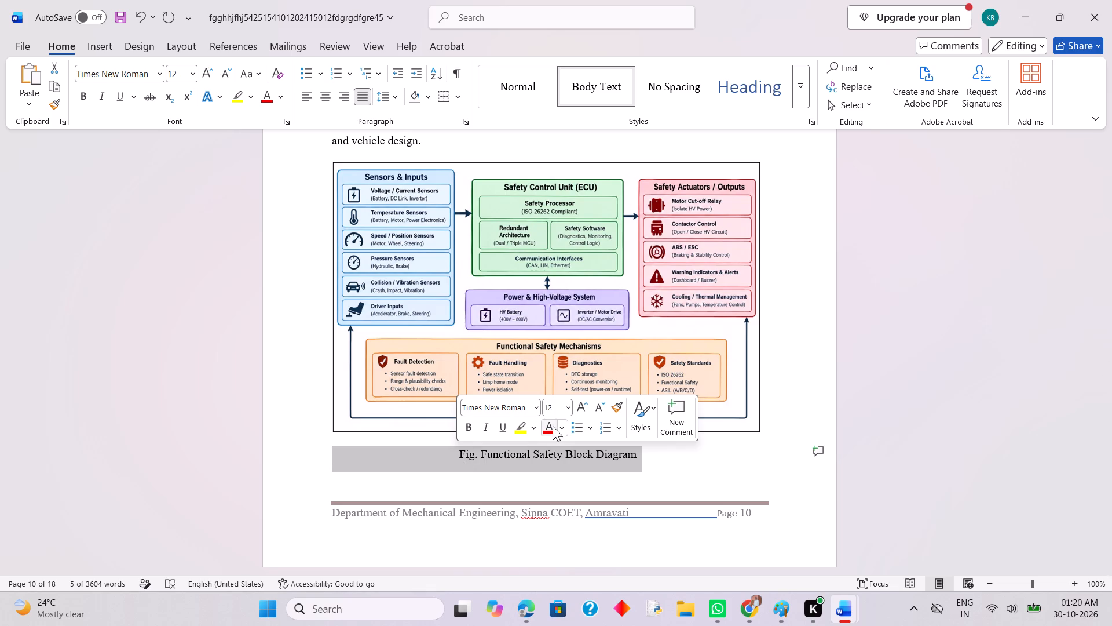
click(464, 421)
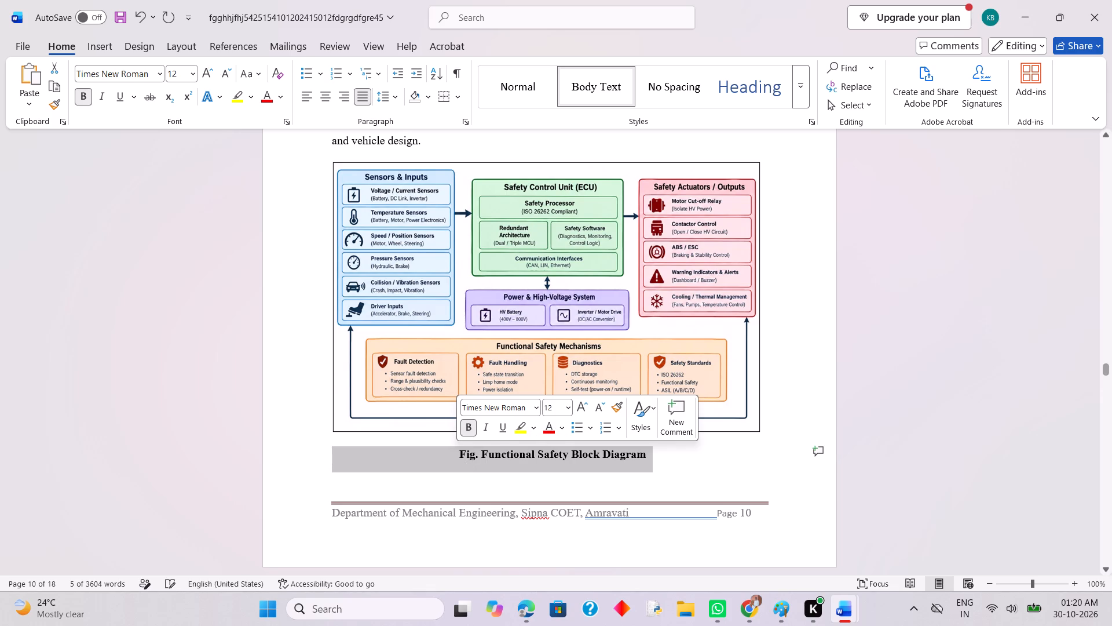
click(517, 495)
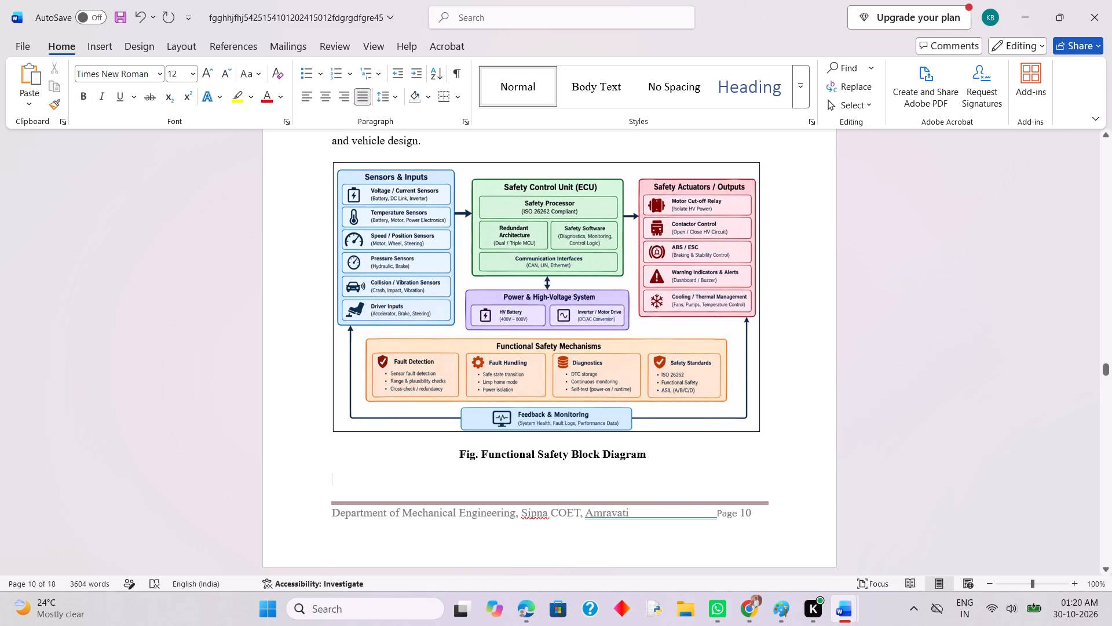
Centre the functional safety diagram between the text margins and widen it slightly to about 15.64 cm.
click(595, 339)
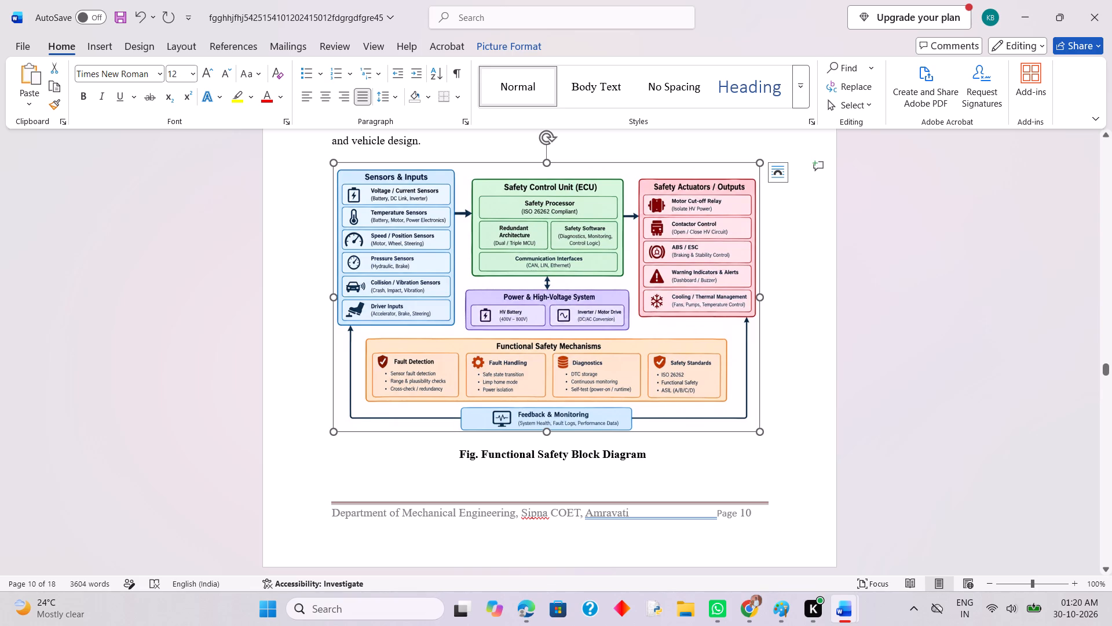
click(324, 99)
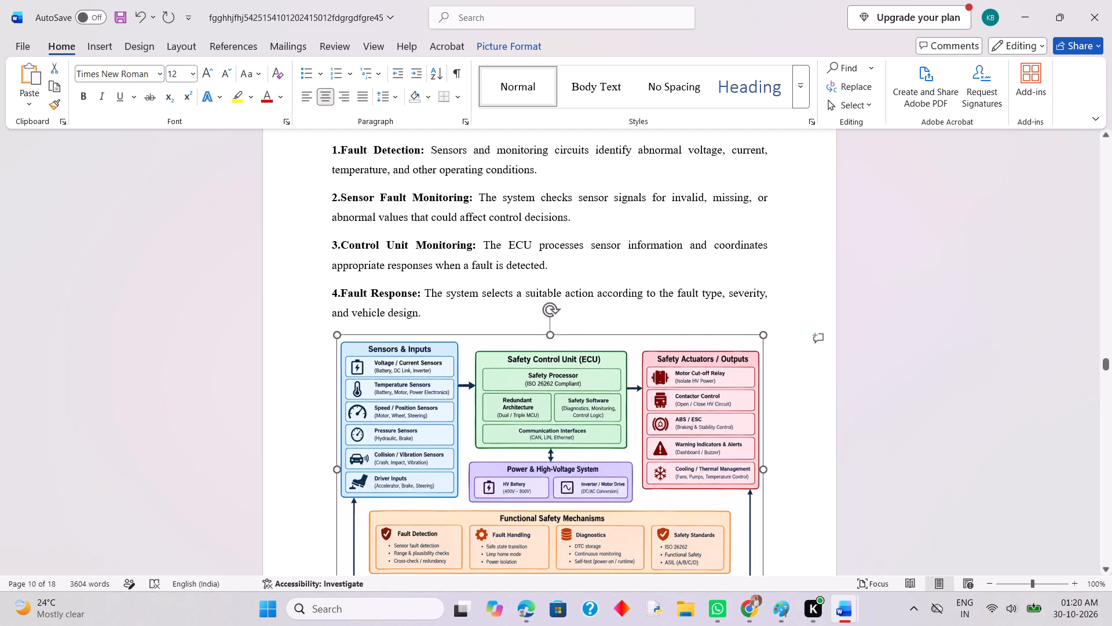
click(334, 467)
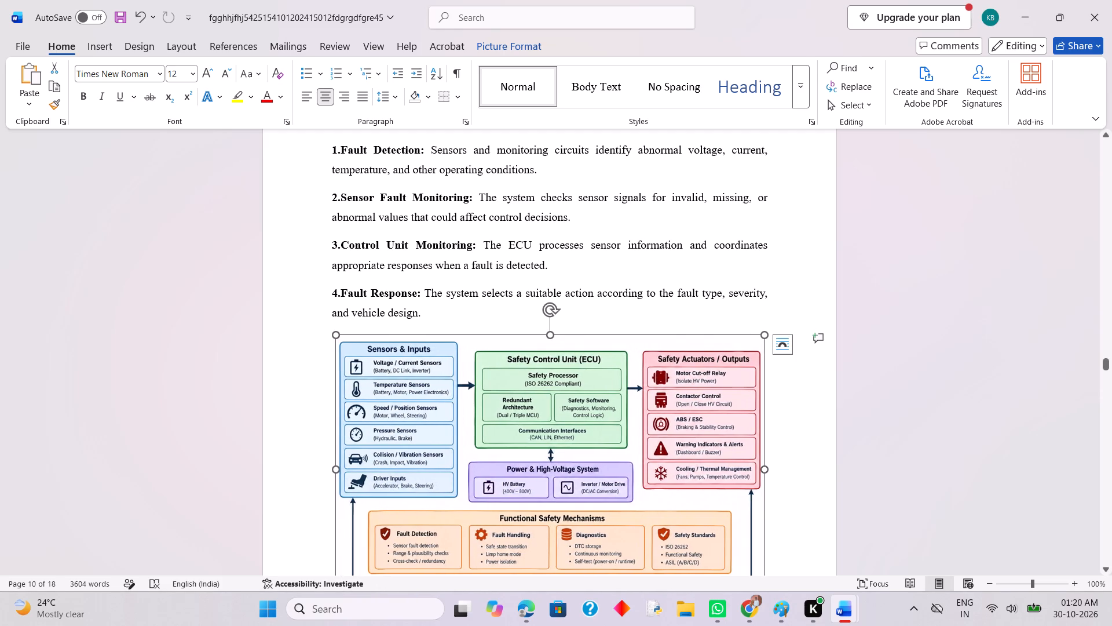
click(524, 443)
click(327, 96)
click(327, 96)
click(361, 97)
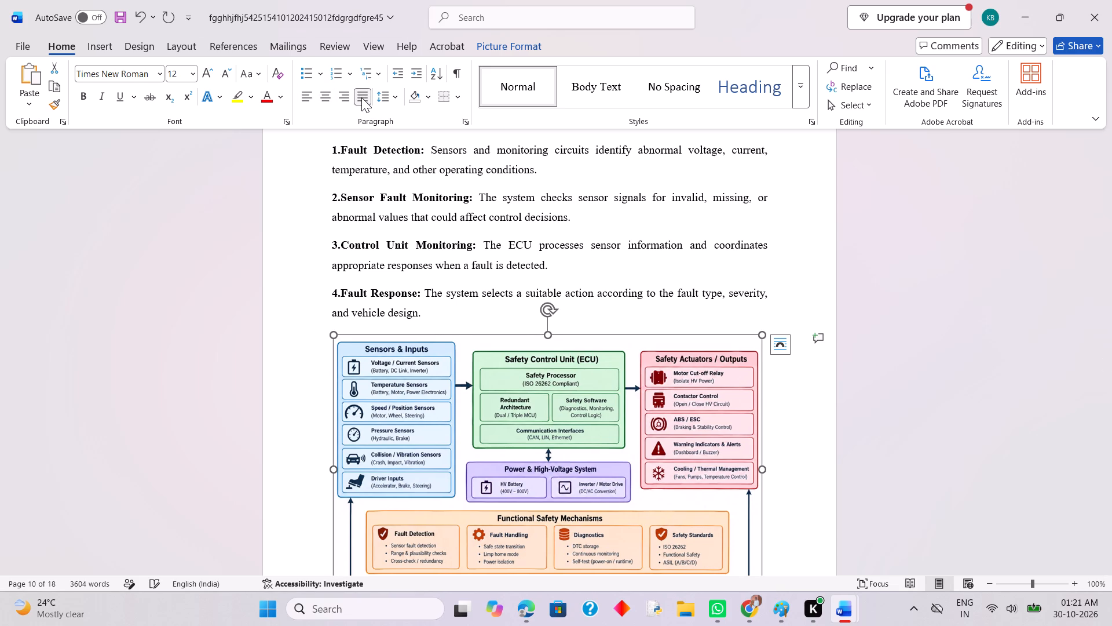
click(325, 94)
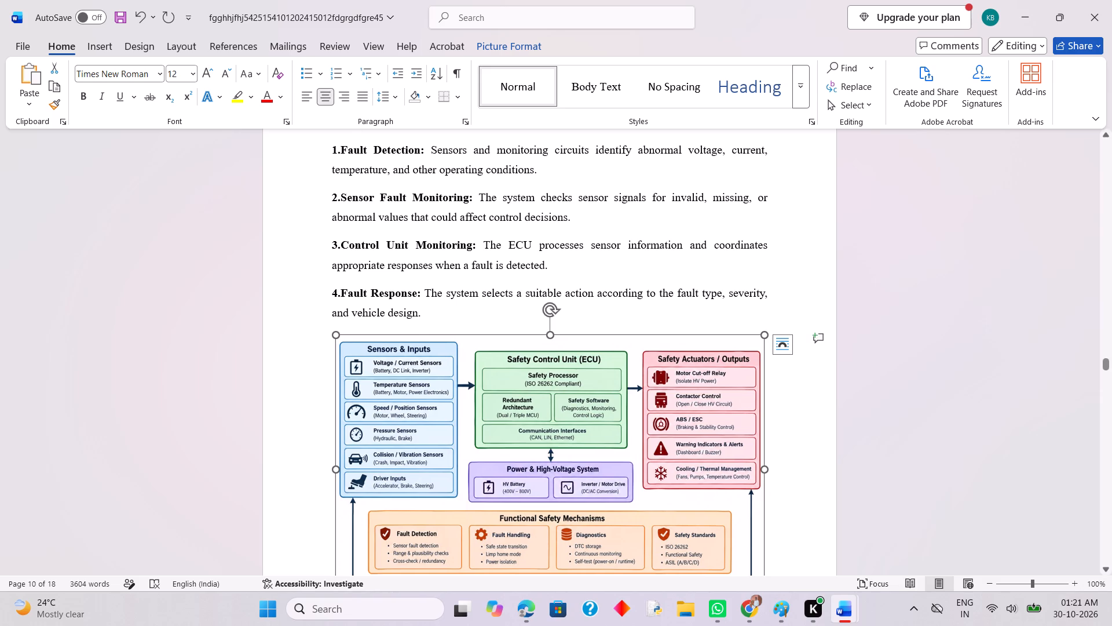
Stretch the functional safety diagram downward to a height of about 10.55 cm, keeping its caption on page 10.
scroll(497, 374, down, 1)
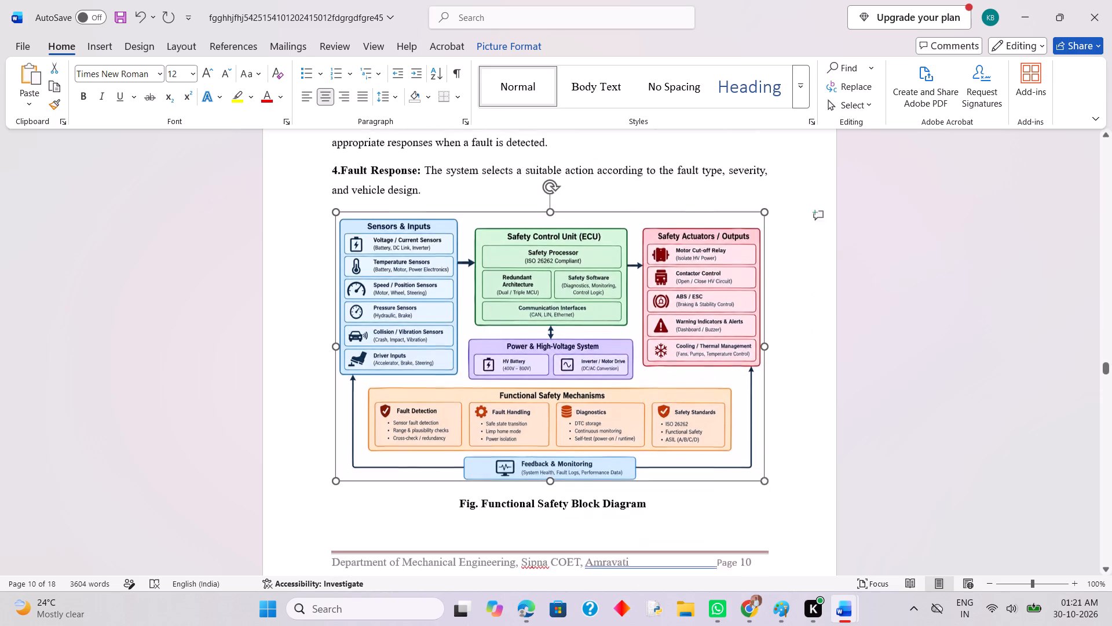
scroll(497, 374, down, 1)
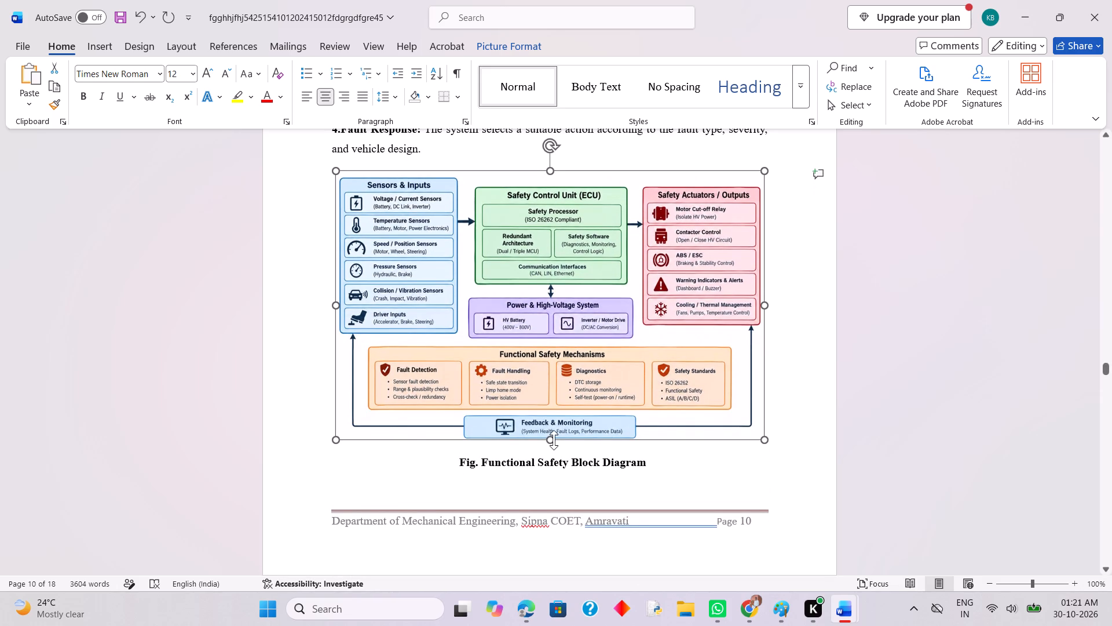
drag(550, 441, 550, 460)
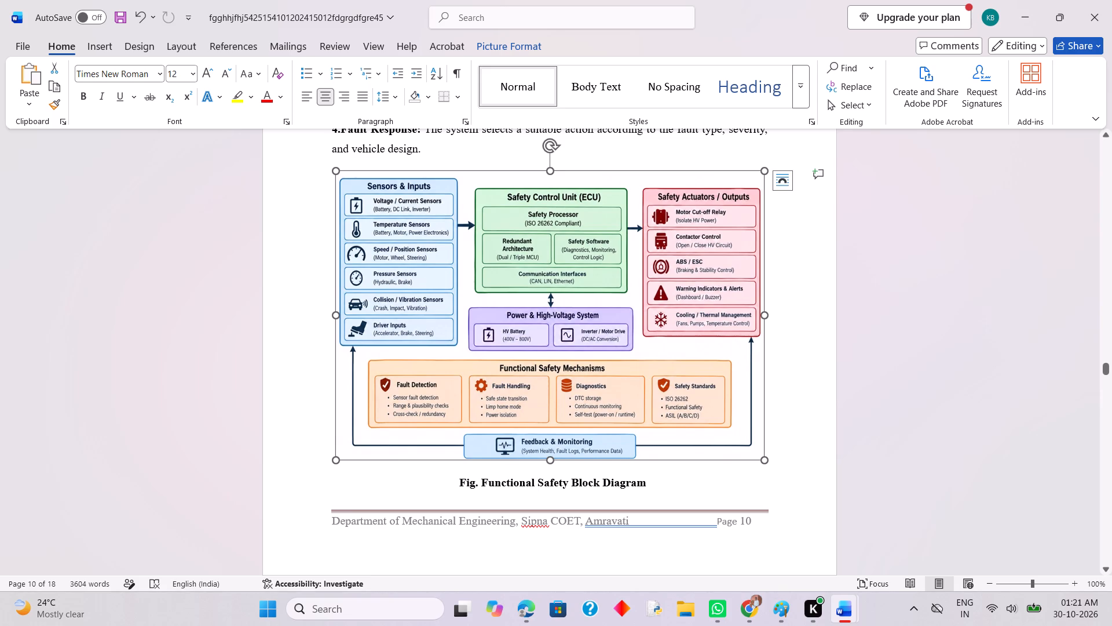
Number the diagram caption so its label reads "Fig 1.", checking the caption style in the sensor integration report.
click(475, 480)
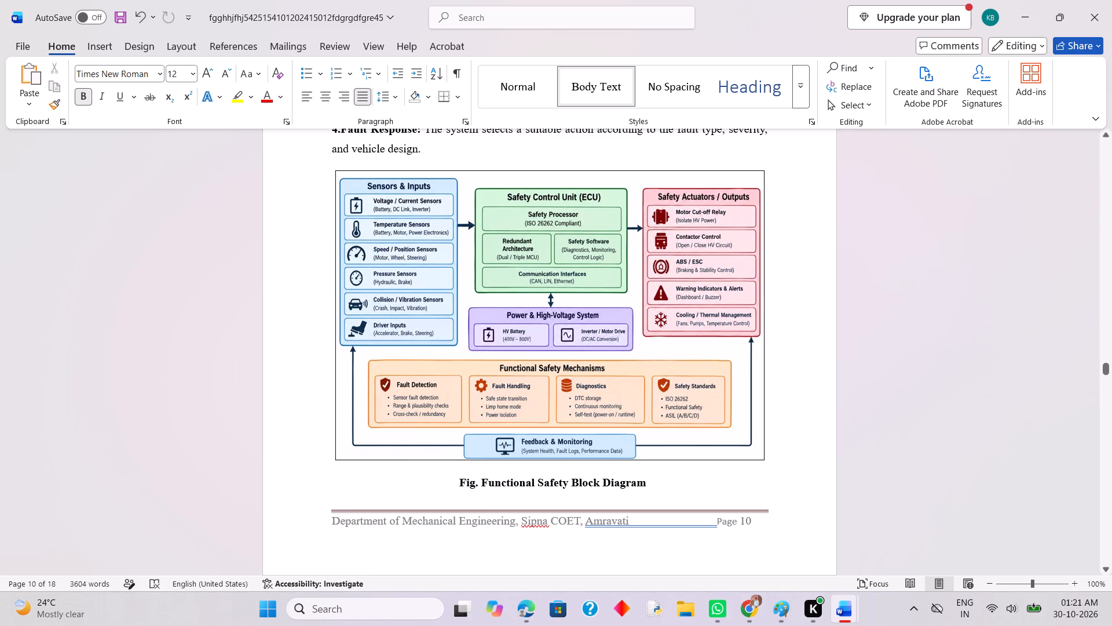
key(Right)
text(1.)
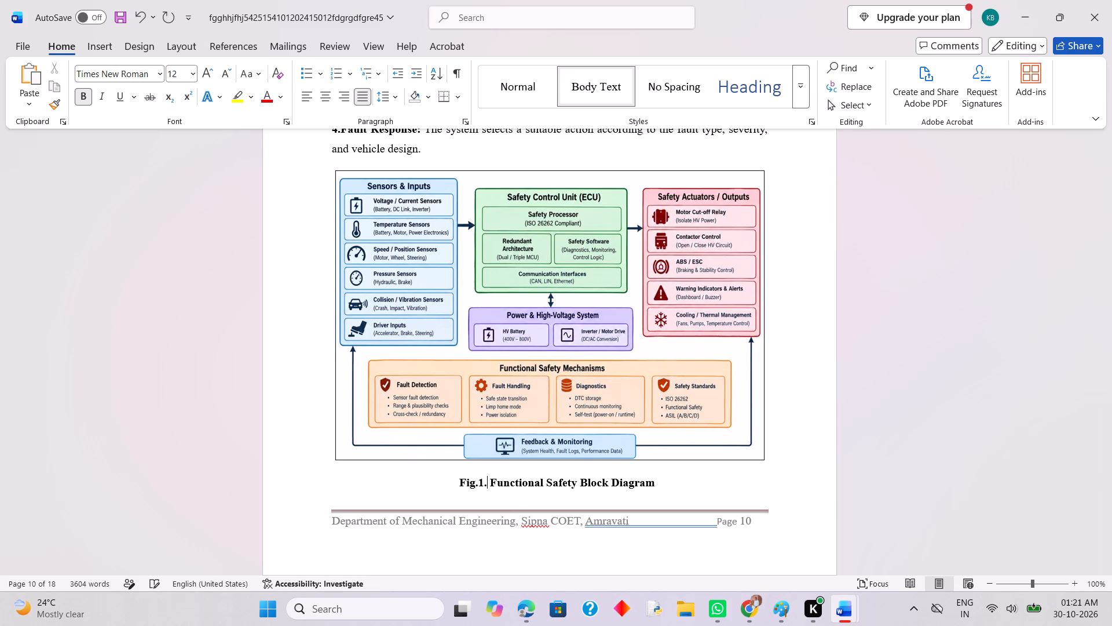
key(Left)
key(Left)
key(BackSpace)
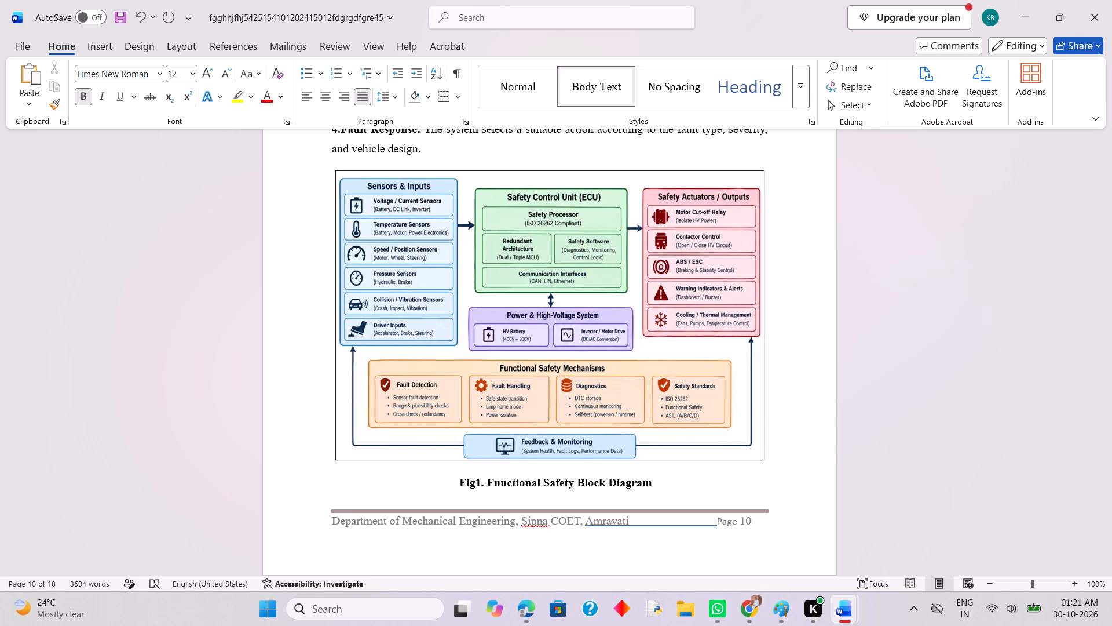
key(space)
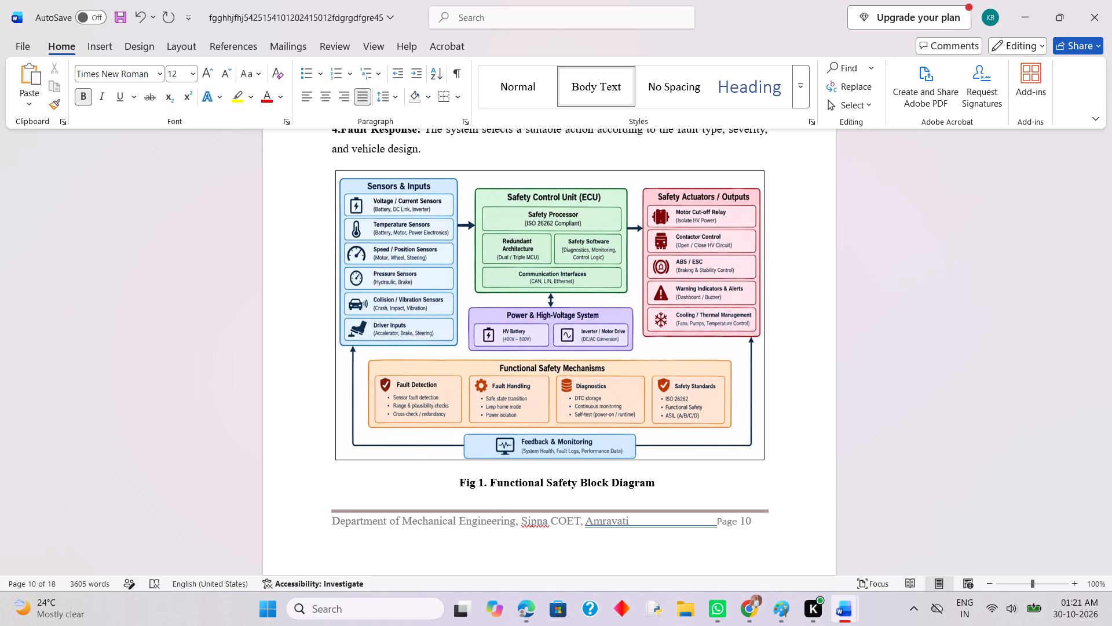
key(BackSpace)
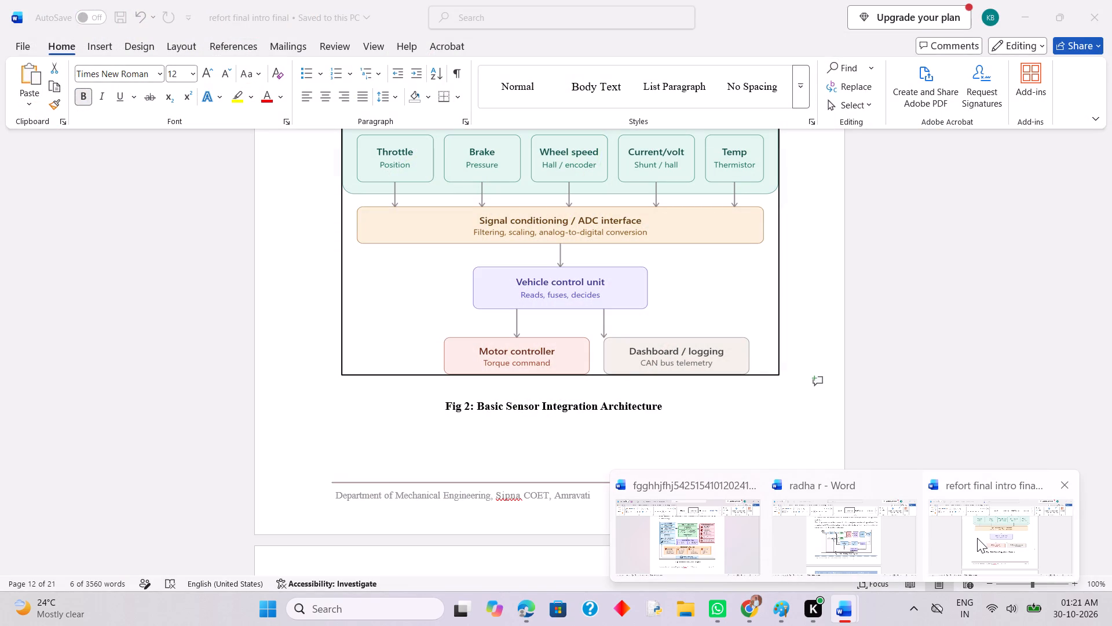
click(697, 526)
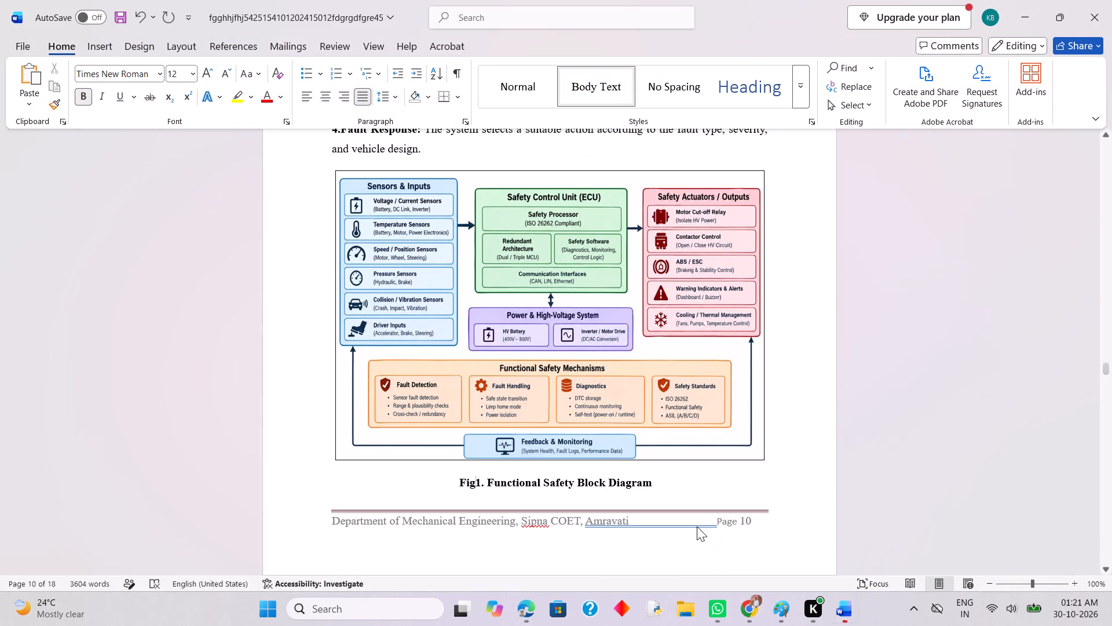
key(space)
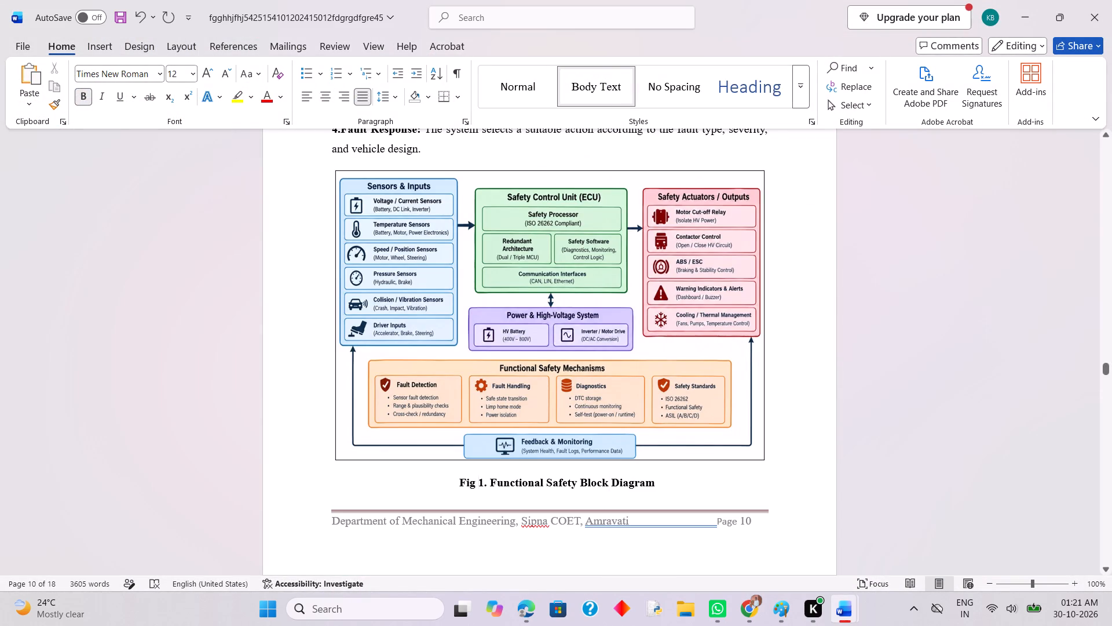
Apply the darkest black theme colour as the outline of the functional safety diagram on page 10.
scroll(592, 467, up, 1)
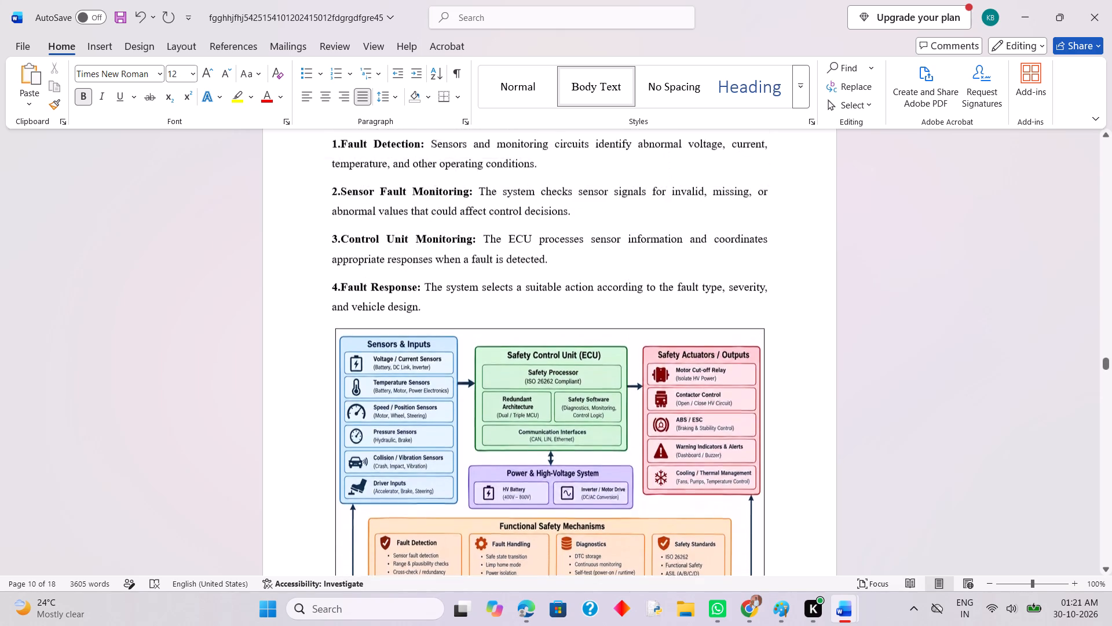
scroll(592, 467, up, 1)
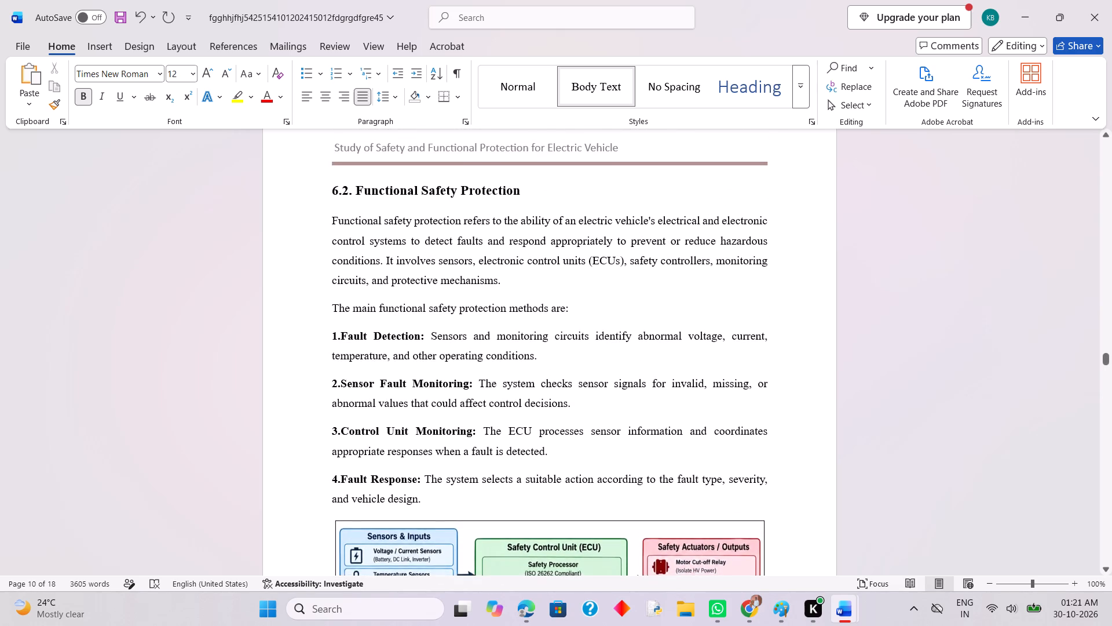
scroll(592, 467, up, 1)
scroll(592, 467, right, 1)
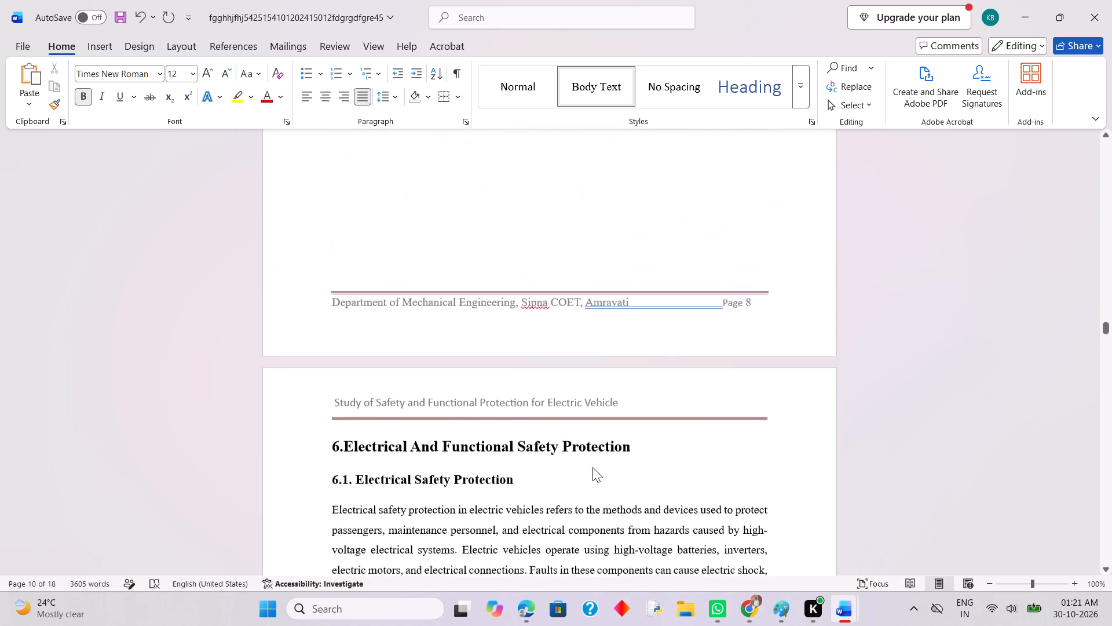
scroll(592, 467, right, 1)
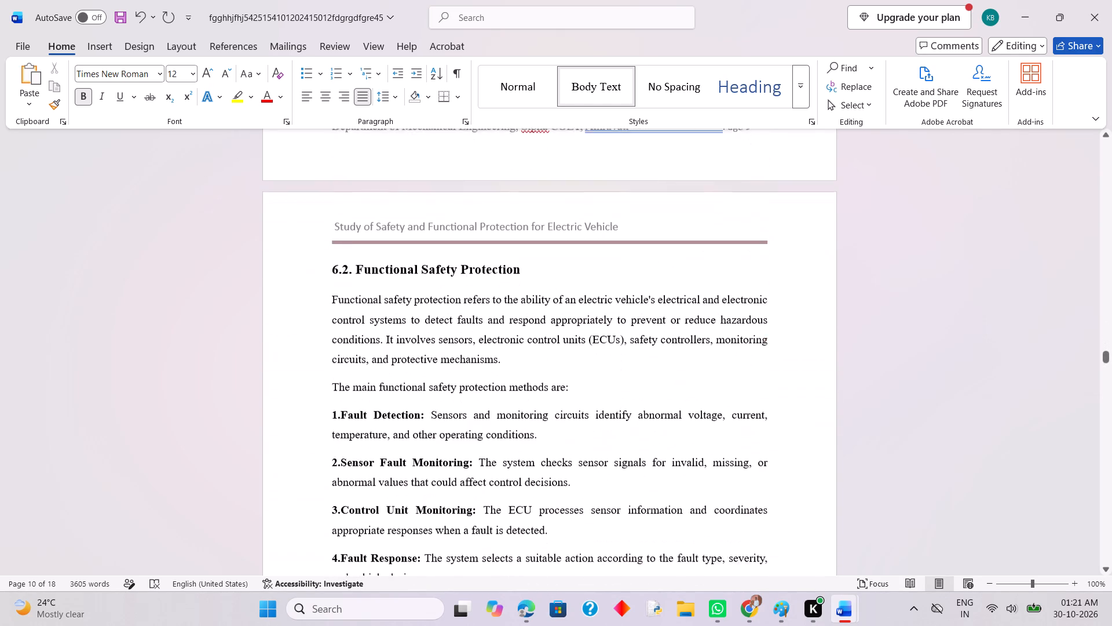
scroll(592, 467, right, 1)
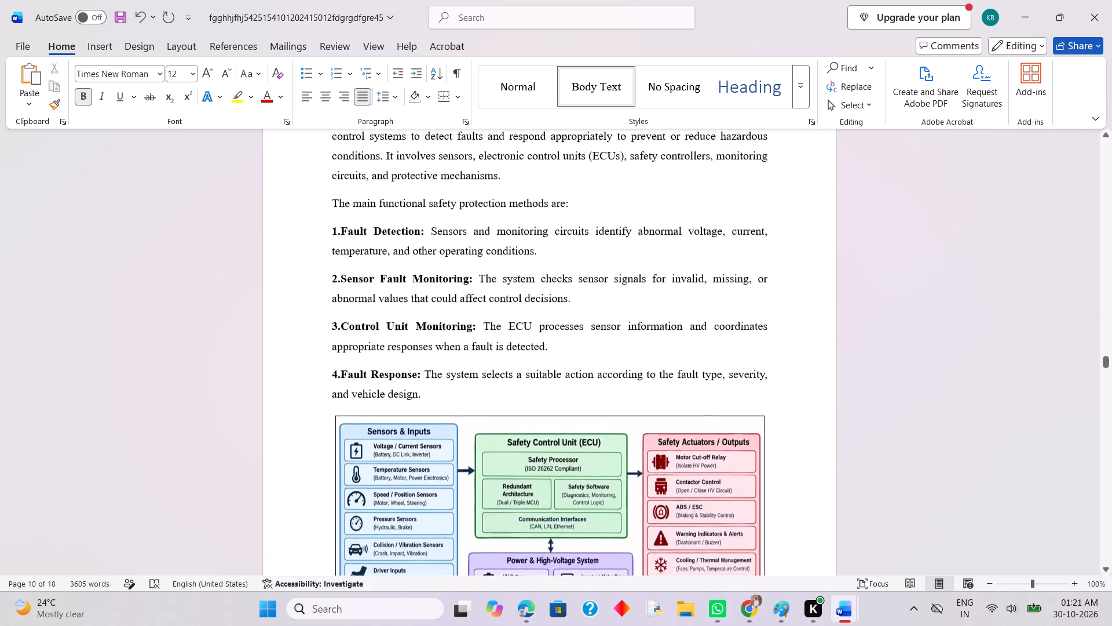
scroll(592, 467, right, 1)
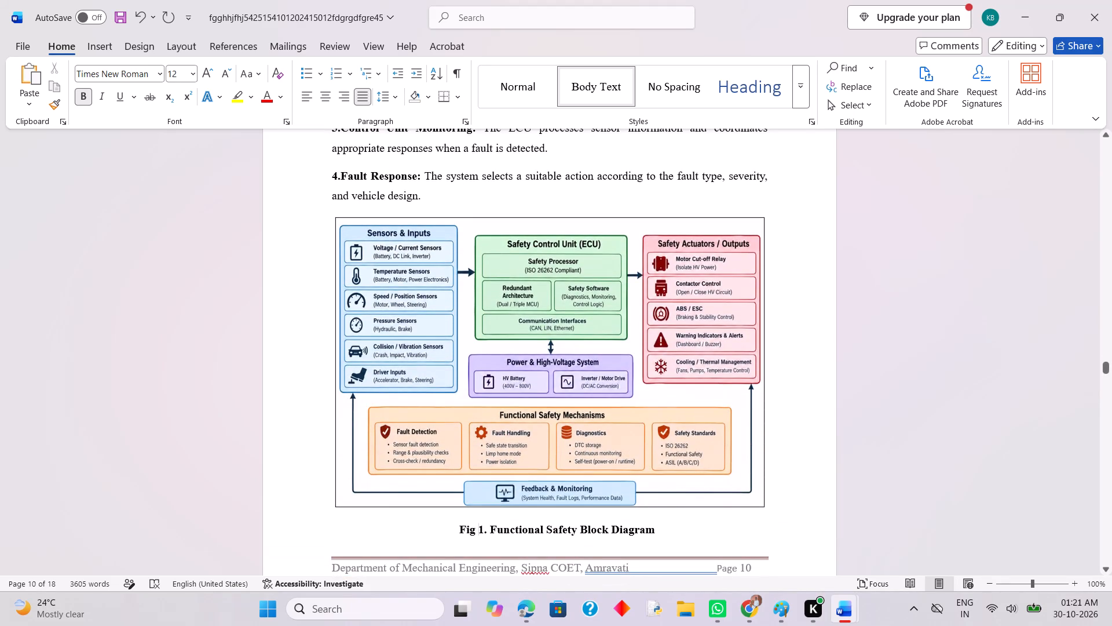
click(628, 329)
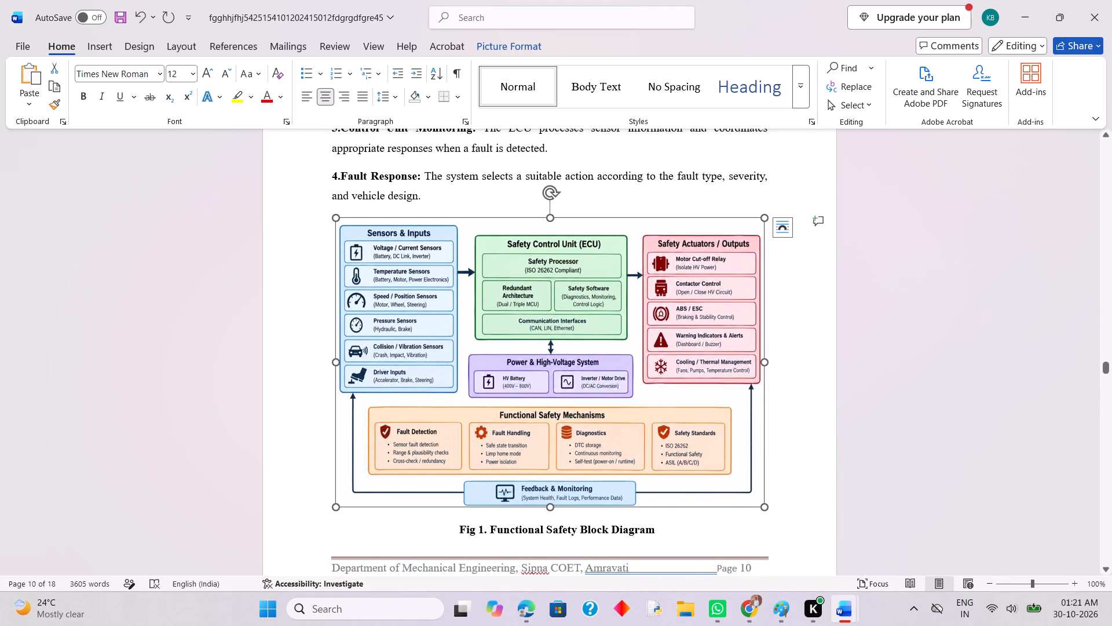
click(540, 44)
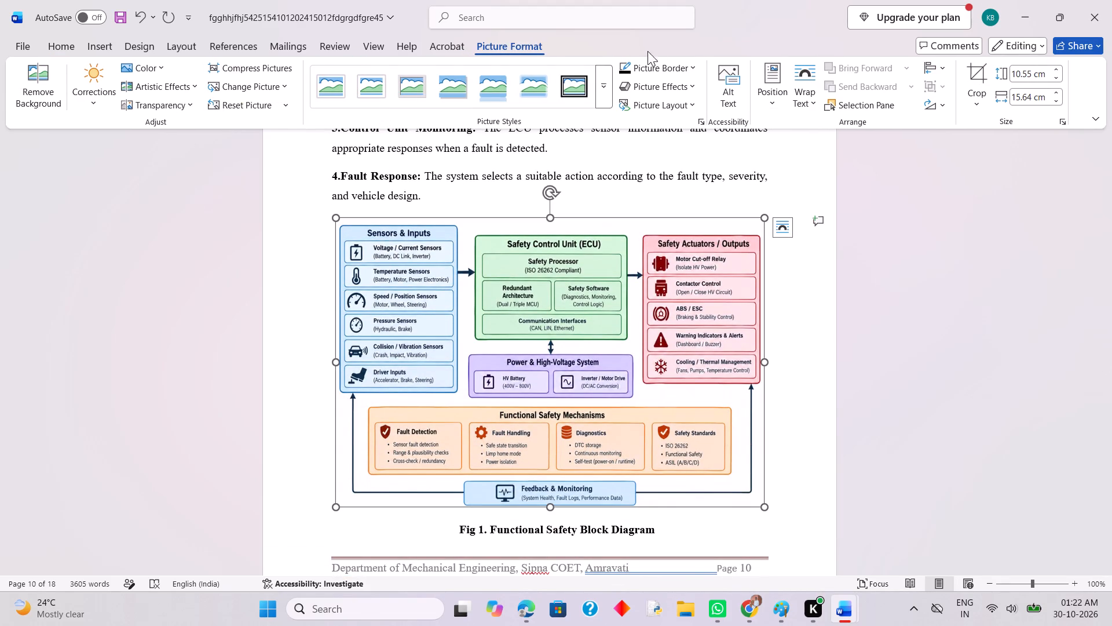
click(676, 66)
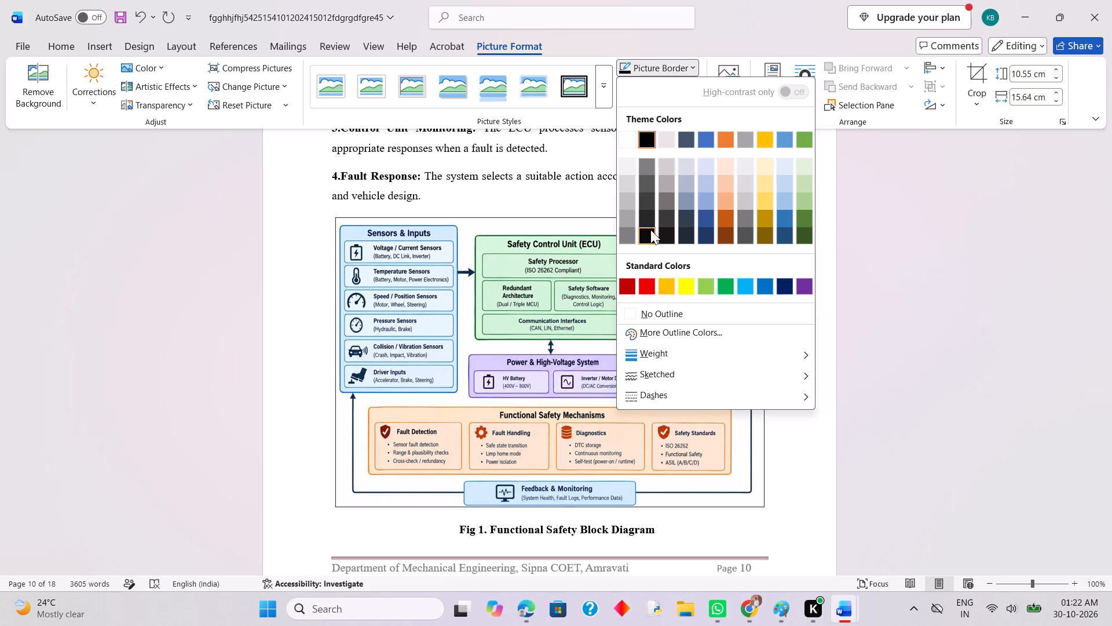
click(650, 230)
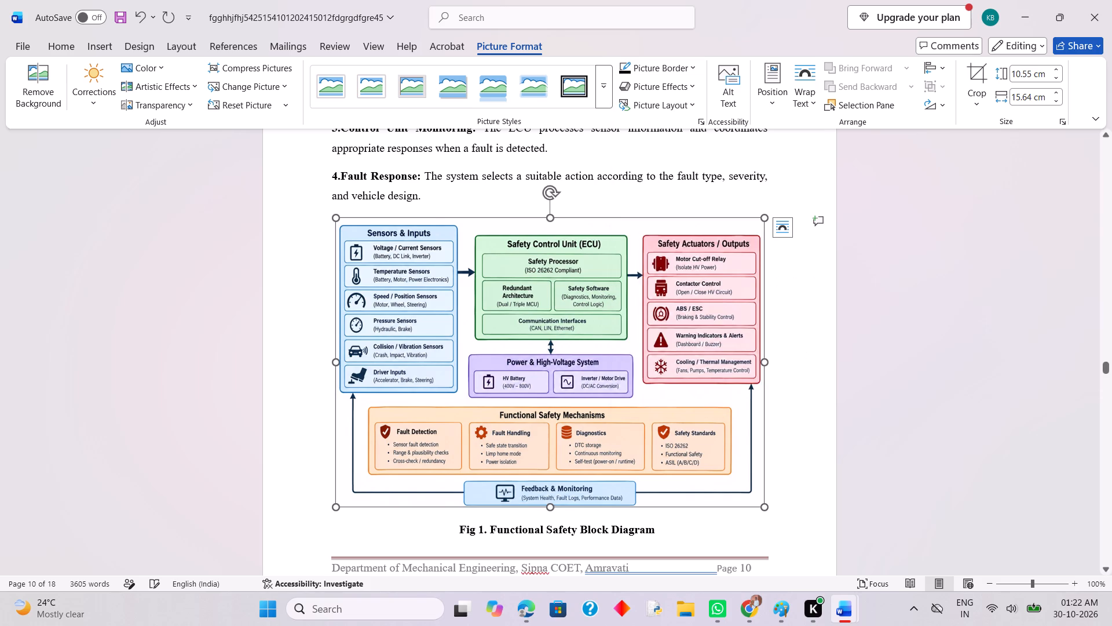
click(705, 150)
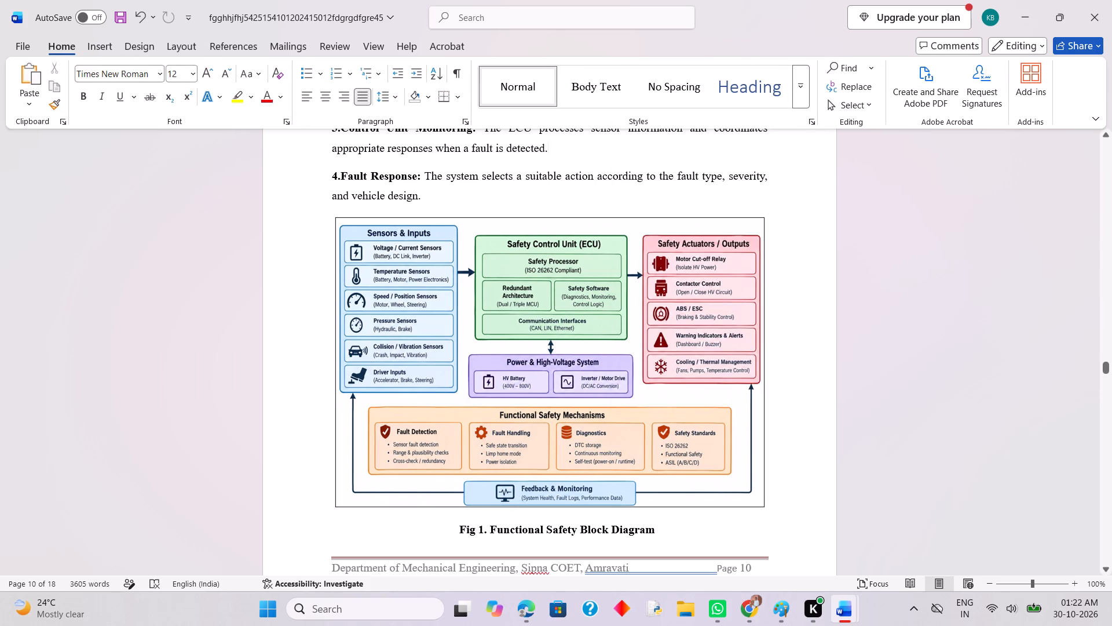
Delete the blank line above the heading "7. Advanced protection techniques and Fault Response" on page 11.
scroll(711, 394, down, 1)
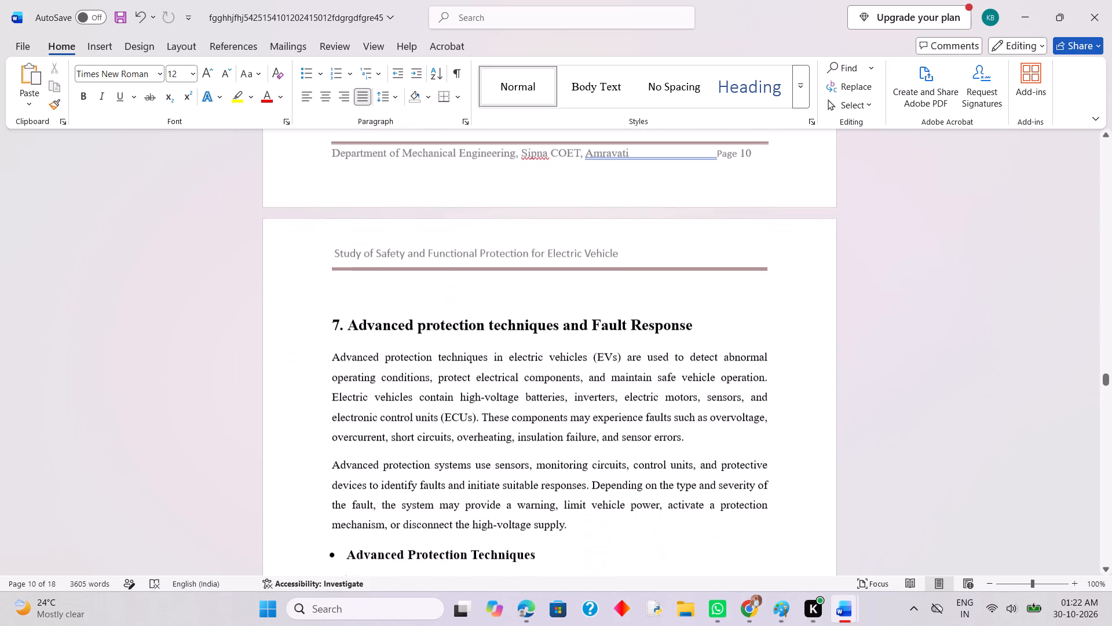
scroll(711, 394, down, 1)
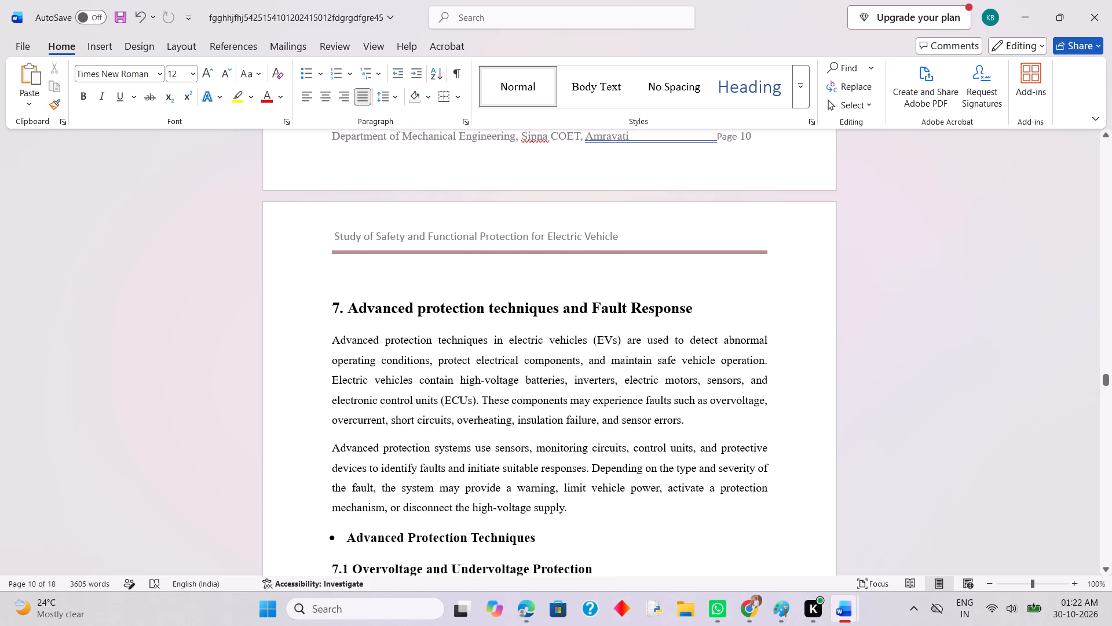
click(332, 305)
key(BackSpace)
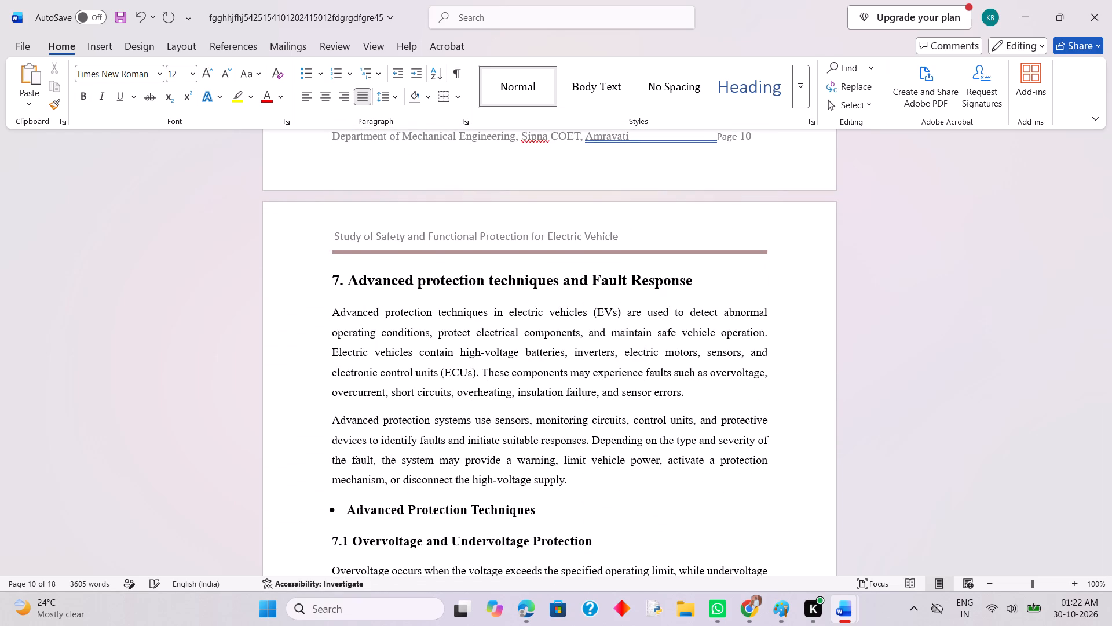
Examine the safety report's page layout from the introduction through to the references for leftover blank gaps.
scroll(332, 305, up, 1)
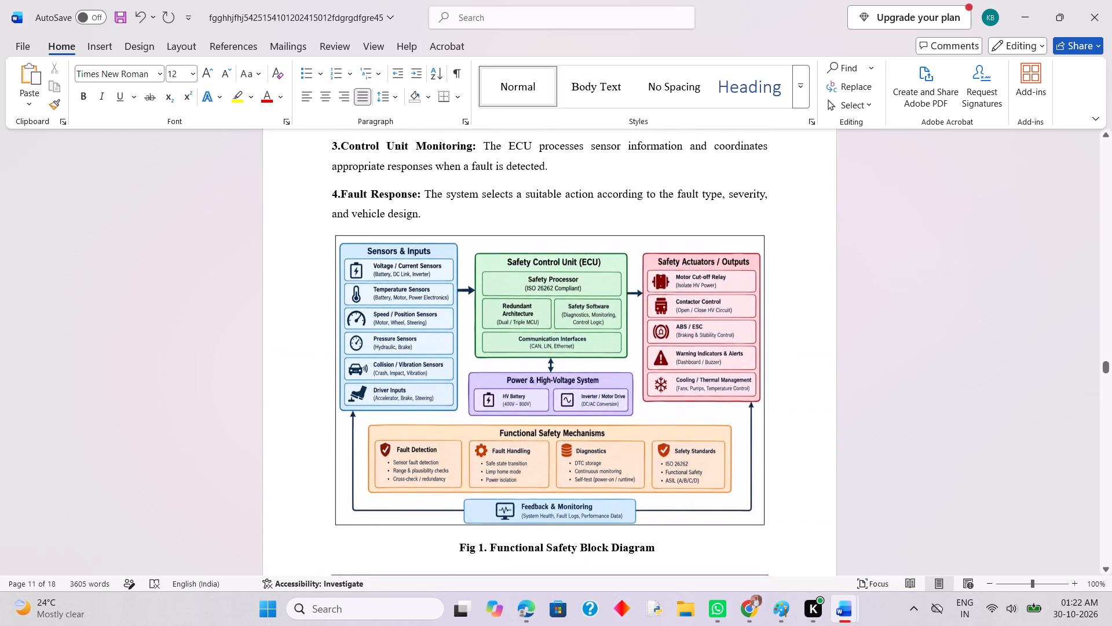
scroll(332, 305, up, 2)
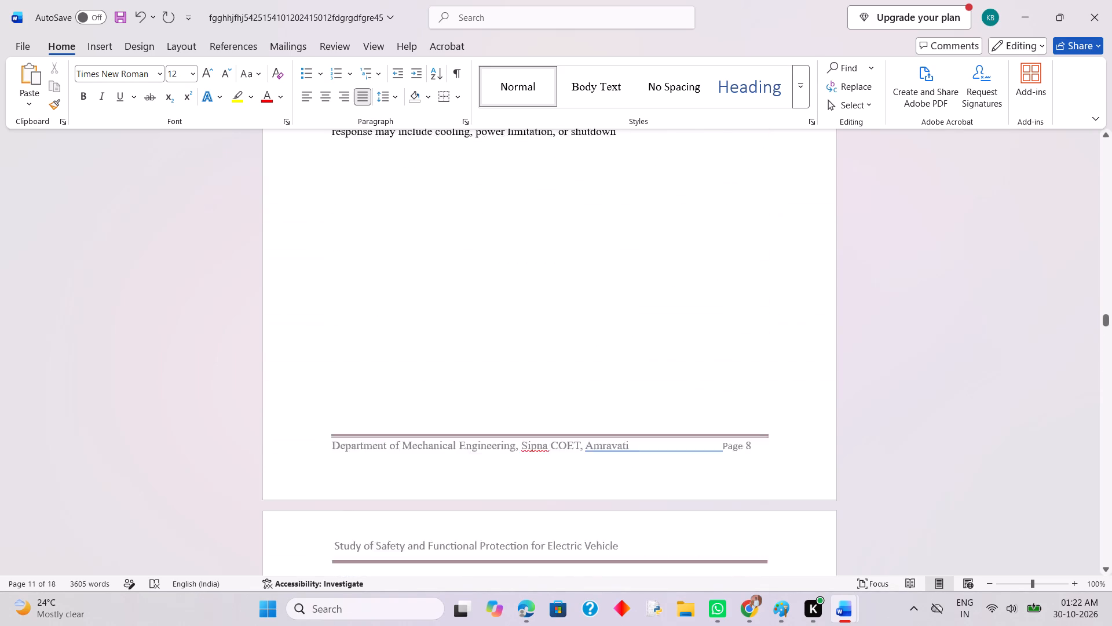
scroll(332, 305, up, 1)
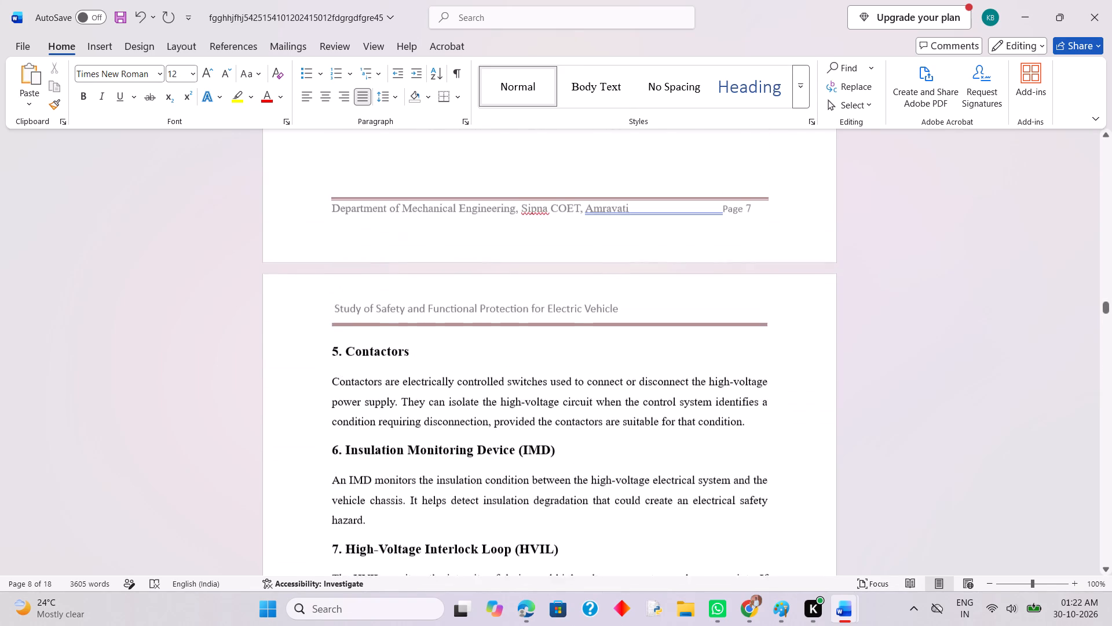
scroll(332, 305, up, 1)
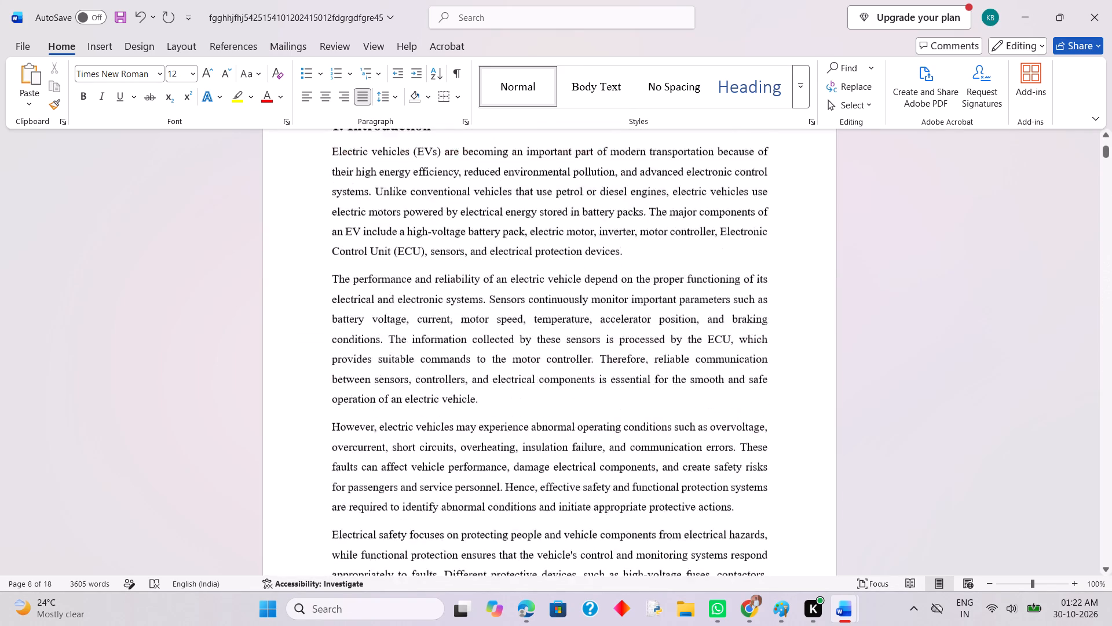
scroll(332, 305, up, 1)
scroll(332, 305, down, 4)
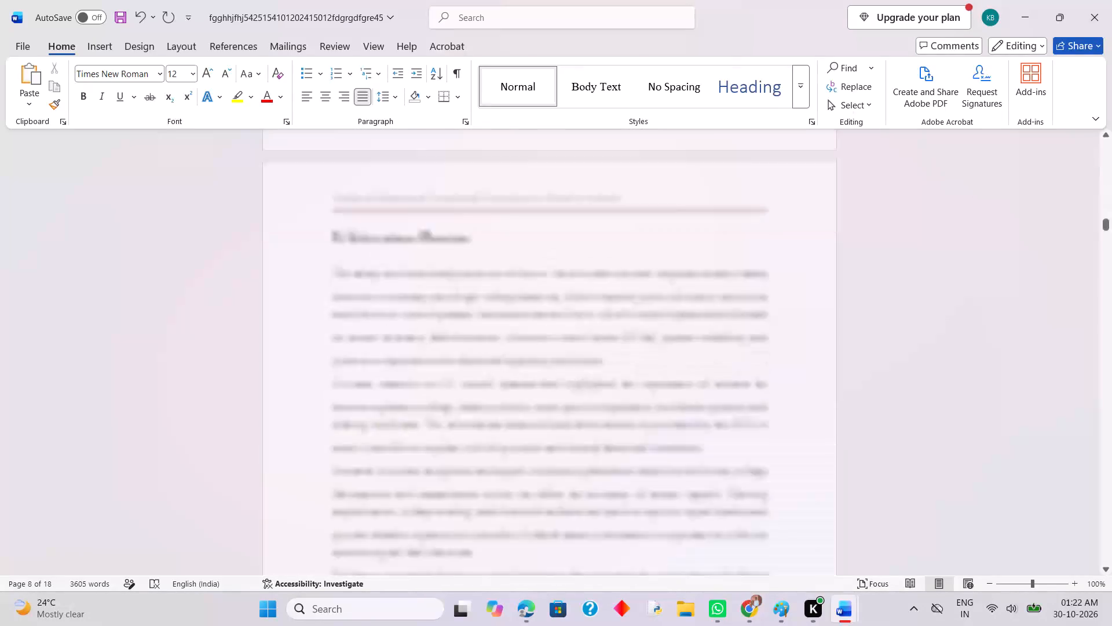
scroll(332, 305, down, 17)
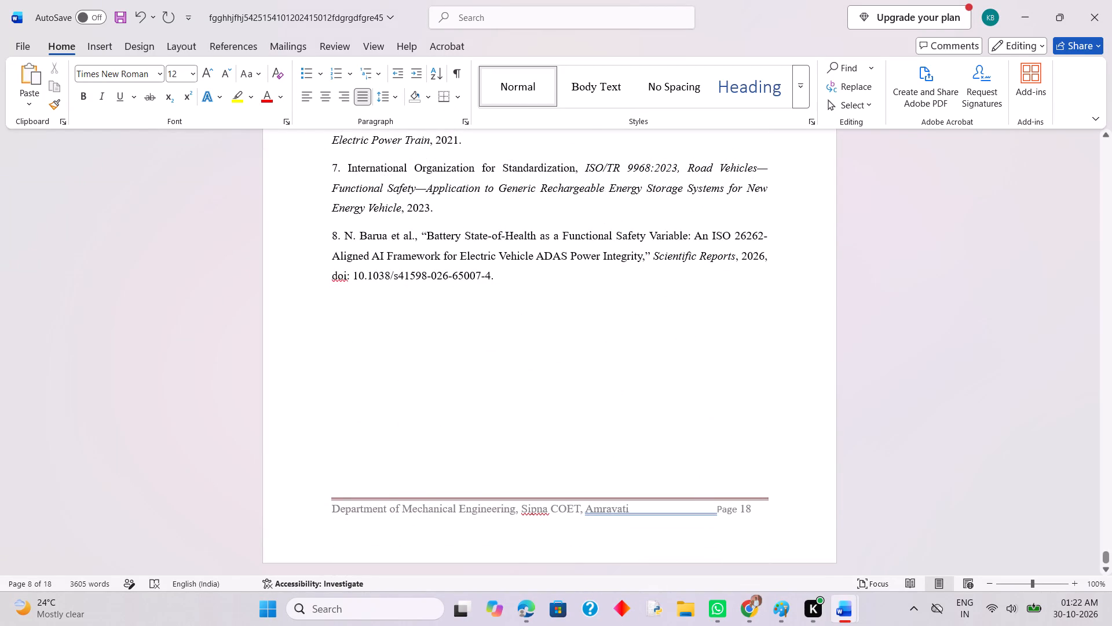
scroll(458, 213, right, 2)
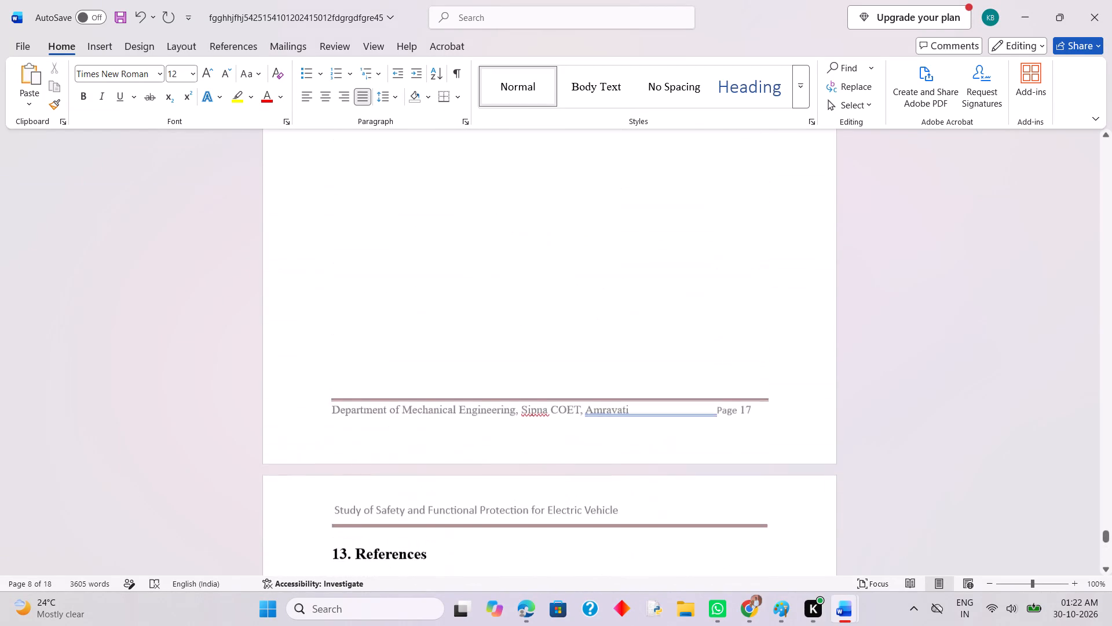
scroll(458, 213, right, 2)
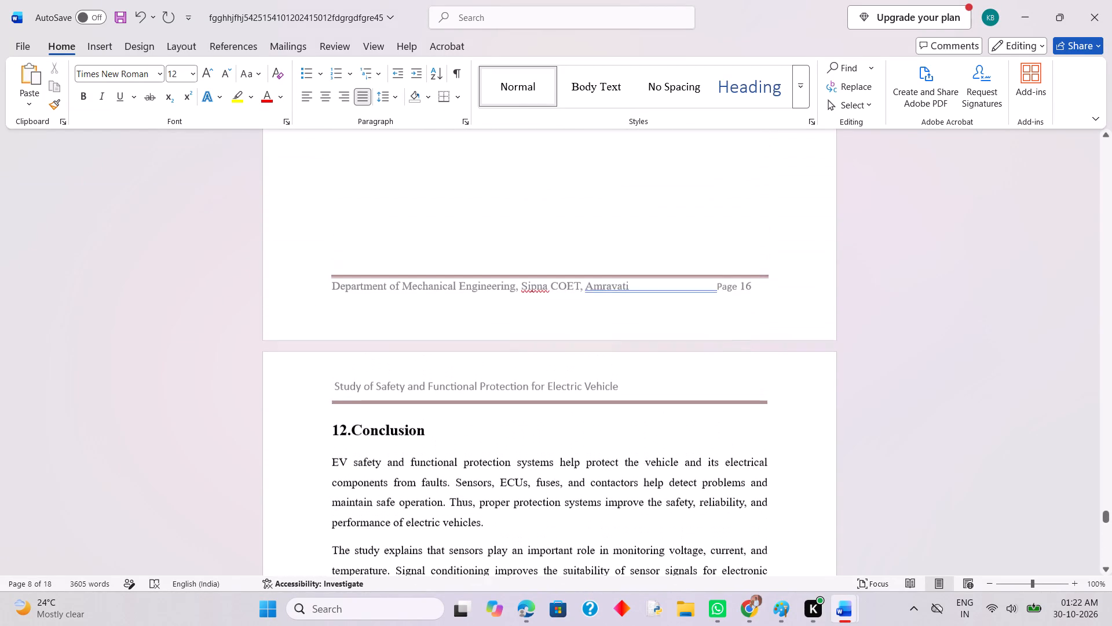
scroll(458, 213, right, 2)
scroll(458, 213, down, 3)
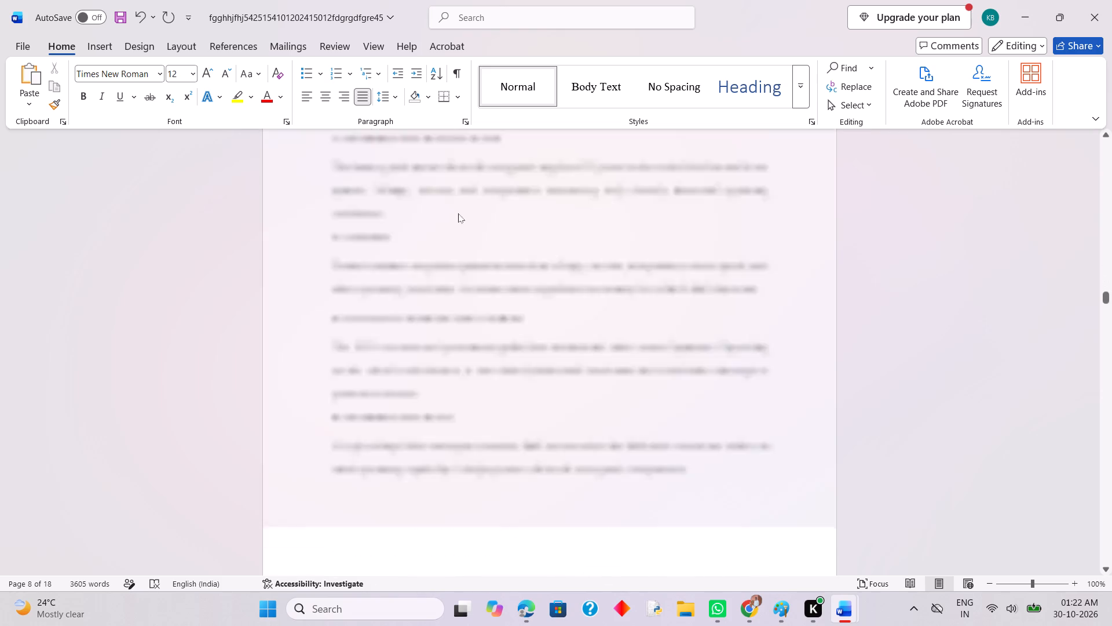
scroll(458, 213, down, 5)
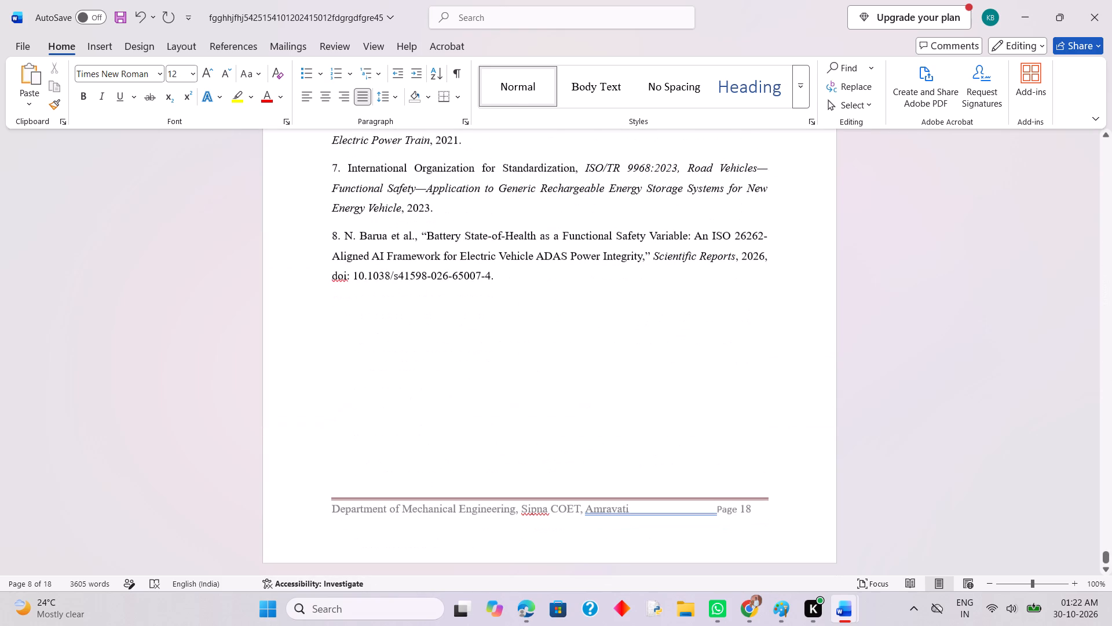
Delete the blank line above the heading "8.Application, Advantages And Limitations" on page 13.
scroll(526, 210, up, 2)
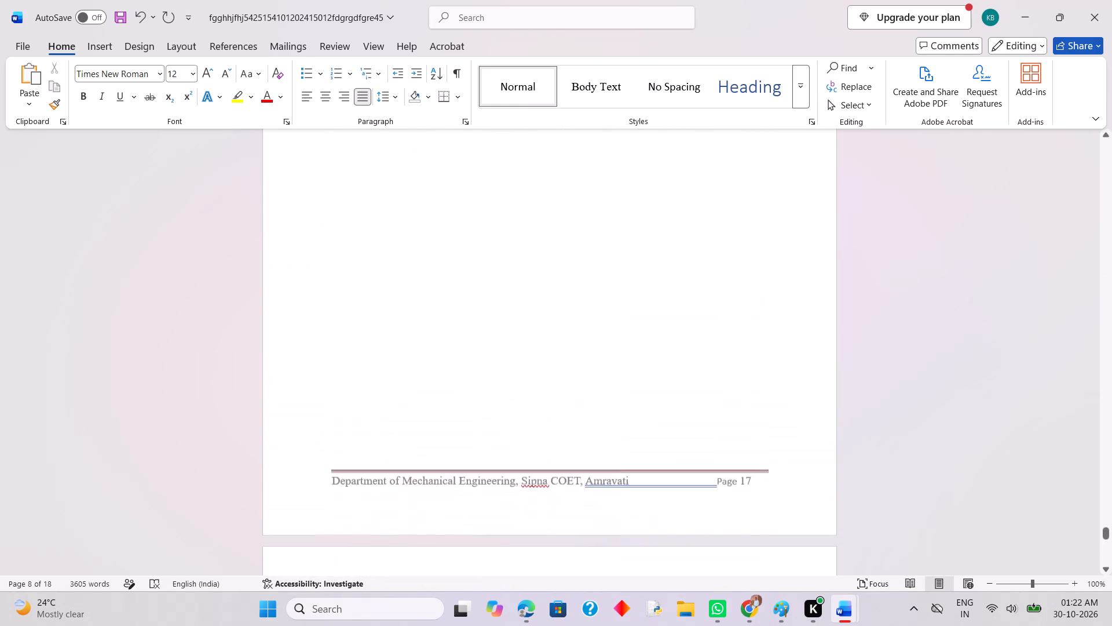
scroll(526, 210, up, 1)
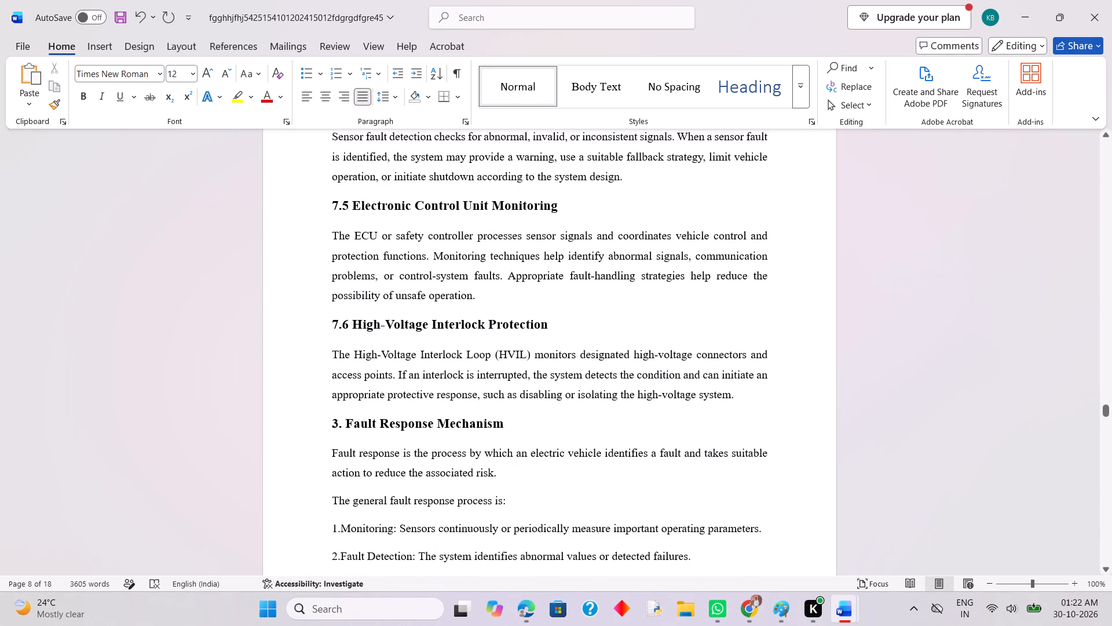
scroll(526, 210, right, 1)
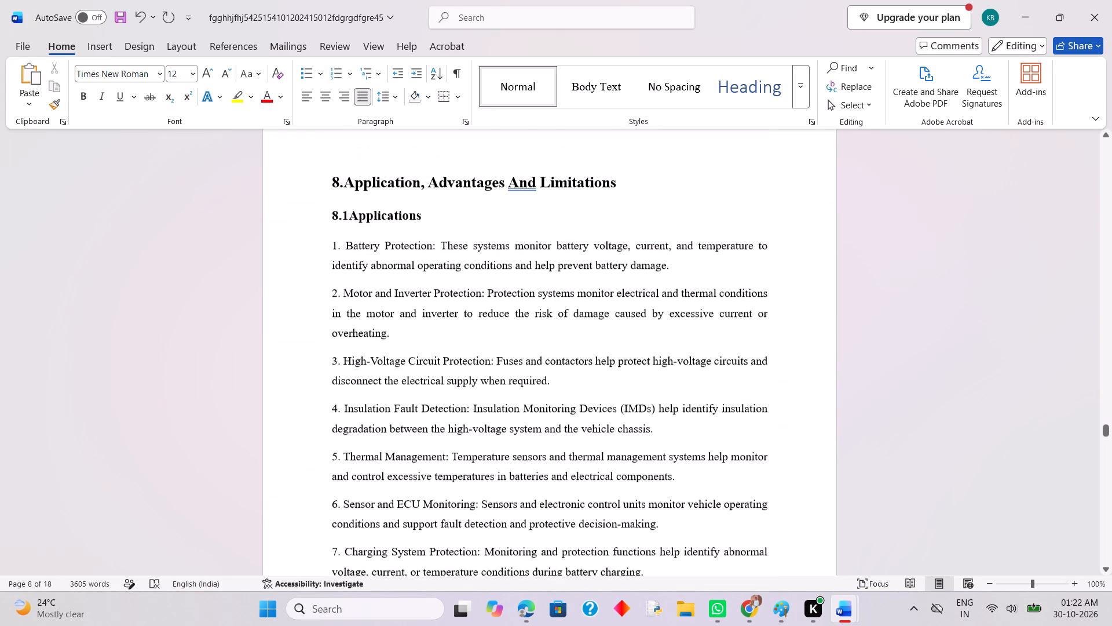
scroll(526, 210, right, 1)
click(339, 231)
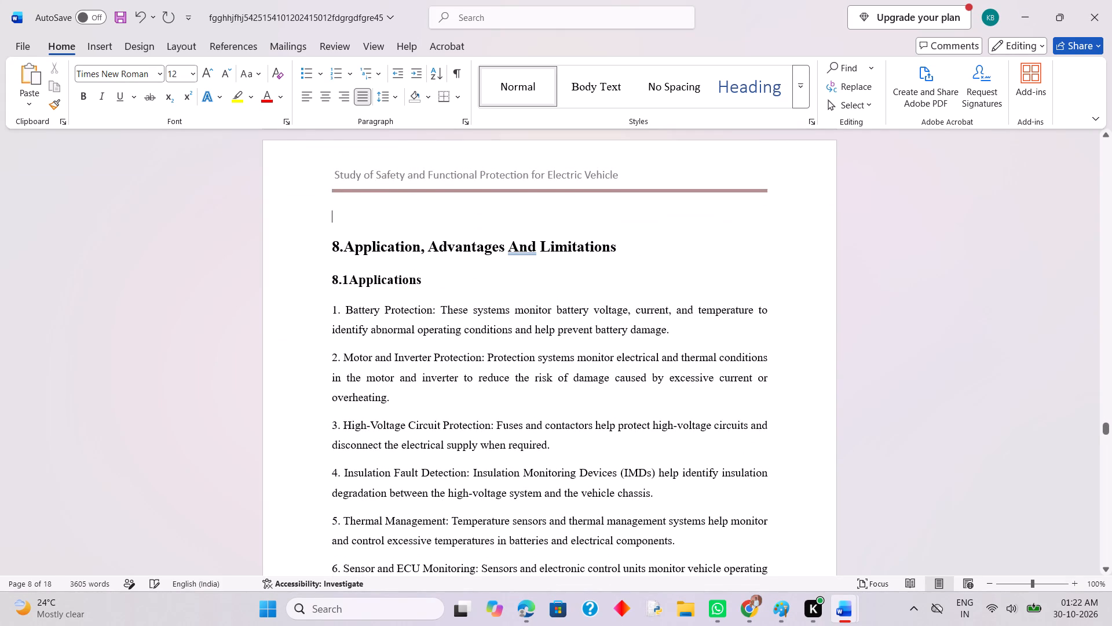
key(BackSpace)
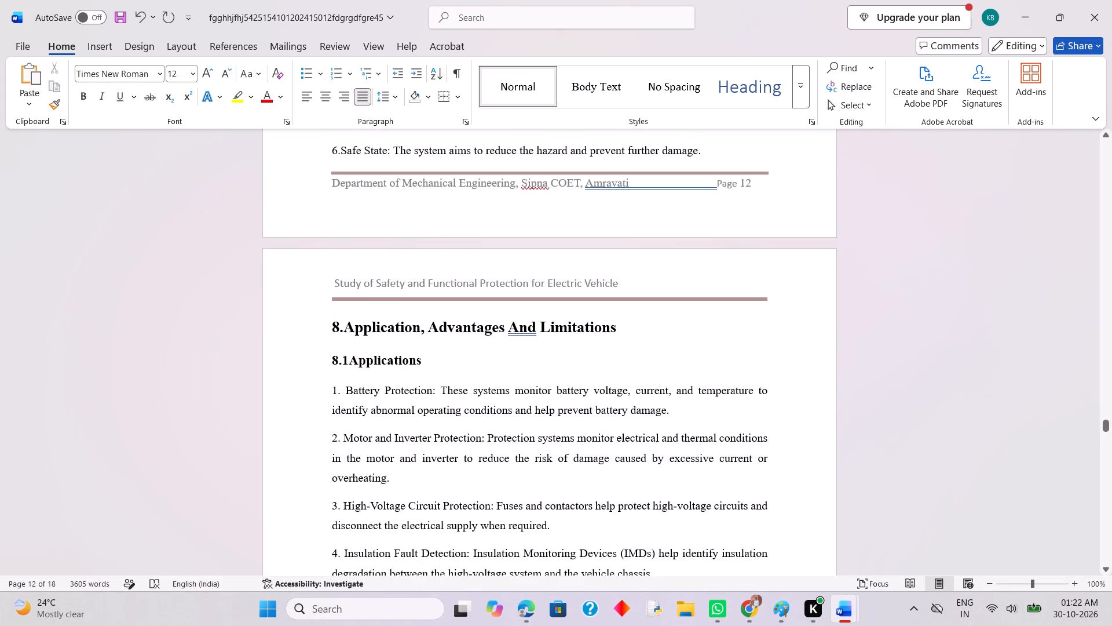
Examine the layout of the electrical and functional safety sections, including the page break between pages 9 and 10.
scroll(421, 219, up, 1)
scroll(421, 219, right, 1)
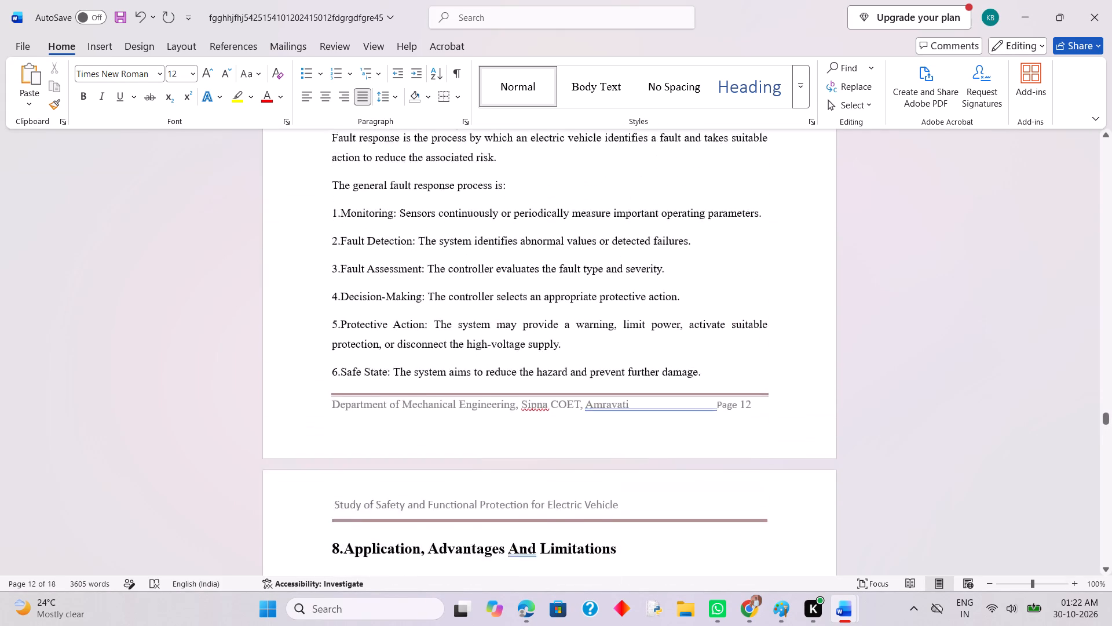
scroll(421, 219, right, 1)
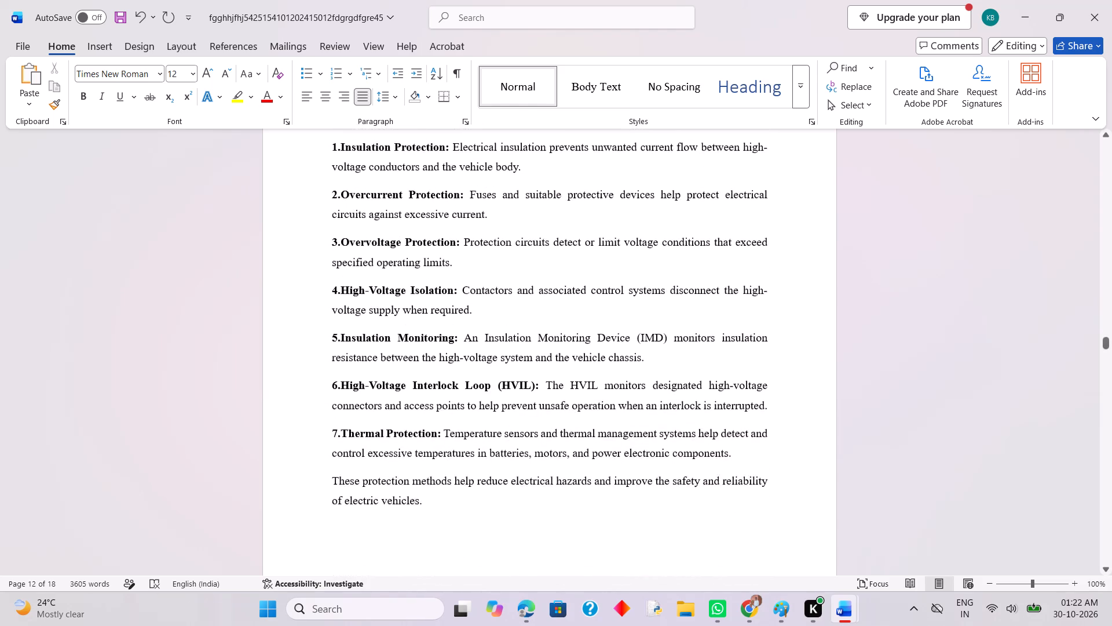
scroll(421, 219, right, 1)
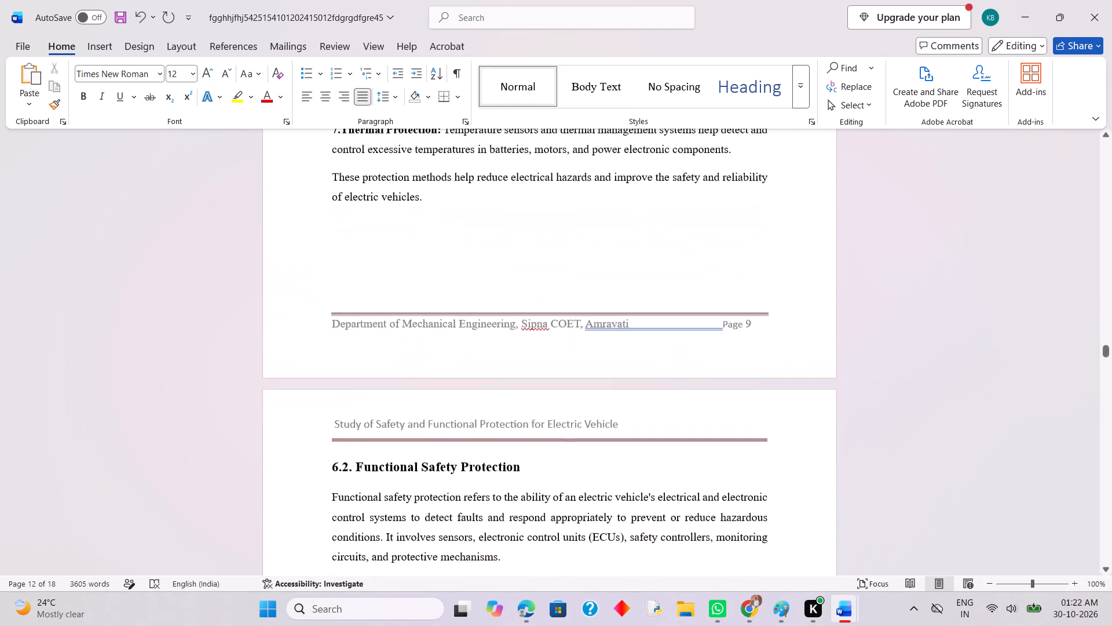
scroll(421, 219, right, 2)
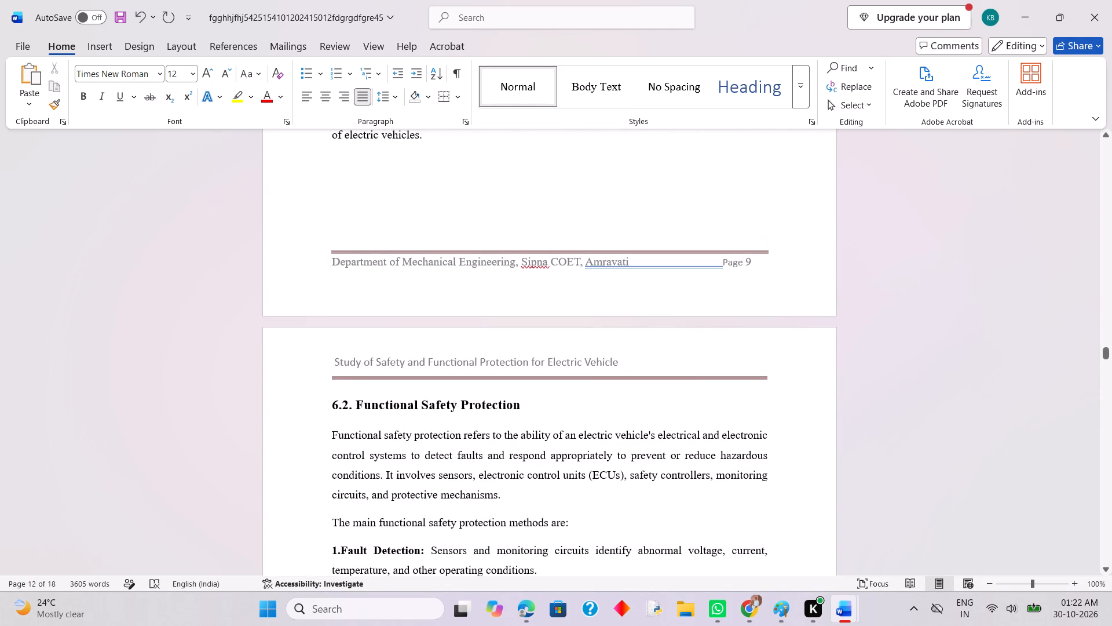
scroll(421, 219, right, 1)
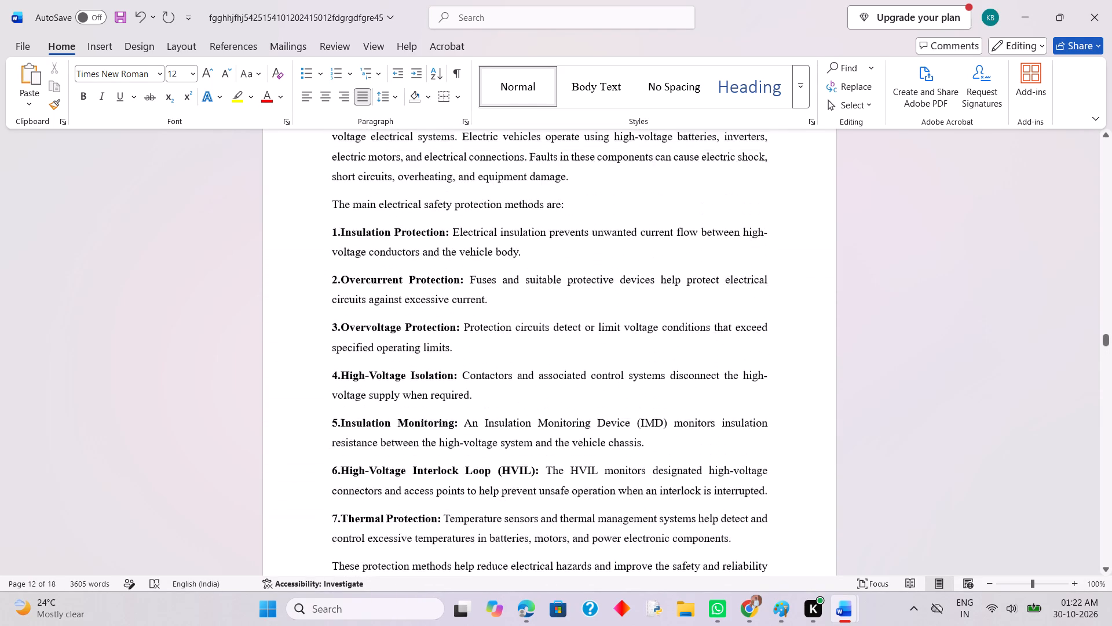
scroll(421, 219, right, 1)
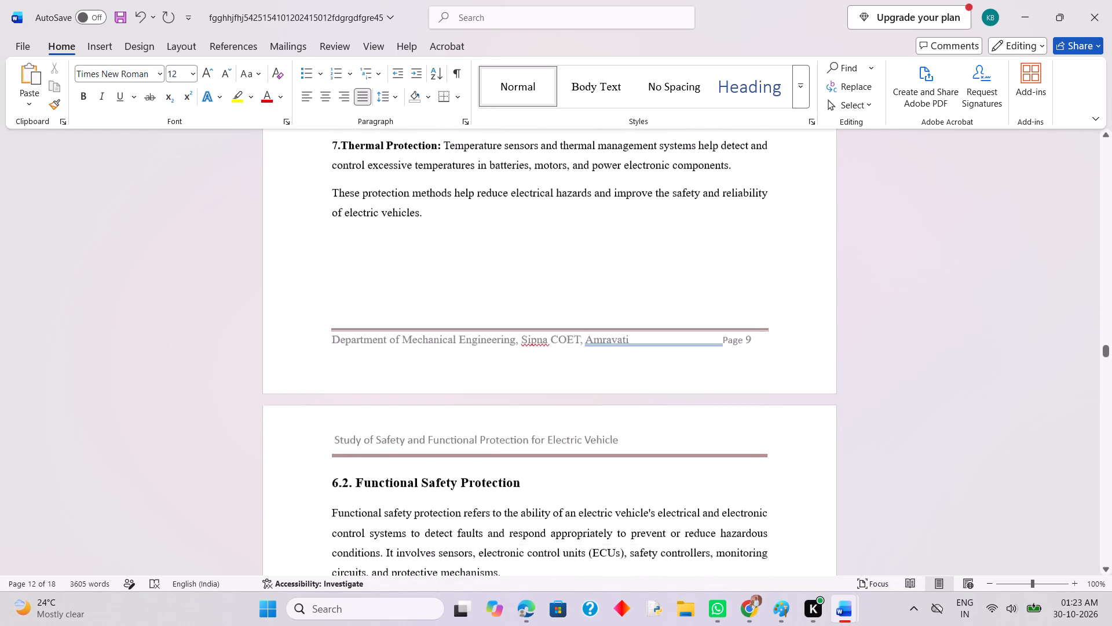
scroll(421, 219, right, 1)
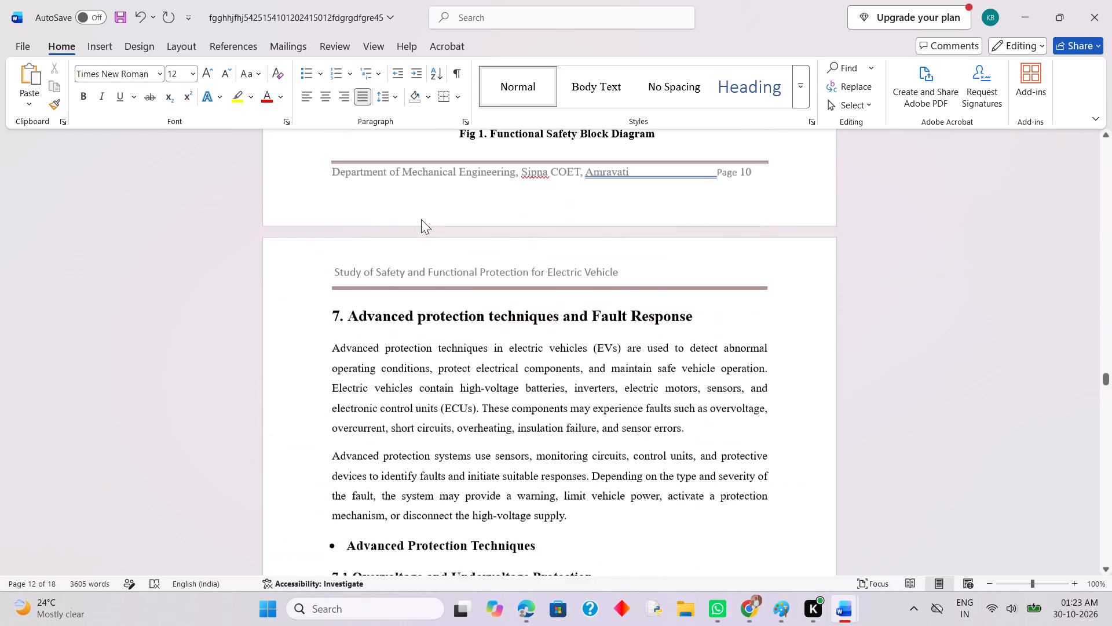
scroll(421, 219, right, 1)
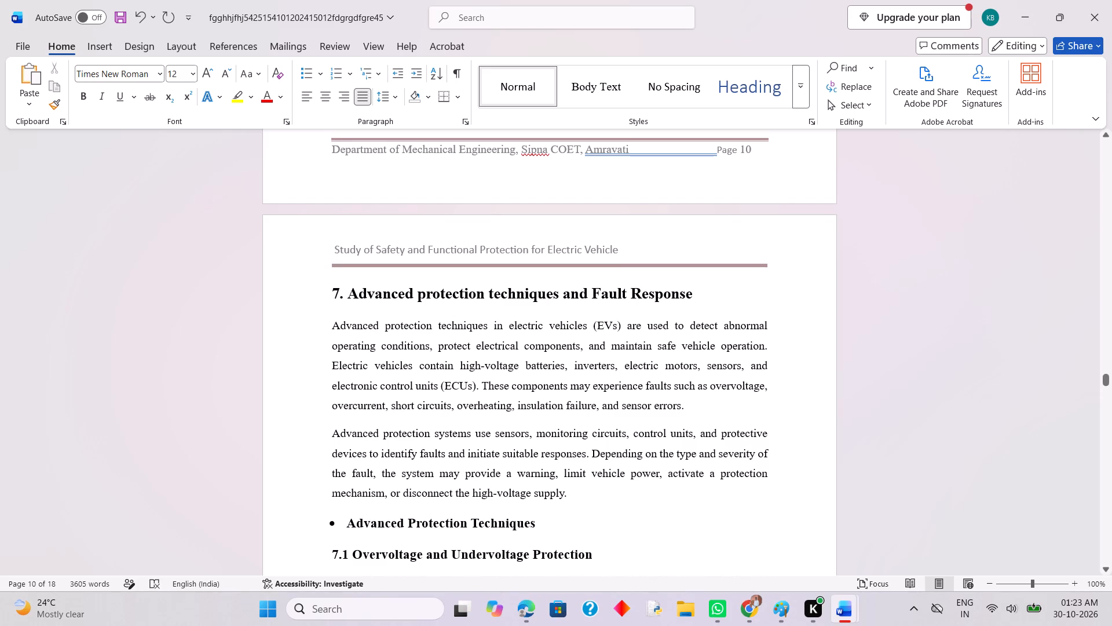
drag(703, 287, 366, 279)
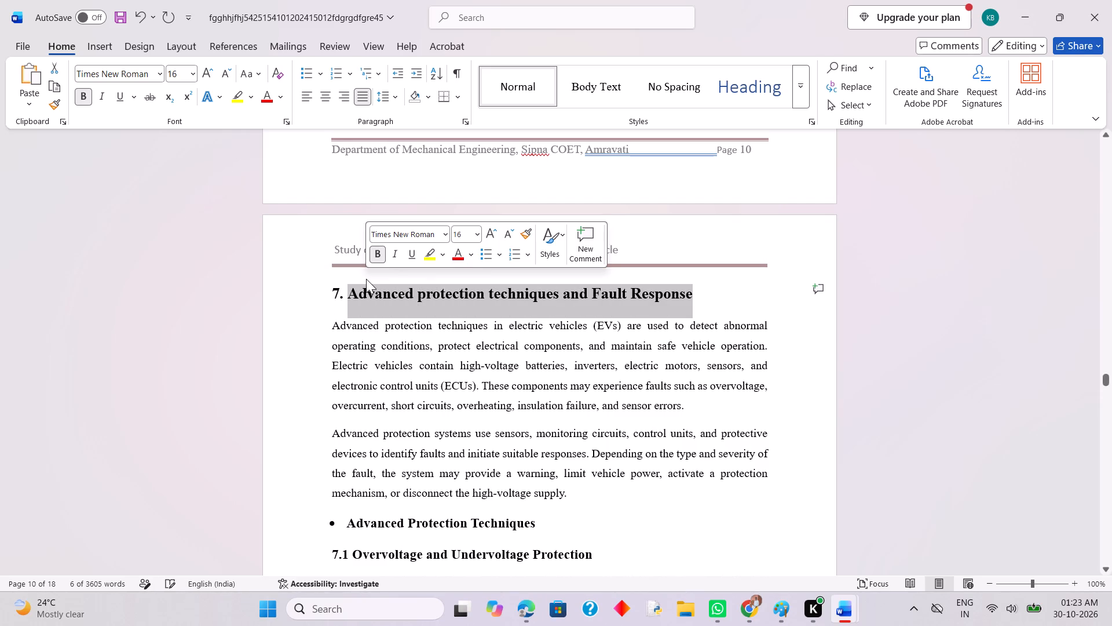
key(ctrl+c)
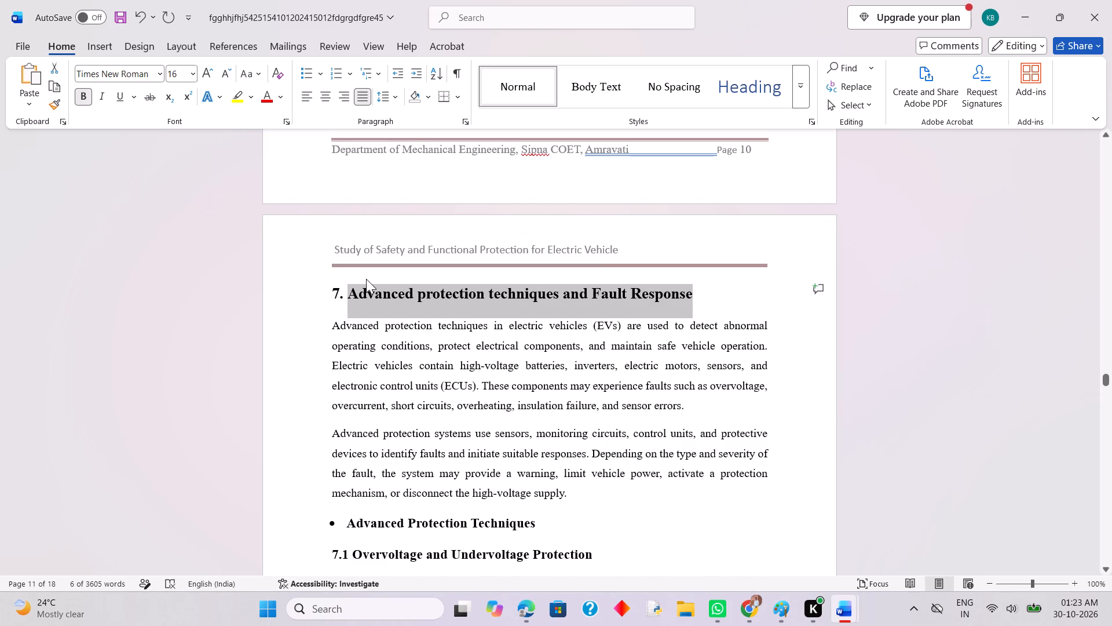
click(755, 604)
click(630, 544)
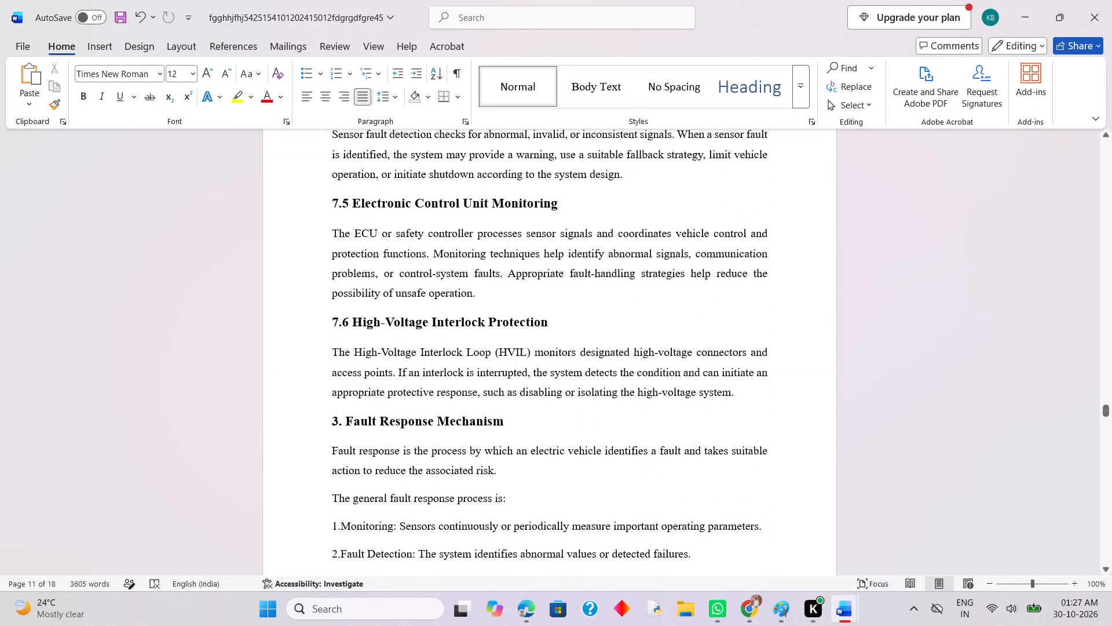
click(326, 416)
key(Return)
key(Return)
key(Return)
key(Return)
key(Return)
key(Return)
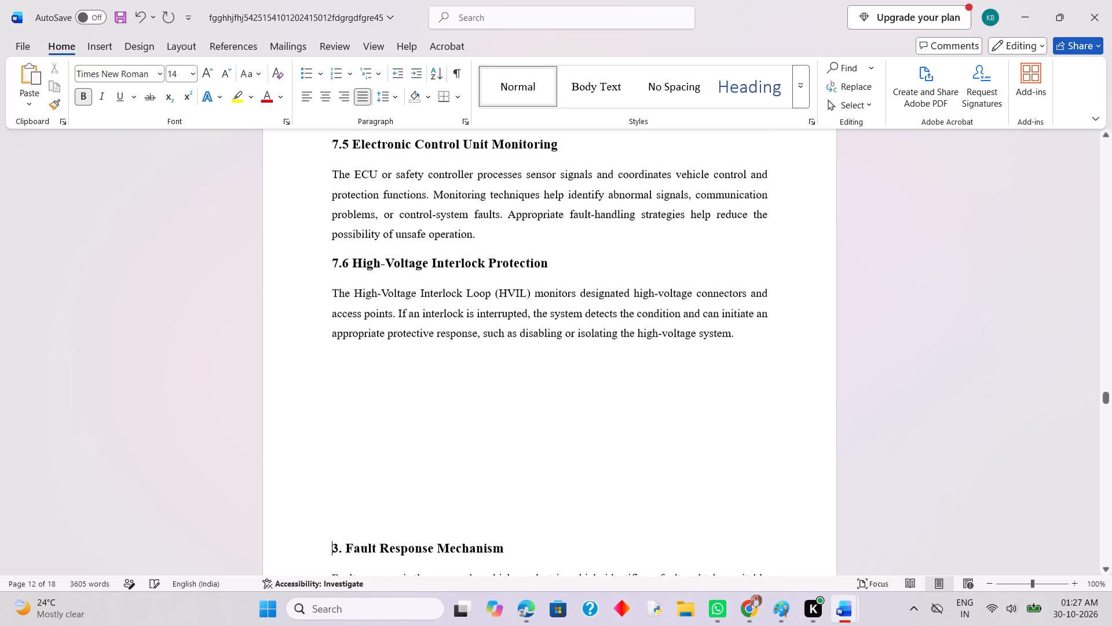
key(Return)
key(Return)
key(Return)
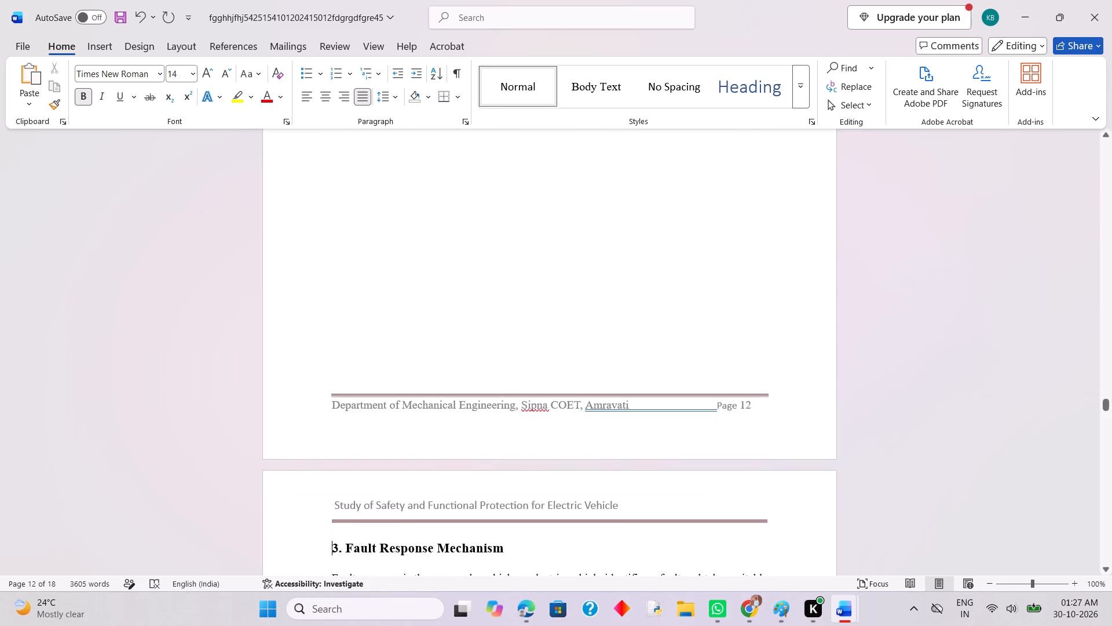
Review the safety report's page layout from the objectives and scope through sections 5, 6 and the start of section 7.
scroll(326, 416, down, 2)
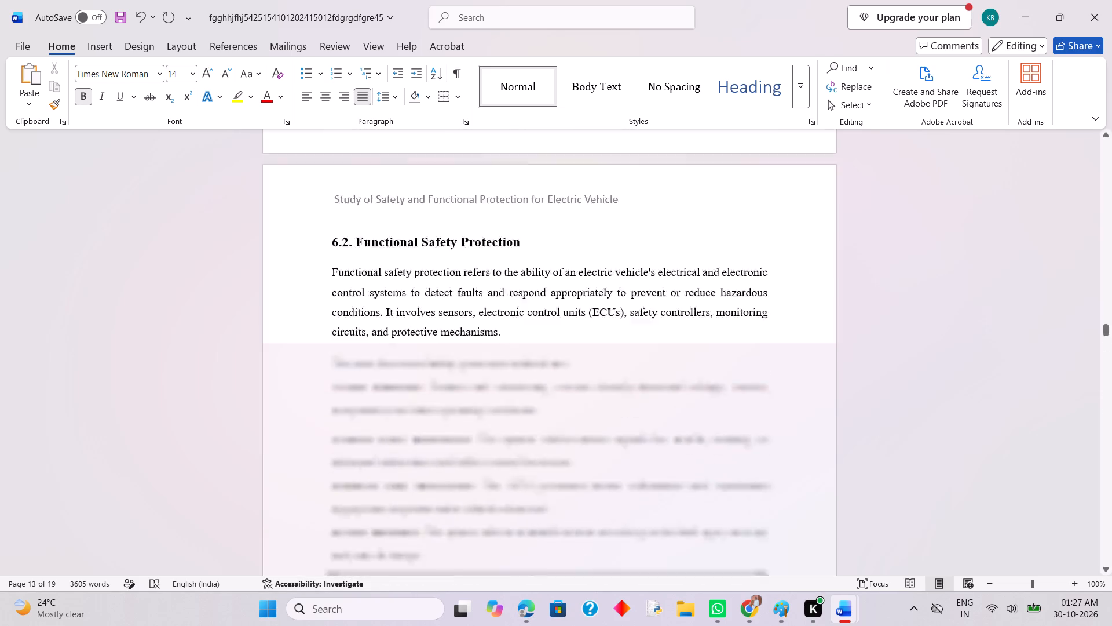
scroll(326, 416, down, 1)
scroll(326, 416, up, 1)
scroll(326, 416, down, 2)
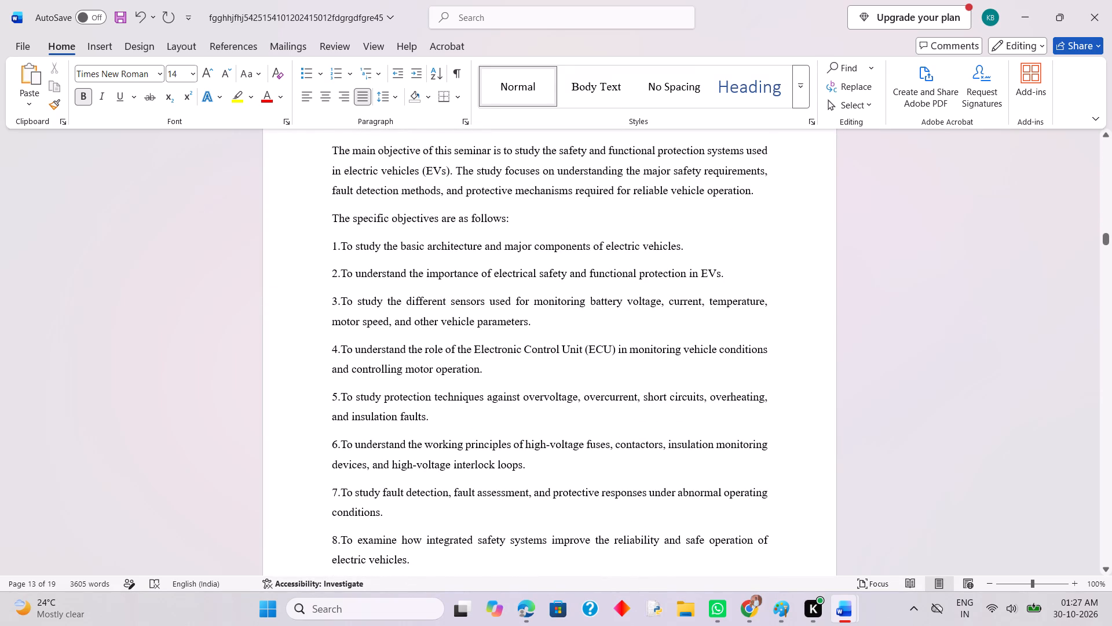
scroll(459, 356, down, 1)
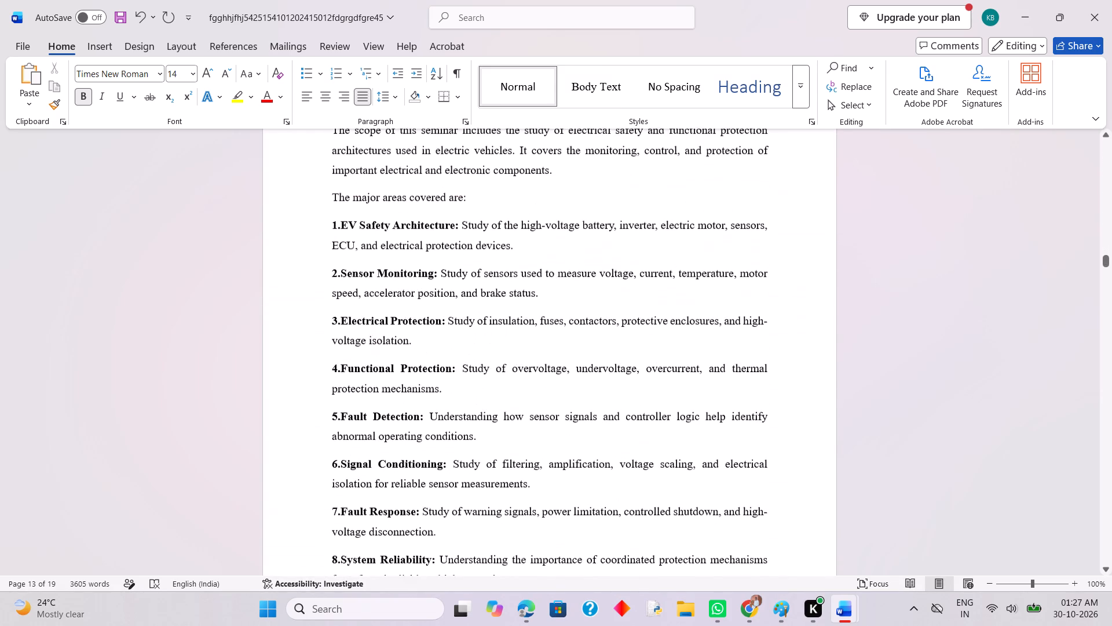
scroll(459, 356, down, 2)
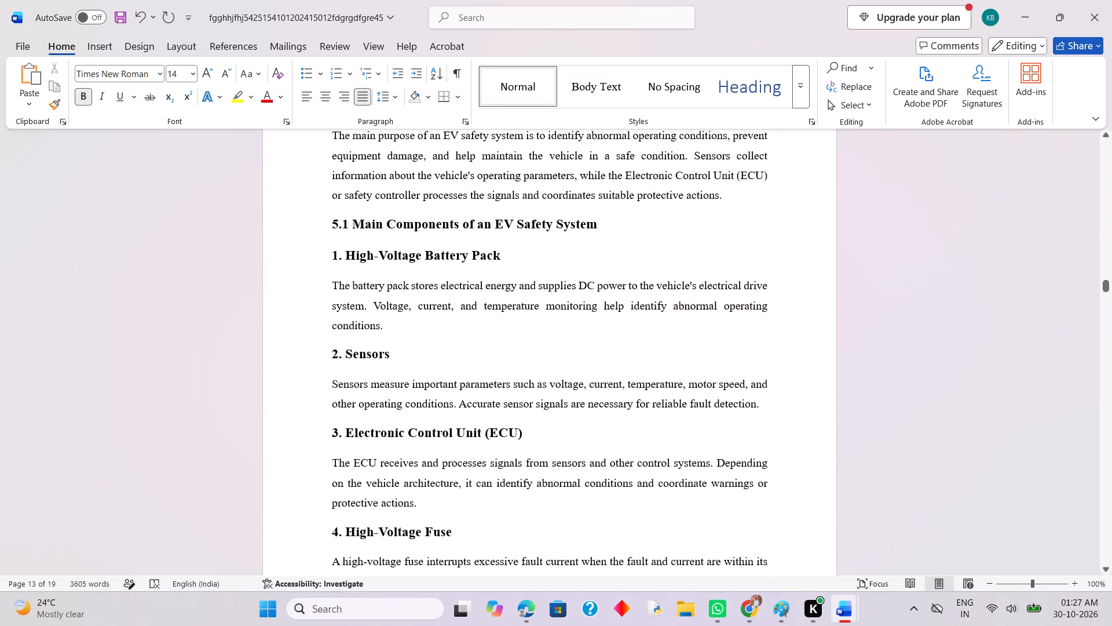
scroll(459, 356, down, 1)
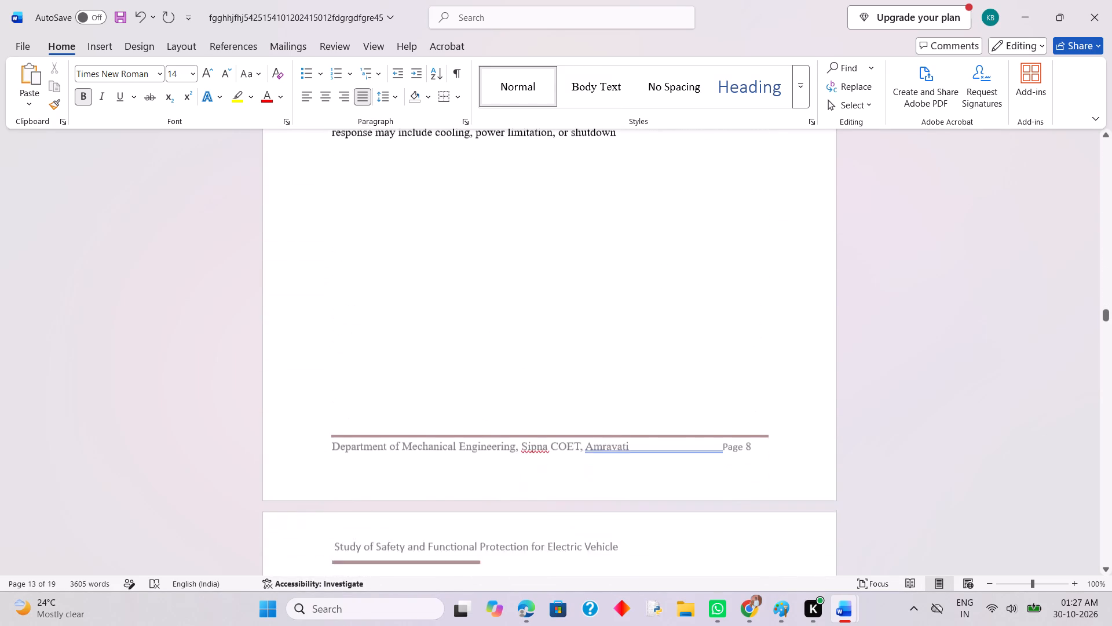
scroll(459, 356, down, 1)
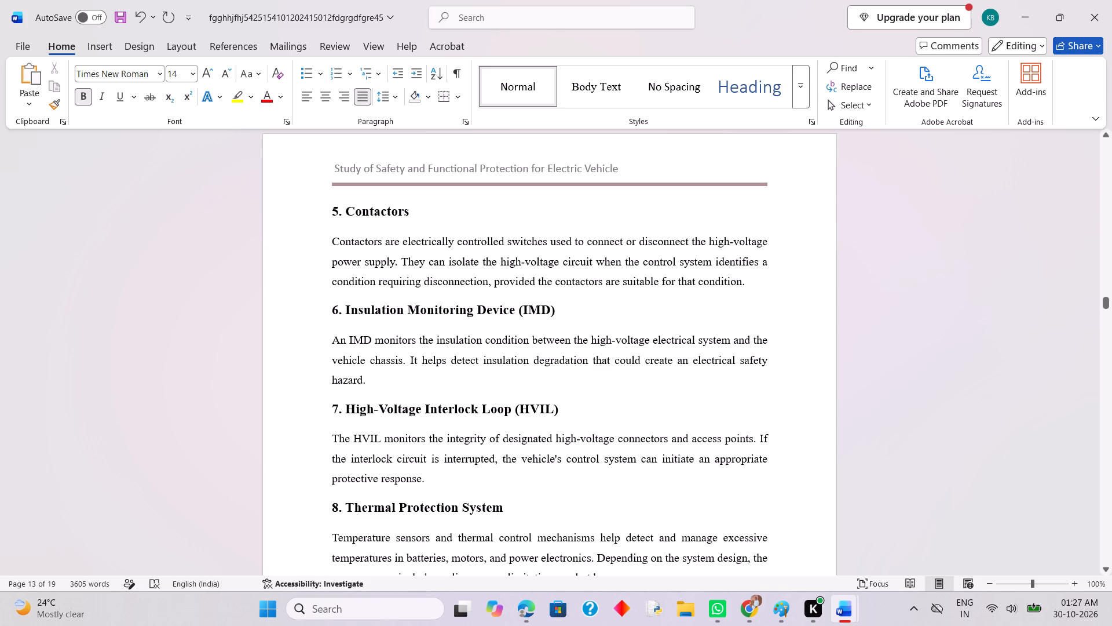
scroll(459, 356, down, 1)
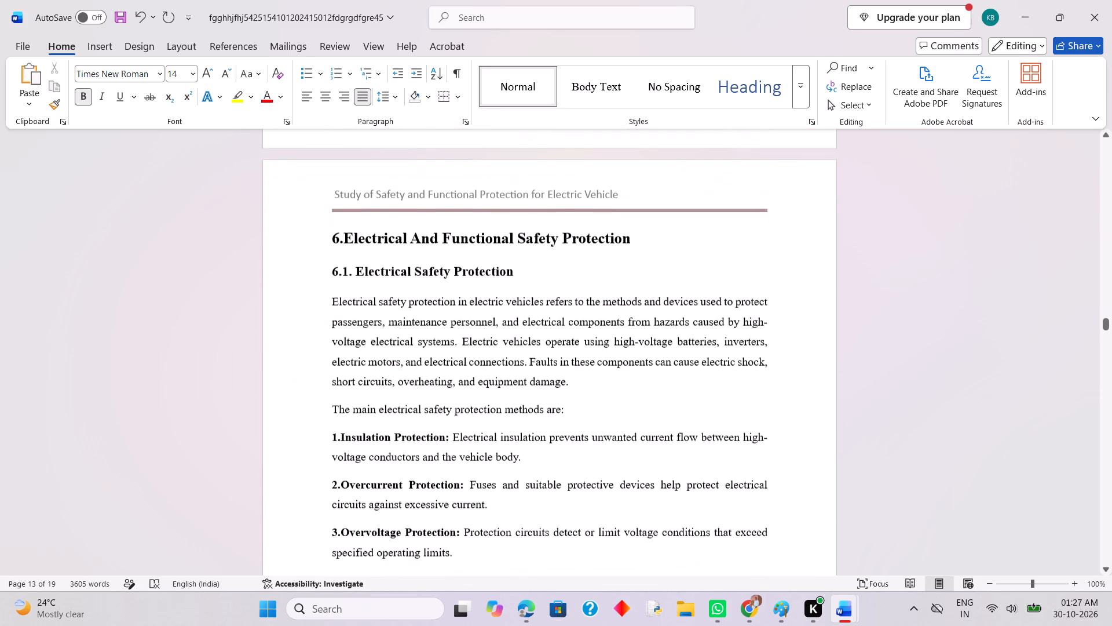
scroll(459, 356, down, 1)
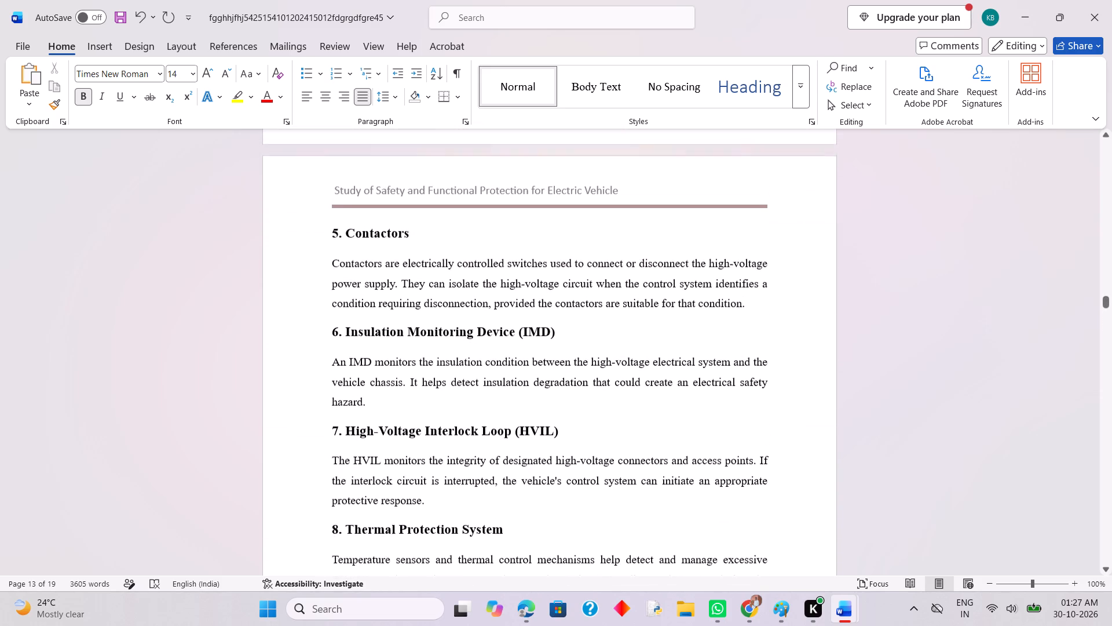
scroll(459, 356, down, 1)
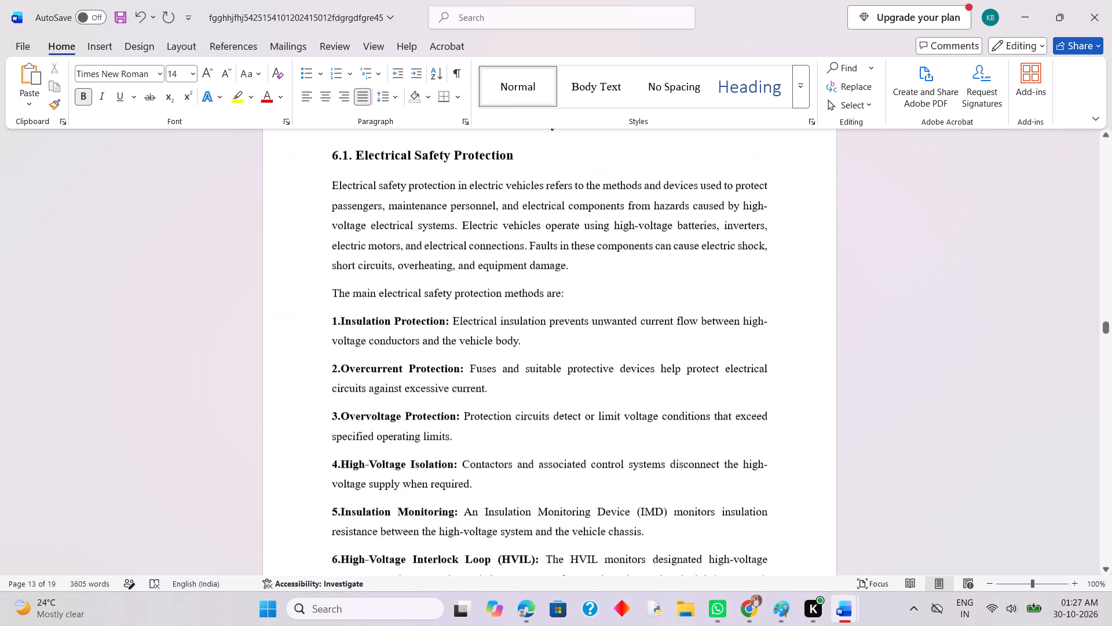
scroll(459, 356, down, 2)
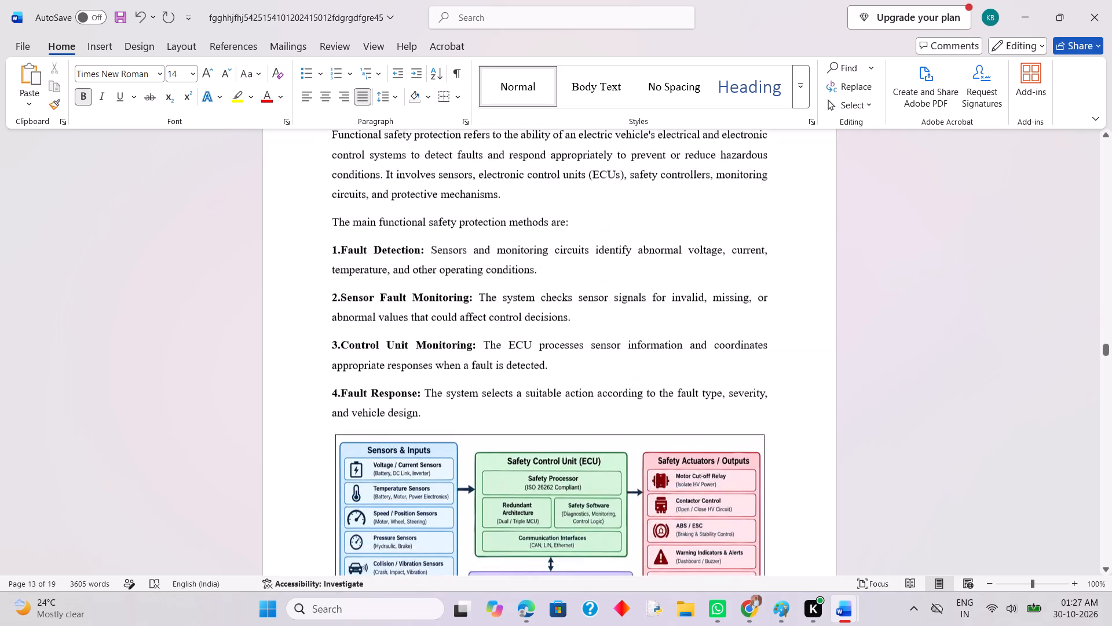
scroll(459, 356, down, 1)
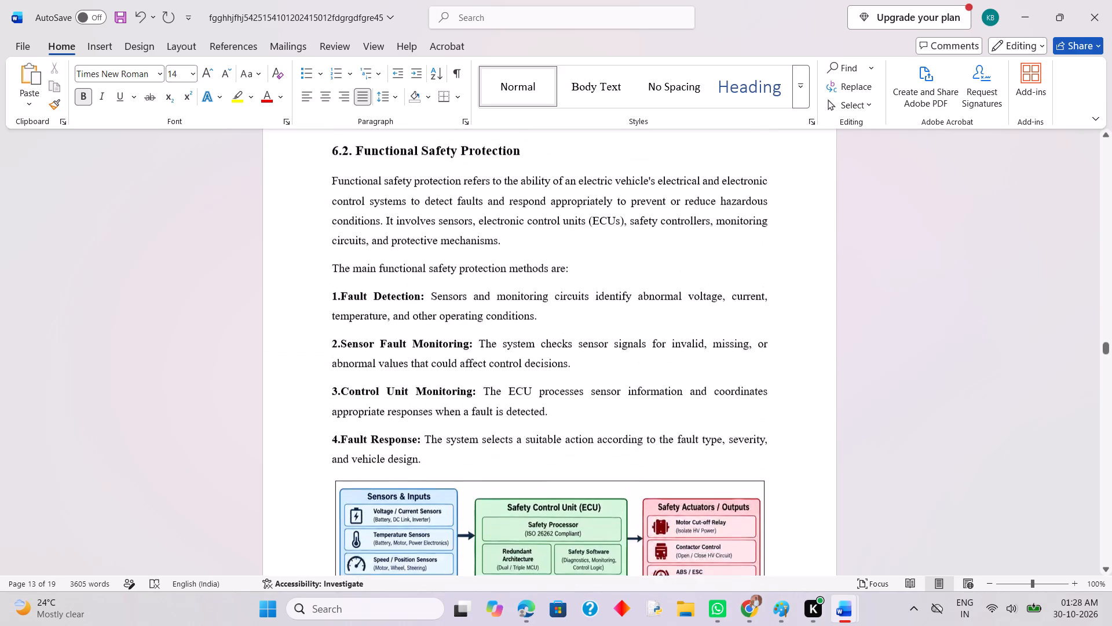
scroll(459, 356, down, 1)
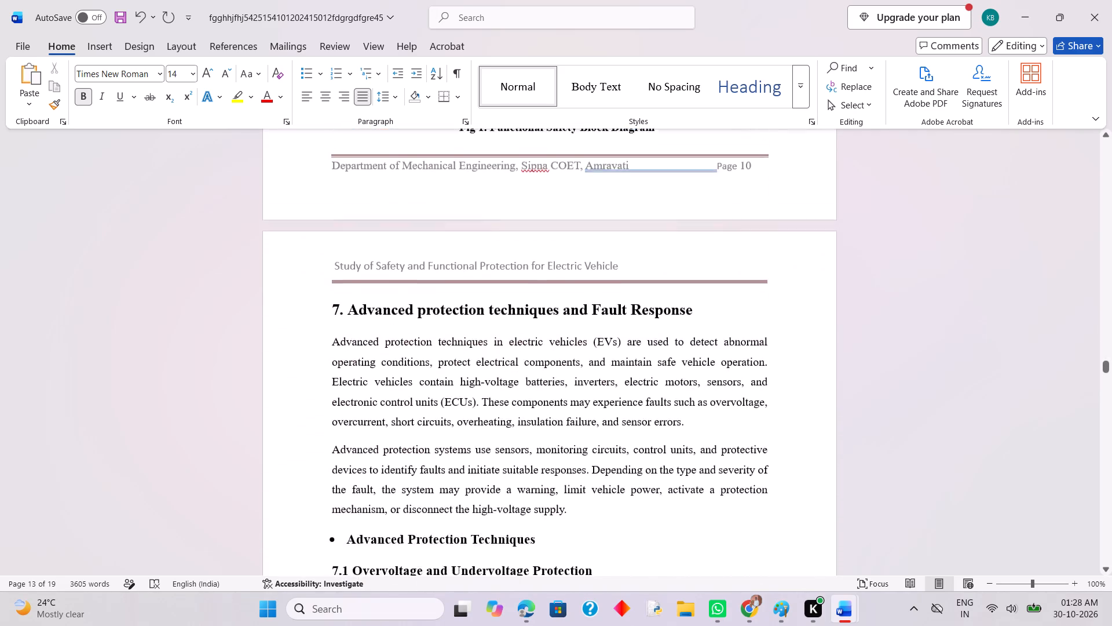
Delete the blank line above the "7.4 Sensor Fault Detection" heading.
scroll(459, 356, down, 1)
scroll(459, 356, right, 1)
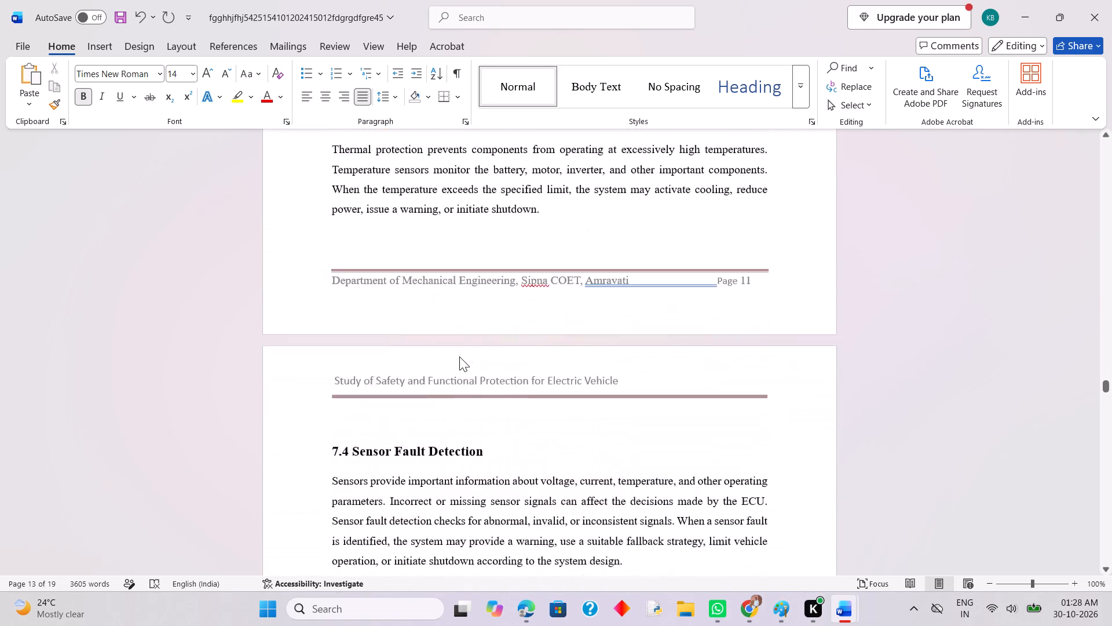
scroll(459, 356, right, 1)
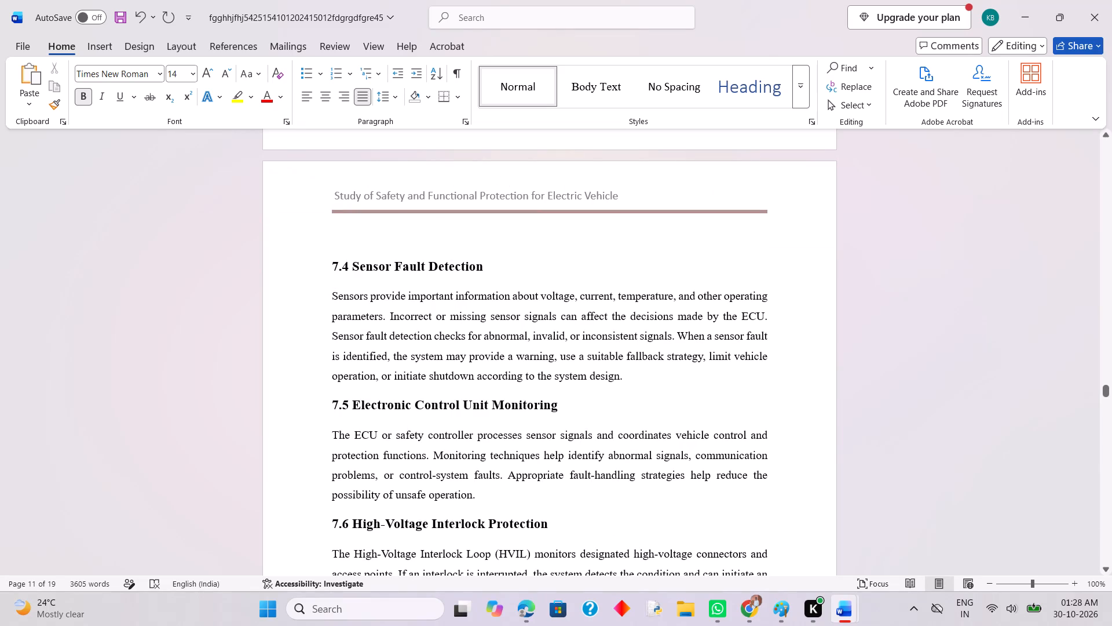
click(343, 252)
key(BackSpace)
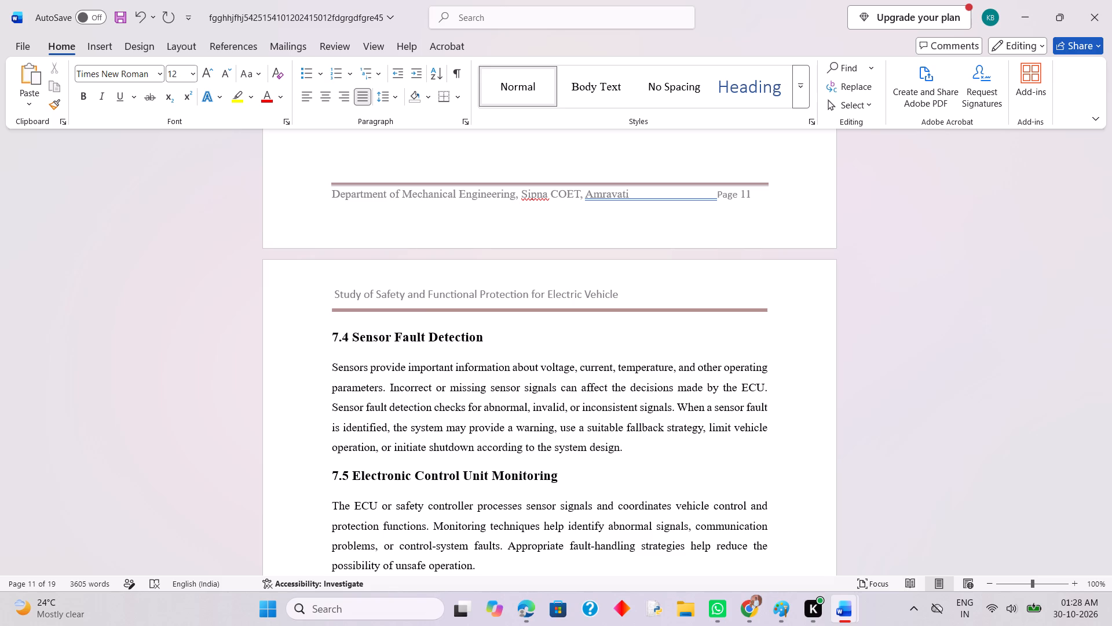
Insert one blank line before the "3. Fault Response Mechanism" heading to push it onto the following page.
scroll(438, 315, down, 1)
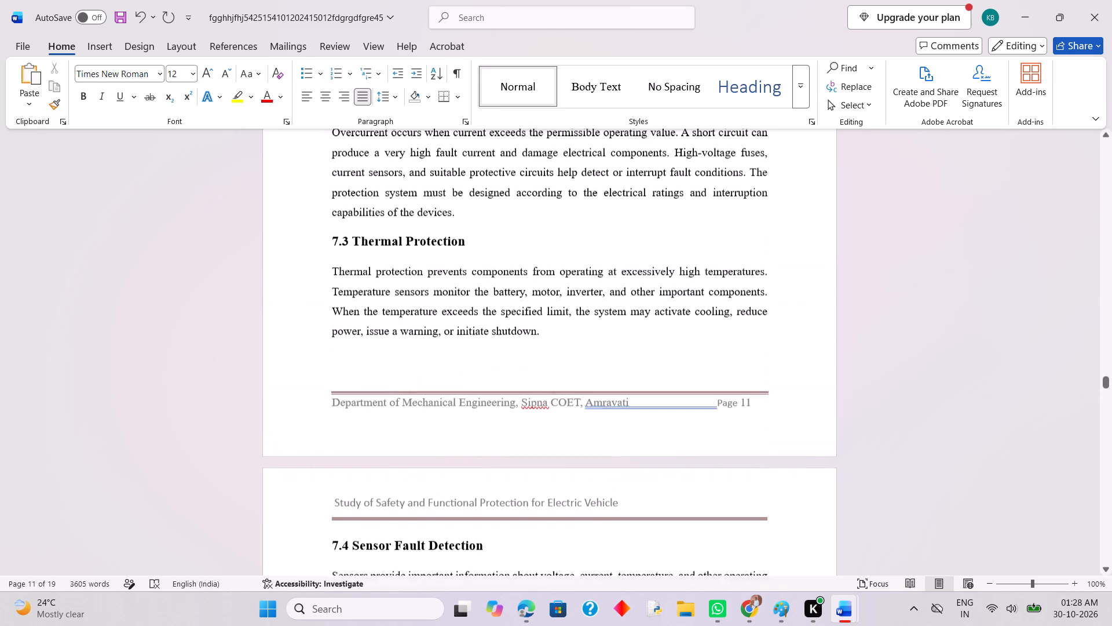
scroll(438, 315, down, 1)
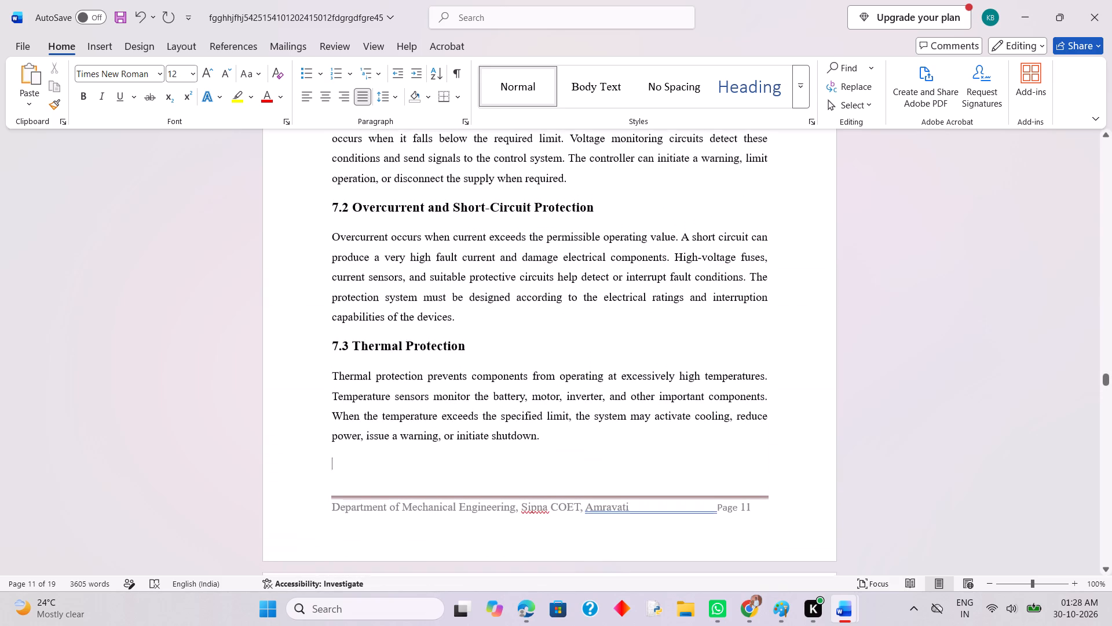
scroll(438, 315, down, 1)
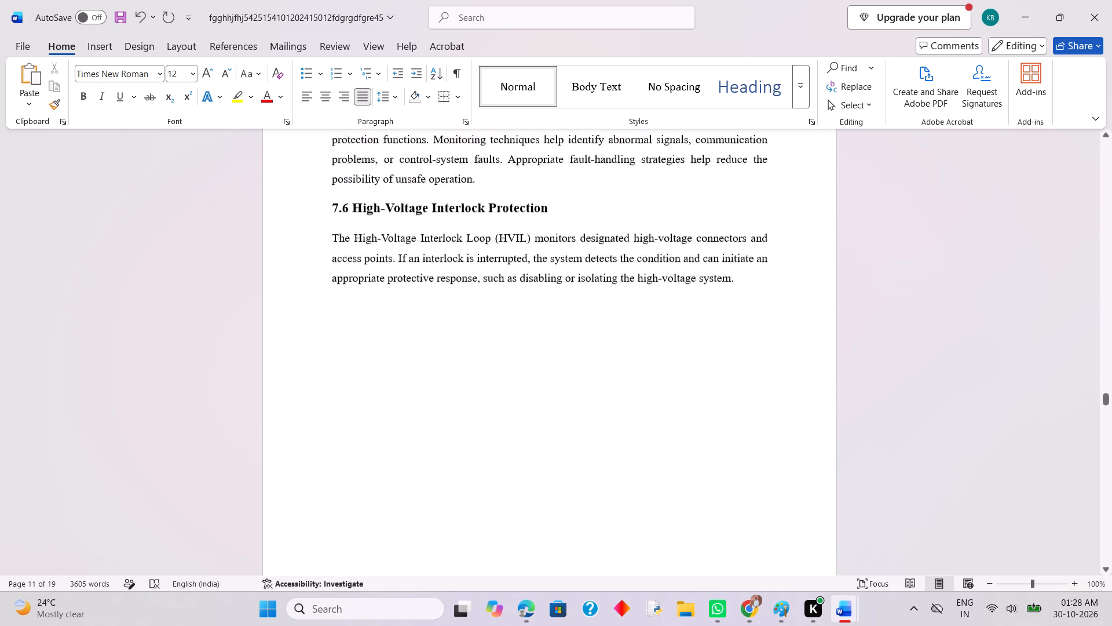
scroll(438, 315, down, 1)
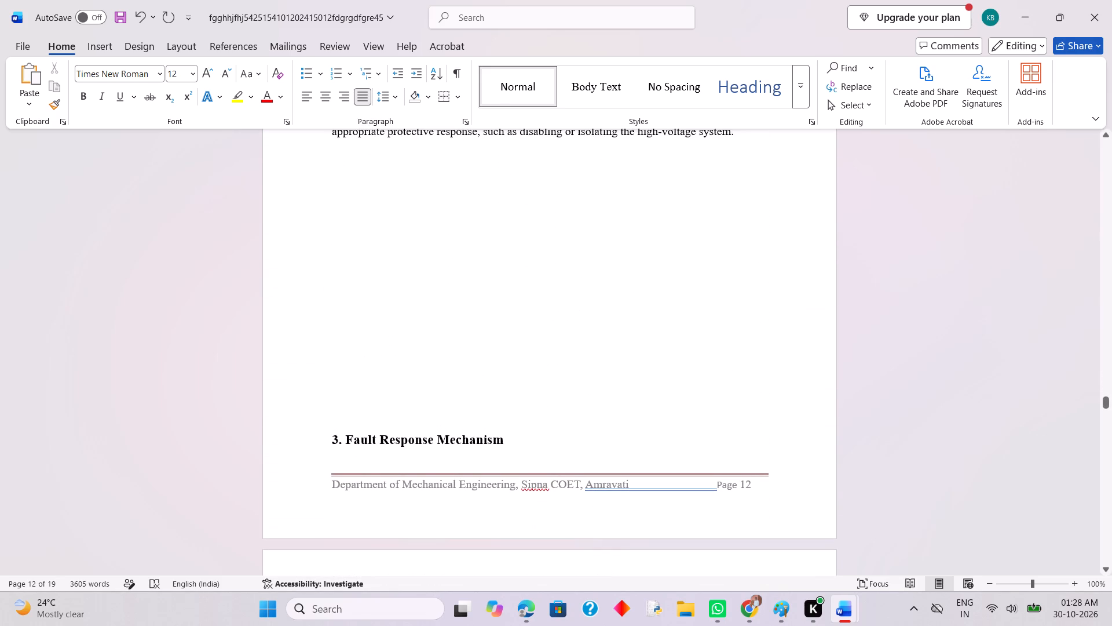
click(327, 431)
key(Return)
Insert eleven blank lines before the "8.Application, Advantages And Limitations" heading, making room for a diagram below the Safe State item.
scroll(327, 431, down, 1)
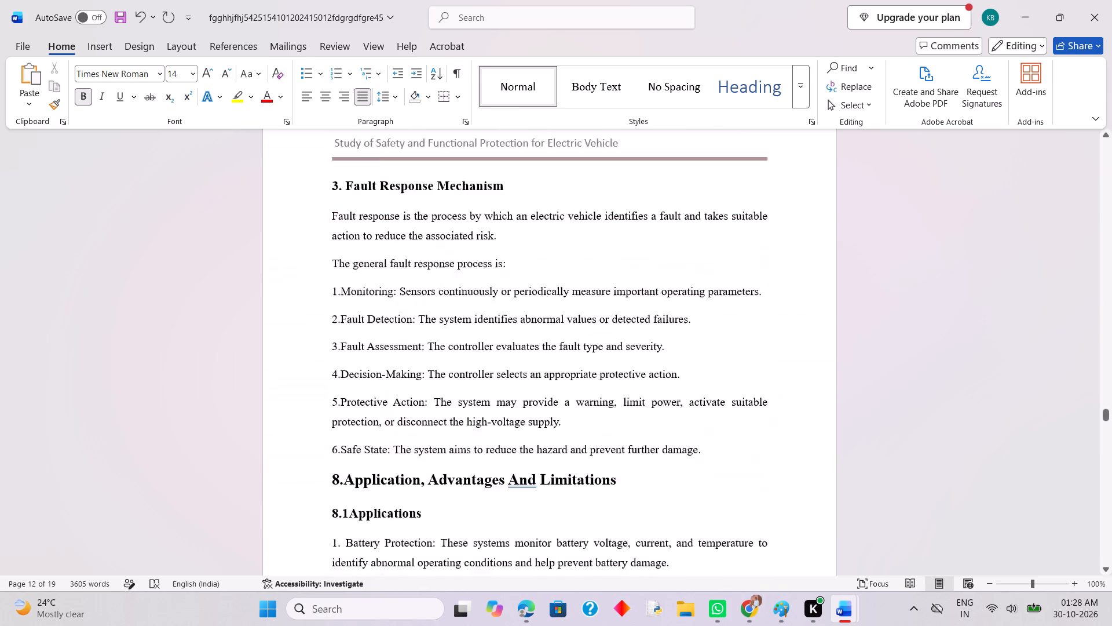
scroll(327, 431, down, 1)
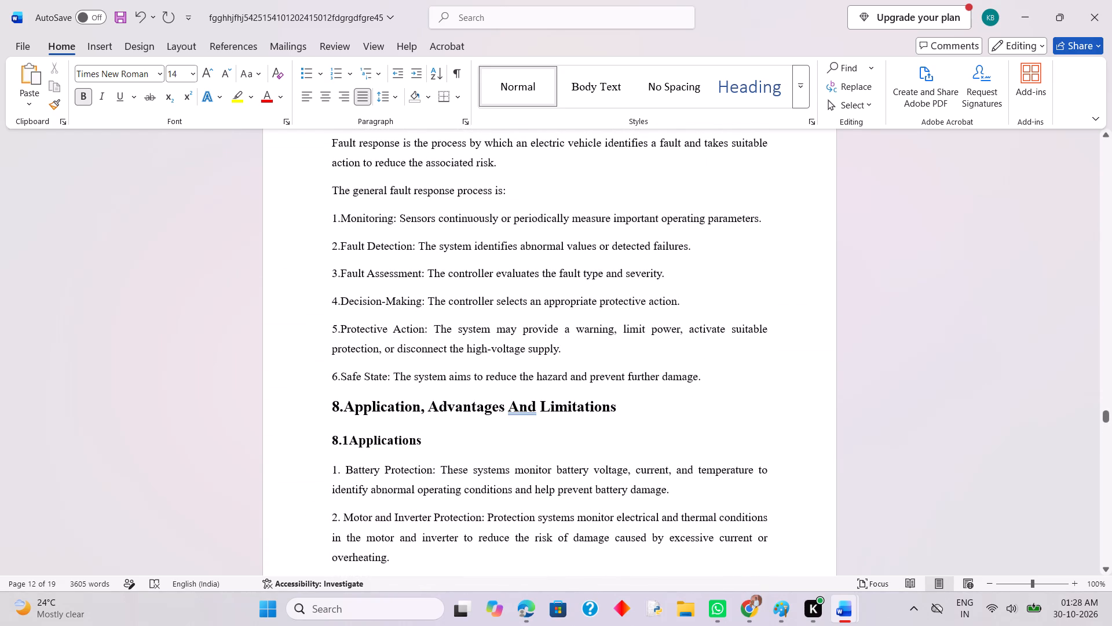
click(330, 404)
key(Return)
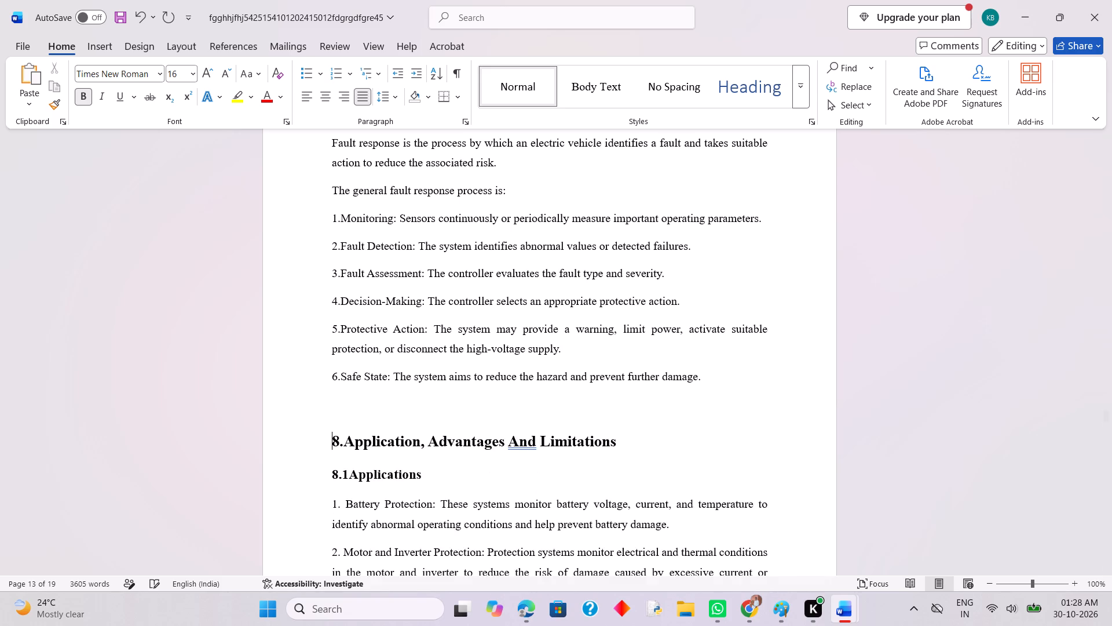
key(Return)
key(Return)
key(Return)
key(Return)
key(Return)
key(Return)
key(Return)
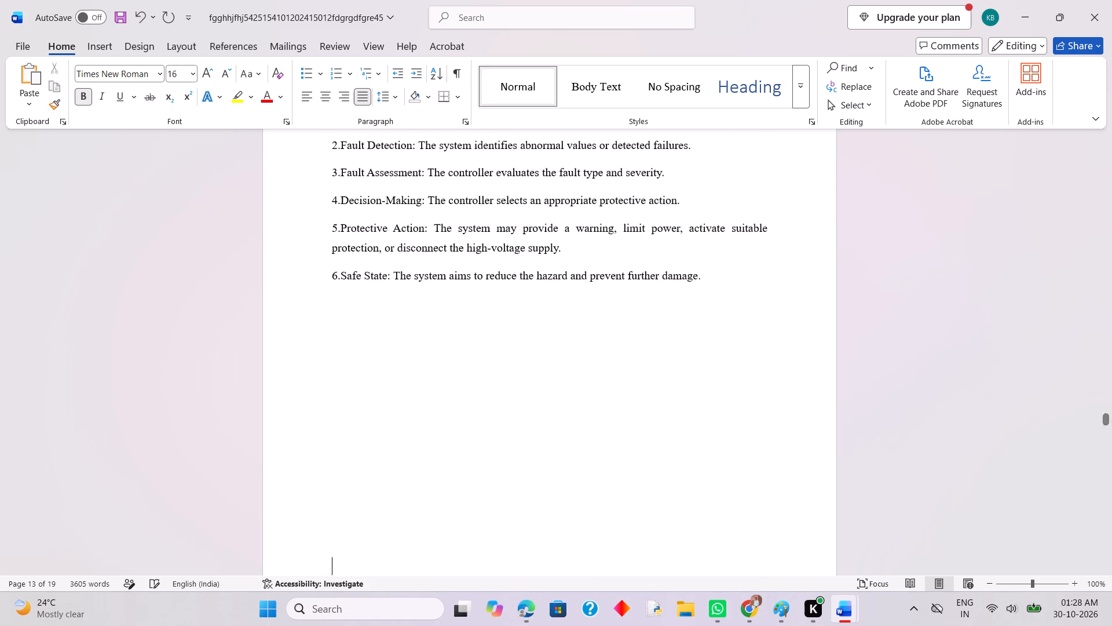
key(Return)
key(Return)
key(Return)
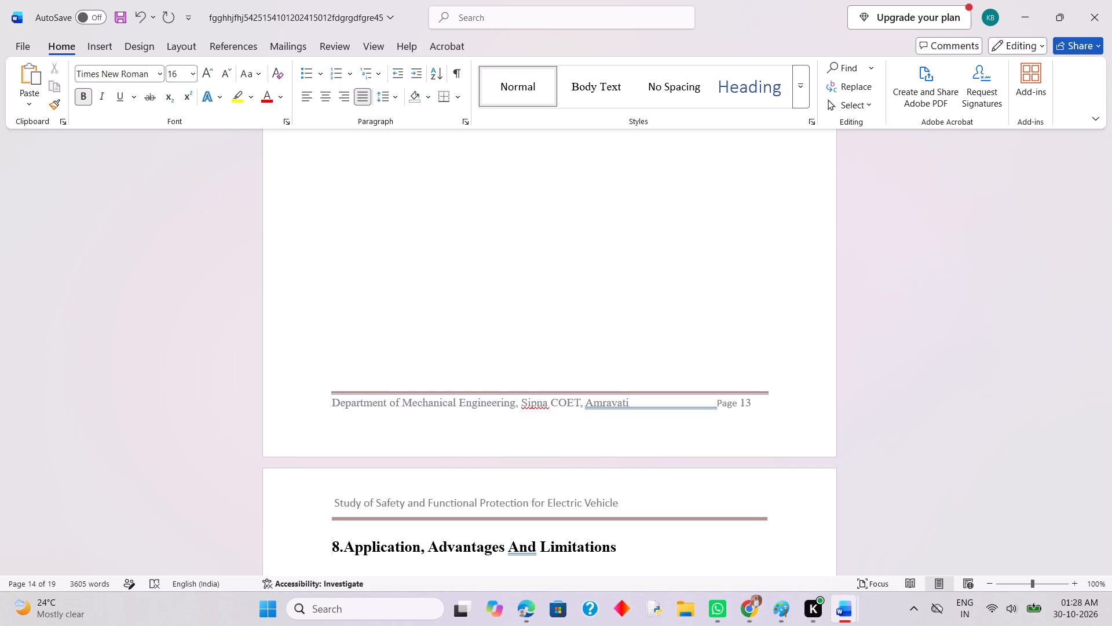
Paste the copied Fault Response diagram as a picture in the blank space below the "6.Safe State" item.
scroll(413, 290, up, 1)
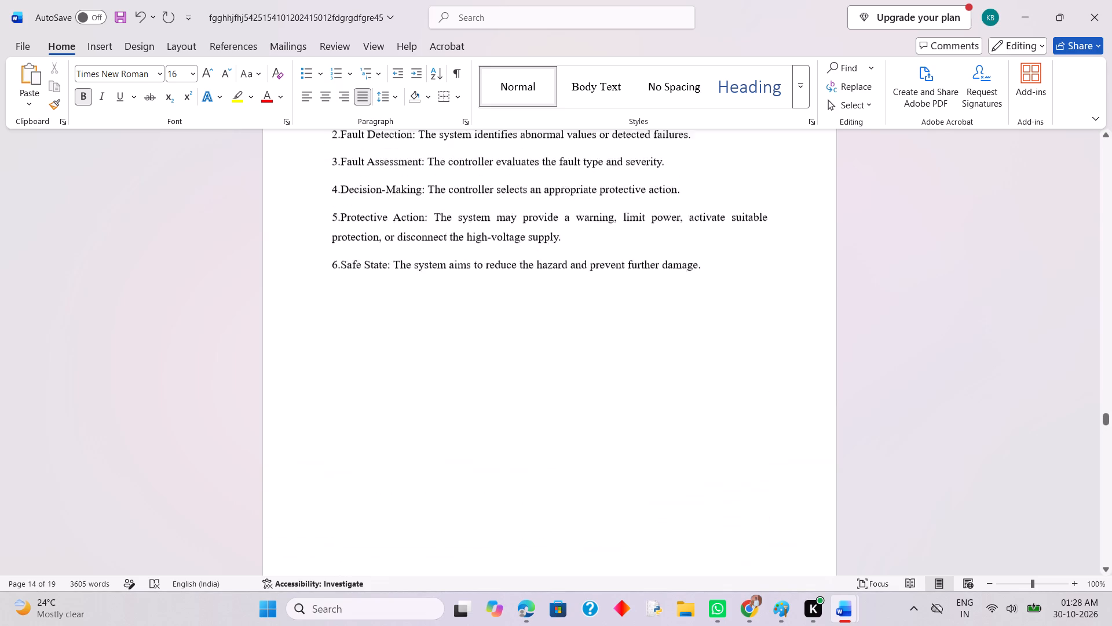
scroll(413, 290, up, 1)
click(356, 319)
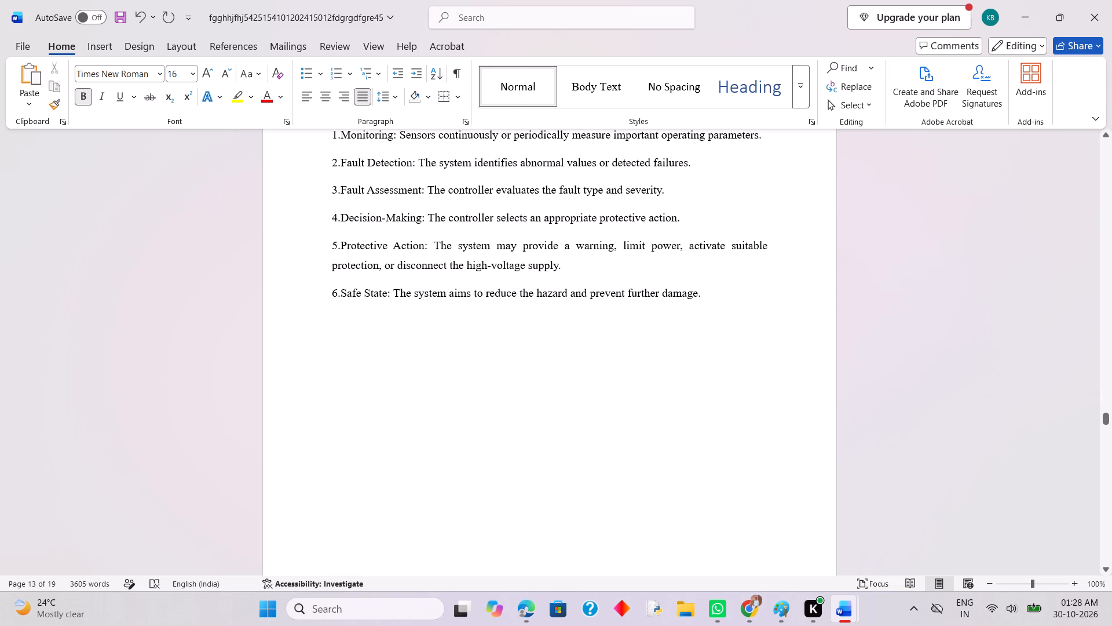
right_click(356, 319)
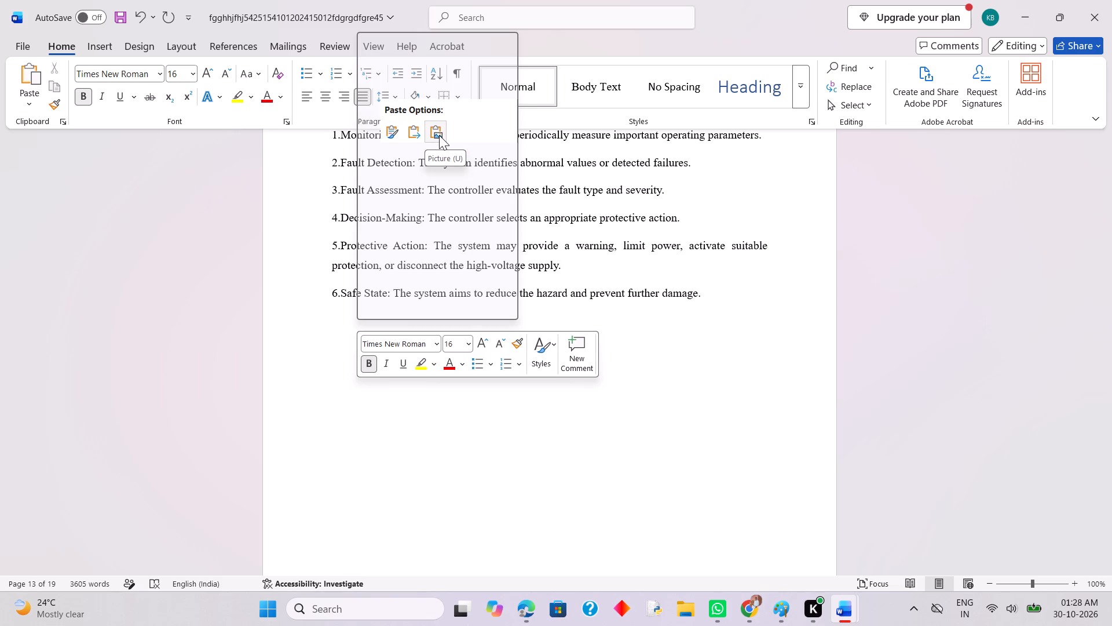
click(439, 135)
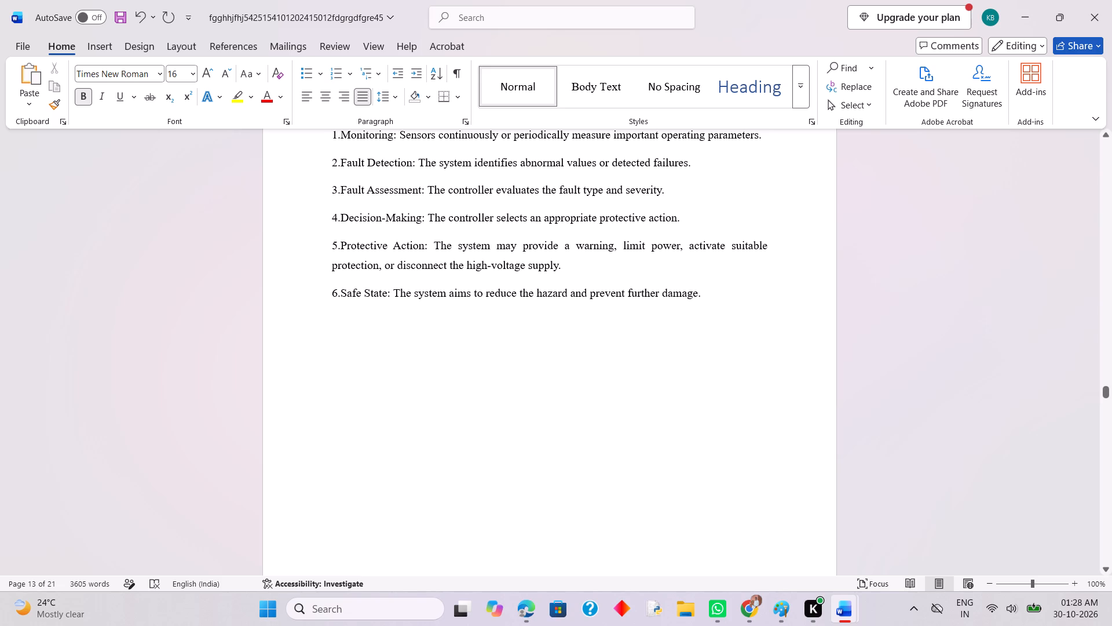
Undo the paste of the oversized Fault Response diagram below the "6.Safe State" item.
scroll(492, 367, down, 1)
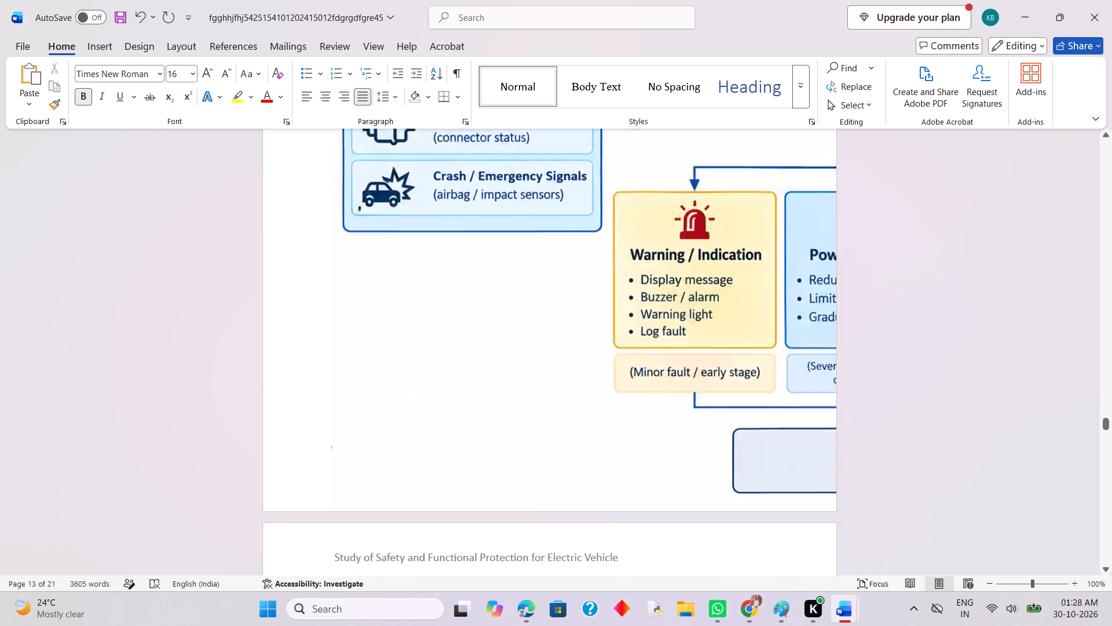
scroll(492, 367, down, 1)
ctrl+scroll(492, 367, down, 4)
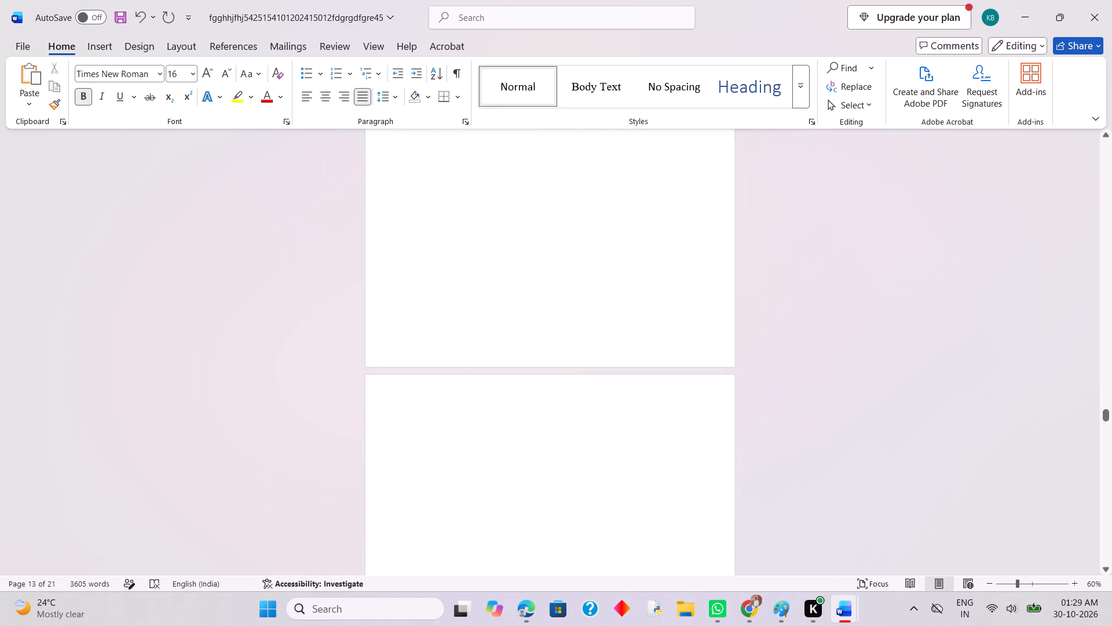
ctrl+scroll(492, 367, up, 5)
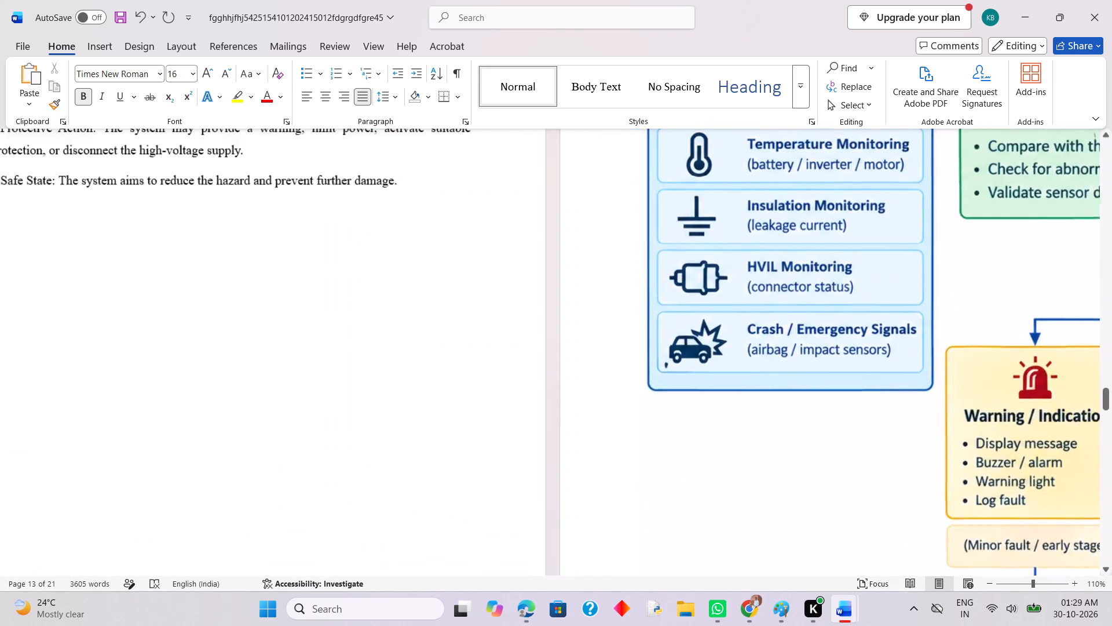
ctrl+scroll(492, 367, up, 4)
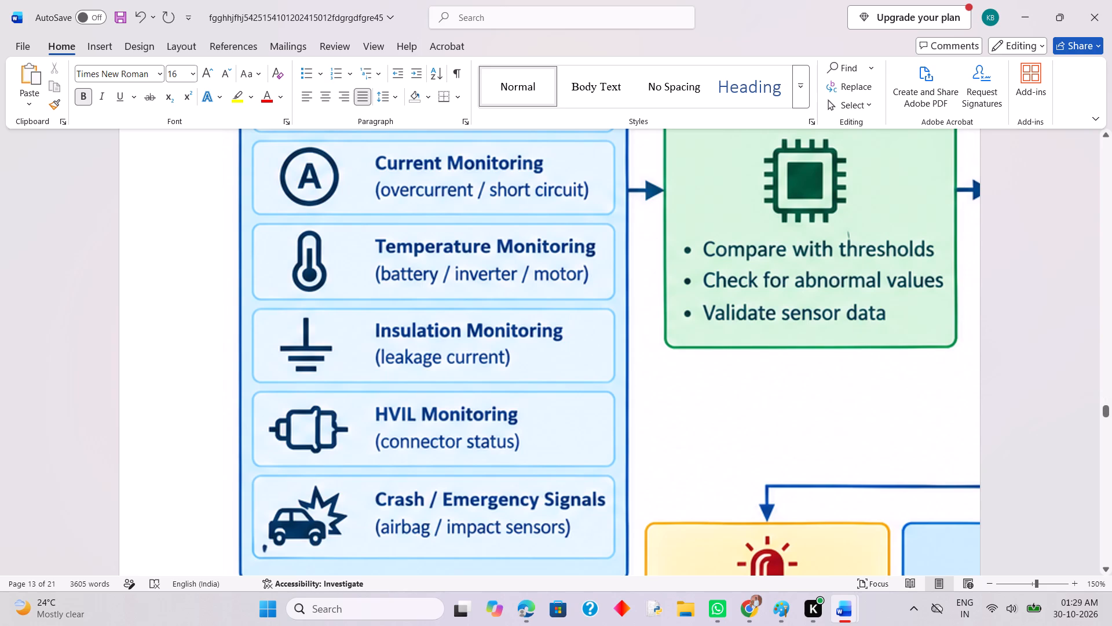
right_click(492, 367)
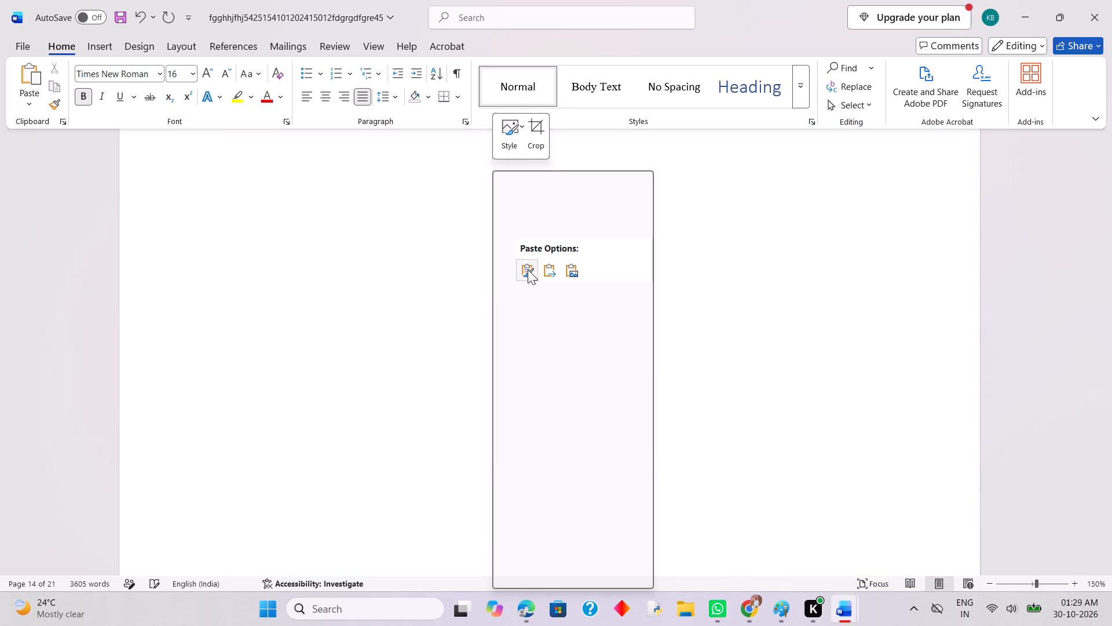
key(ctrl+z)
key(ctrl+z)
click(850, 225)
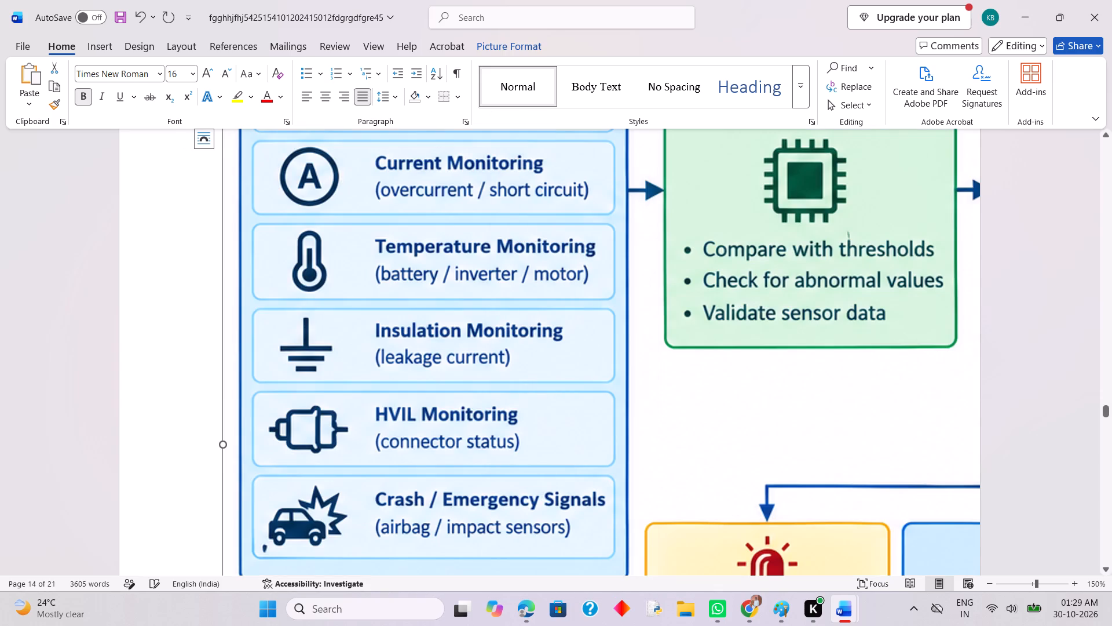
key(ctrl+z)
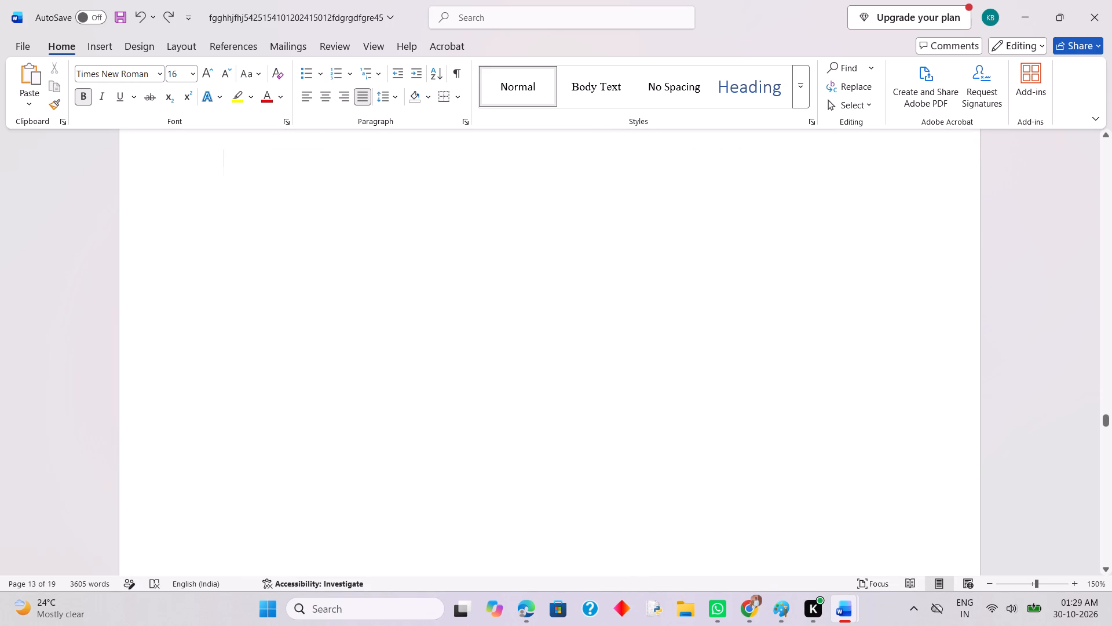
ctrl+scroll(850, 225, down, 6)
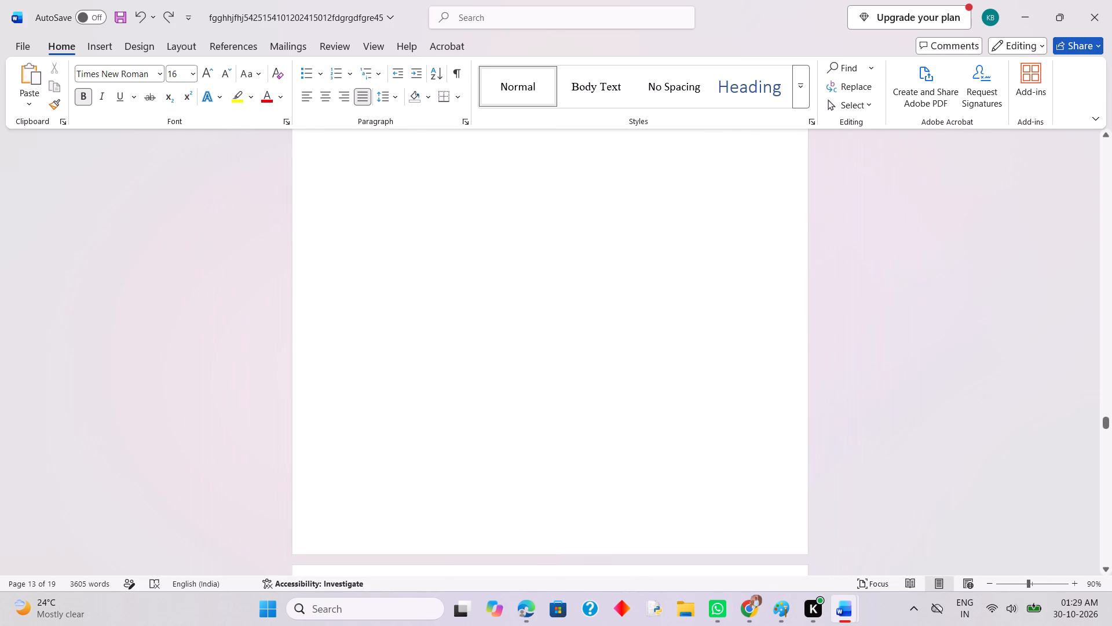
ctrl+scroll(626, 319, up, 3)
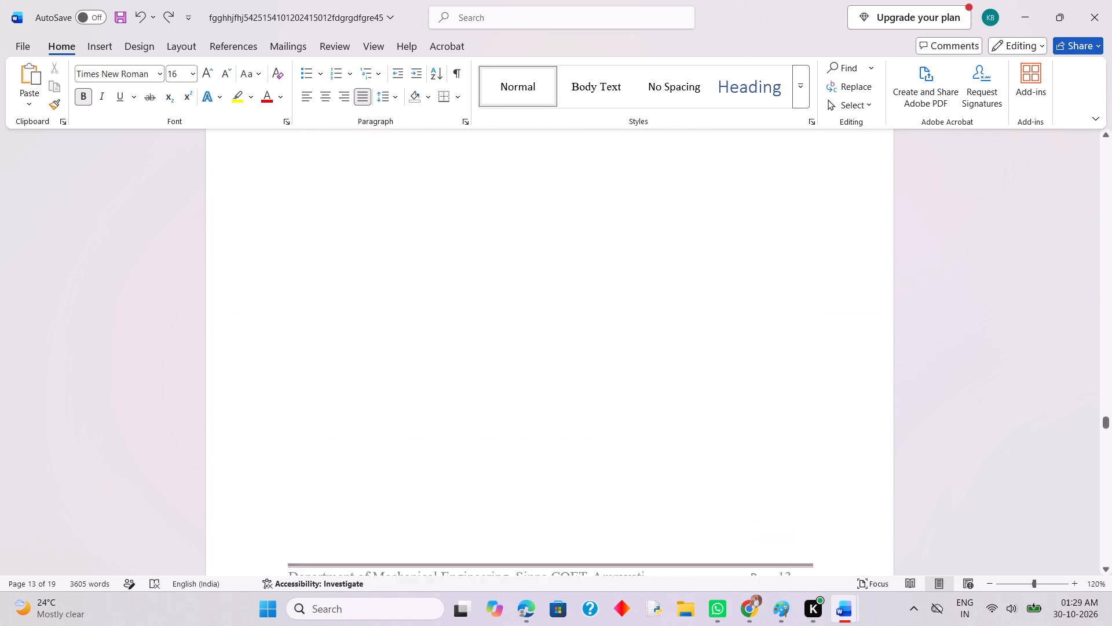
scroll(738, 439, right, 1)
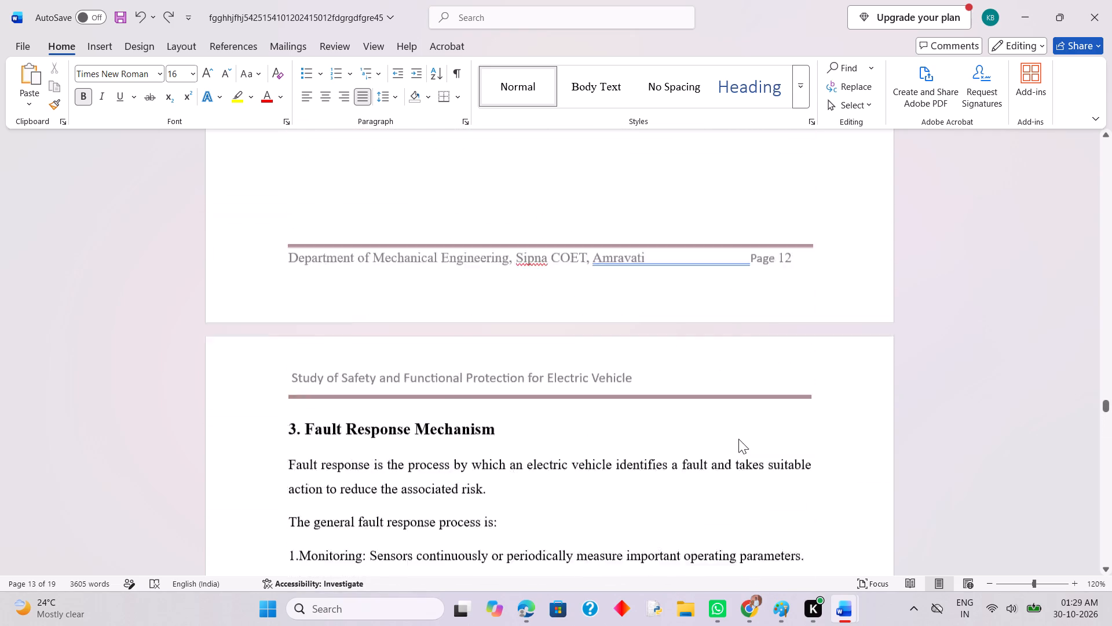
scroll(738, 439, right, 1)
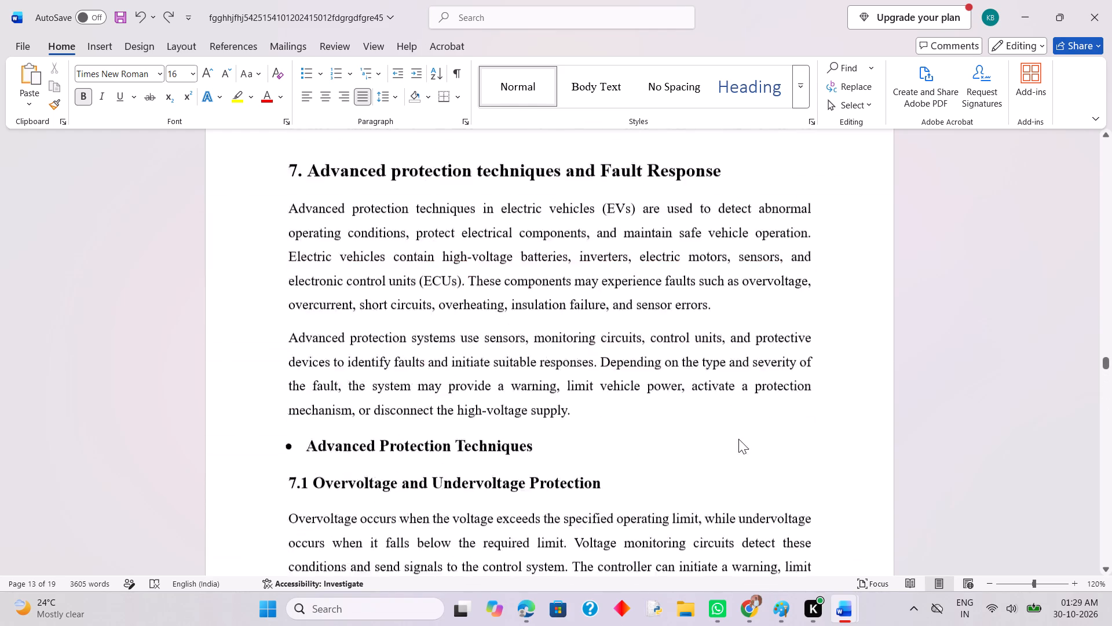
scroll(738, 439, right, 1)
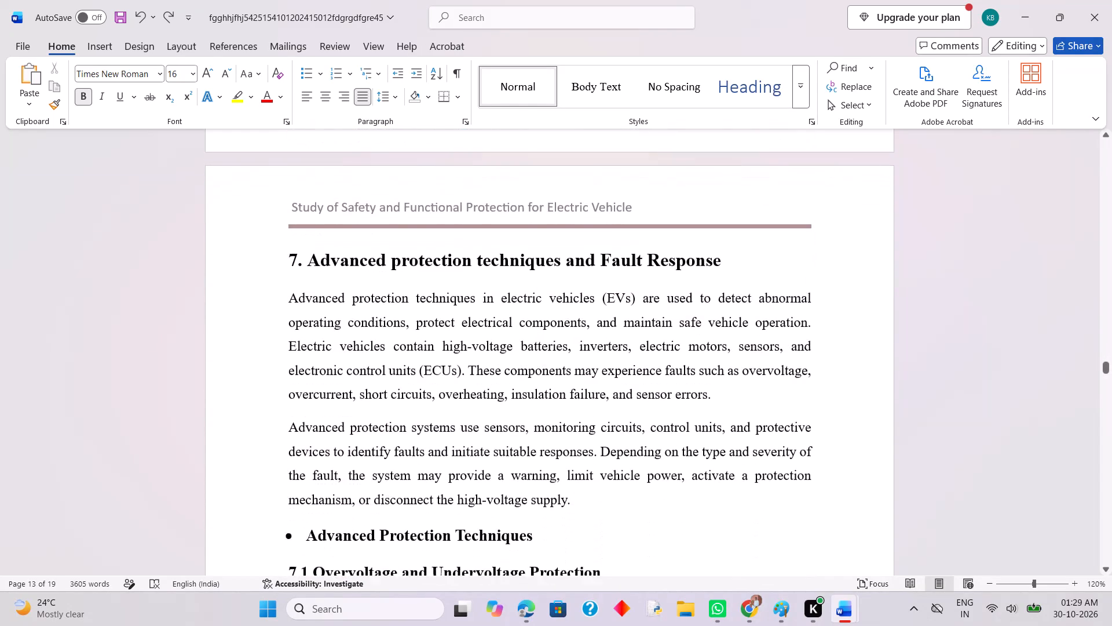
scroll(738, 439, right, 1)
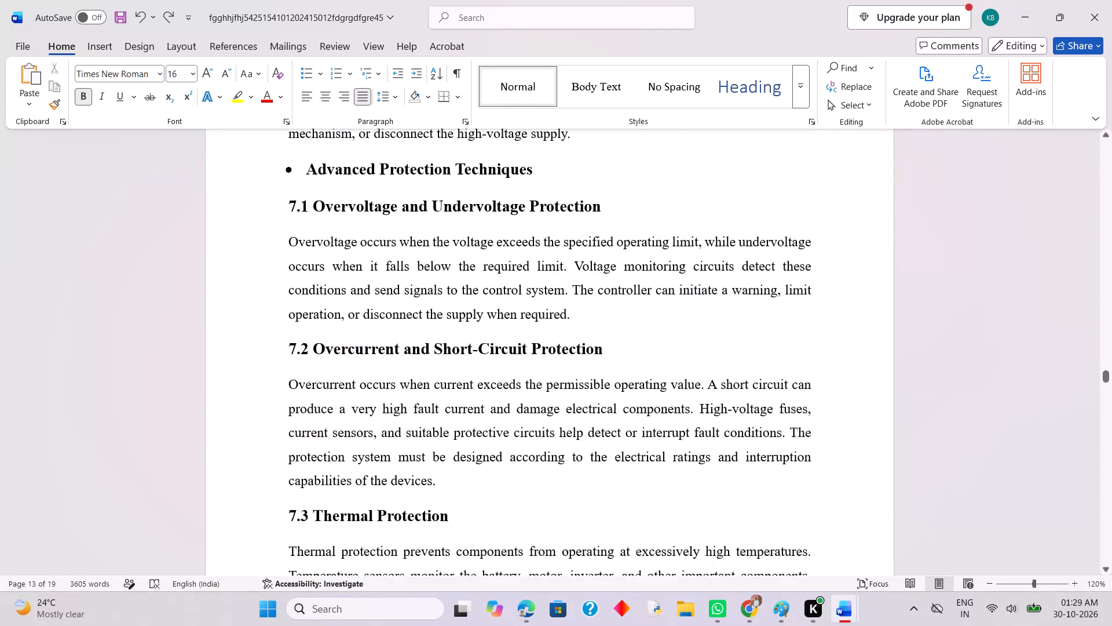
scroll(738, 439, right, 1)
scroll(738, 439, down, 1)
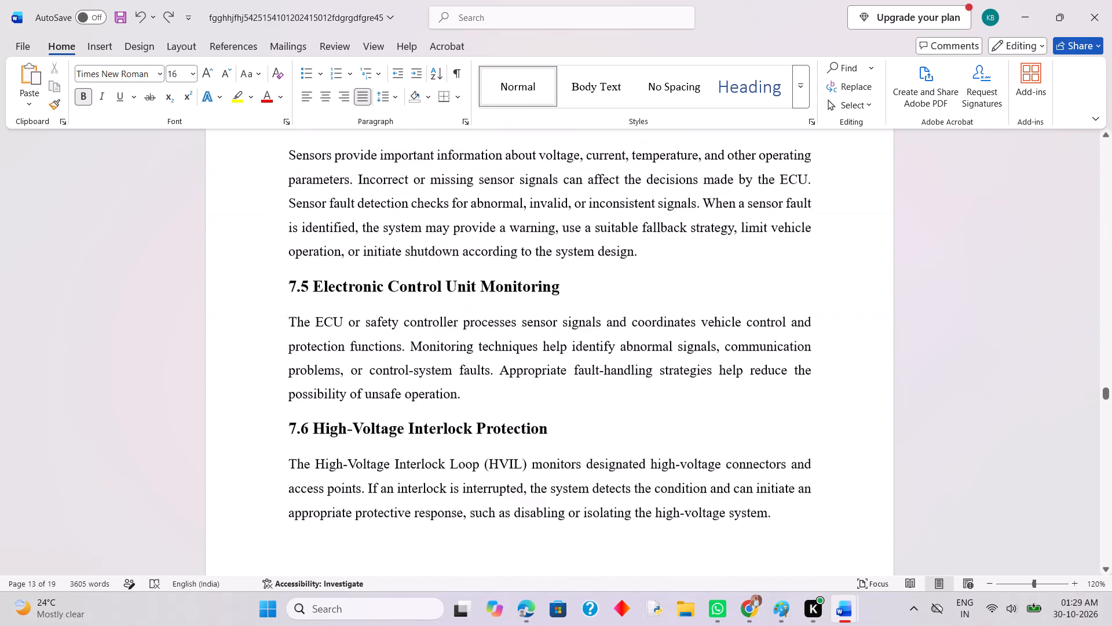
scroll(738, 439, down, 1)
scroll(738, 439, right, 1)
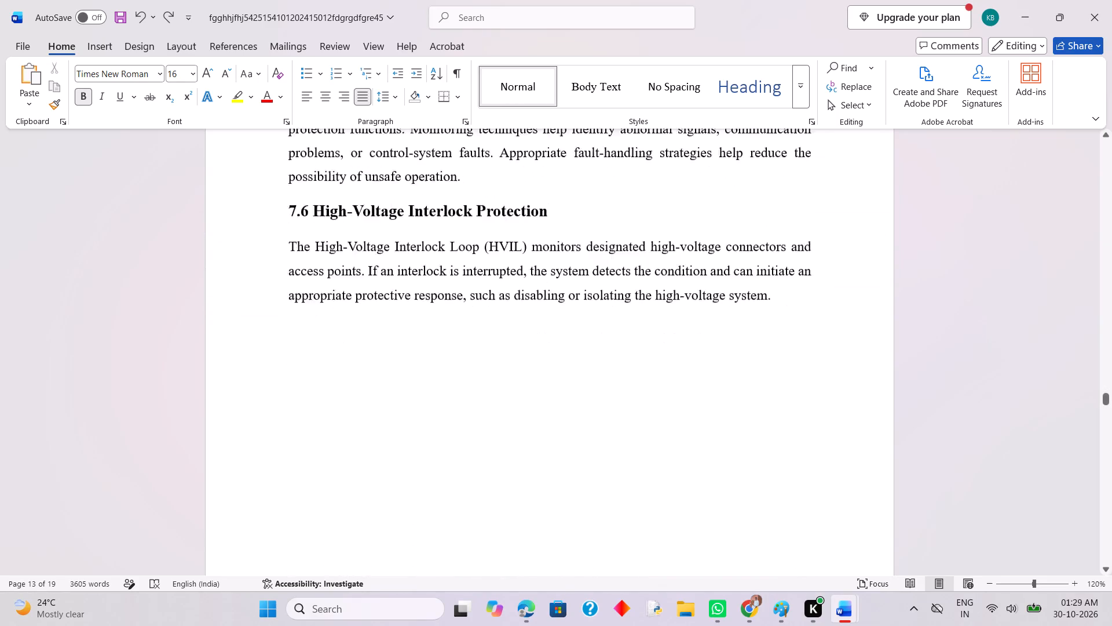
scroll(738, 439, right, 1)
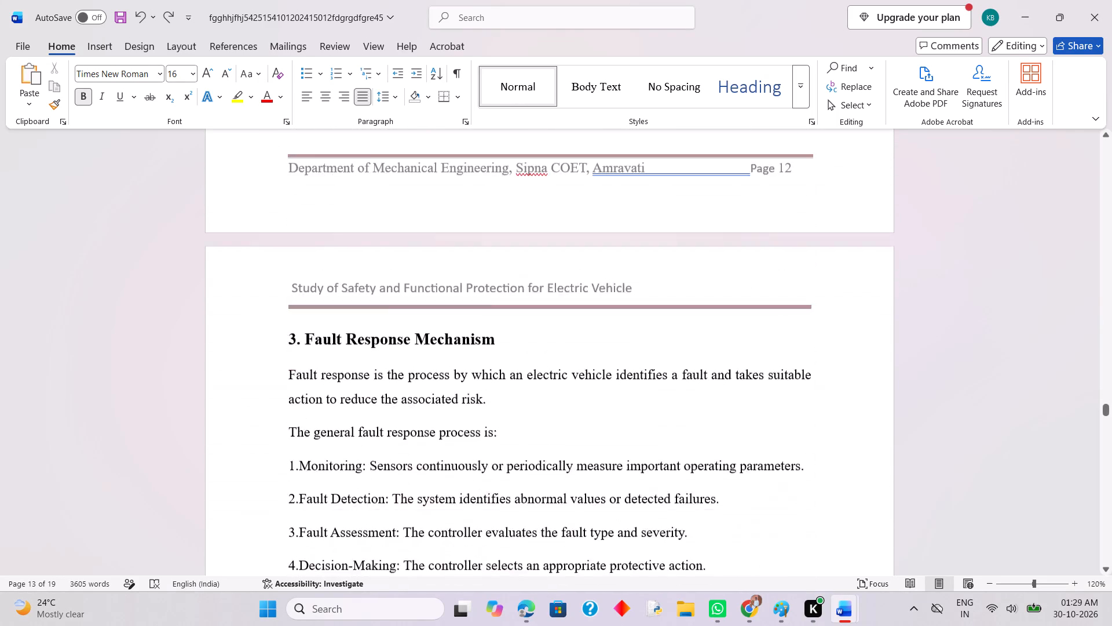
scroll(738, 439, right, 1)
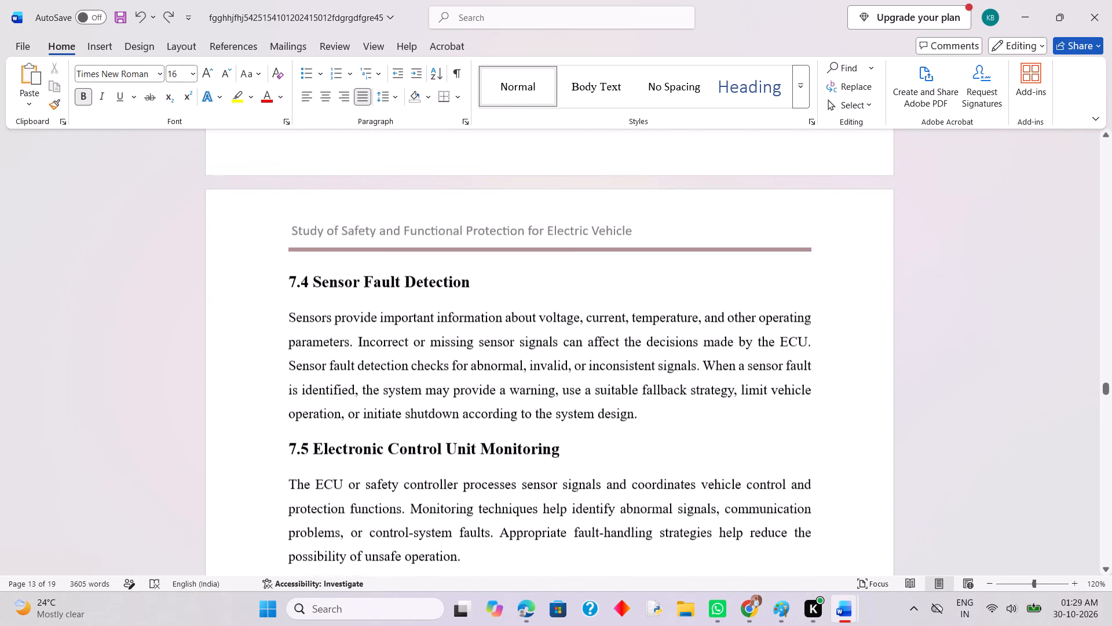
scroll(738, 439, right, 1)
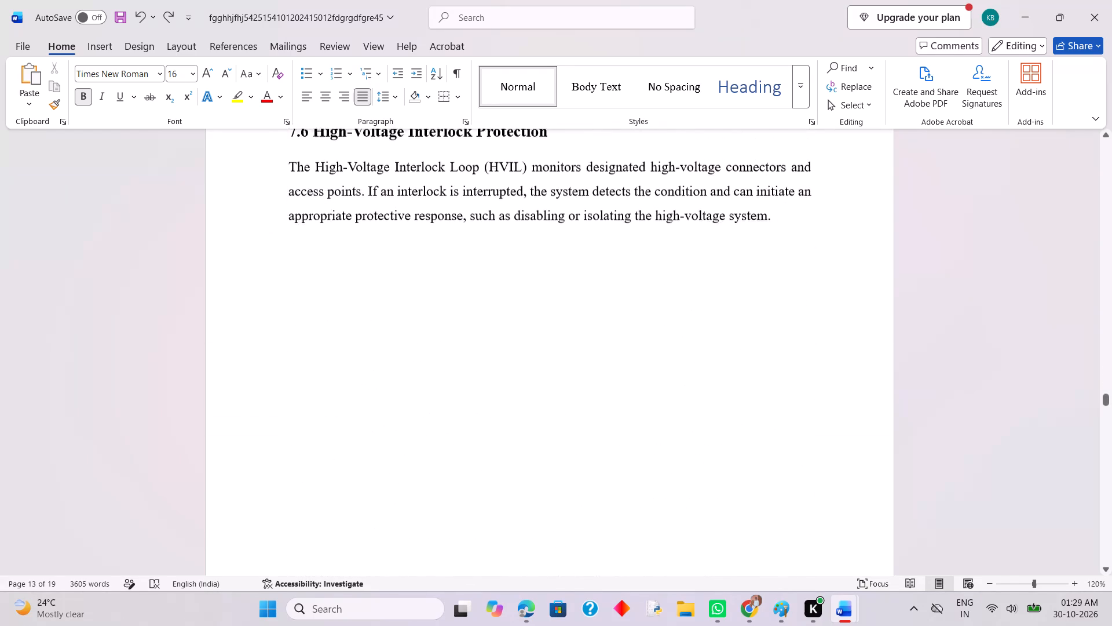
scroll(738, 439, right, 1)
scroll(738, 439, up, 1)
scroll(738, 439, right, 1)
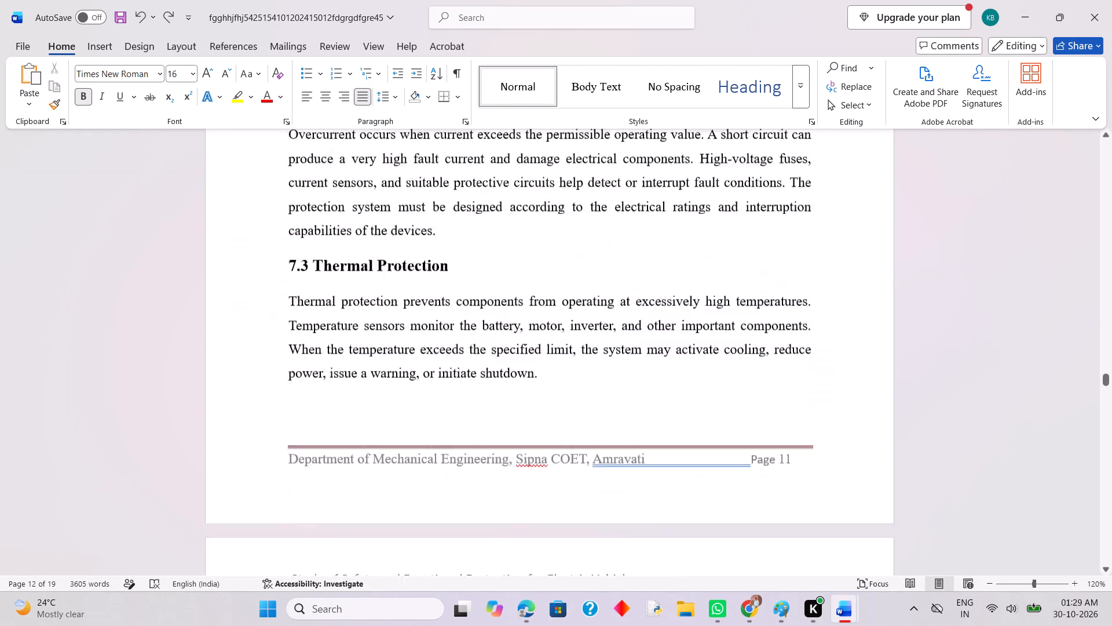
scroll(738, 439, right, 1)
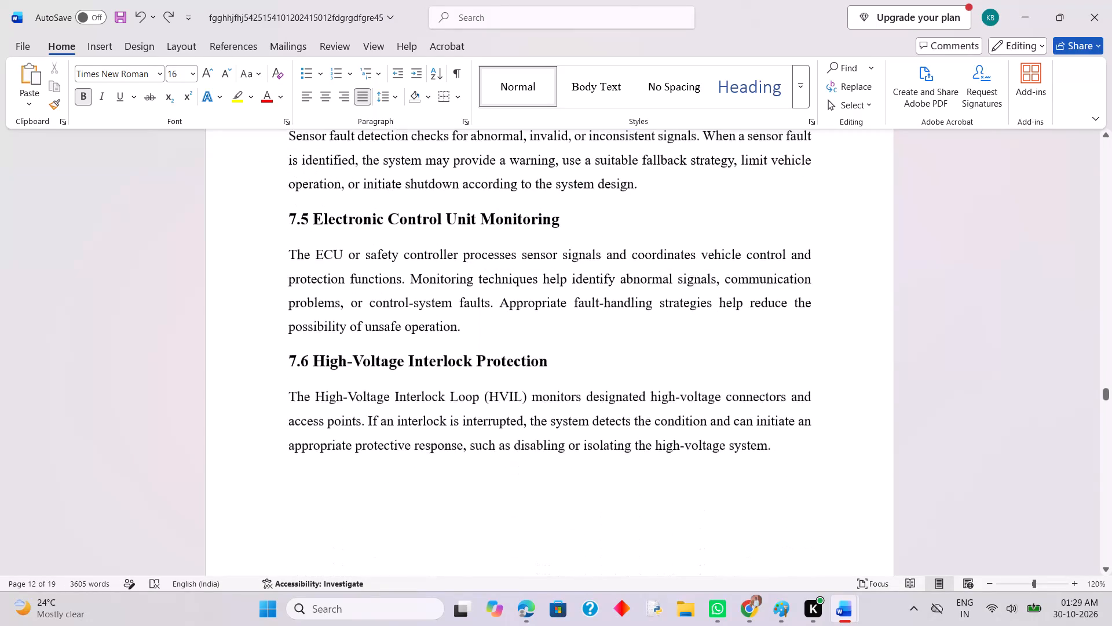
scroll(738, 439, right, 2)
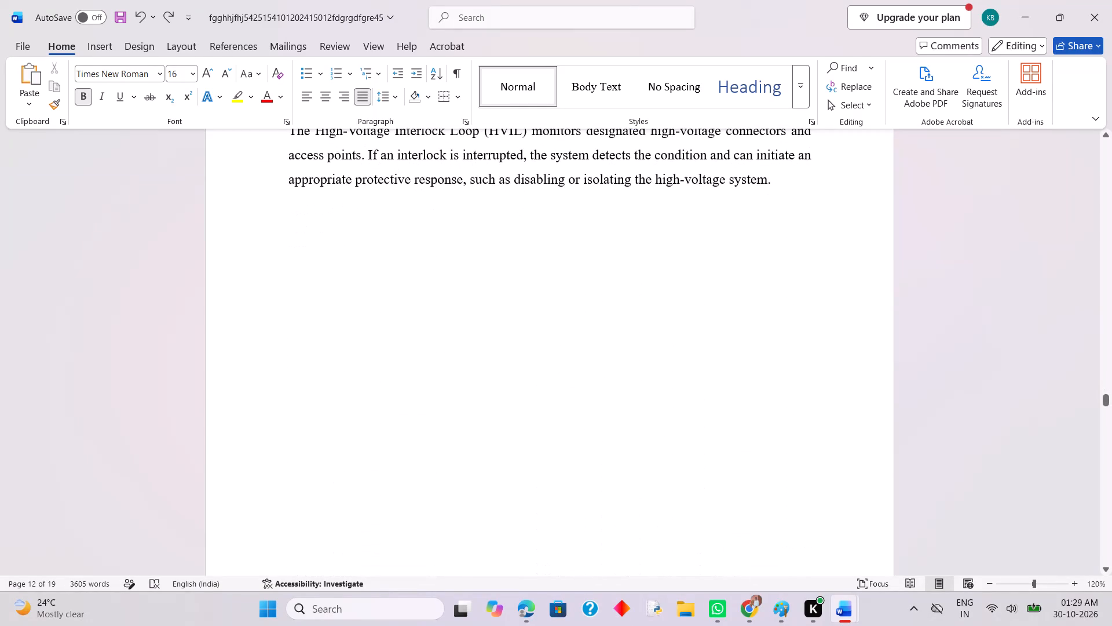
scroll(738, 439, down, 1)
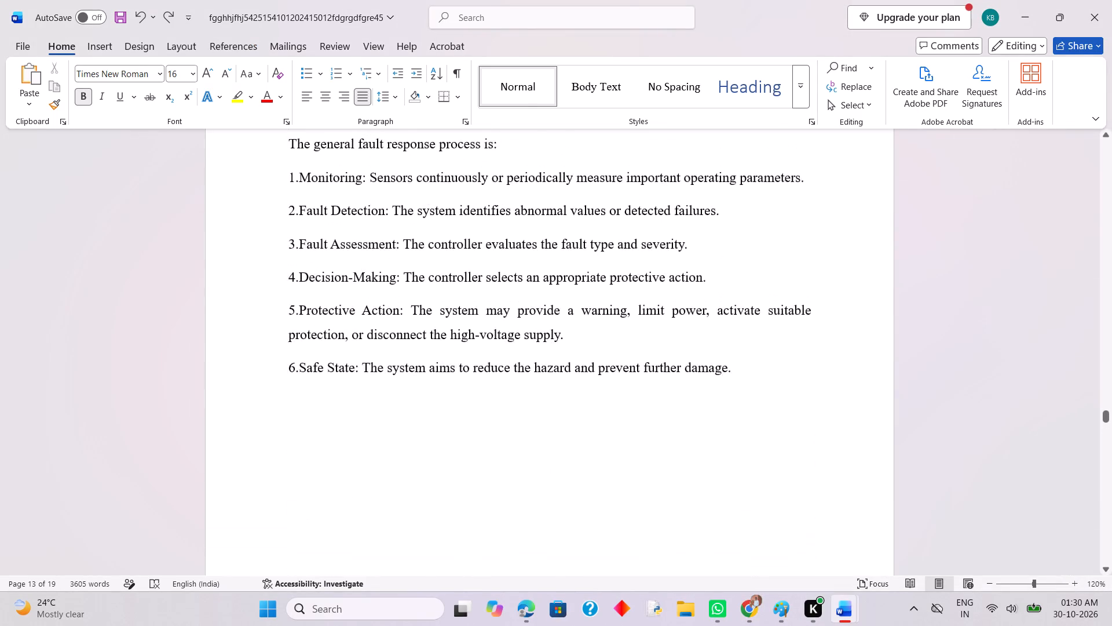
scroll(547, 302, up, 1)
right_click(456, 329)
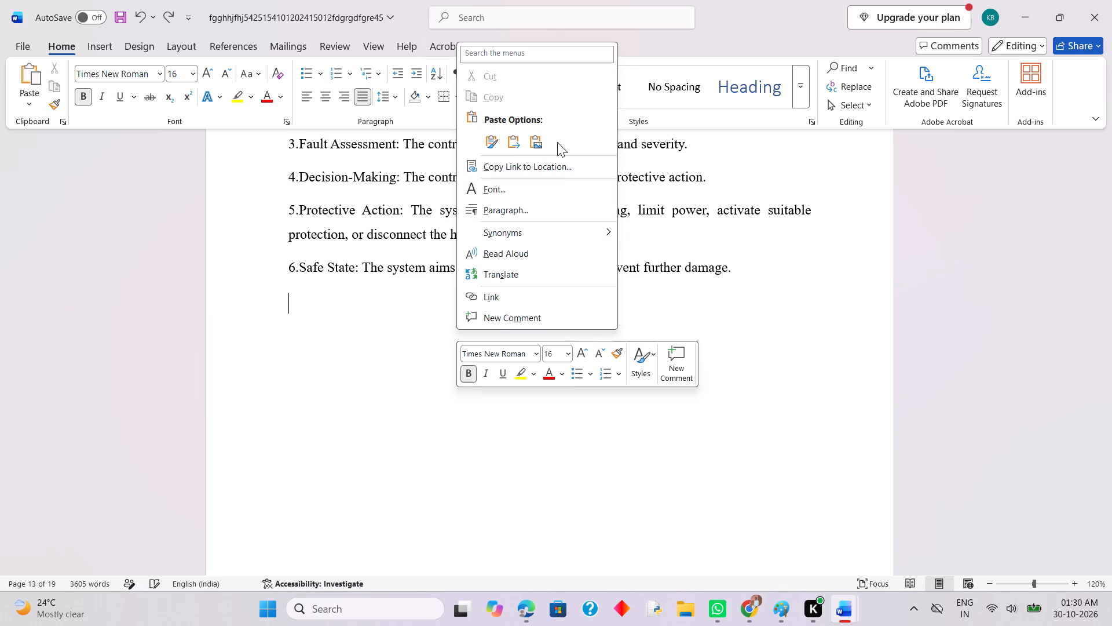
click(538, 134)
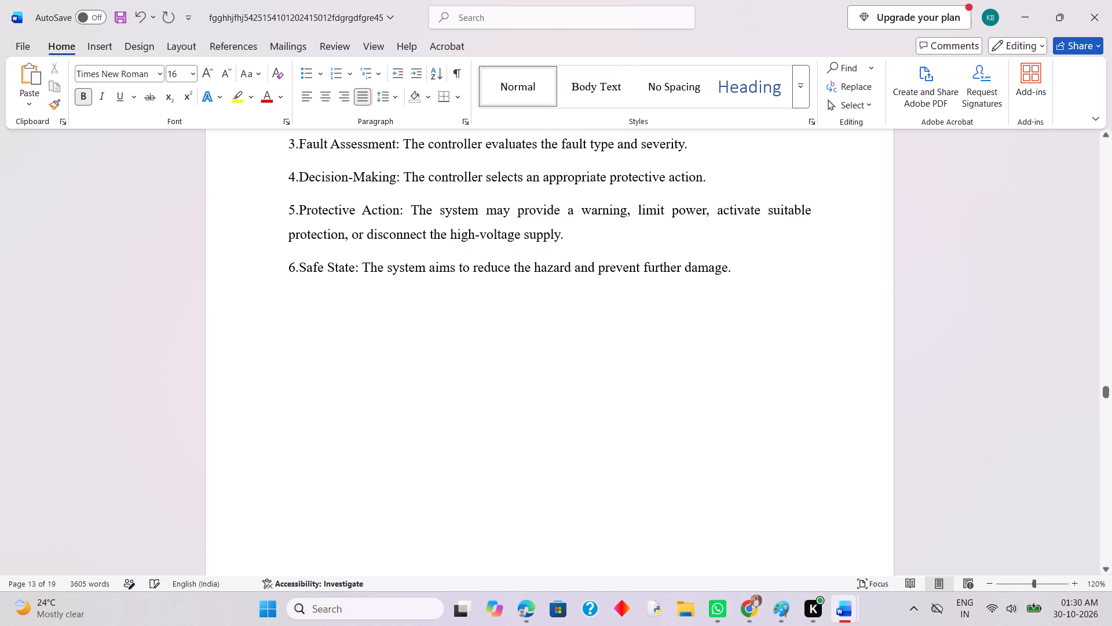
scroll(610, 332, down, 1)
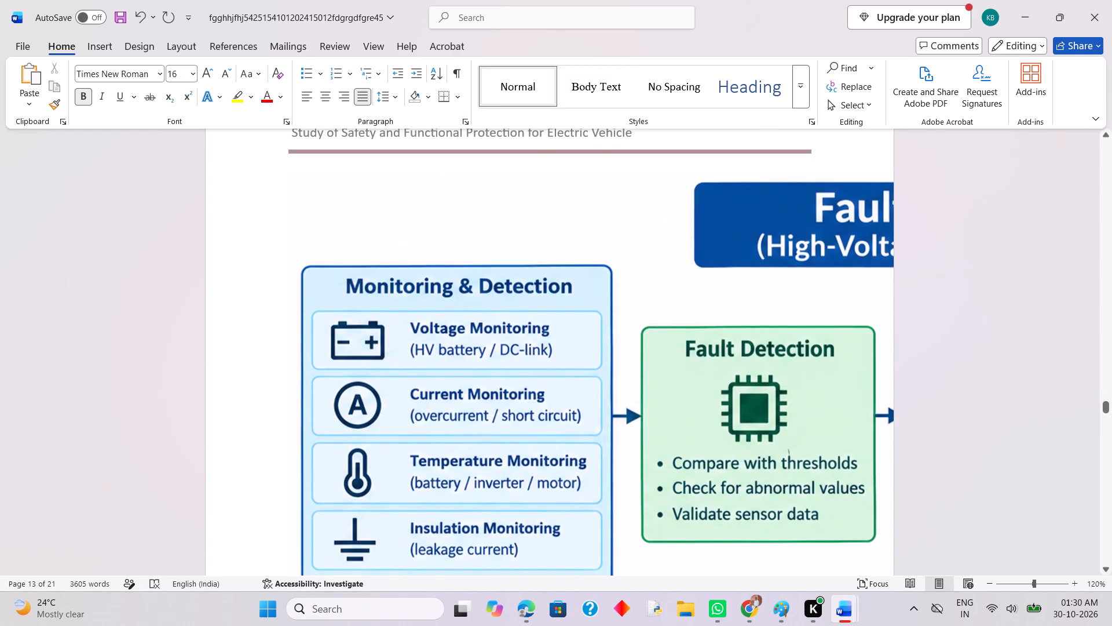
Select the pasted Fault Response diagram and shrink it proportionally until its full title banner fits on the page.
click(610, 332)
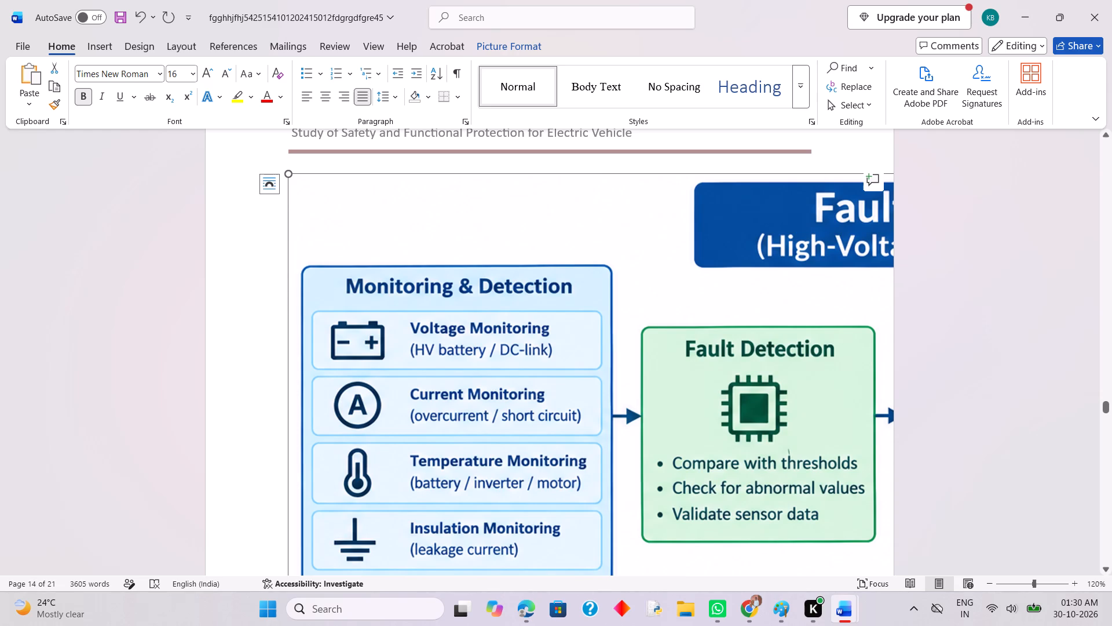
click(287, 334)
double_click(286, 339)
drag(286, 172, 498, 448)
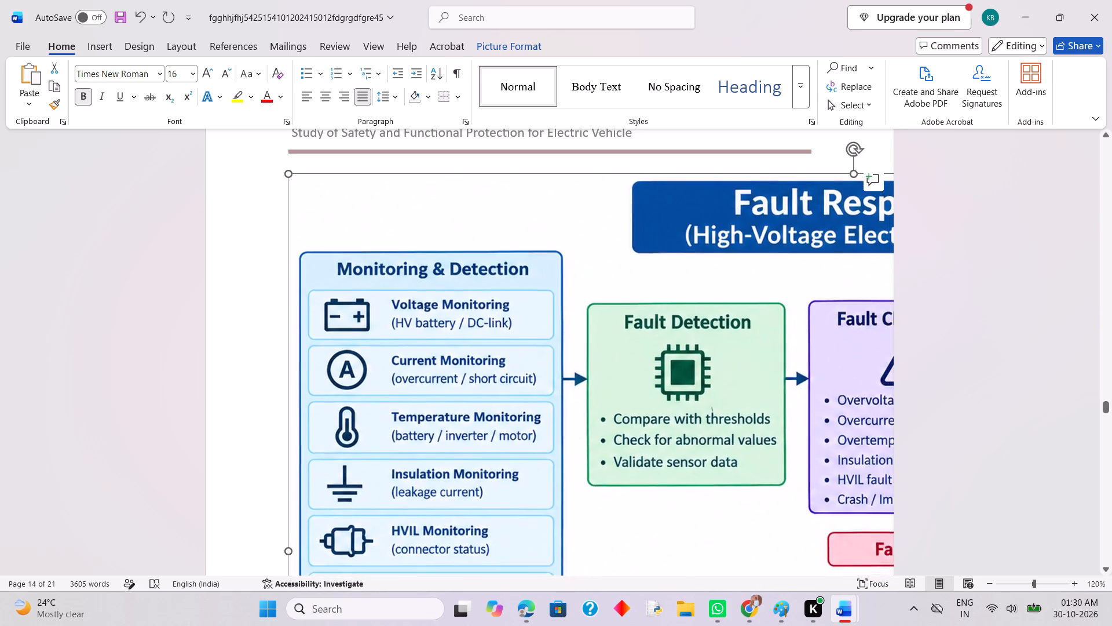
drag(498, 448, 723, 475)
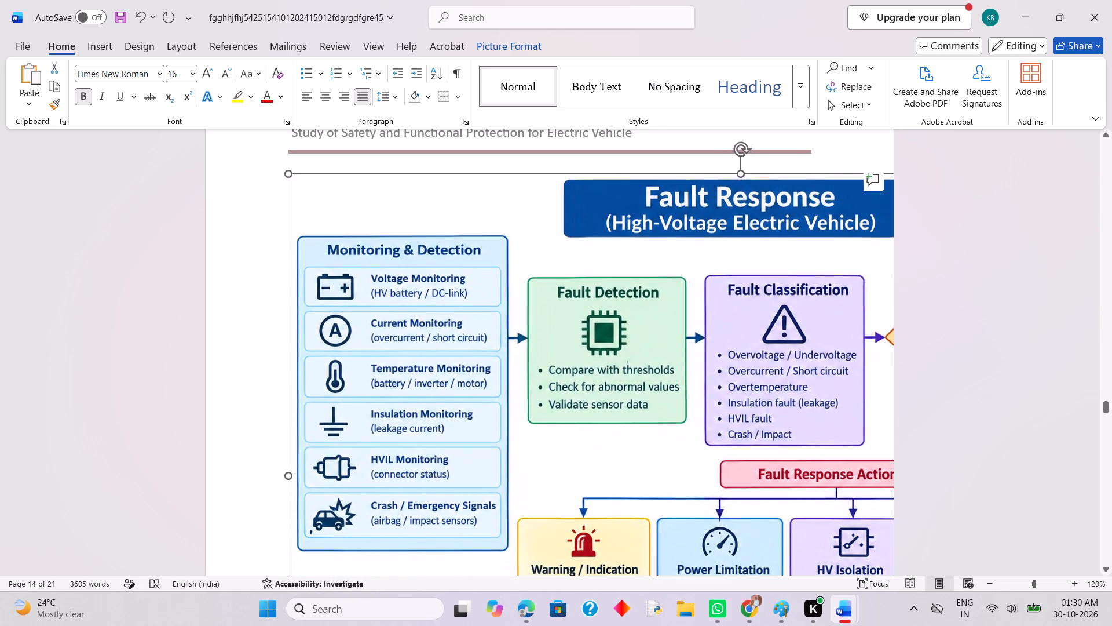
drag(723, 475, 719, 428)
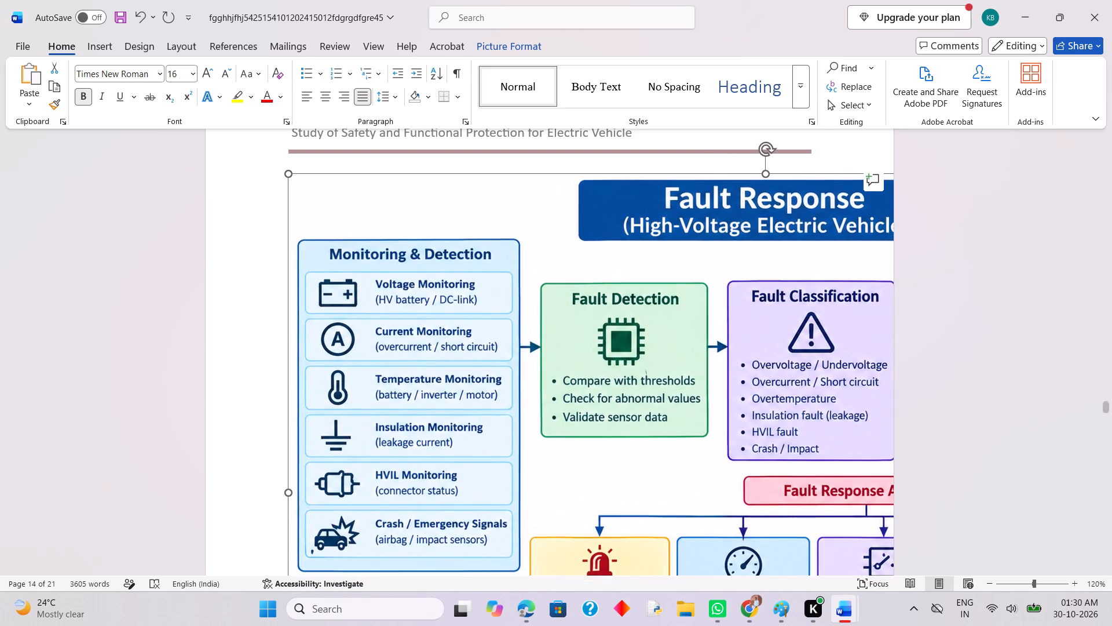
drag(719, 428, 857, 519)
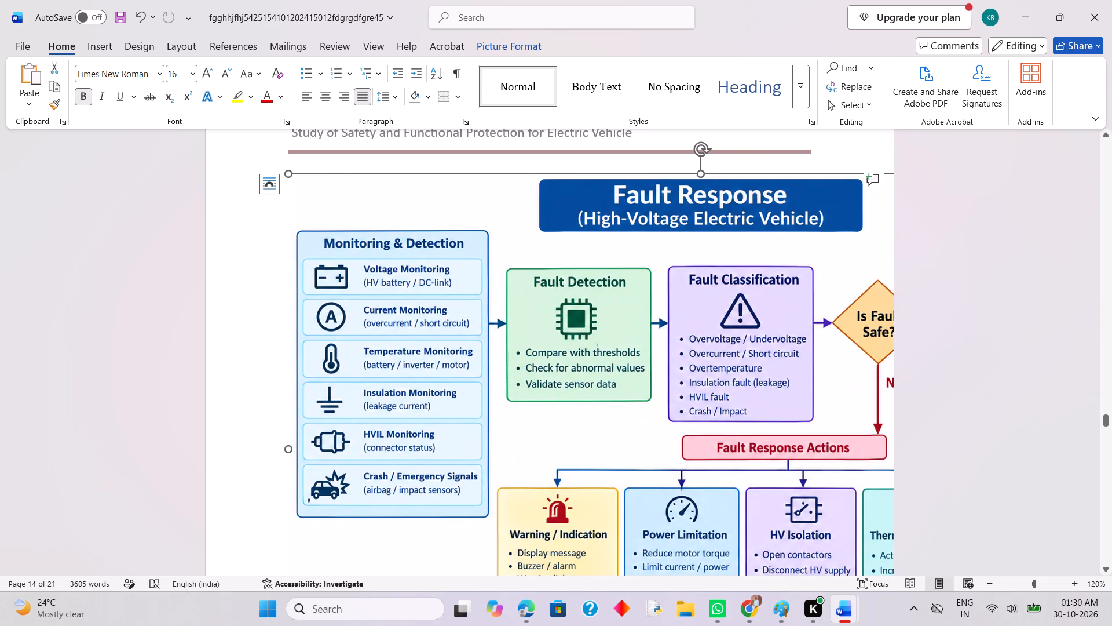
Reduce only the height of the Fault Response diagram, keeping its width, so it takes up less of the page.
scroll(857, 519, down, 1)
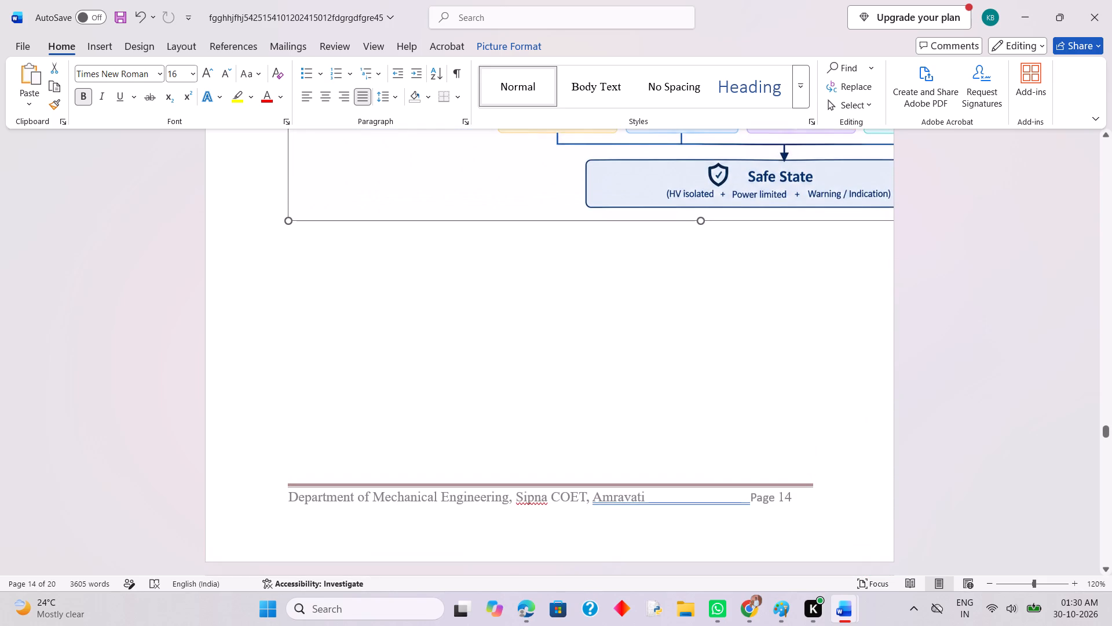
drag(696, 223, 676, 117)
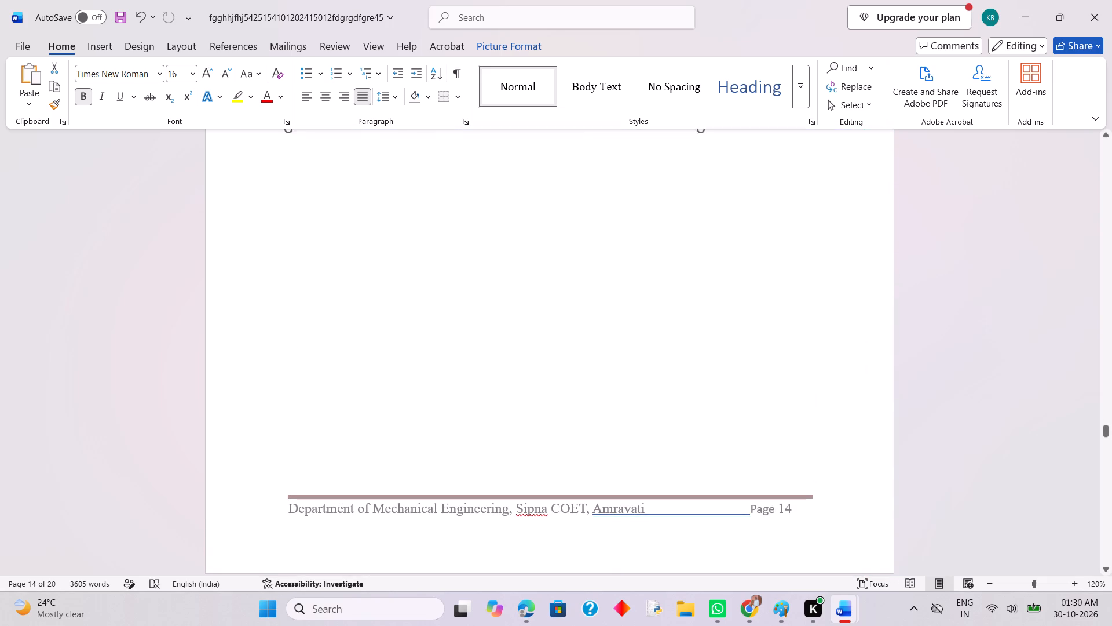
drag(676, 117, 669, 33)
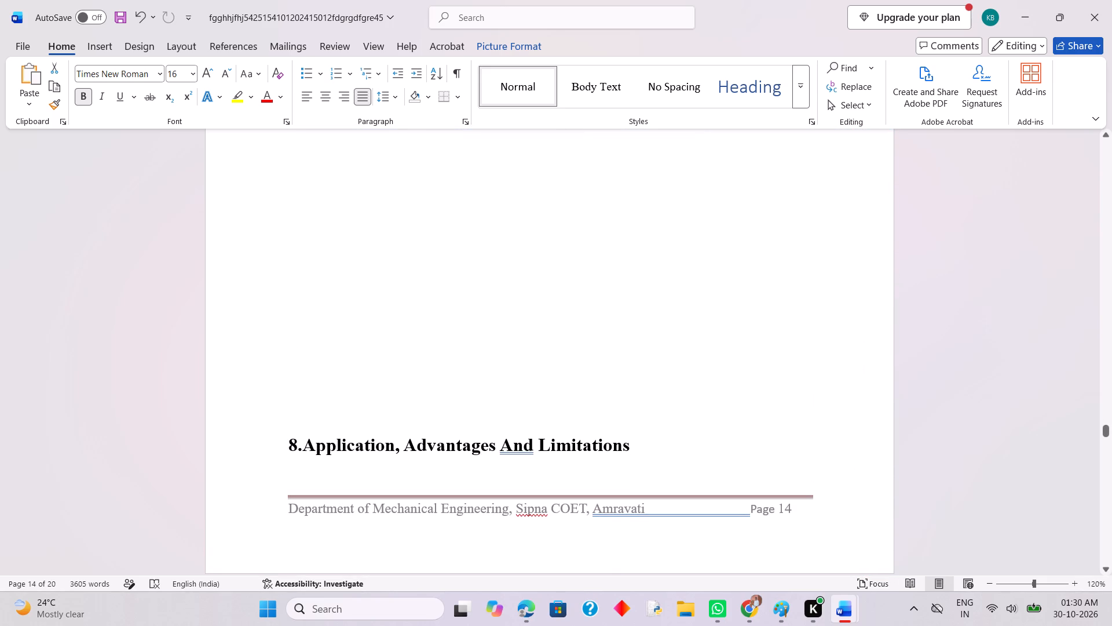
drag(669, 33, 653, 156)
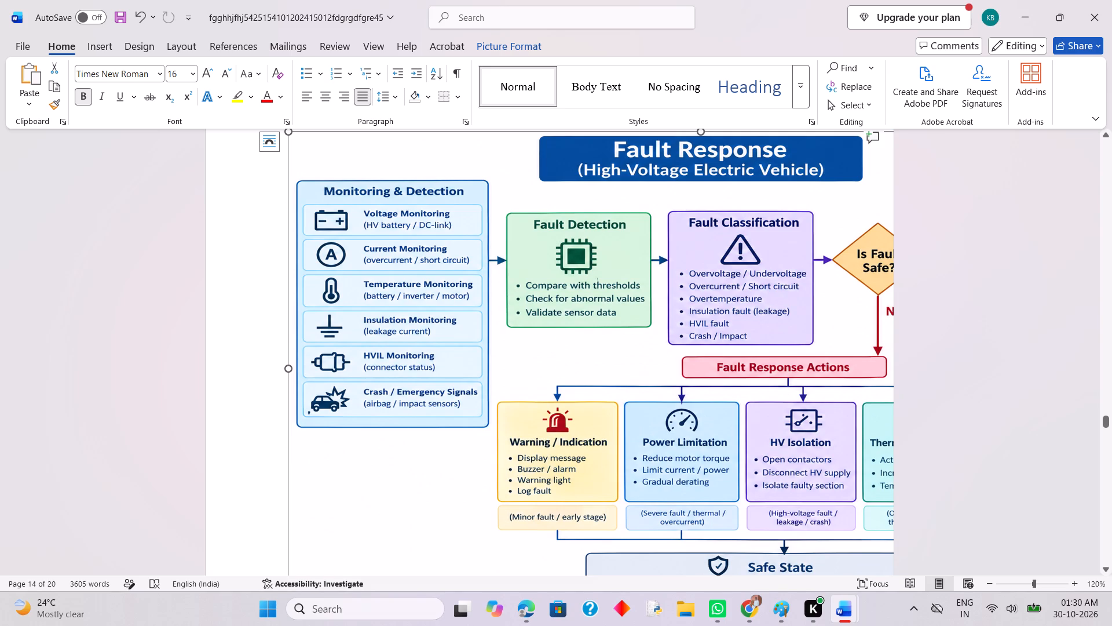
Right-align the Fault Response diagram and narrow it to about three quarters of the text width.
scroll(759, 314, left, 1)
click(309, 94)
click(342, 95)
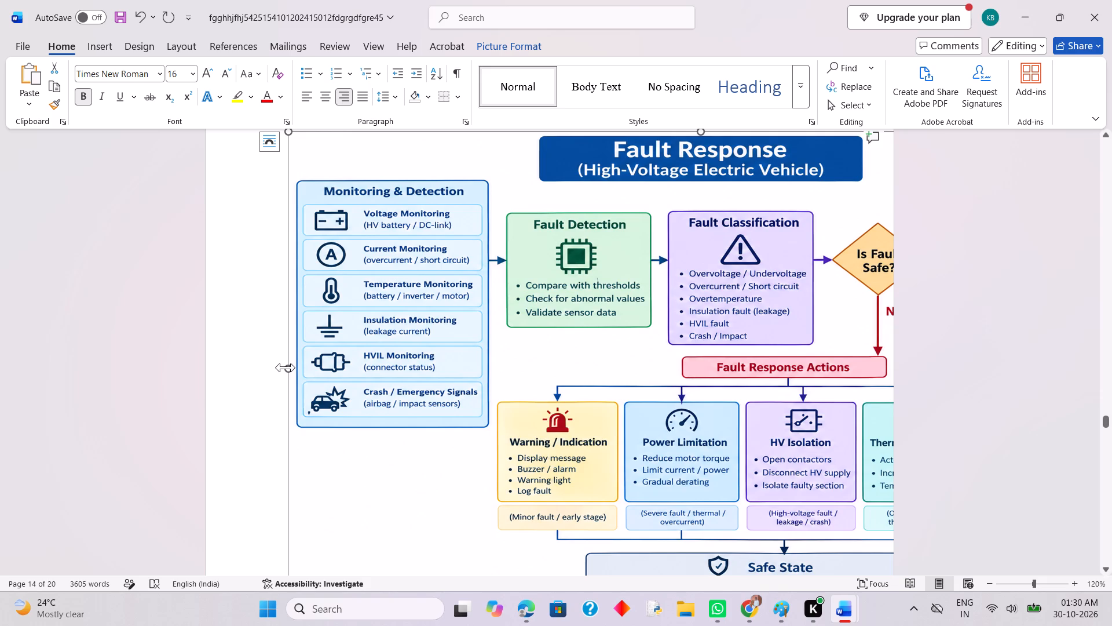
drag(285, 367, 605, 365)
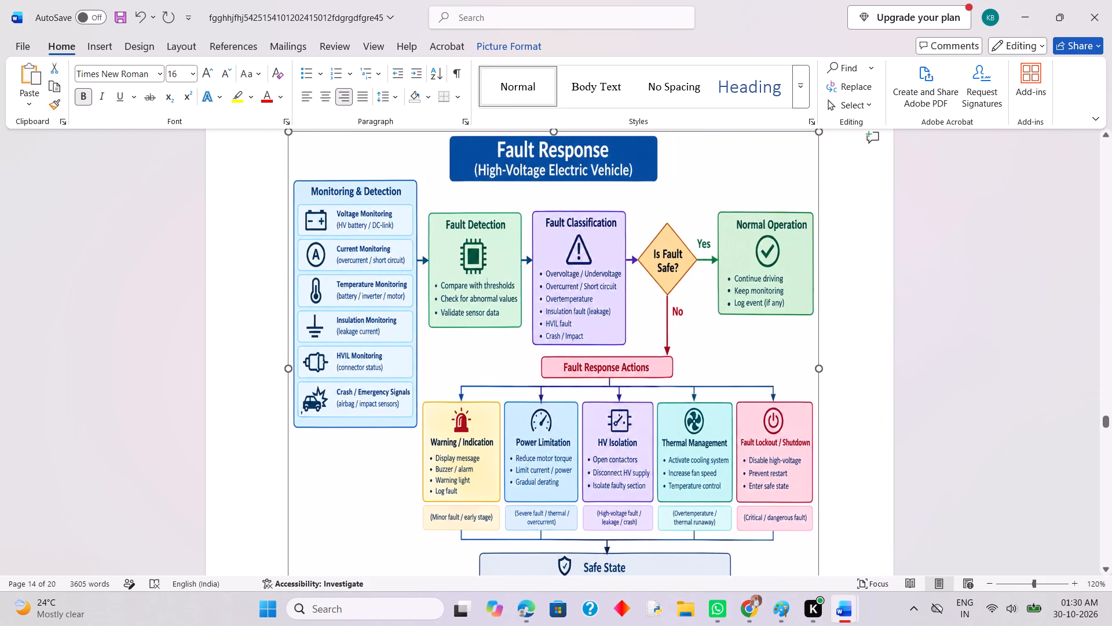
drag(605, 365, 718, 357)
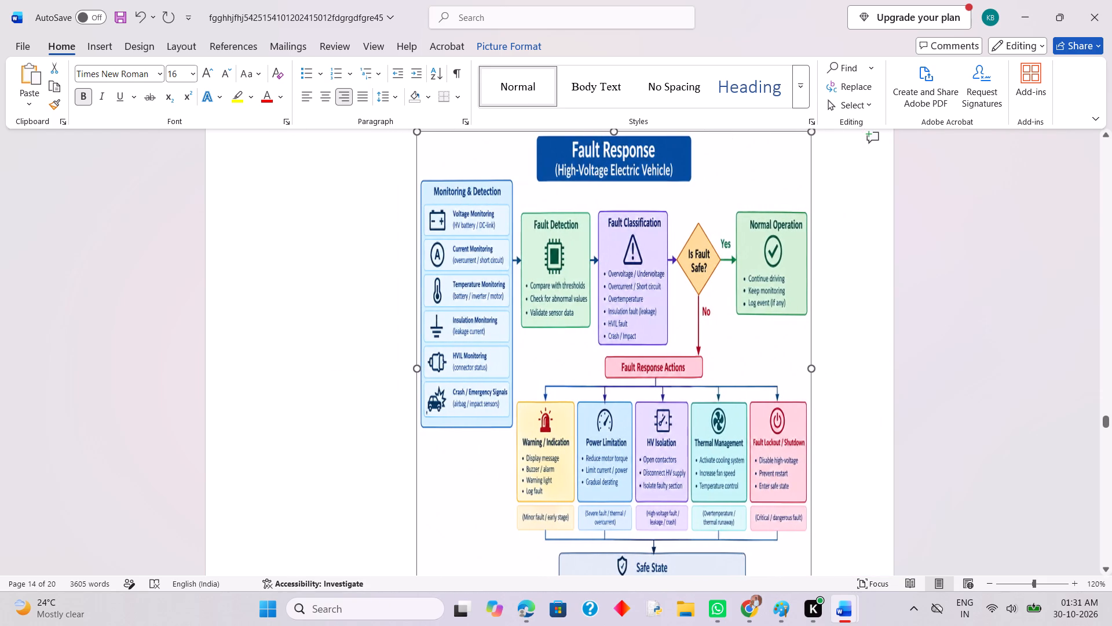
Reduce the Fault Response diagram's height further so it fits on the page directly below the "6.Safe State" item.
scroll(718, 357, down, 1)
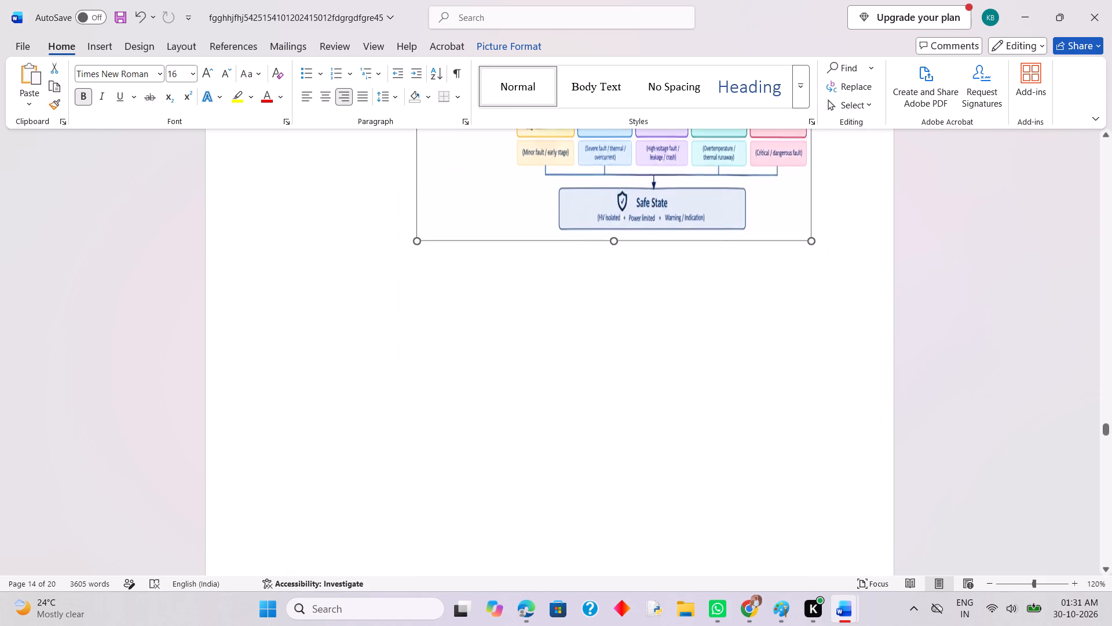
scroll(718, 357, down, 1)
drag(614, 322, 590, 221)
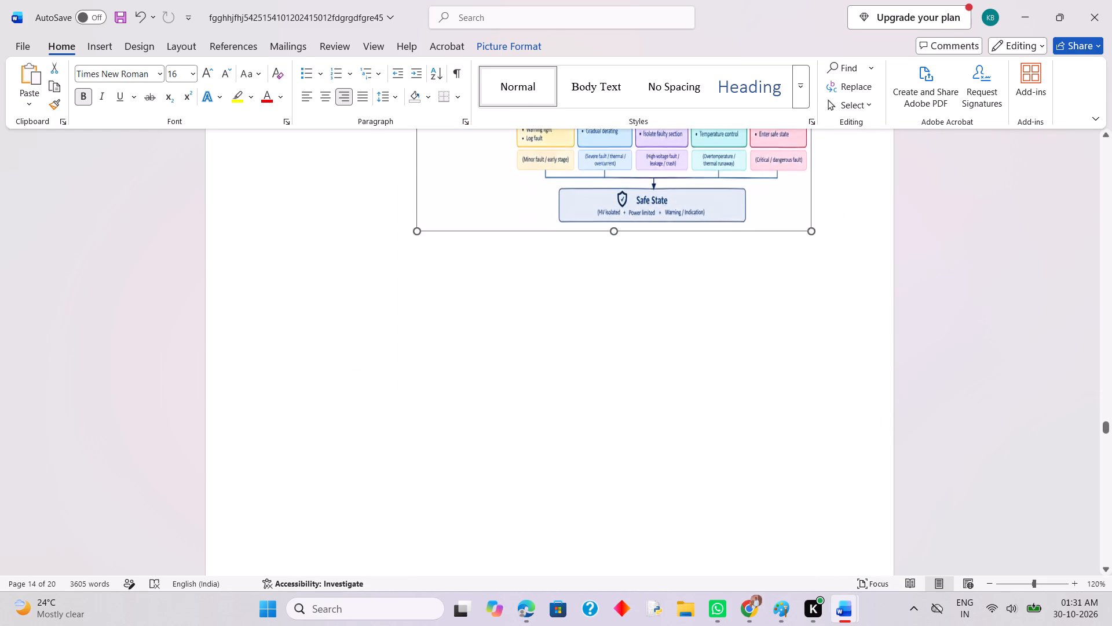
drag(590, 221, 588, 144)
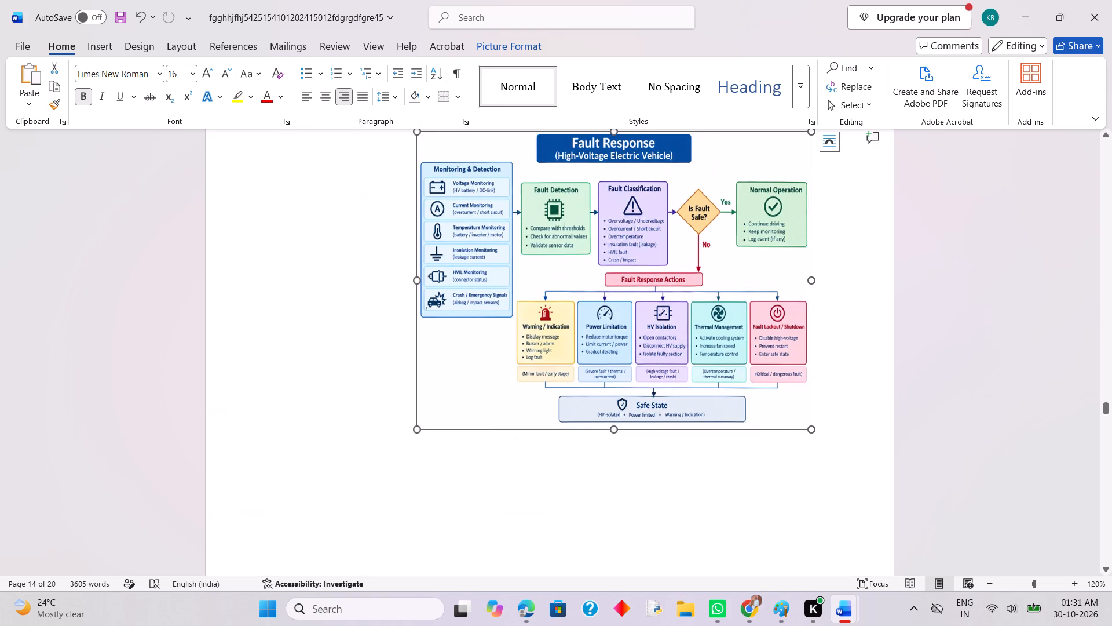
Review the report from the Fault Response Mechanism section back to section 5.1, and forward again through sections 6 and 7.
scroll(628, 223, right, 1)
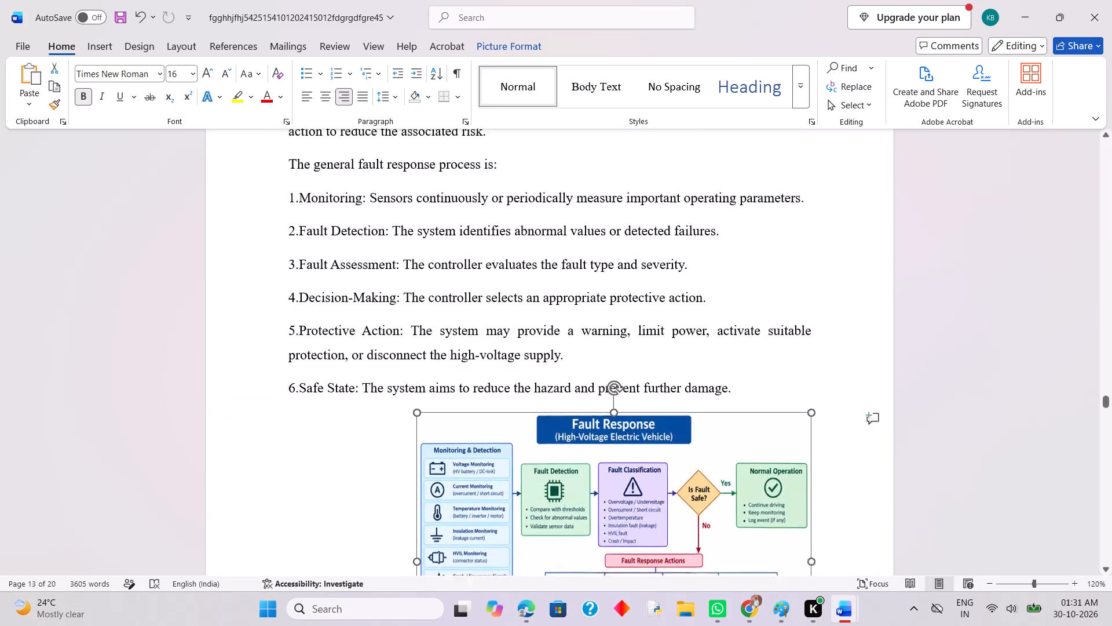
scroll(628, 223, right, 2)
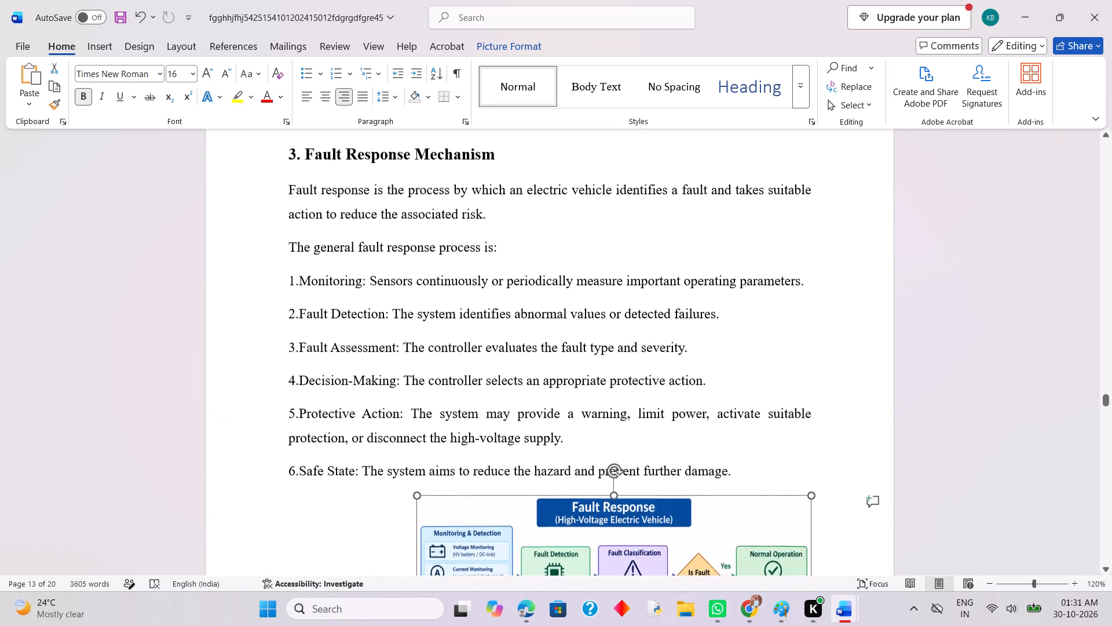
scroll(628, 223, right, 1)
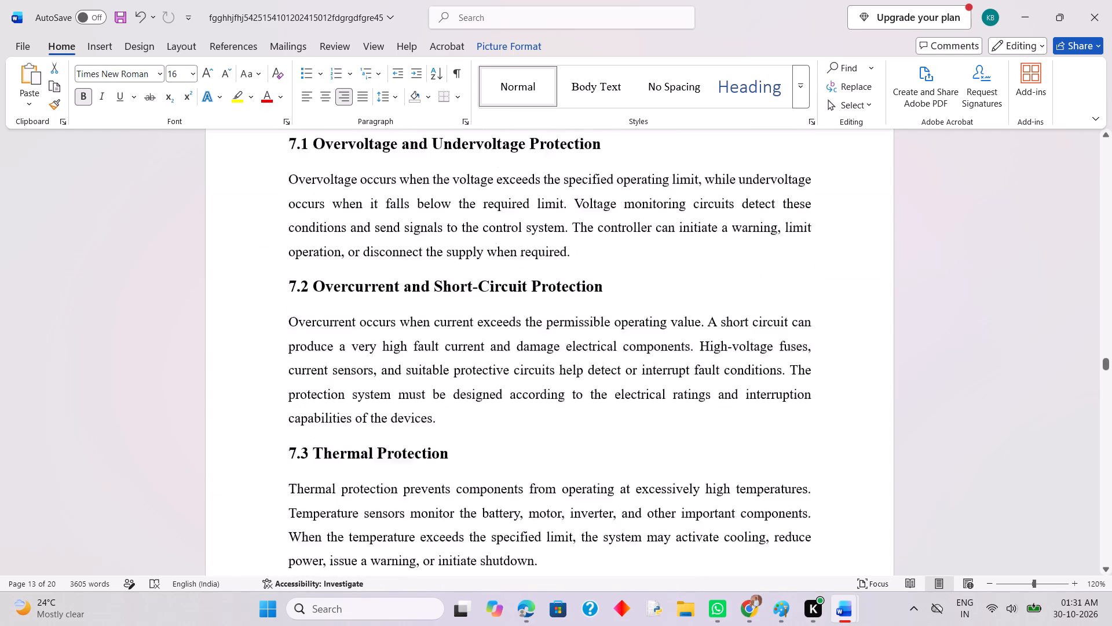
scroll(628, 223, right, 1)
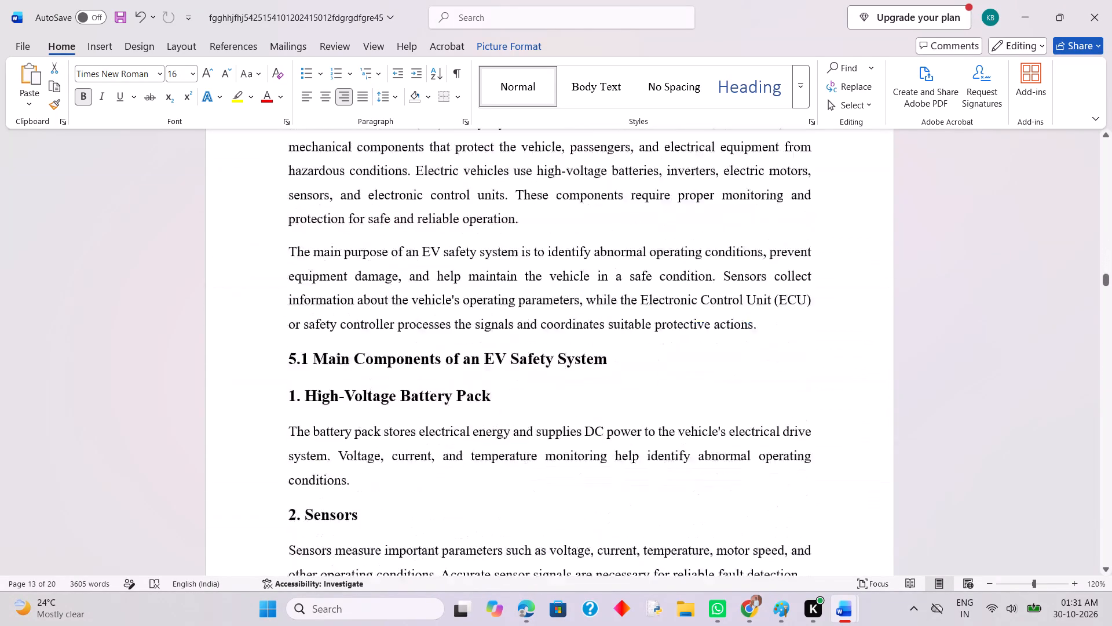
scroll(628, 223, right, 1)
scroll(628, 223, down, 1)
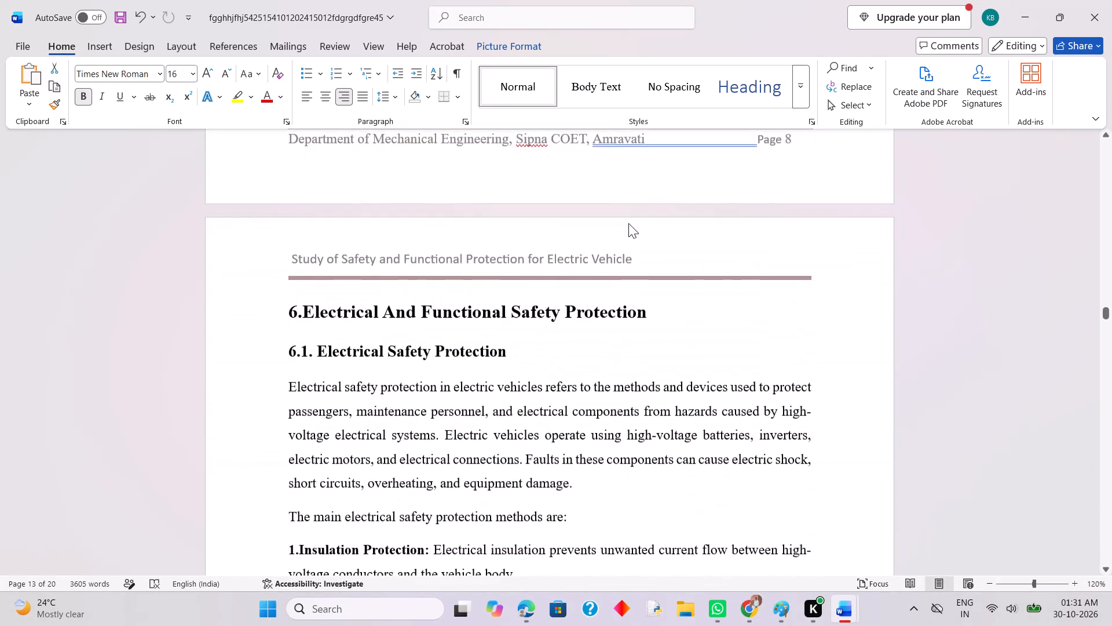
scroll(628, 223, down, 2)
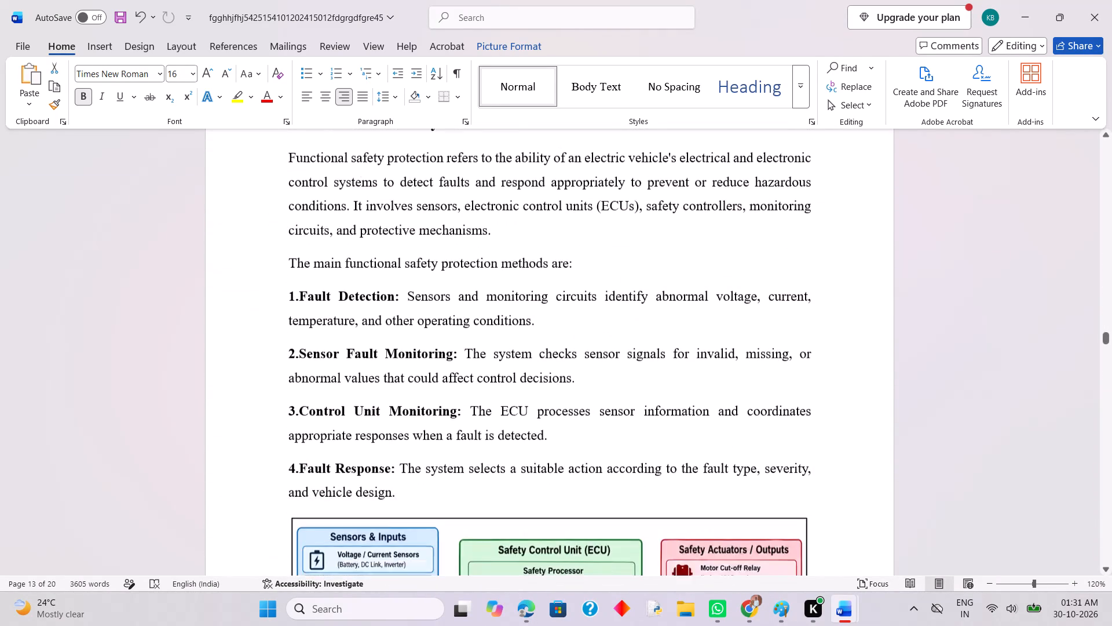
scroll(628, 223, down, 3)
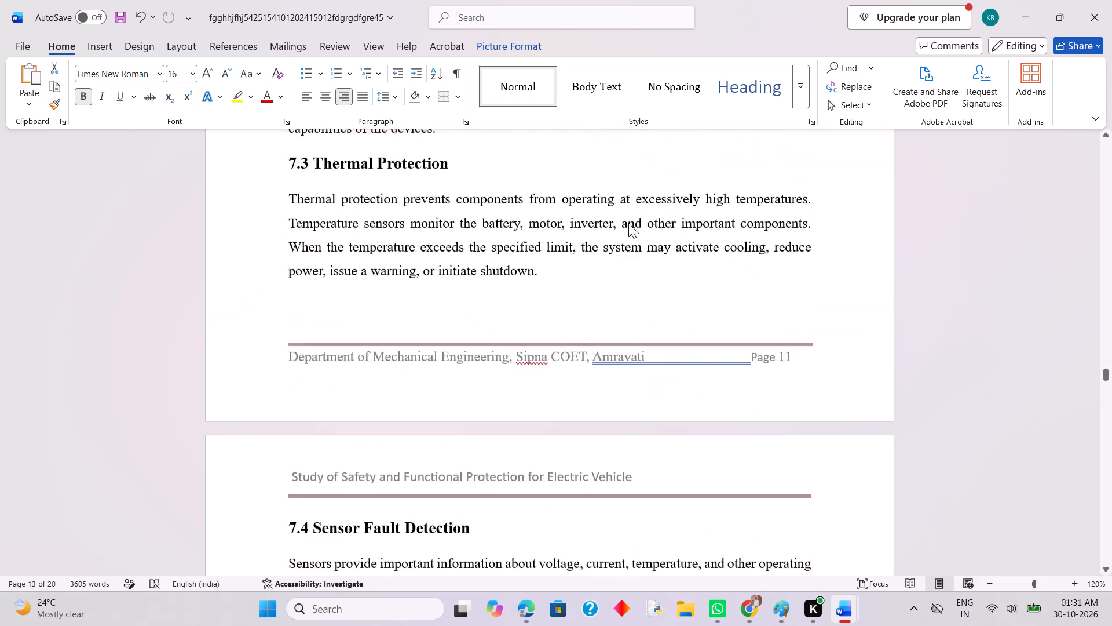
scroll(628, 223, down, 2)
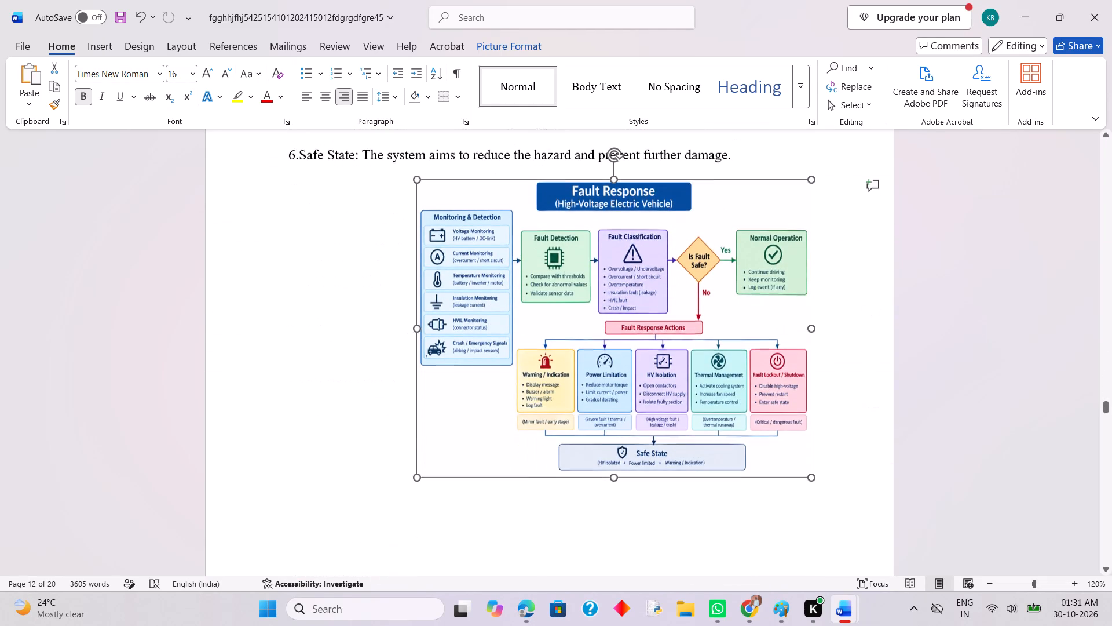
Shift the Fault Response diagram below the "6.Safe State" item to the left margin by left-aligning it.
scroll(628, 223, down, 1)
drag(637, 258, 572, 265)
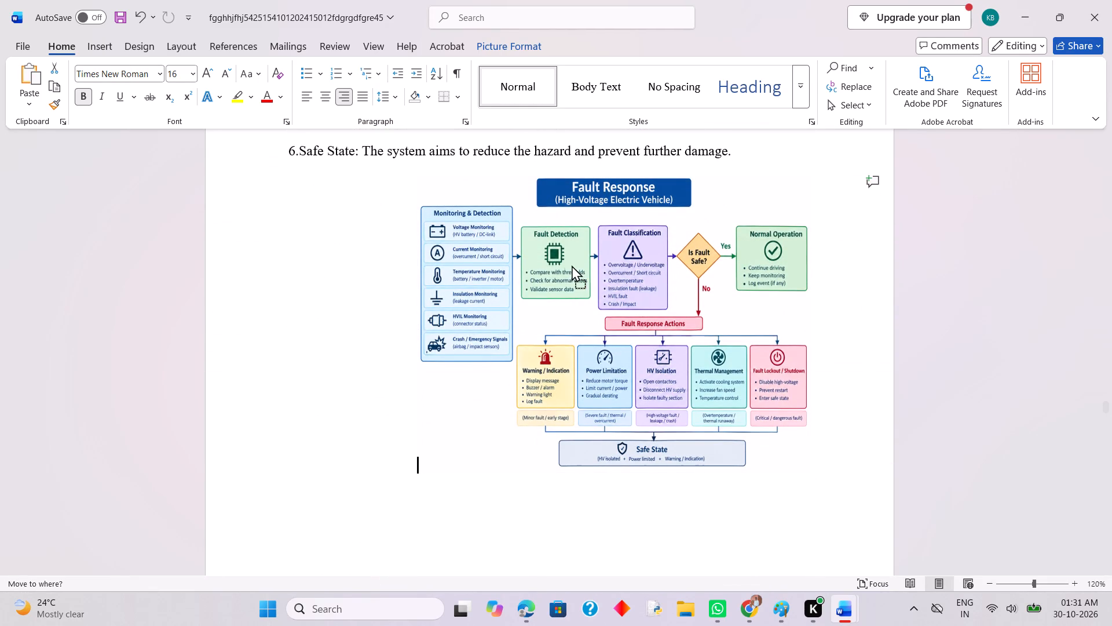
drag(572, 265, 438, 266)
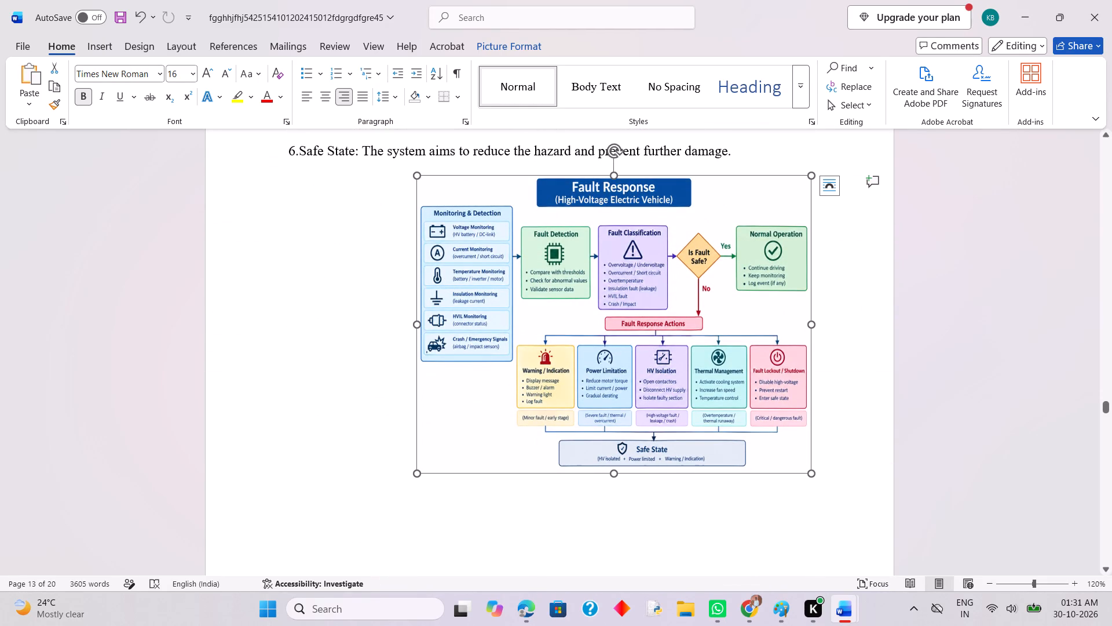
click(319, 97)
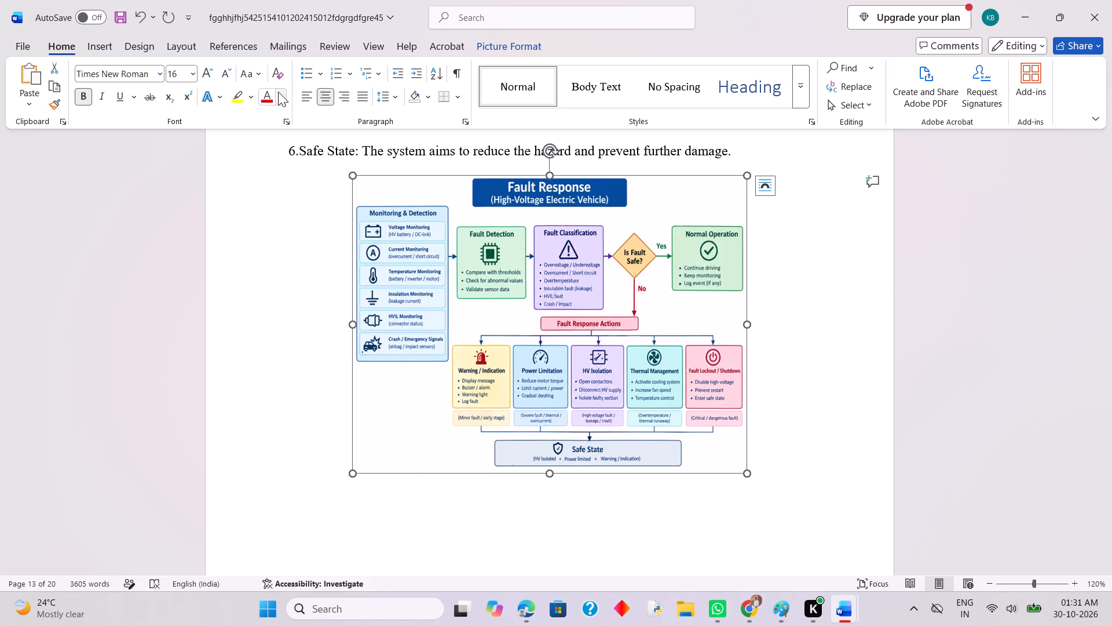
click(304, 95)
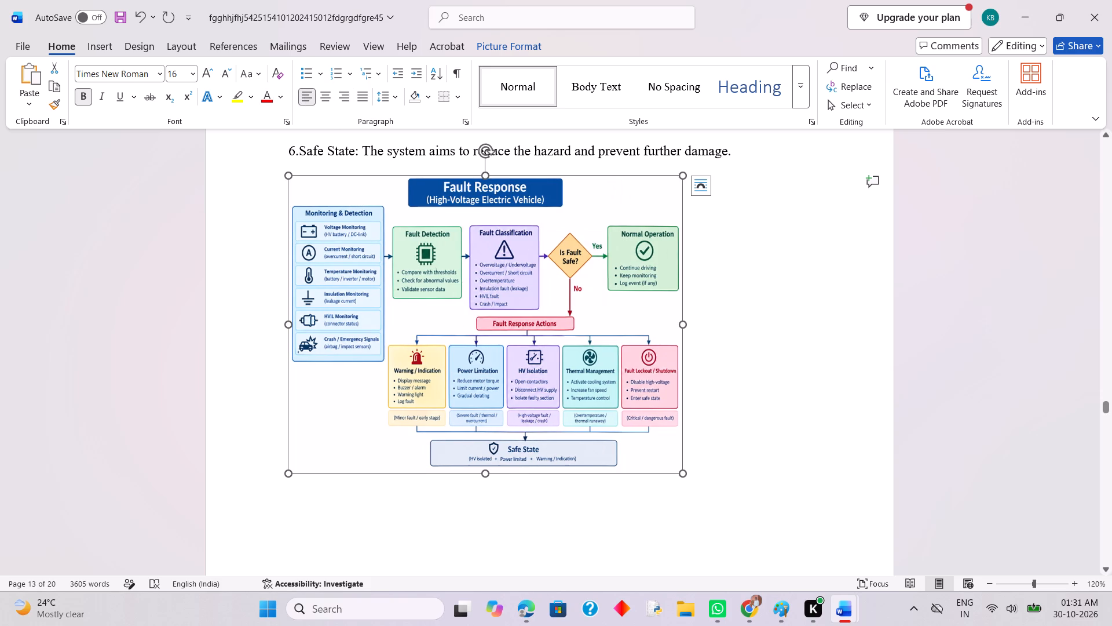
Review the report back from the Fault Response Mechanism section through sections 7 and 6.2, returning to the Introduction on the first page.
scroll(414, 180, right, 1)
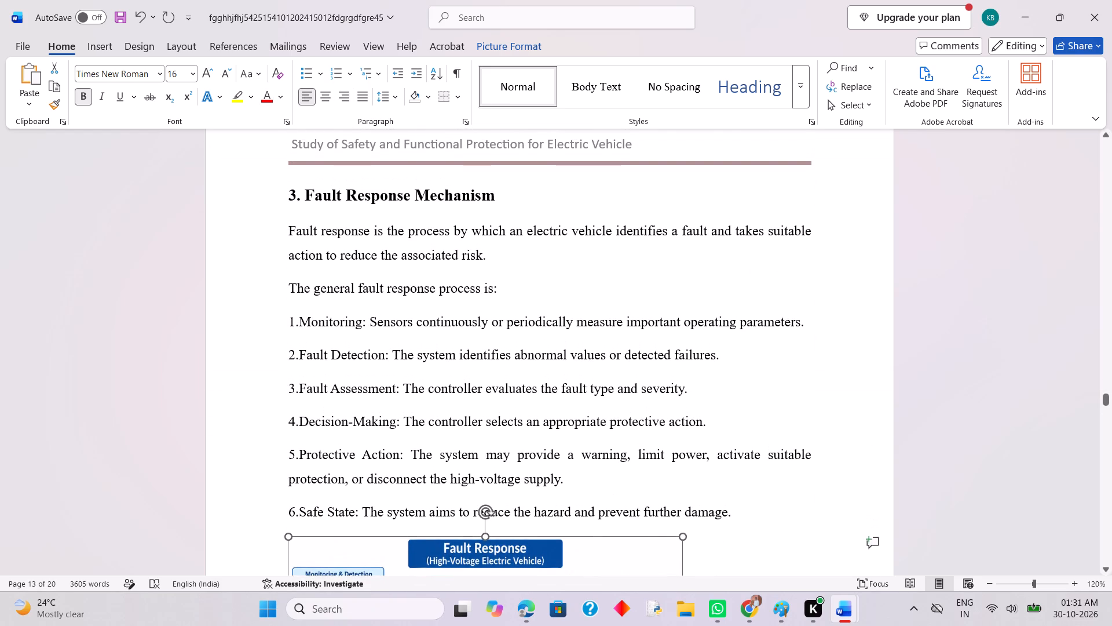
scroll(414, 180, right, 2)
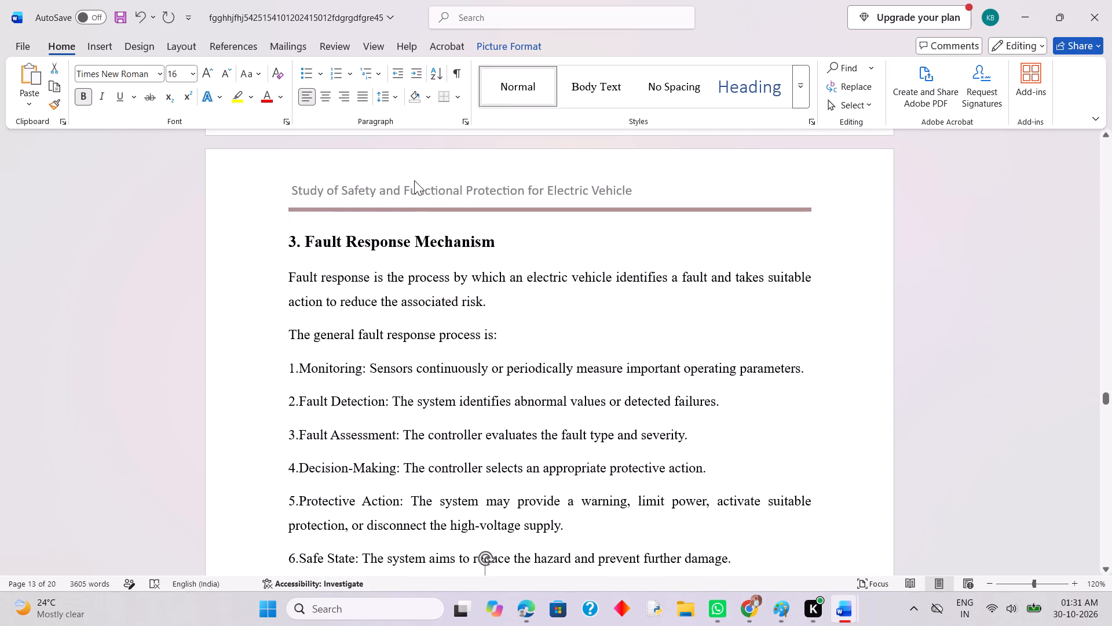
scroll(414, 180, up, 1)
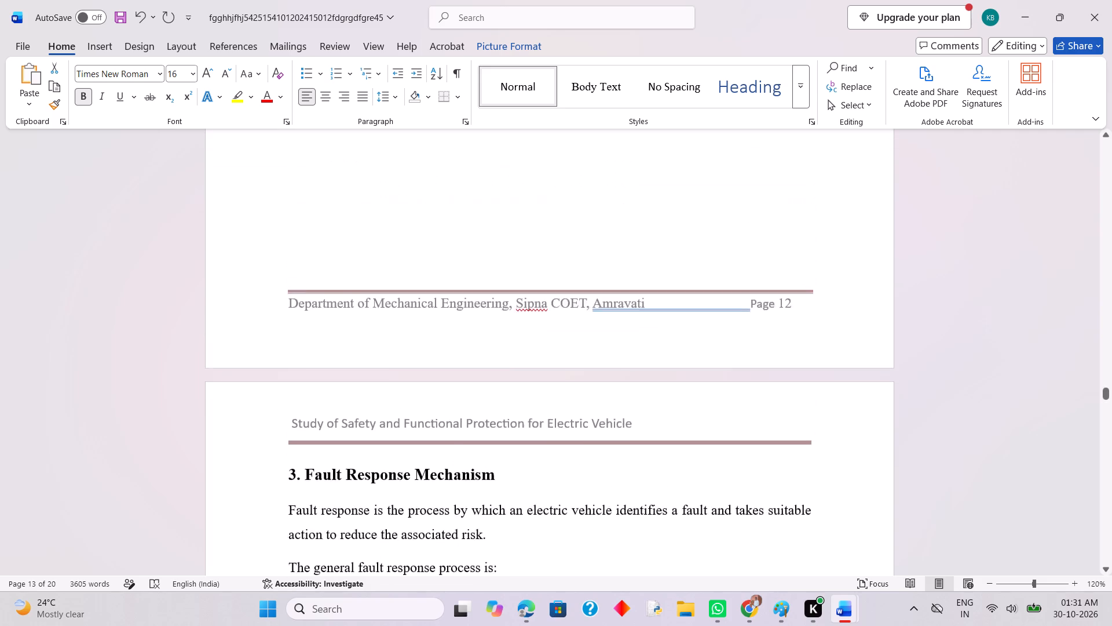
scroll(414, 180, up, 1)
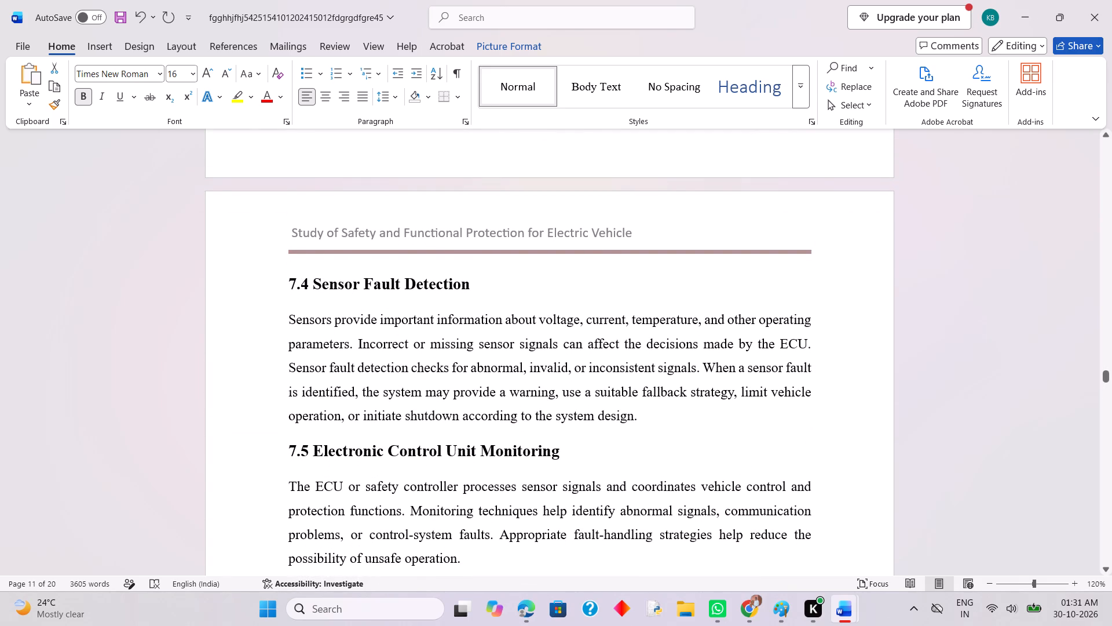
ctrl+scroll(606, 323, down, 5)
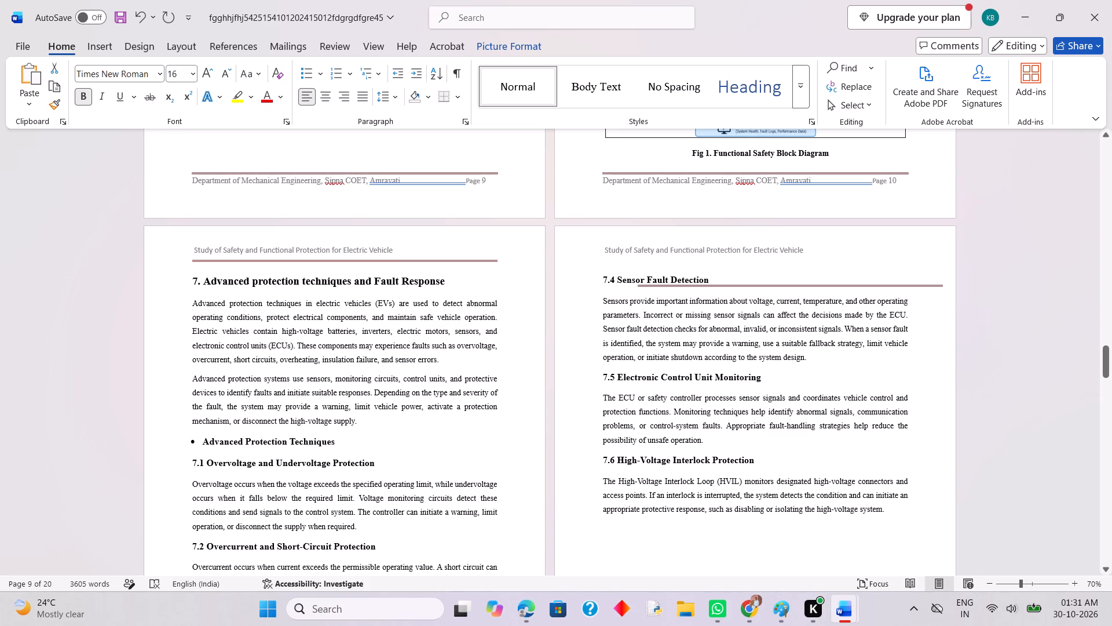
ctrl+scroll(606, 323, up, 3)
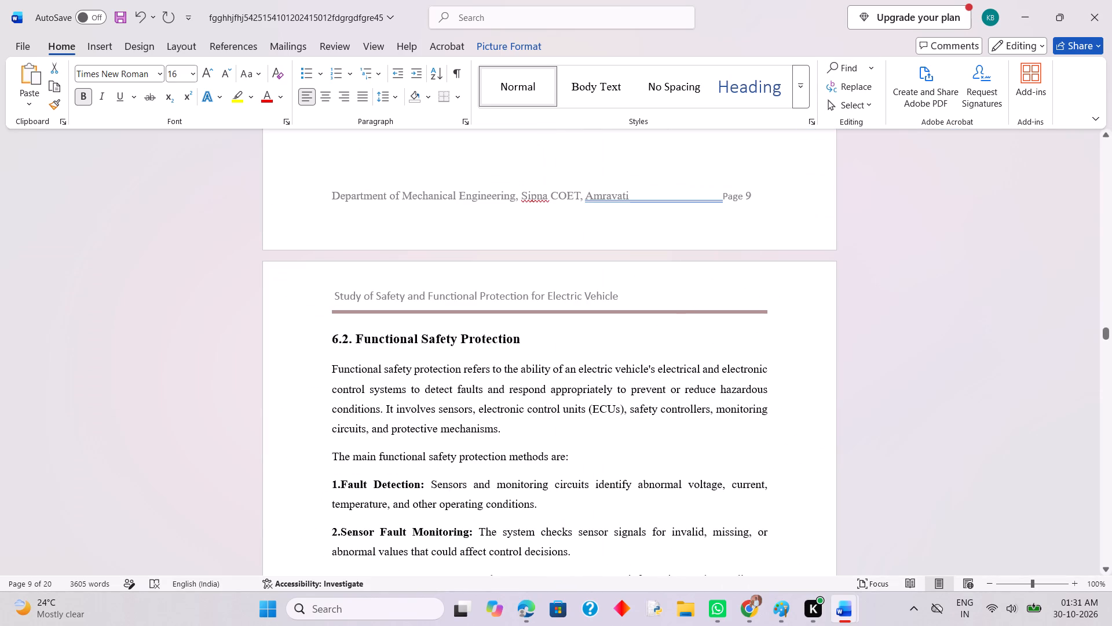
scroll(652, 336, up, 10)
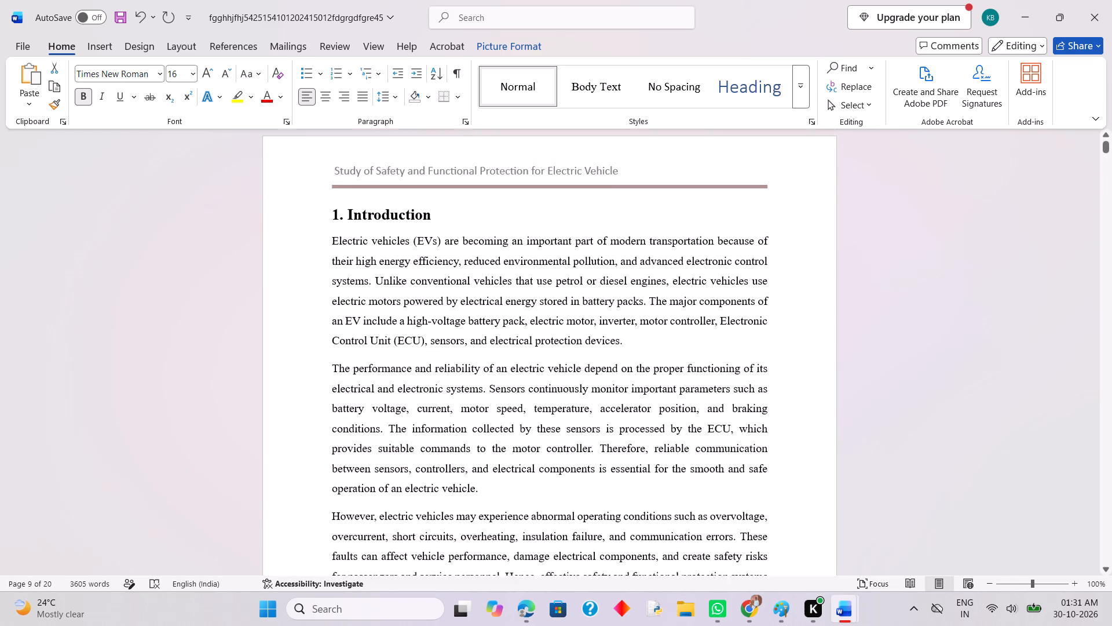
scroll(652, 336, up, 8)
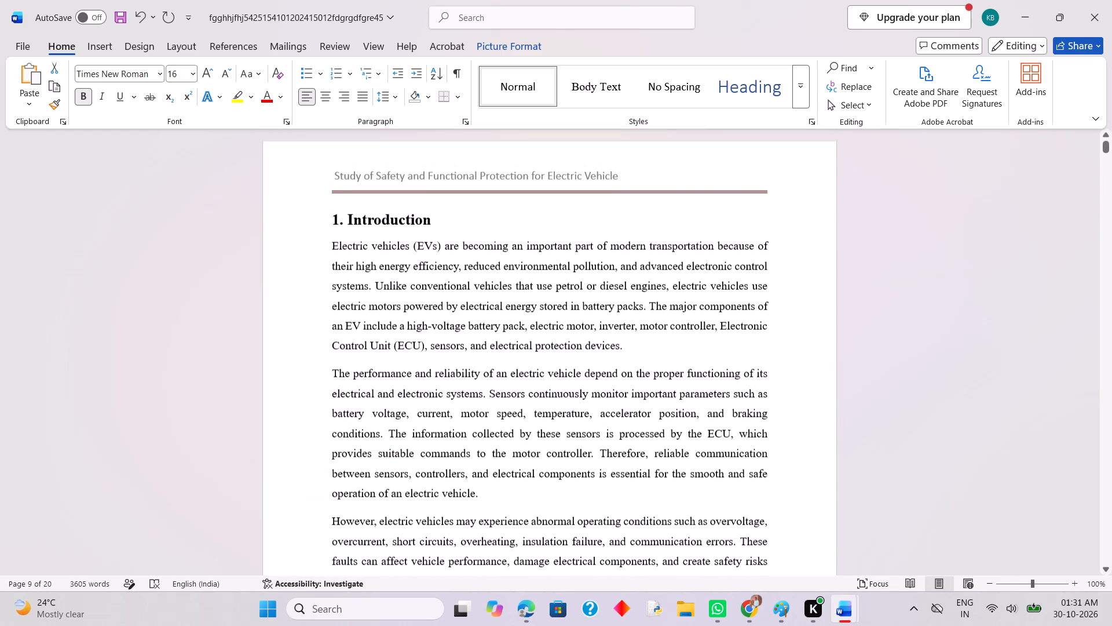
key(Down)
key(Up)
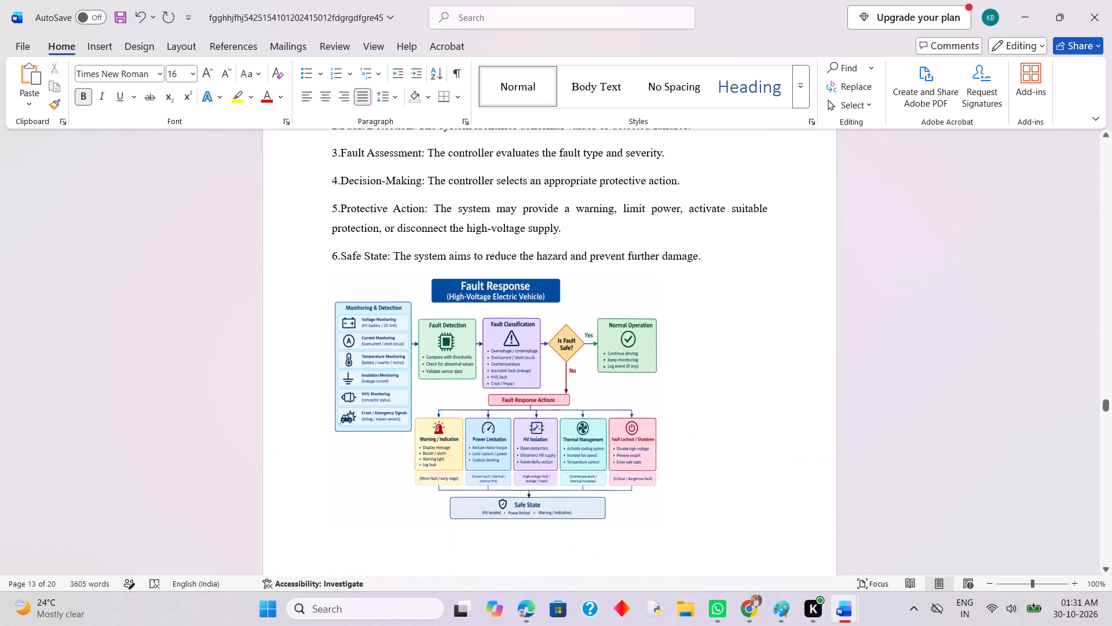
key(Up)
key(Up)
key(Up)
key(Up)
key(Up)
key(Up)
key(Up)
key(Up)
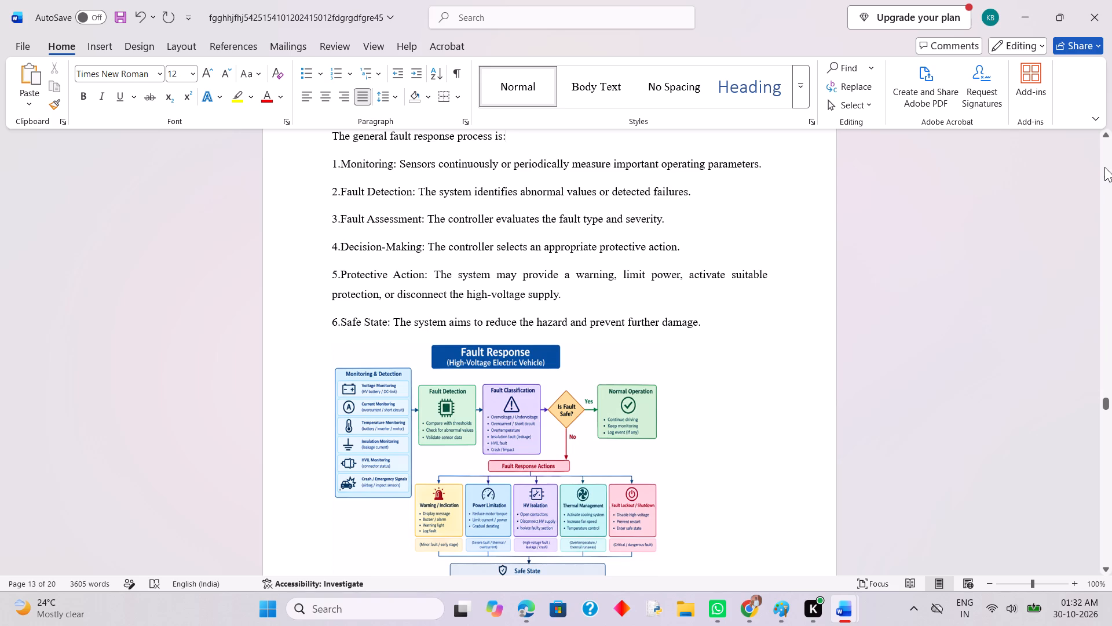
click(1111, 150)
double_click(1111, 150)
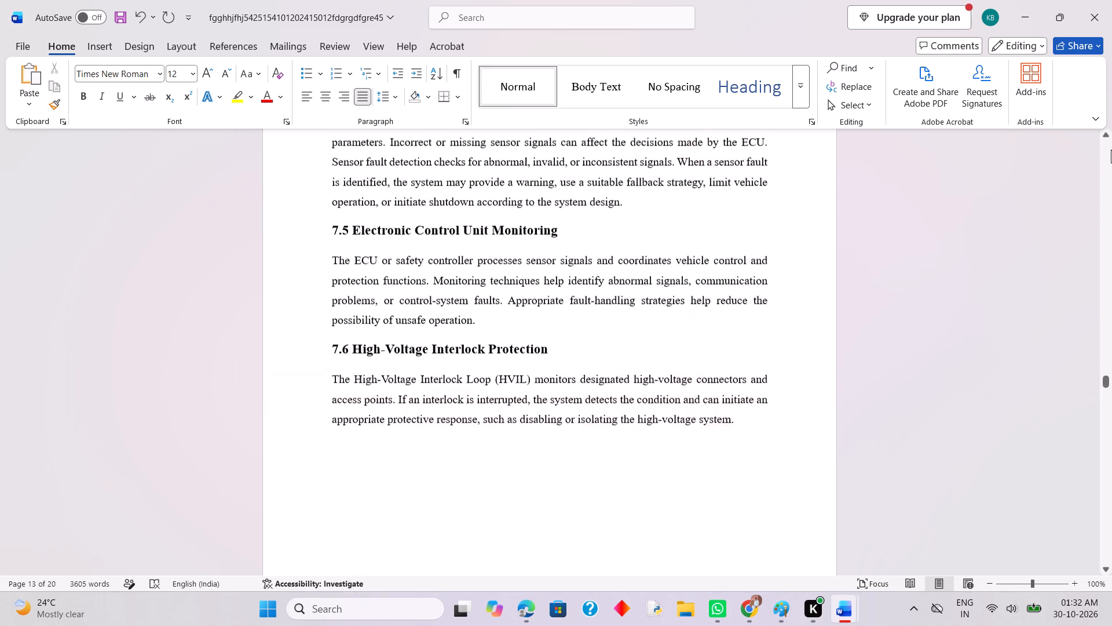
drag(1111, 150, 876, 393)
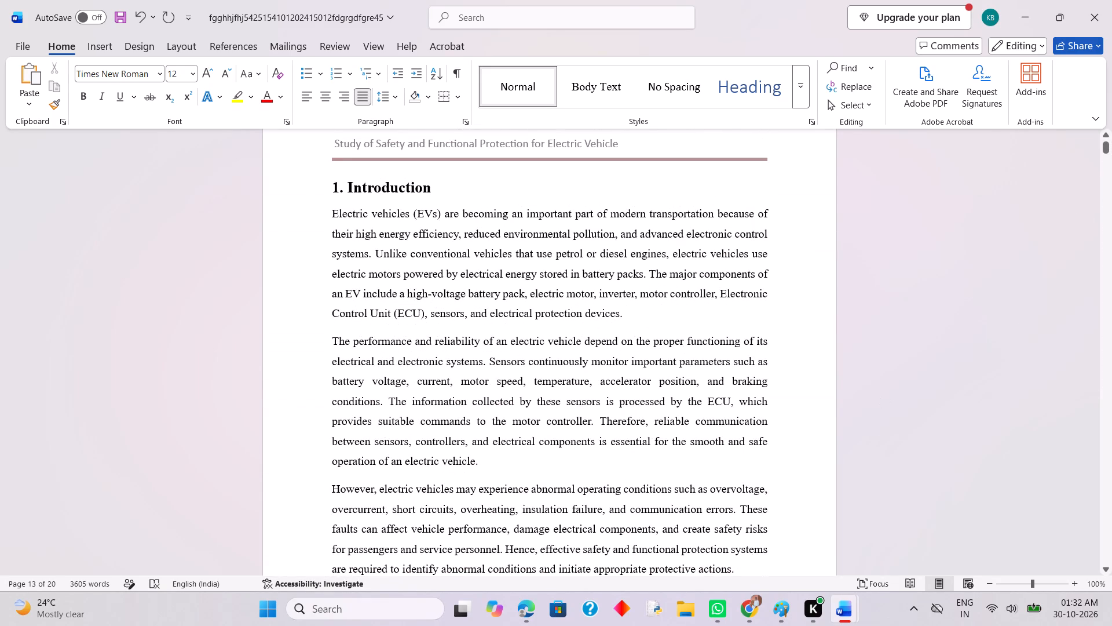
click(760, 398)
click(791, 393)
Review the text and page layout from the Introduction through the Literature Review to the section 3.1 list of major EV safety problems.
key(Down)
key(Down)
key(Down)
key(Down)
key(Down)
key(Down)
key(Down)
key(Down)
key(Down)
key(Down)
key(Down)
key(Down)
key(Down)
key(Down)
key(Down)
key(Down)
key(Down)
key(Down)
key(Down)
key(Down)
key(Down)
key(Down)
key(Down)
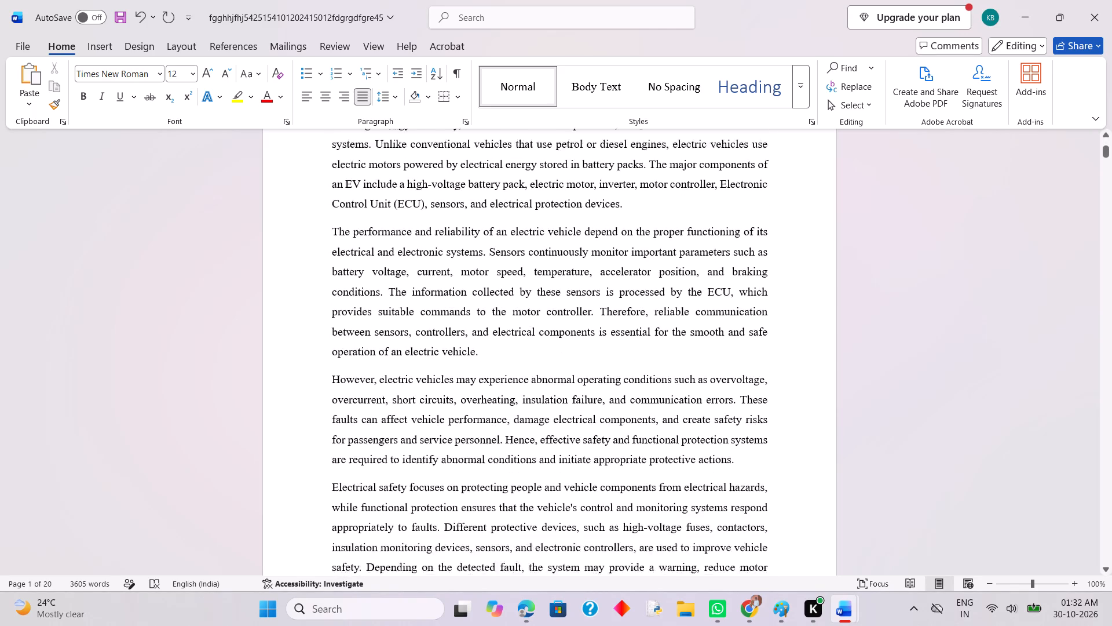
key(Down)
key(Down)
key(Down)
key(Down)
key(Down)
key(Down)
key(Down)
key(Down)
key(Down)
key(Down)
key(Down)
key(Down)
key(Down)
key(Down)
key(Down)
key(Down)
key(Down)
key(Down)
key(Down)
key(Down)
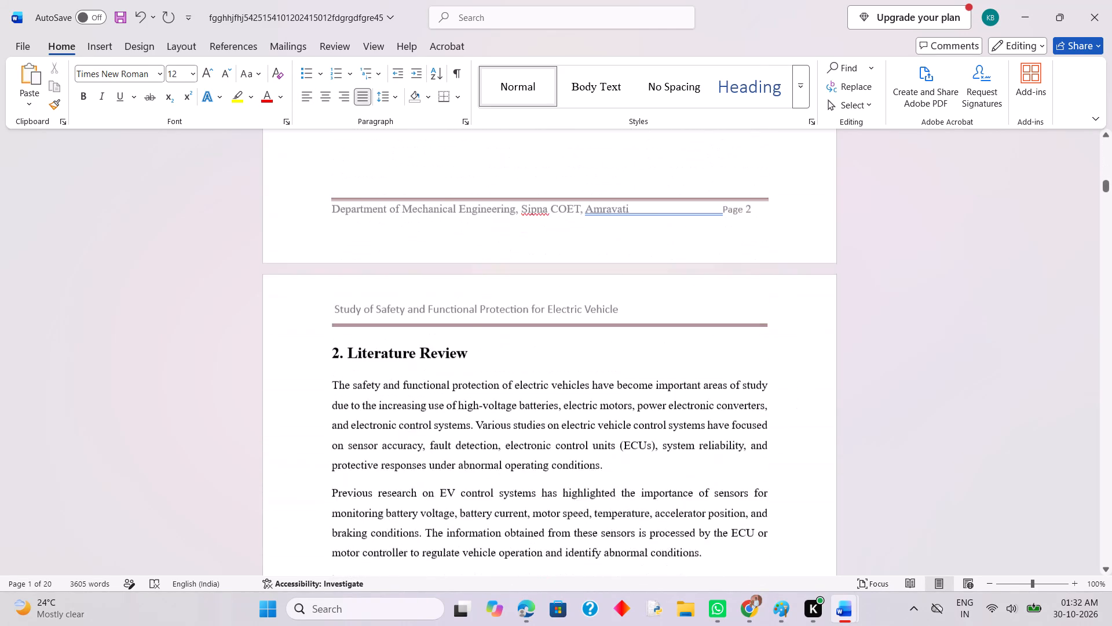
key(Down)
key(Down)
key(Down)
key(Down)
key(Down)
key(Down)
key(Down)
key(Down)
key(Down)
key(Down)
key(Down)
key(Down)
key(Down)
key(Down)
key(Down)
key(Down)
key(Down)
key(Down)
key(Down)
key(Down)
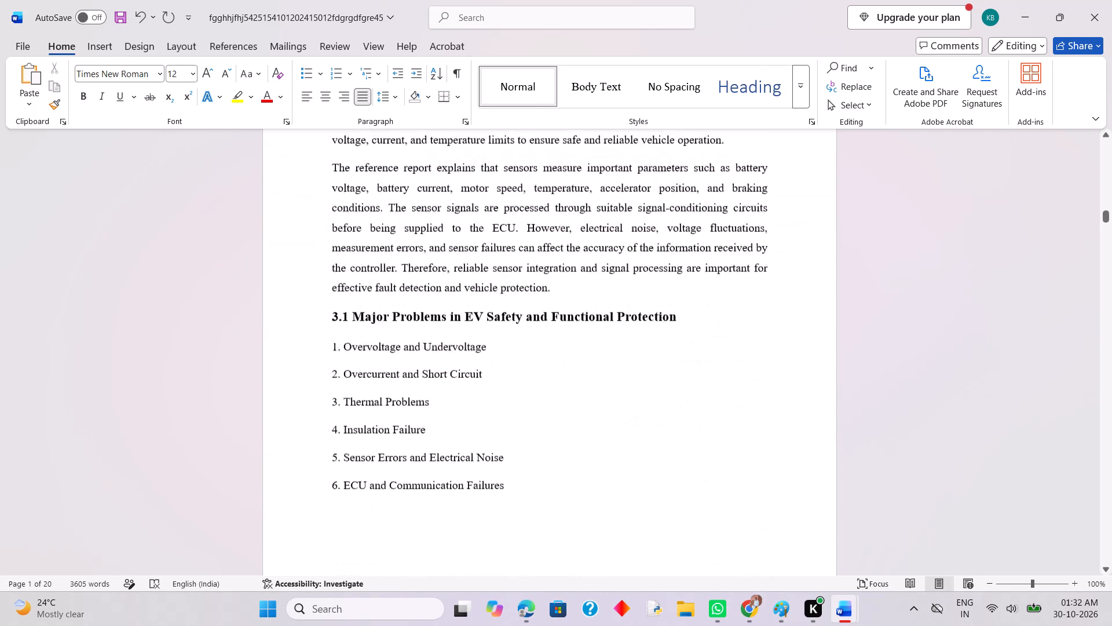
Review the text and page layout from the section 3.1 problem list through Objectives, scope and section 5.1 to section 6.1 Electrical Safety Protection.
key(Down)
key(Down)
key(Down)
key(Down)
key(Down)
key(Down)
key(Down)
key(Down)
key(Down)
key(Down)
key(Down)
key(Down)
key(Down)
key(Down)
key(Down)
key(Down)
key(Down)
key(Down)
key(Down)
key(Down)
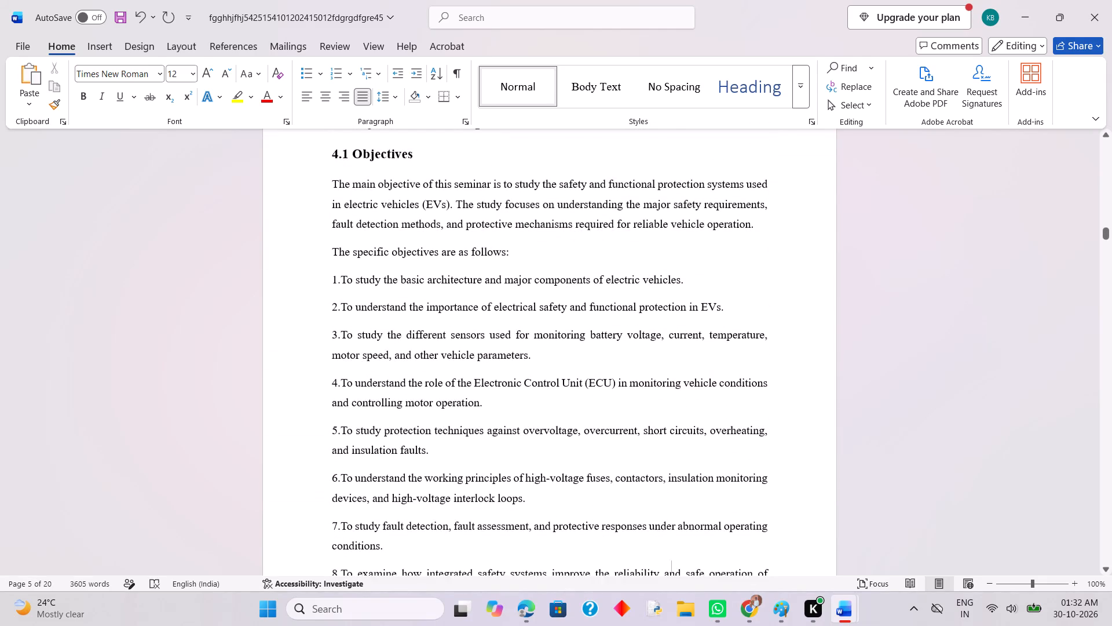
key(Down)
key(Down)
key(Down)
key(Down)
key(Down)
key(Down)
key(Down)
key(Down)
key(Down)
key(Down)
key(Down)
key(Down)
key(Down)
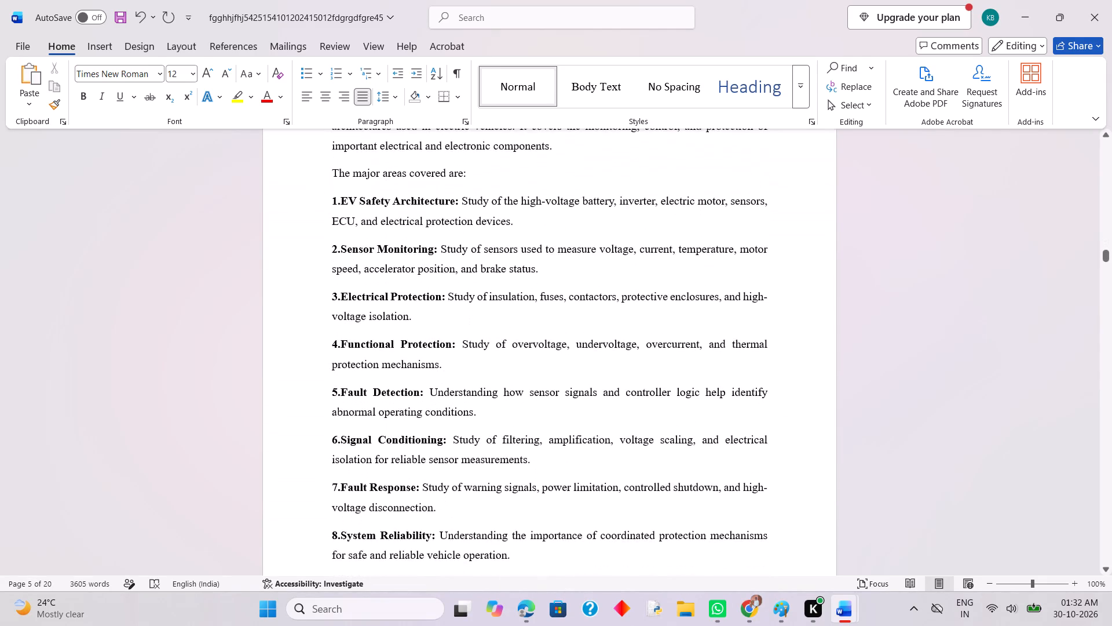
key(Down)
key(Down)
key(Down)
key(Down)
key(Down)
key(Down)
key(Down)
key(Down)
key(Down)
key(Down)
key(Down)
key(Down)
key(Down)
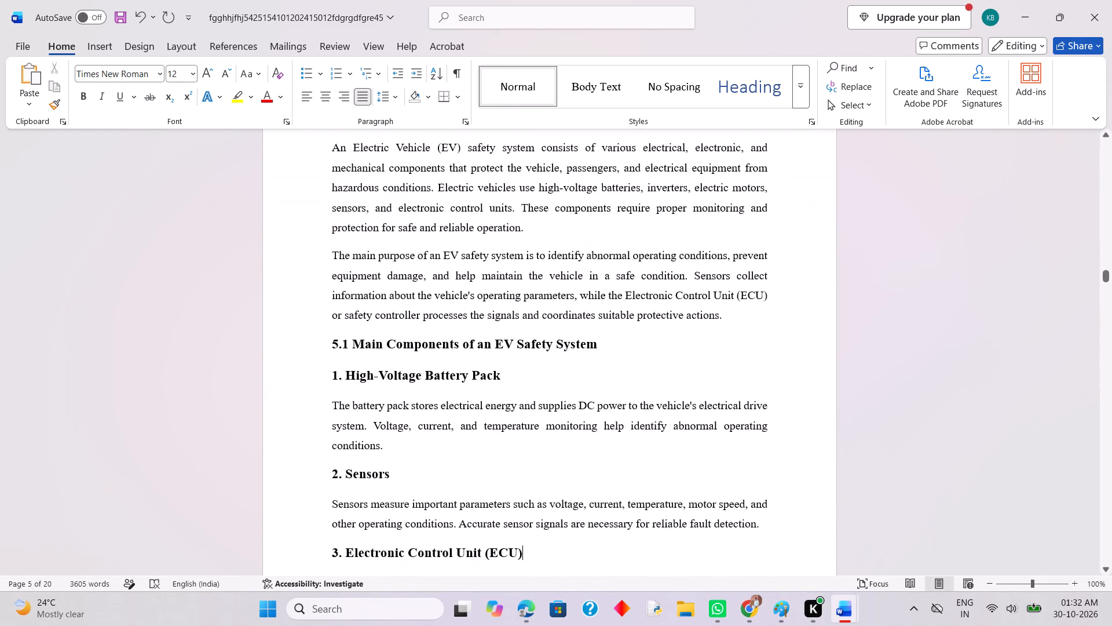
key(Down)
key(Down)
key(Down)
key(Down)
key(Down)
key(Down)
key(Down)
key(Down)
key(Down)
key(Down)
key(Down)
key(Down)
key(Down)
key(Down)
key(Down)
key(Down)
key(Down)
key(Down)
key(Down)
key(Down)
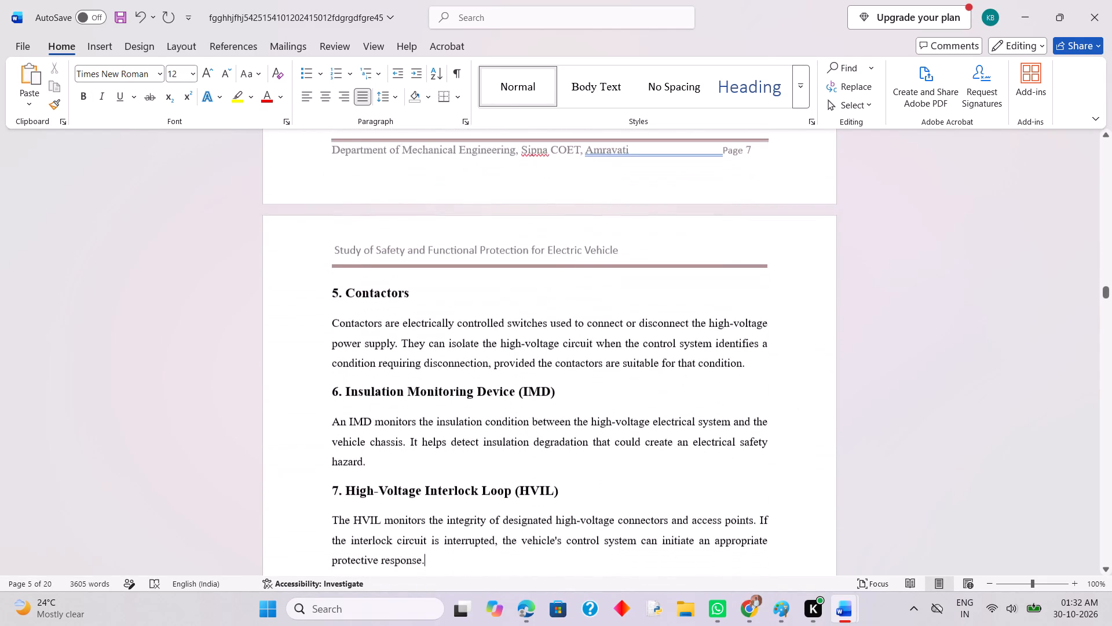
key(Down)
key(Down)
key(Down)
key(Down)
key(Down)
key(Down)
key(Down)
key(Down)
key(Down)
key(Down)
key(Down)
key(Down)
key(Down)
key(Down)
key(Down)
key(Down)
key(Down)
key(Down)
key(Down)
key(Down)
key(Down)
key(Down)
key(Down)
key(Down)
key(Down)
key(Down)
key(Down)
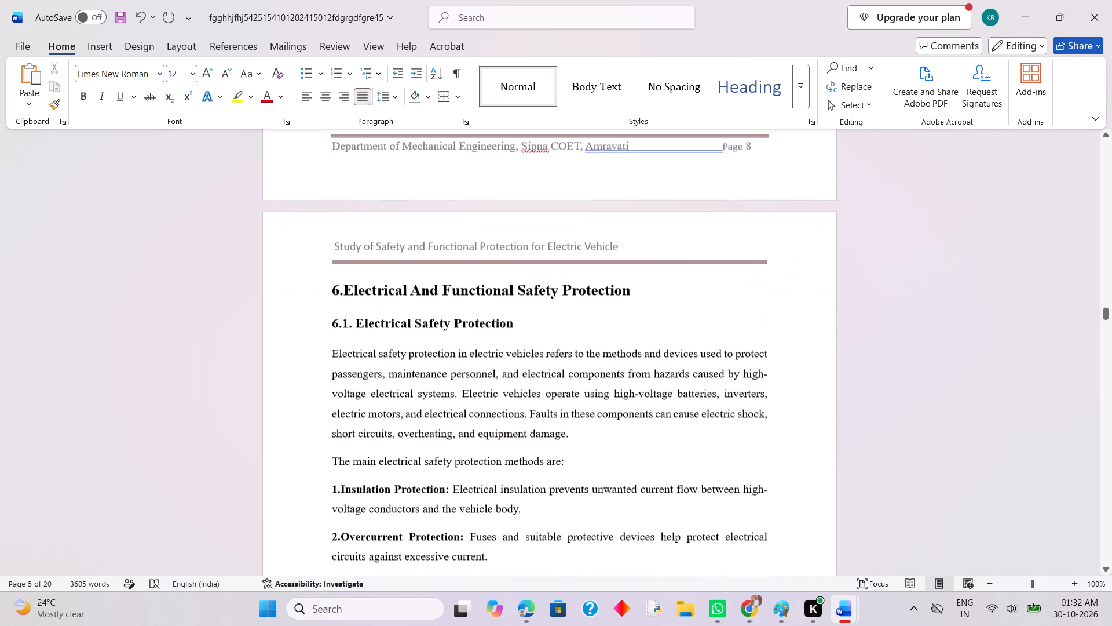
Review the report back from section 6.1 through the safety system components to the introductory paragraphs above section 5.1.
key(Up)
key(Up)
key(Up)
key(Up)
key(Up)
key(Up)
key(Up)
key(Up)
key(Up)
key(Up)
key(Up)
key(Up)
key(Up)
key(Up)
key(Up)
key(Up)
key(Up)
key(Up)
key(Up)
key(Up)
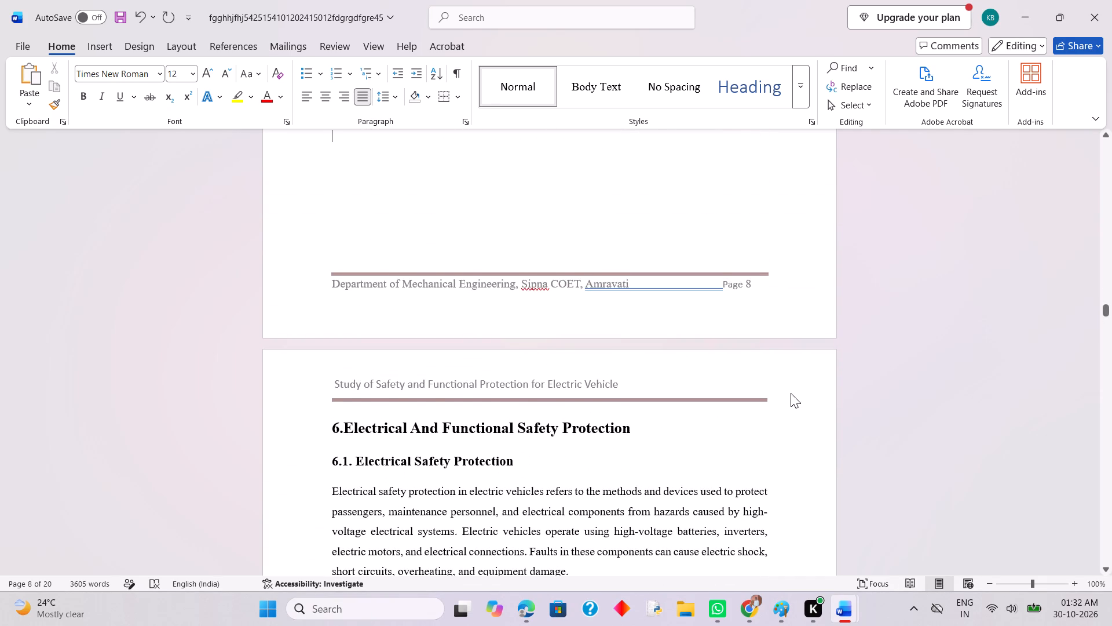
key(Up)
key(Up)
key(Up)
key(Up)
key(Up)
key(Up)
key(Up)
key(Up)
key(Up)
key(Up)
key(Up)
key(Up)
key(Up)
key(Up)
key(Up)
key(Up)
key(Up)
key(Up)
key(Up)
key(Up)
key(Up)
key(Up)
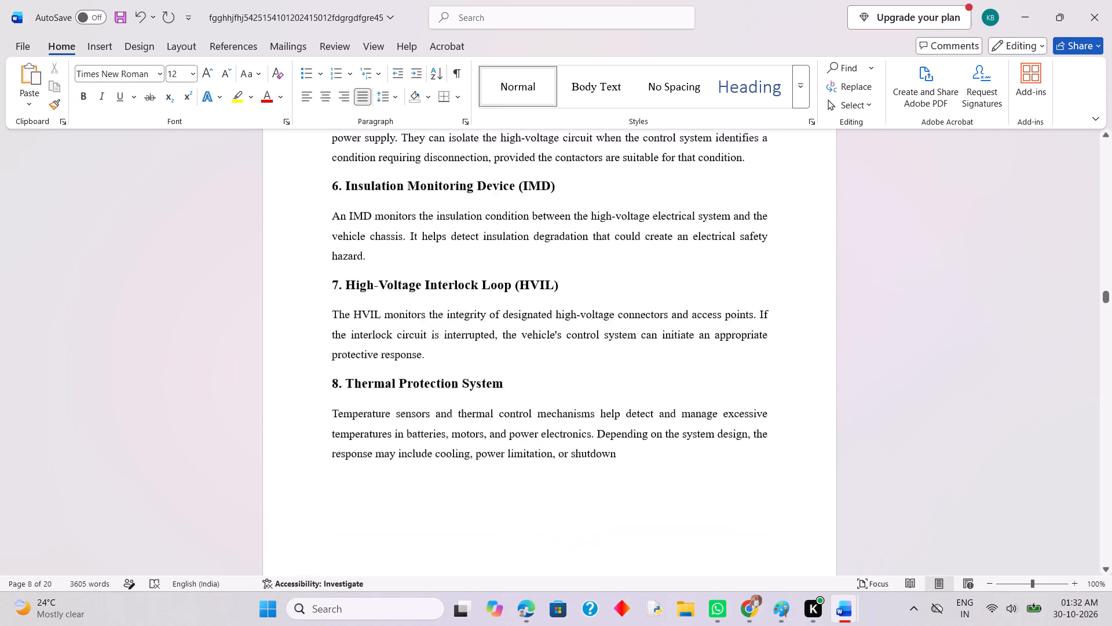
key(Up)
key(Up)
key(Up)
key(Up)
key(Up)
key(Up)
key(Up)
key(Up)
key(Up)
key(Up)
key(Up)
key(Up)
key(Up)
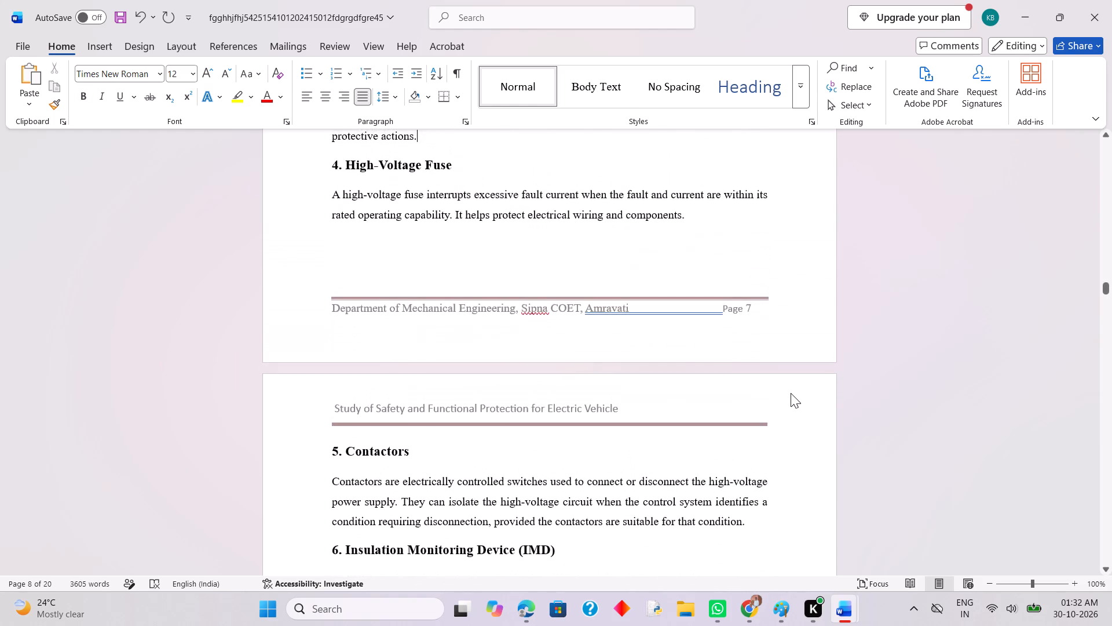
key(Up)
key(Up)
key(Up)
key(Up)
key(Up)
key(Up)
key(Up)
key(Up)
key(Up)
key(Up)
key(Up)
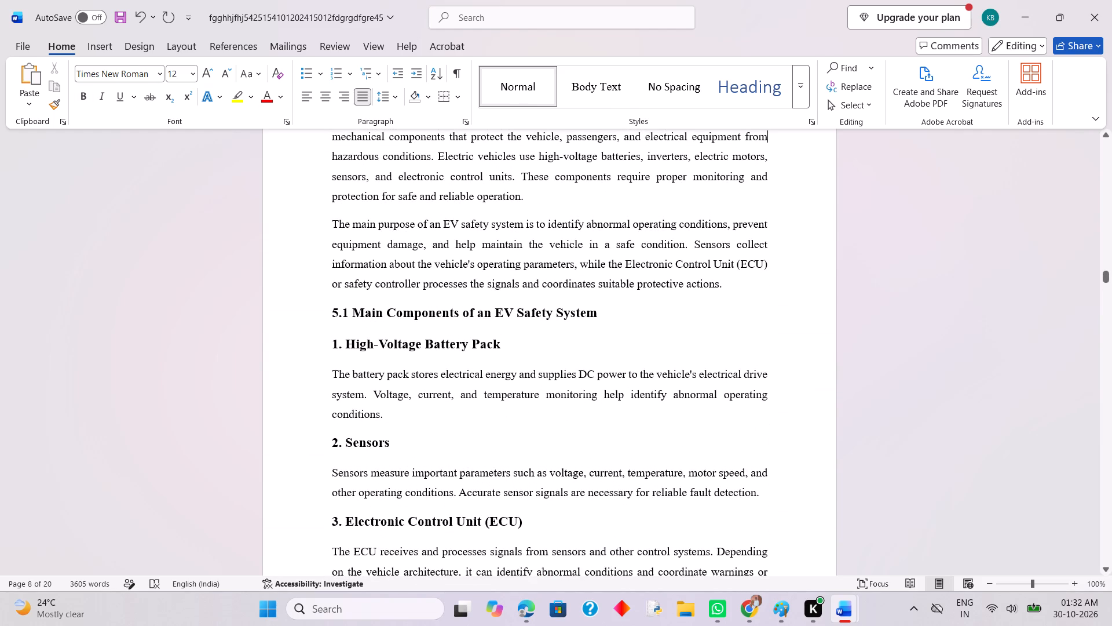
Review the report from section 5.1 through the safety components, protection methods and Functional Safety Block Diagram to the start of section 7.
key(Down)
key(Down)
key(Down)
key(Down)
key(Down)
key(Down)
key(Down)
key(Down)
key(Down)
key(Down)
key(Down)
key(Down)
key(Down)
key(Down)
key(Down)
key(Down)
key(Down)
key(Down)
key(Down)
key(Down)
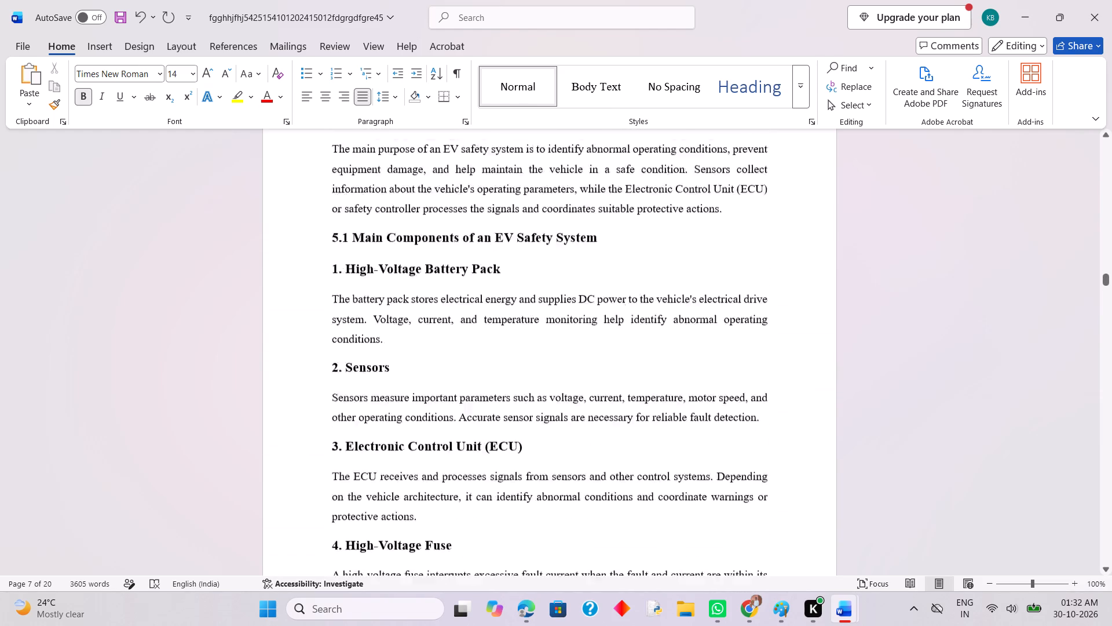
key(Down)
key(Down)
key(Down)
key(Down)
key(Down)
key(Down)
key(Down)
key(Down)
key(Down)
key(Down)
key(Down)
key(Down)
key(Down)
key(Down)
key(Down)
key(Down)
key(Down)
key(Down)
key(Down)
key(Down)
key(Down)
key(Down)
key(Down)
key(Down)
key(Down)
key(Down)
key(Down)
key(Down)
key(Down)
key(Down)
key(Down)
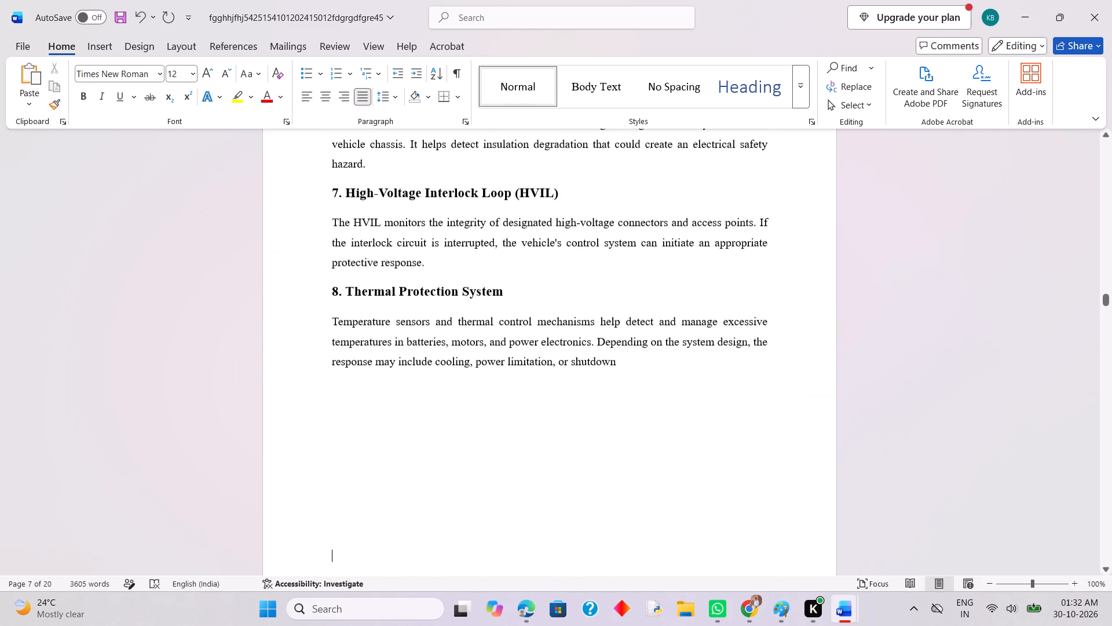
key(Down)
key(Down)
key(Down)
key(Down)
key(Down)
key(Down)
key(Down)
key(Down)
key(Down)
key(Down)
key(Down)
key(Down)
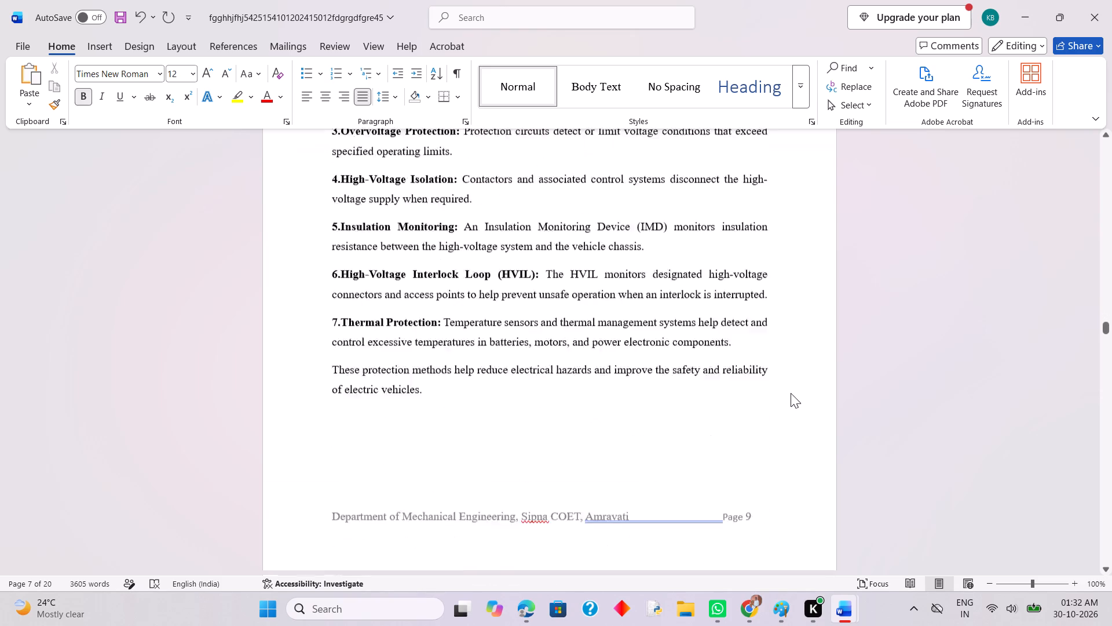
key(Down)
key(Down)
key(Down)
key(Down)
key(Down)
key(Down)
key(Down)
key(Down)
key(Down)
key(Down)
key(Down)
key(Down)
key(Down)
key(Down)
key(Down)
key(Down)
key(Down)
key(Down)
key(Down)
key(Down)
key(Down)
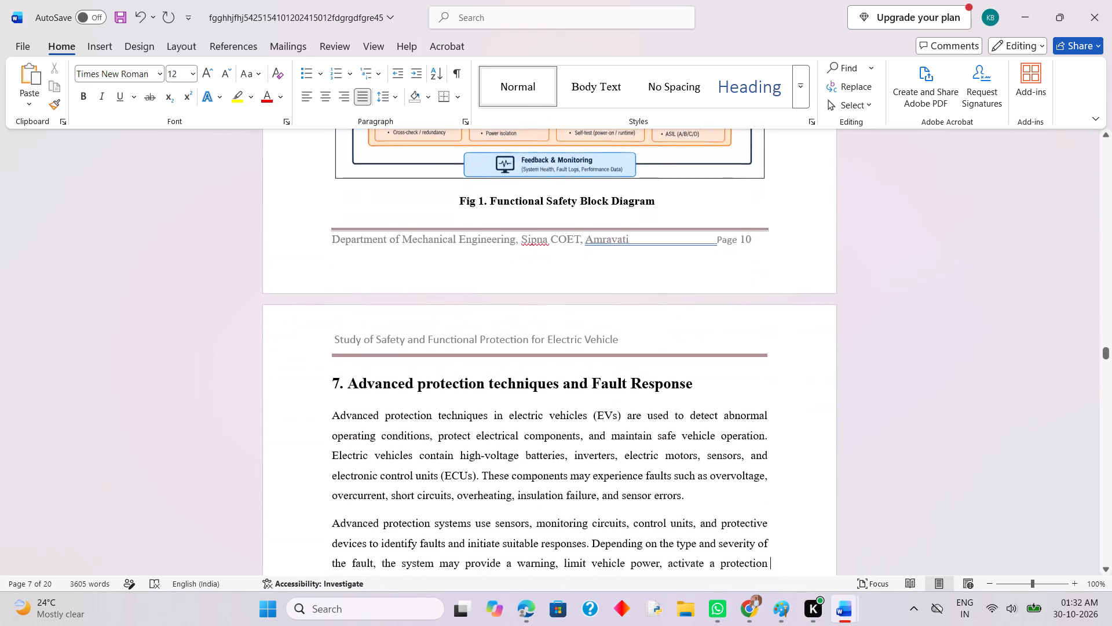
Review section 7 on advanced protection techniques through sections 7.4 to 7.6 to the Fault Response Mechanism section and its diagram.
key(Down)
key(Down)
key(Down)
key(Down)
key(Down)
key(Down)
key(Down)
key(Down)
key(Down)
key(Down)
key(Down)
key(Down)
key(Down)
key(Down)
key(Down)
key(Down)
key(Down)
key(Down)
key(Down)
key(Down)
key(Down)
key(Down)
key(Down)
key(Down)
key(Down)
key(Down)
key(Down)
key(Down)
key(Down)
key(Down)
key(Down)
key(Down)
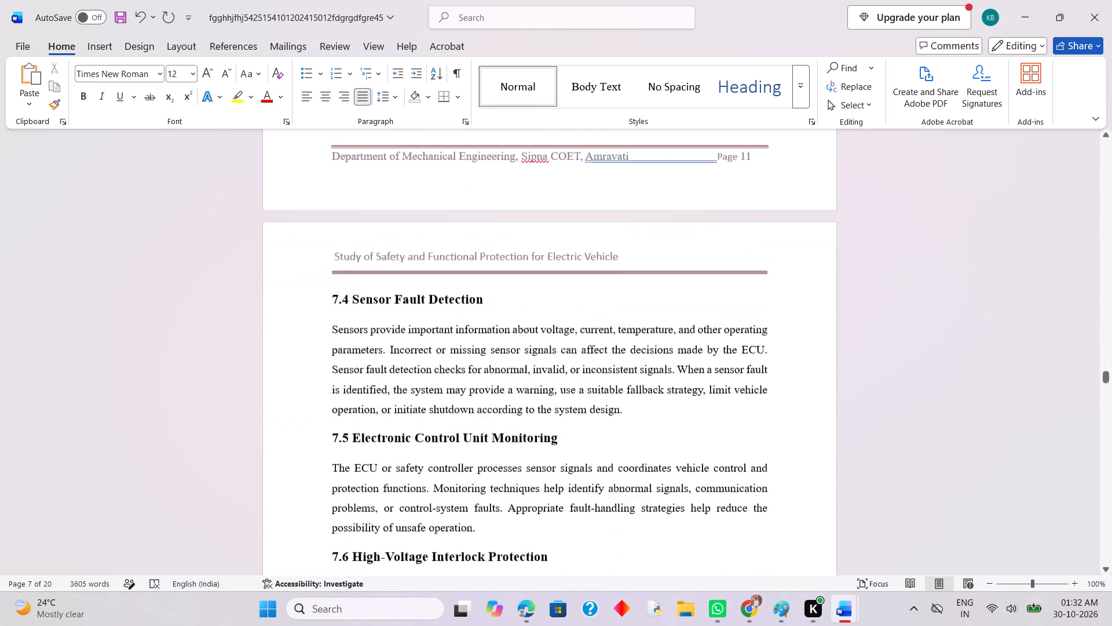
key(Down)
key(Down)
key(Down)
key(Down)
key(Down)
key(Down)
key(Down)
key(Down)
key(Down)
key(Down)
key(Down)
key(Down)
key(Down)
key(Down)
key(Down)
key(Down)
key(Down)
key(Down)
key(Down)
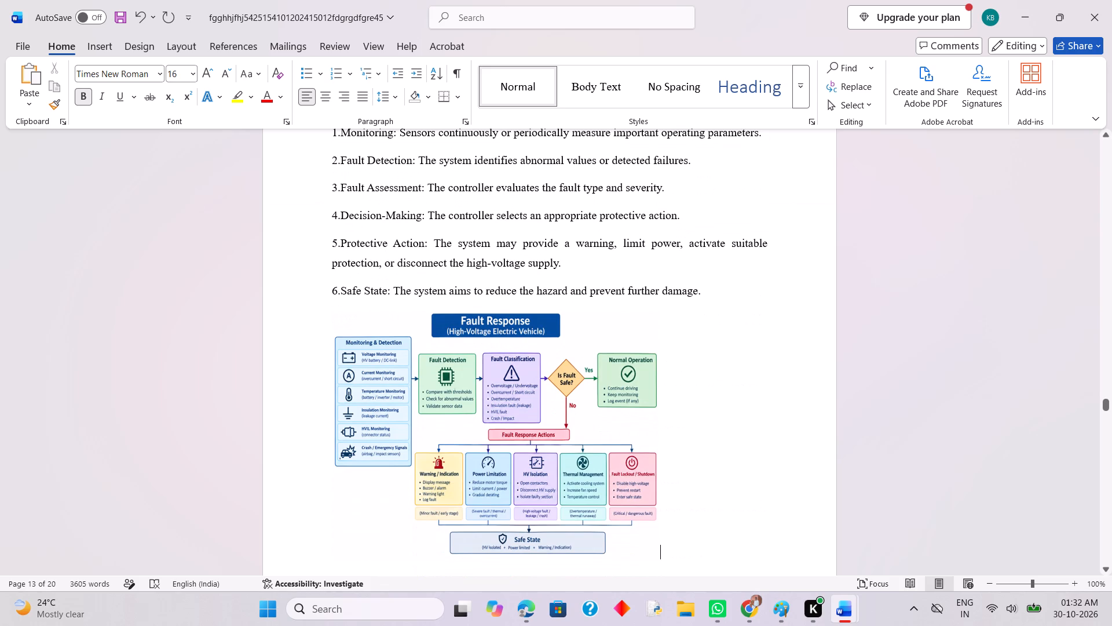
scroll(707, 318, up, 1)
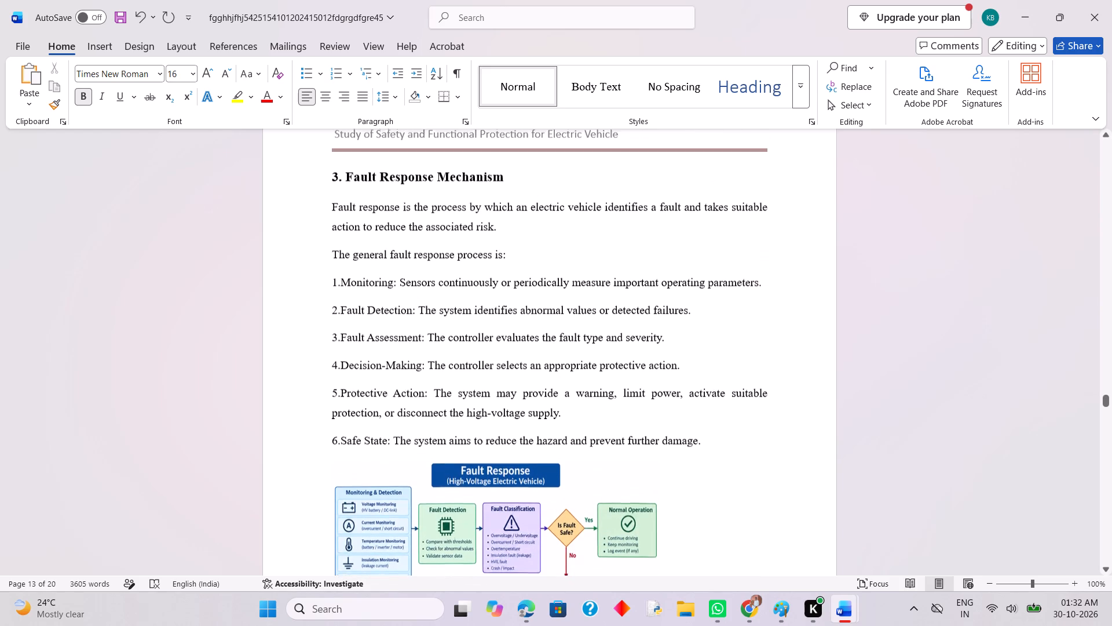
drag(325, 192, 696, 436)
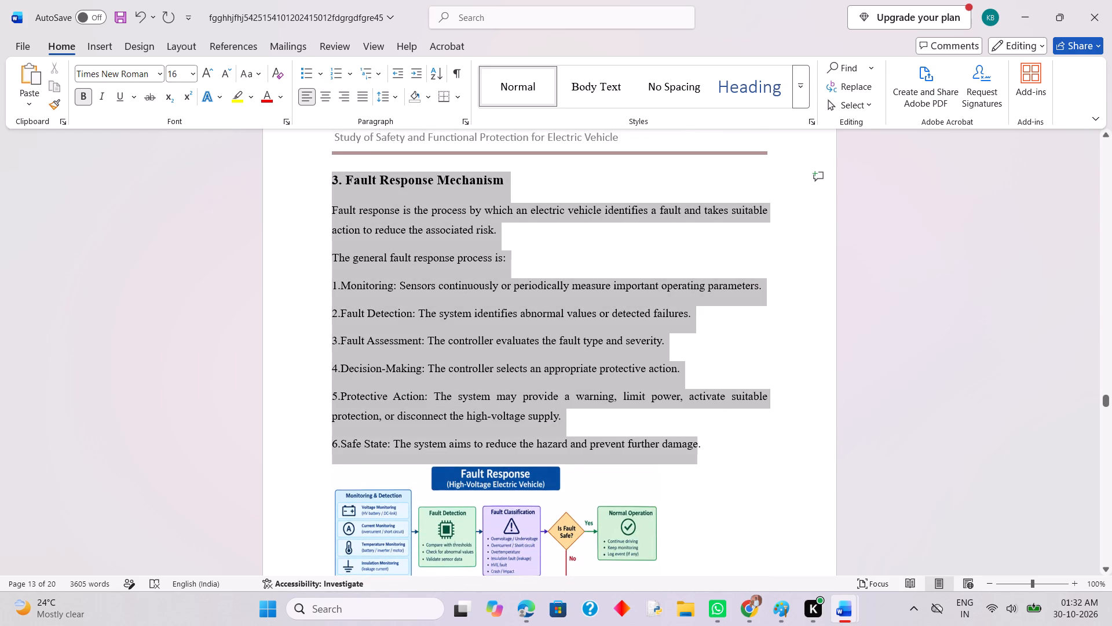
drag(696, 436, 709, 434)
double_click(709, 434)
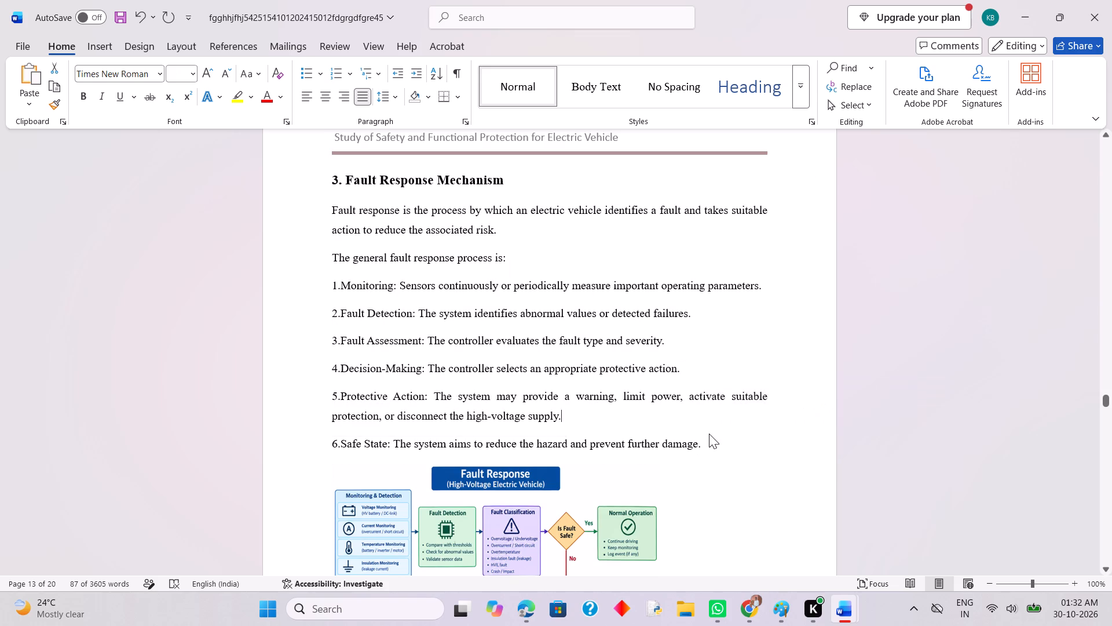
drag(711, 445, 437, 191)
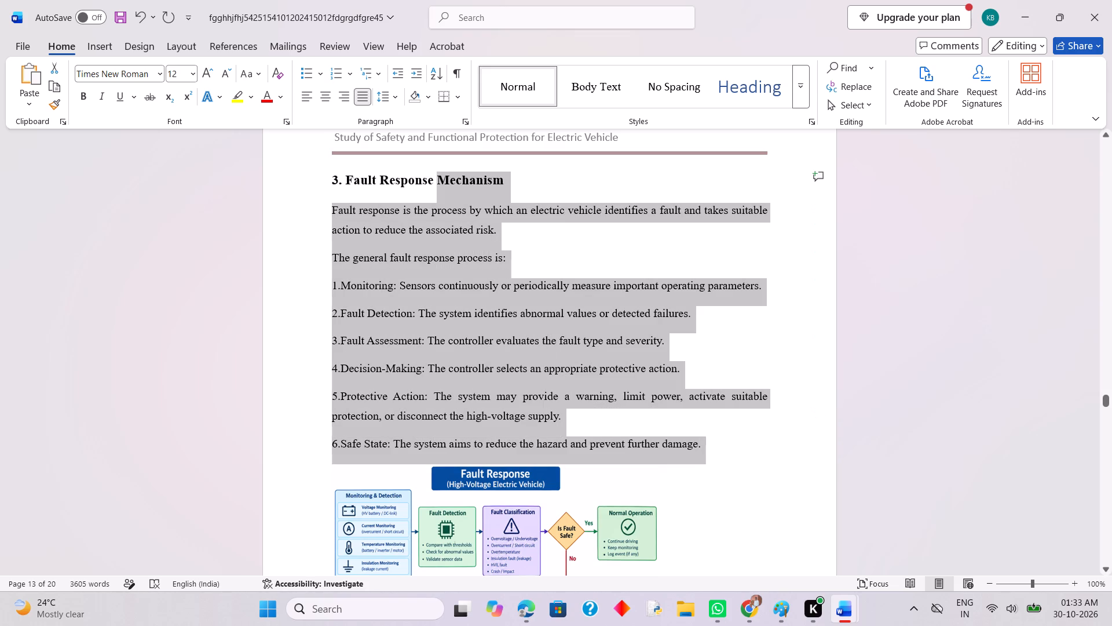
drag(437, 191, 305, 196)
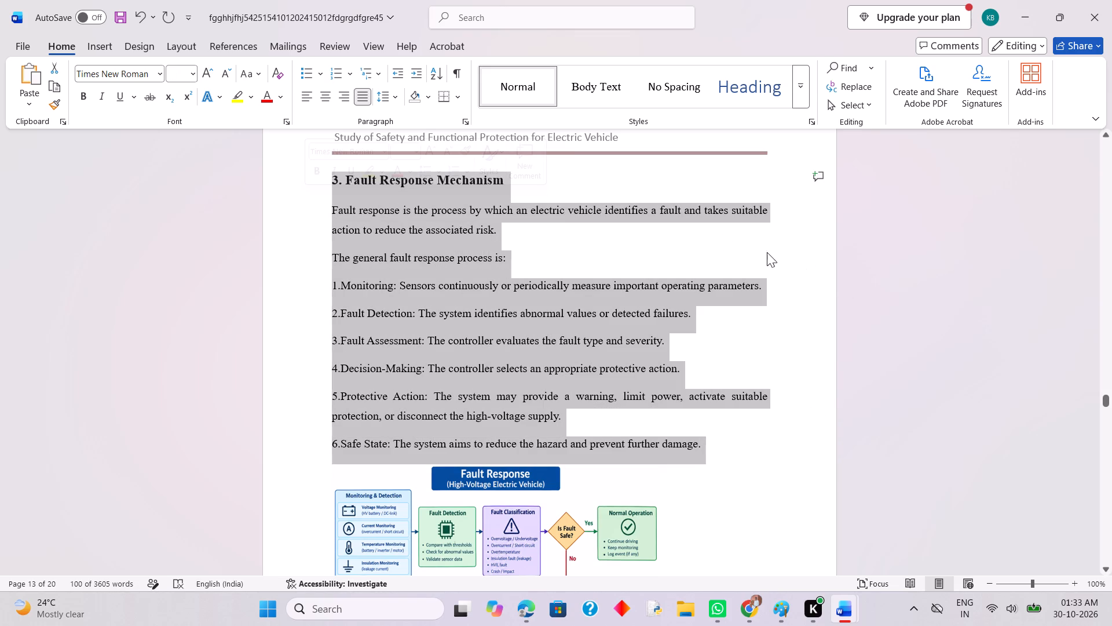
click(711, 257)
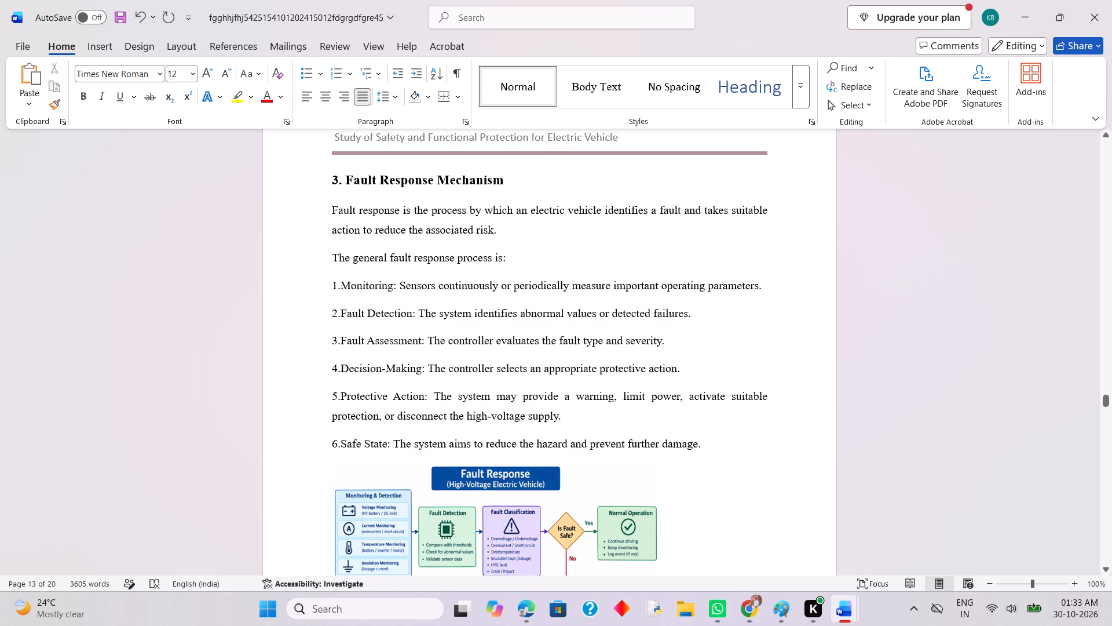
Centre the Fault Response diagram below the Safe State item and widen it evenly towards both text margins.
scroll(694, 376, down, 1)
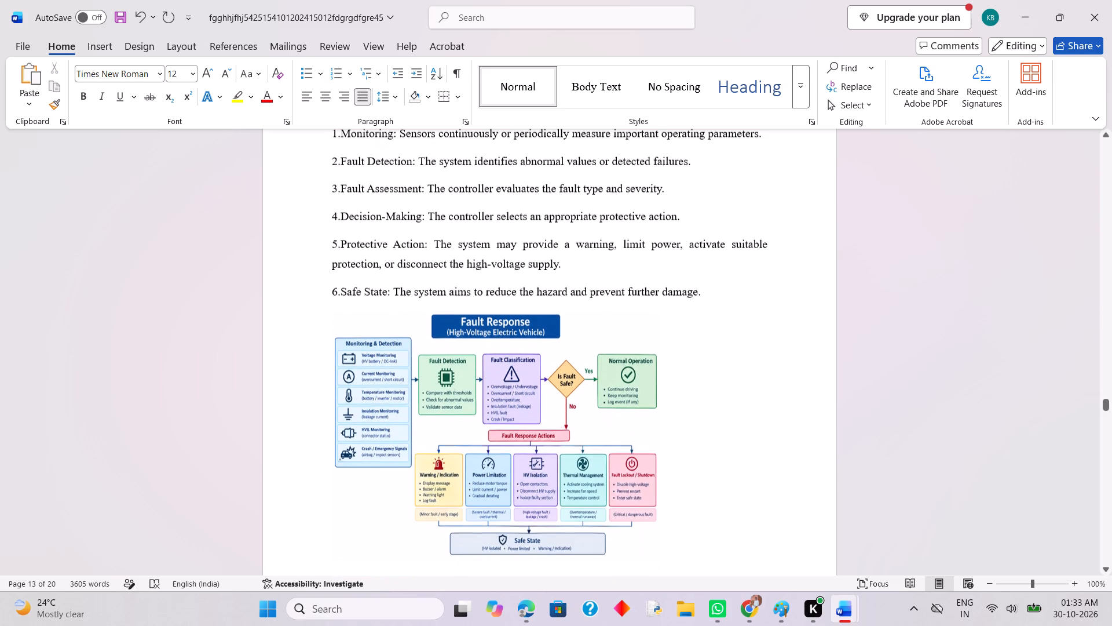
click(582, 377)
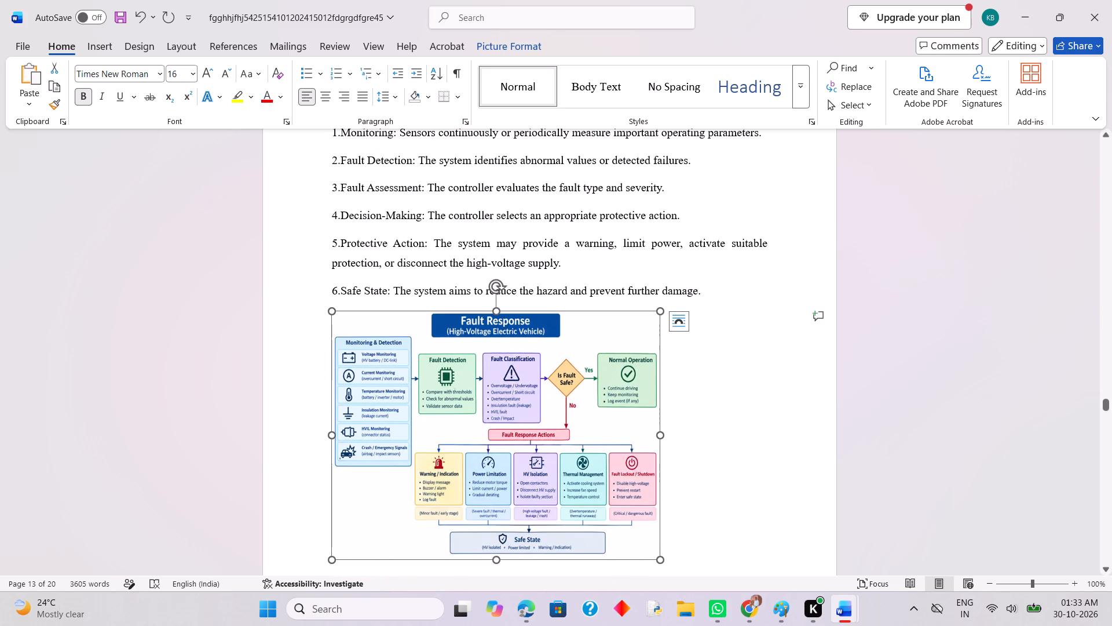
click(323, 93)
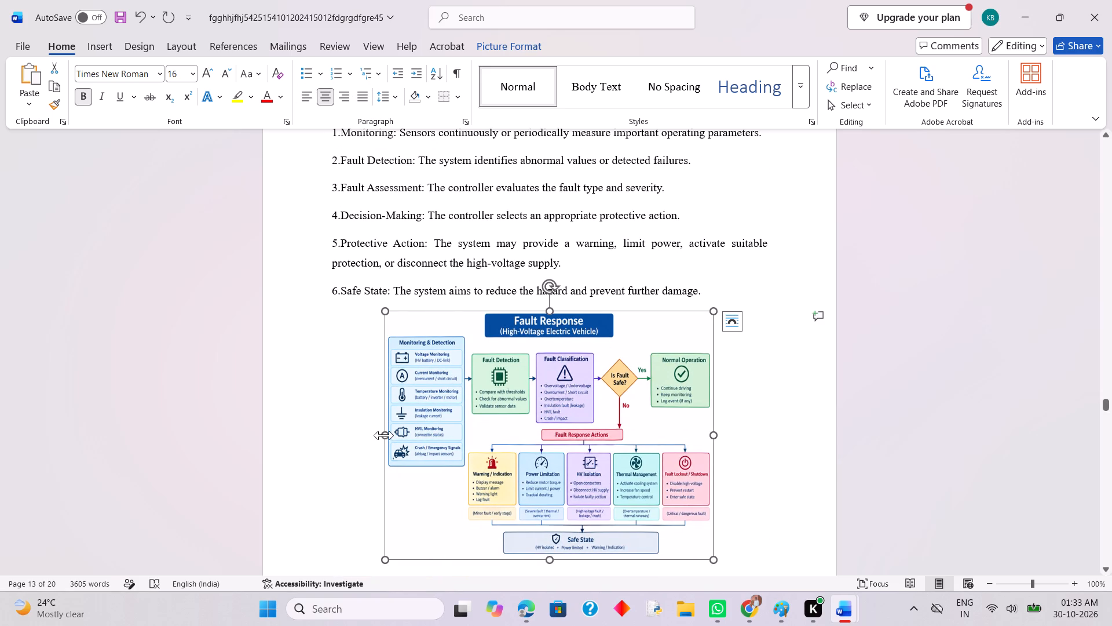
drag(384, 435, 347, 438)
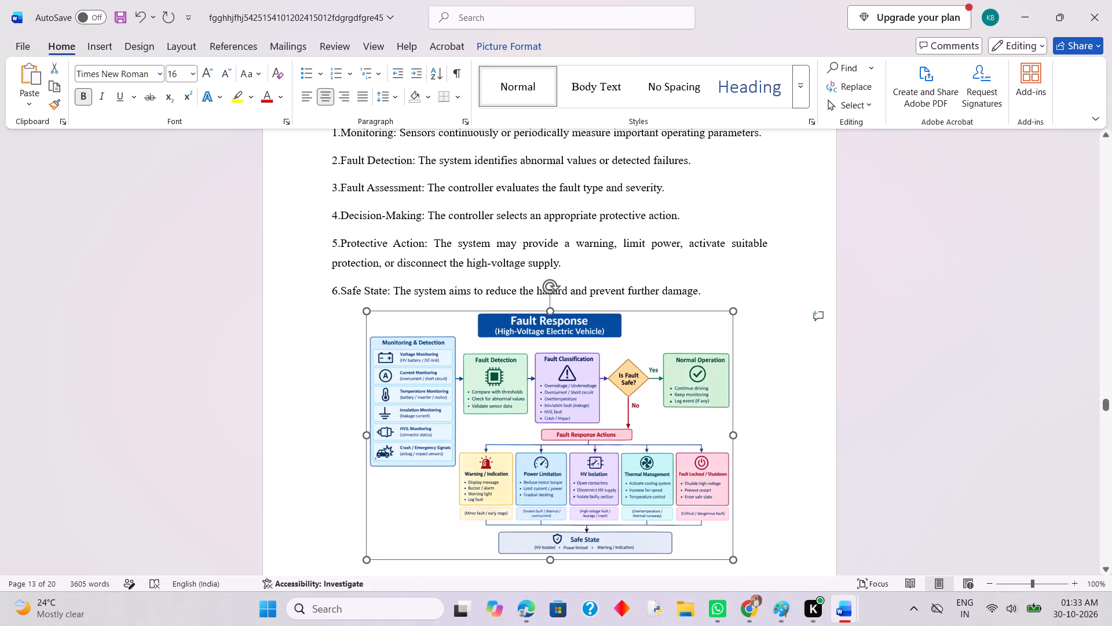
drag(347, 438, 328, 436)
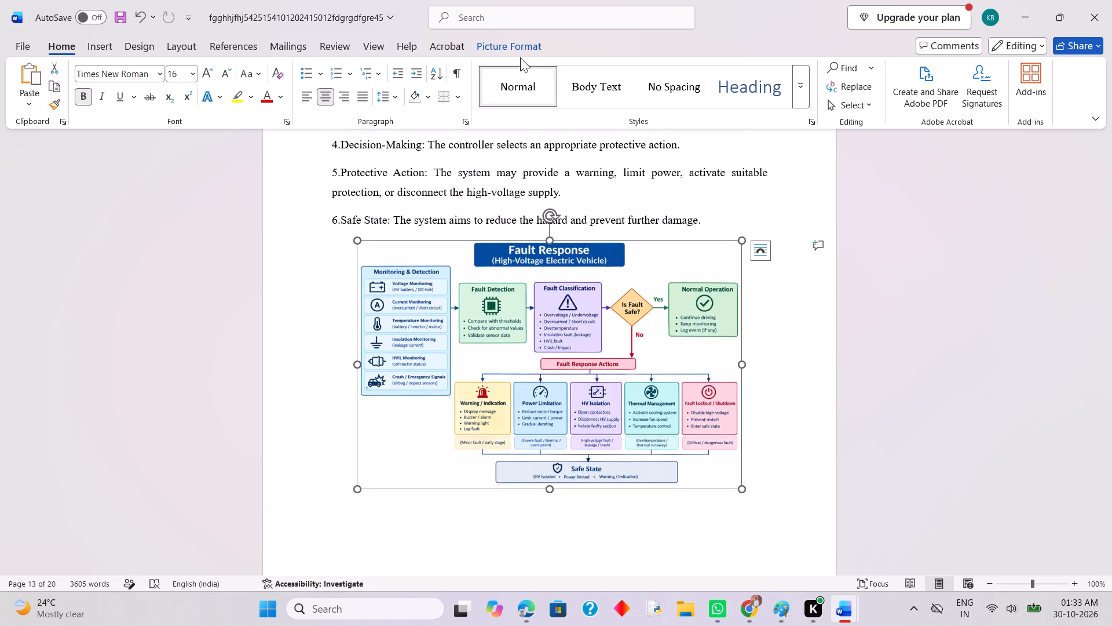
Make the Fault Response diagram slightly taller and widen it a little more, almost to the text margins.
drag(546, 301, 546, 325)
drag(548, 239, 546, 259)
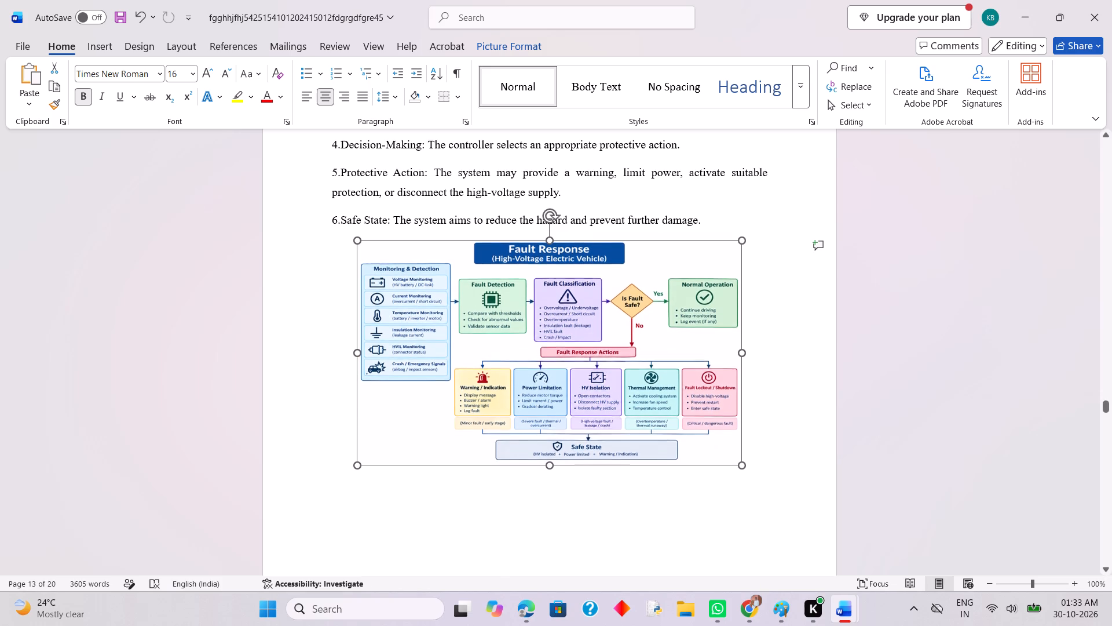
drag(546, 259, 541, 209)
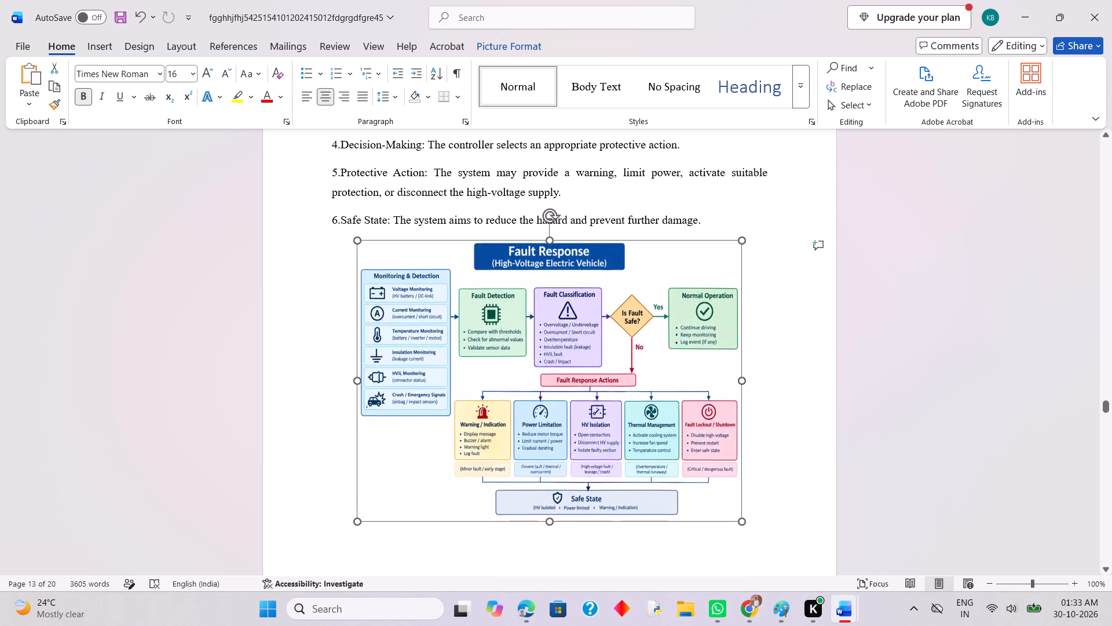
drag(541, 209, 541, 219)
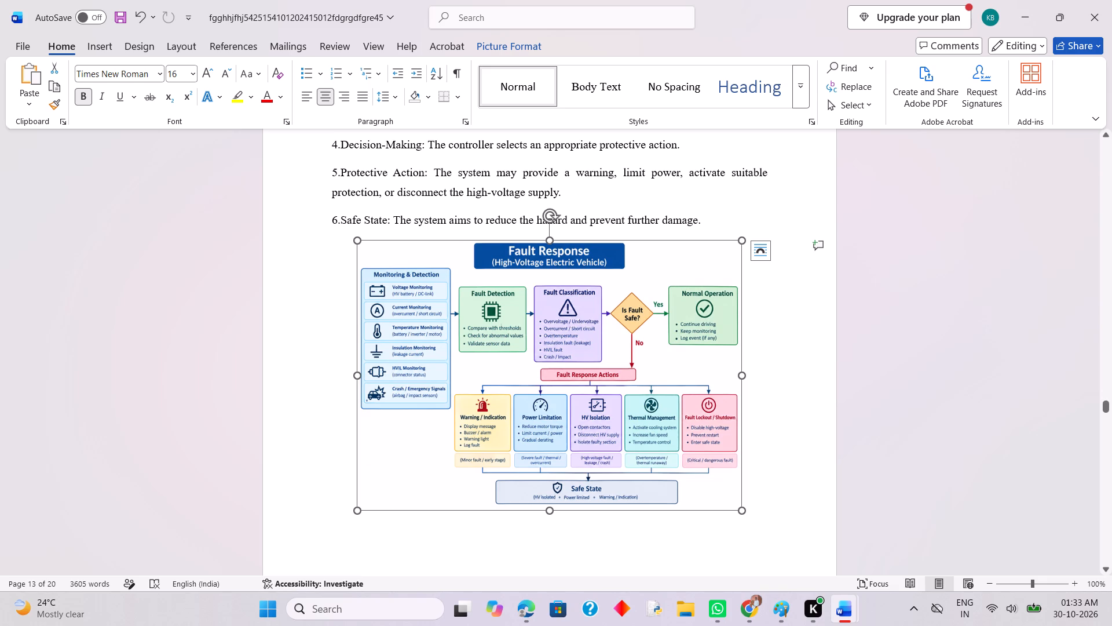
click(747, 376)
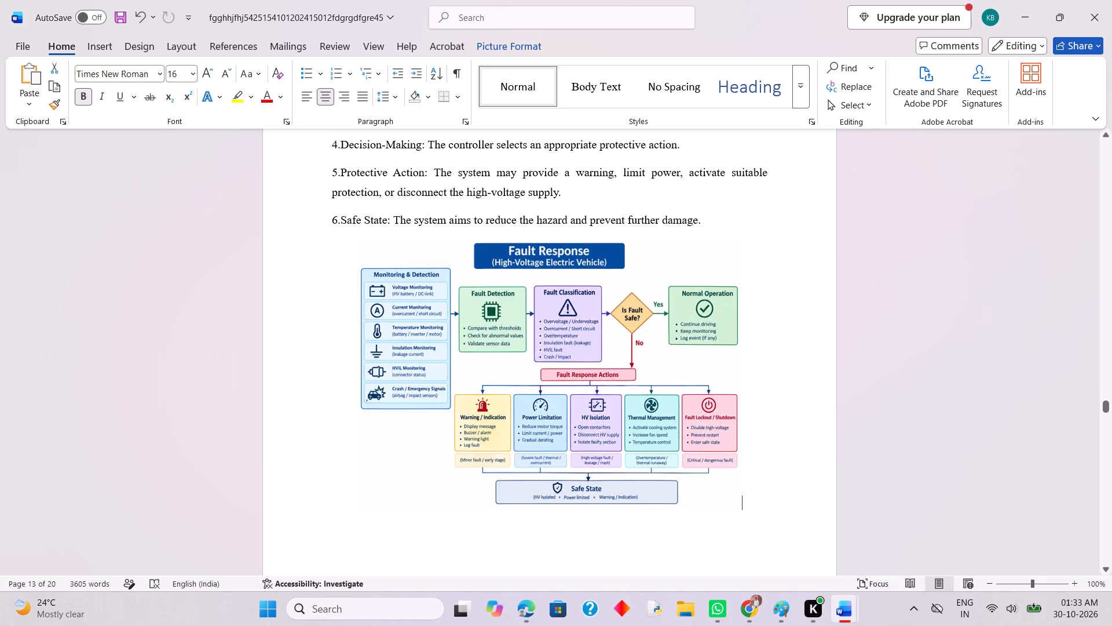
click(745, 376)
click(704, 374)
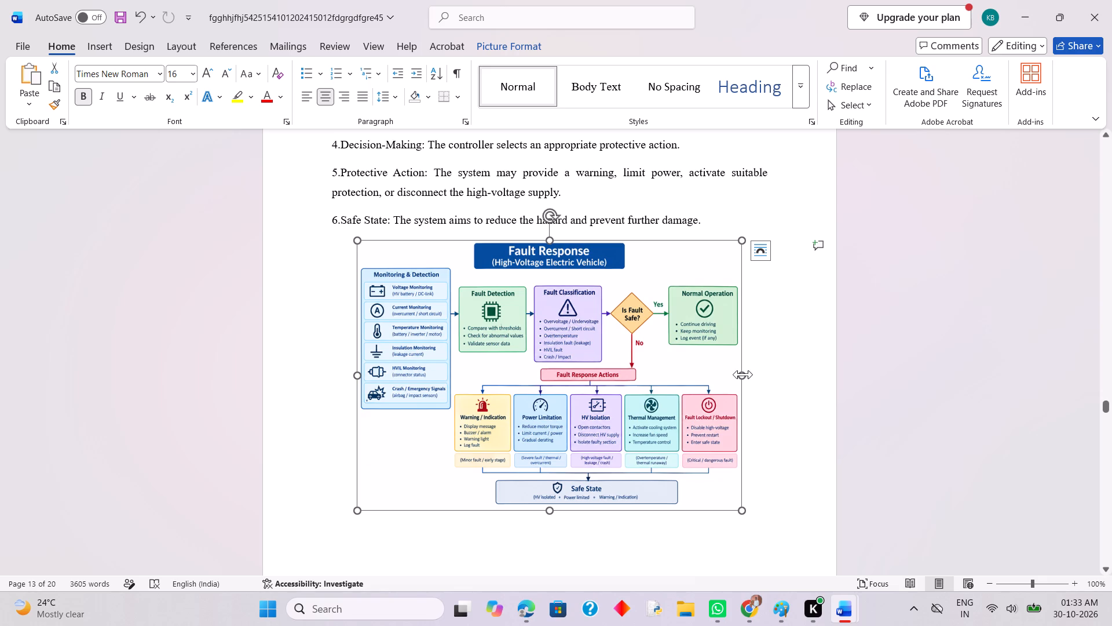
drag(743, 374, 755, 374)
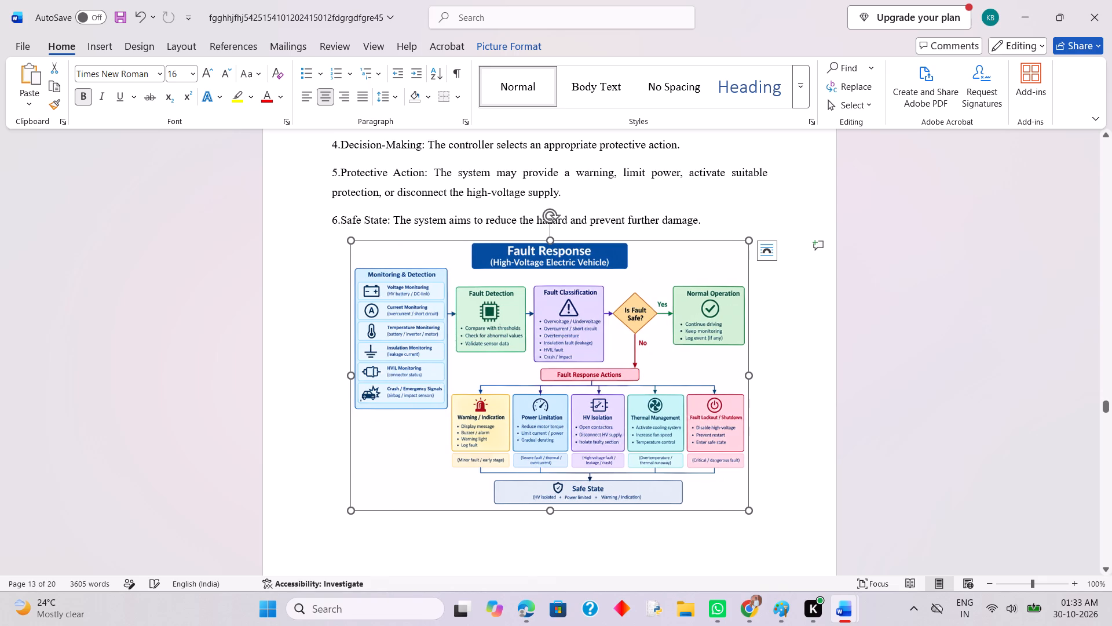
click(582, 533)
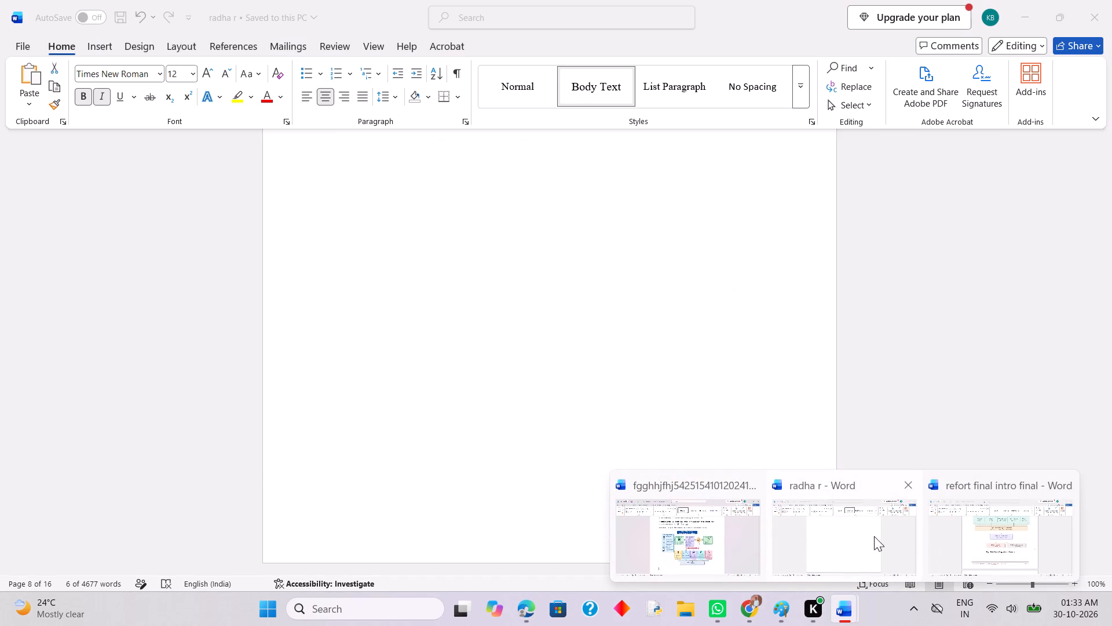
click(884, 532)
scroll(770, 433, up, 1)
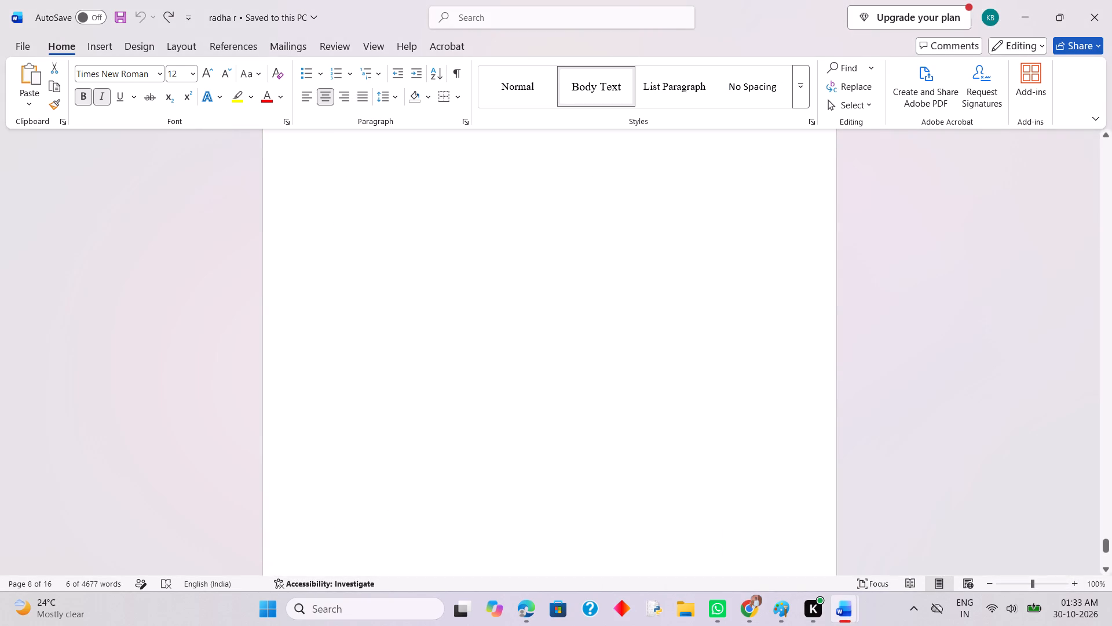
scroll(770, 433, up, 3)
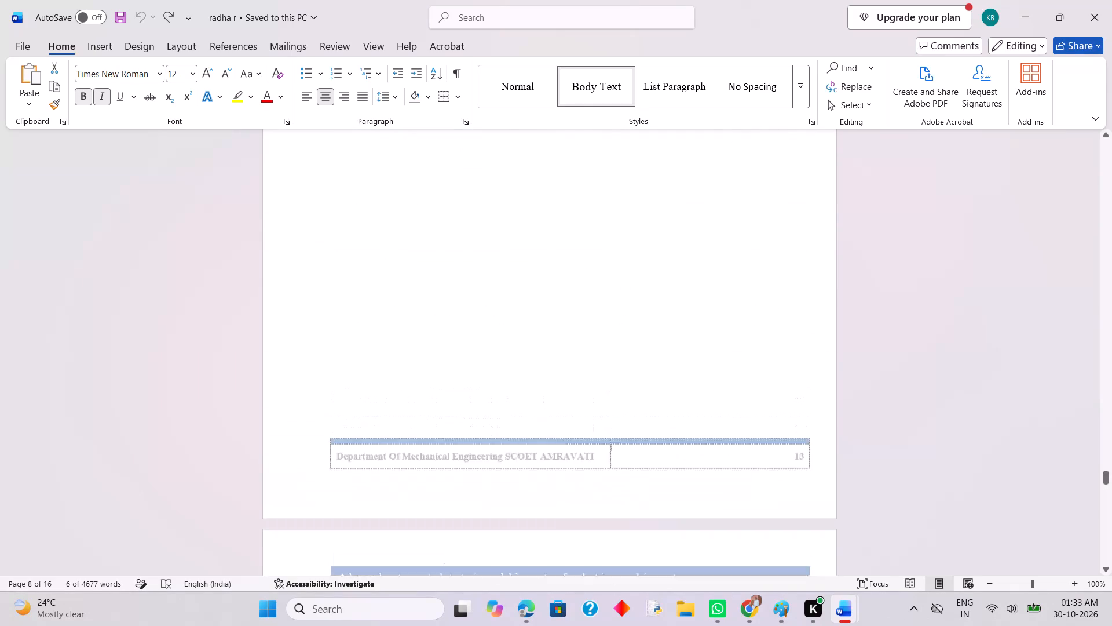
scroll(770, 433, up, 3)
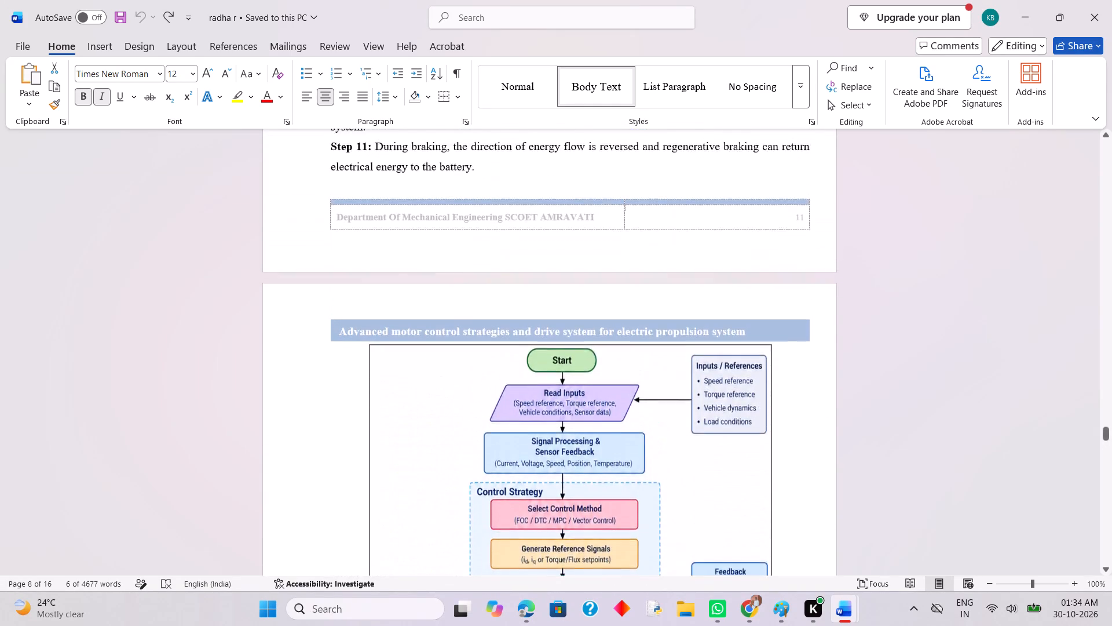
scroll(770, 433, up, 2)
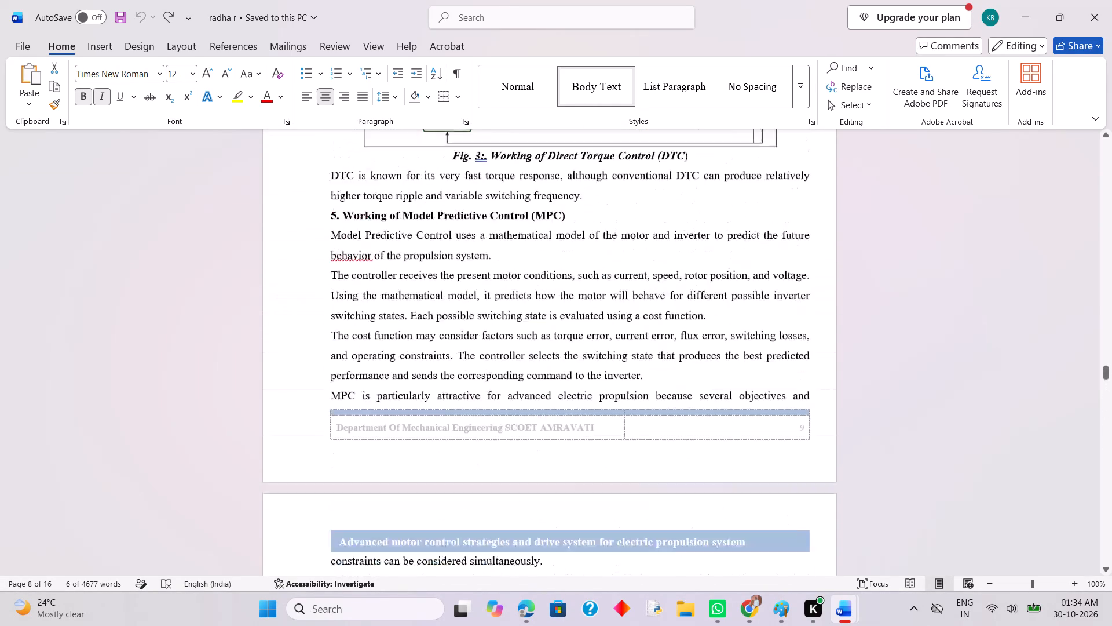
scroll(770, 433, up, 2)
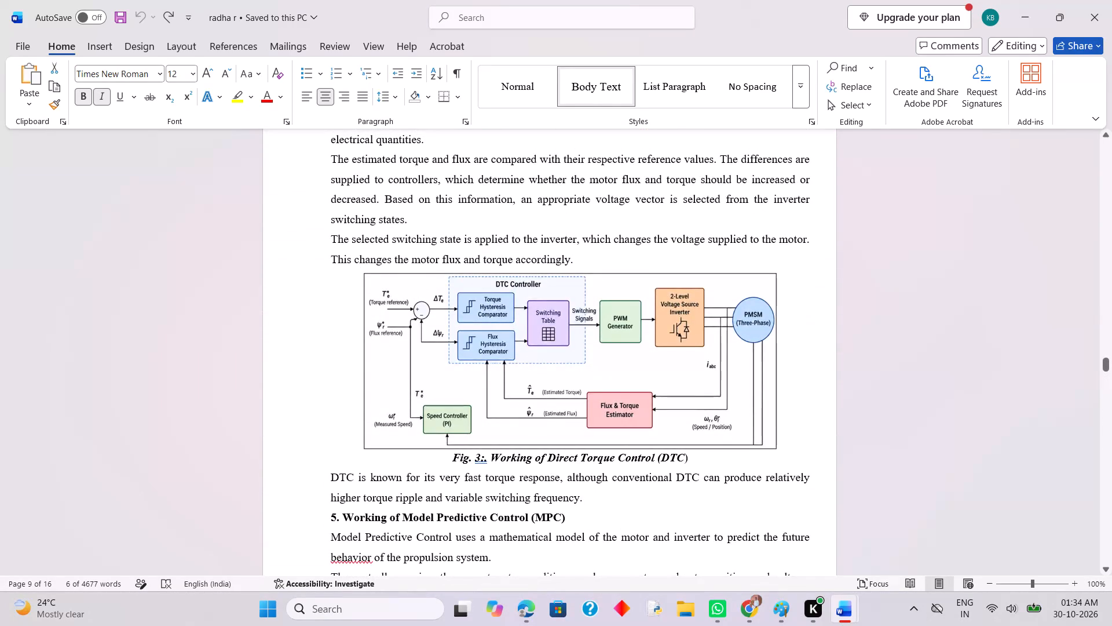
scroll(770, 433, up, 1)
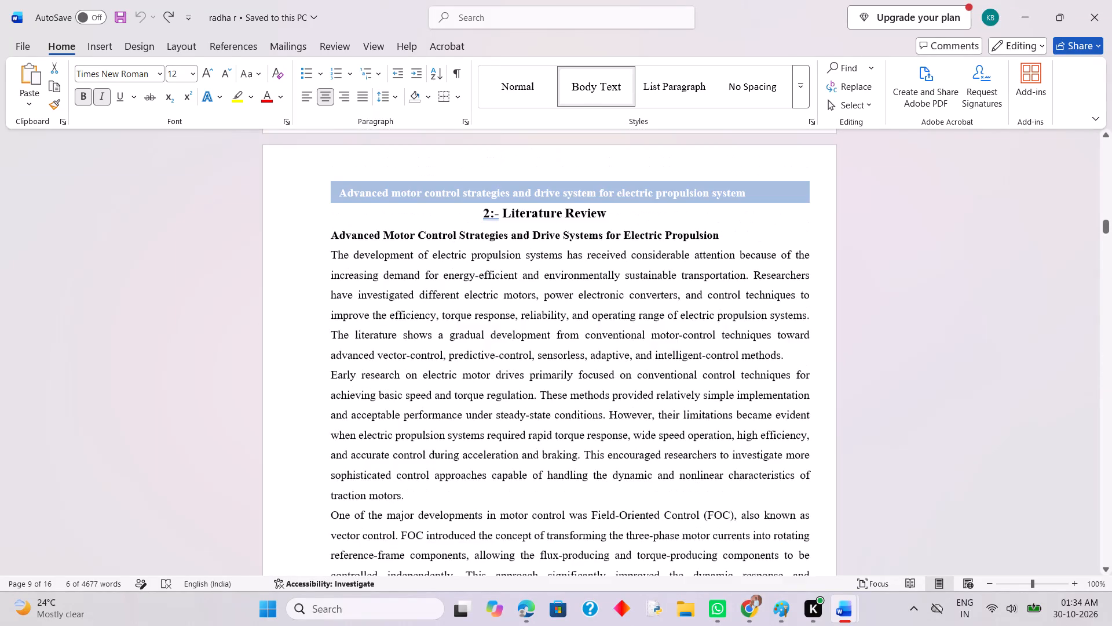
scroll(770, 433, down, 3)
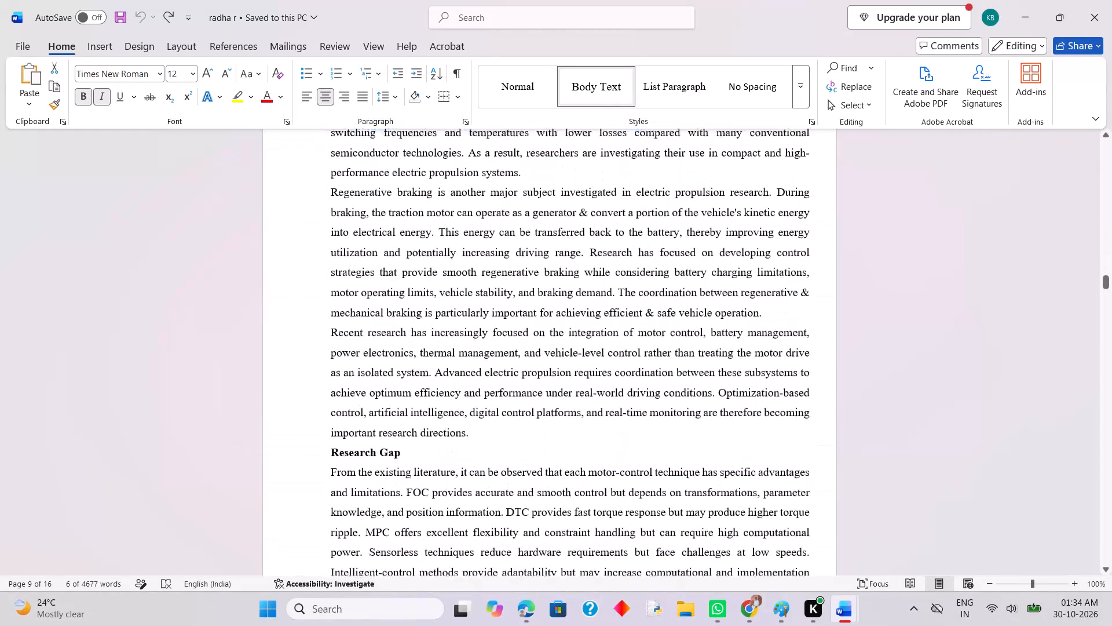
scroll(770, 433, down, 3)
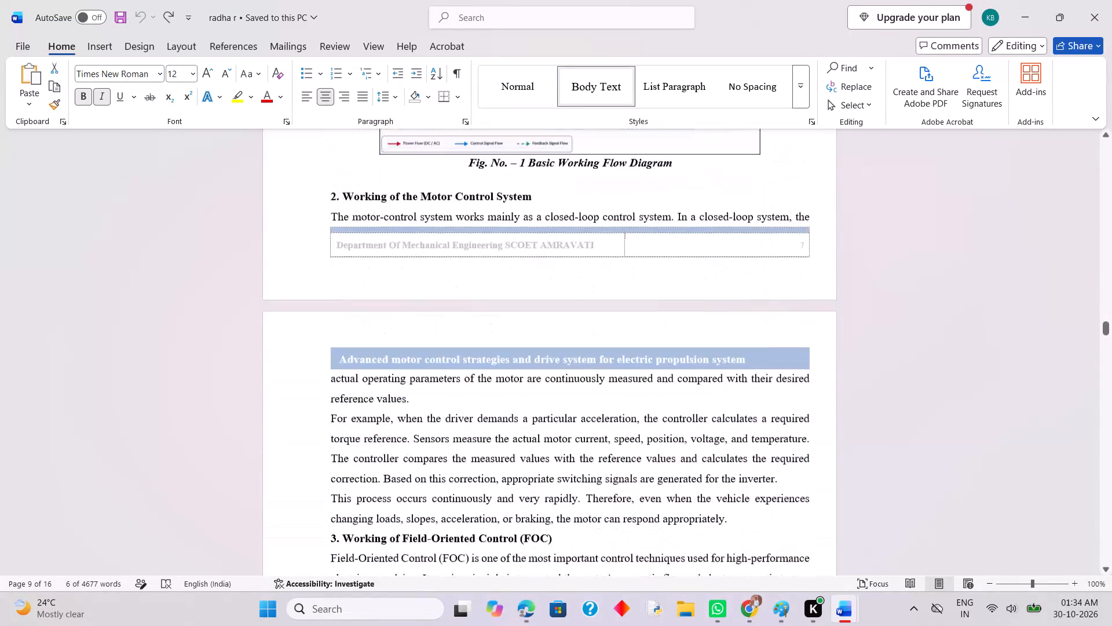
scroll(770, 433, down, 1)
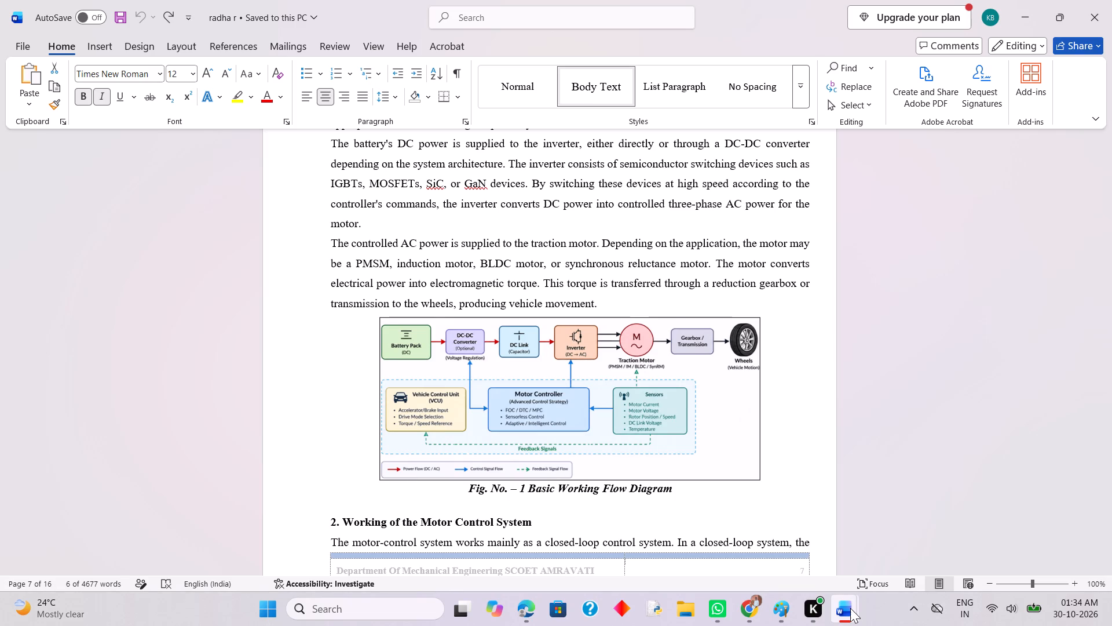
Return to the safety report and add a black picture border to the Fault Response diagram.
click(715, 535)
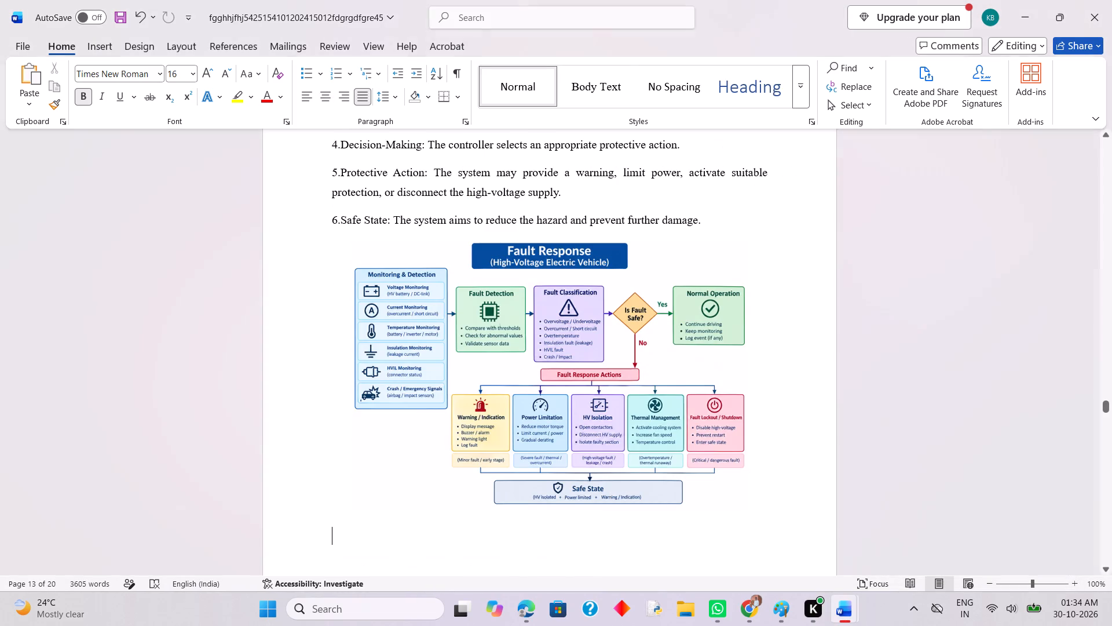
click(659, 435)
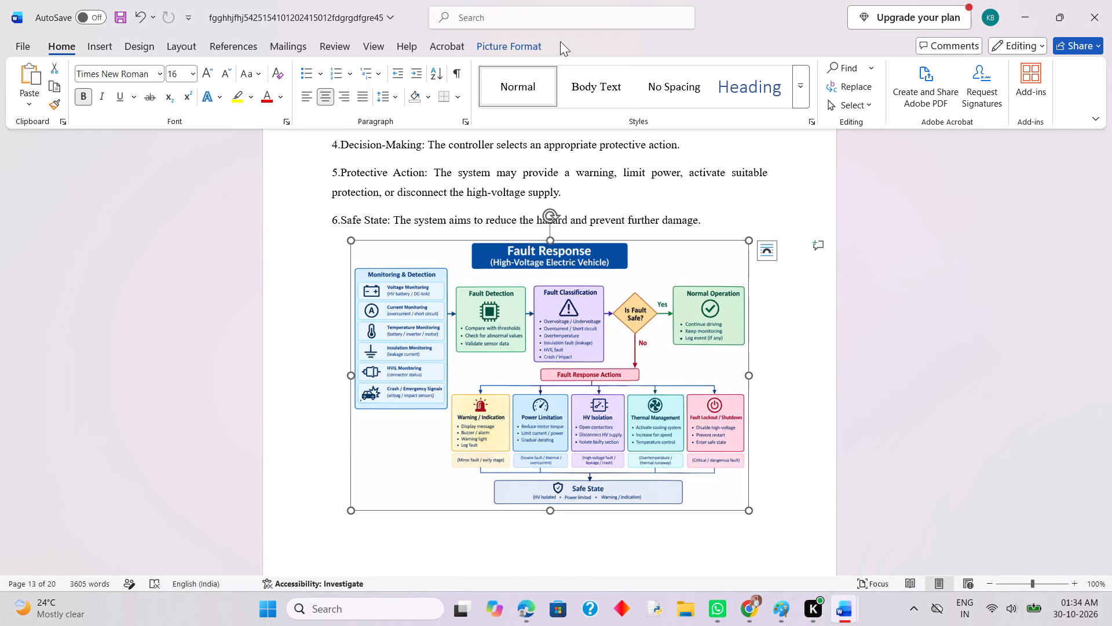
click(528, 44)
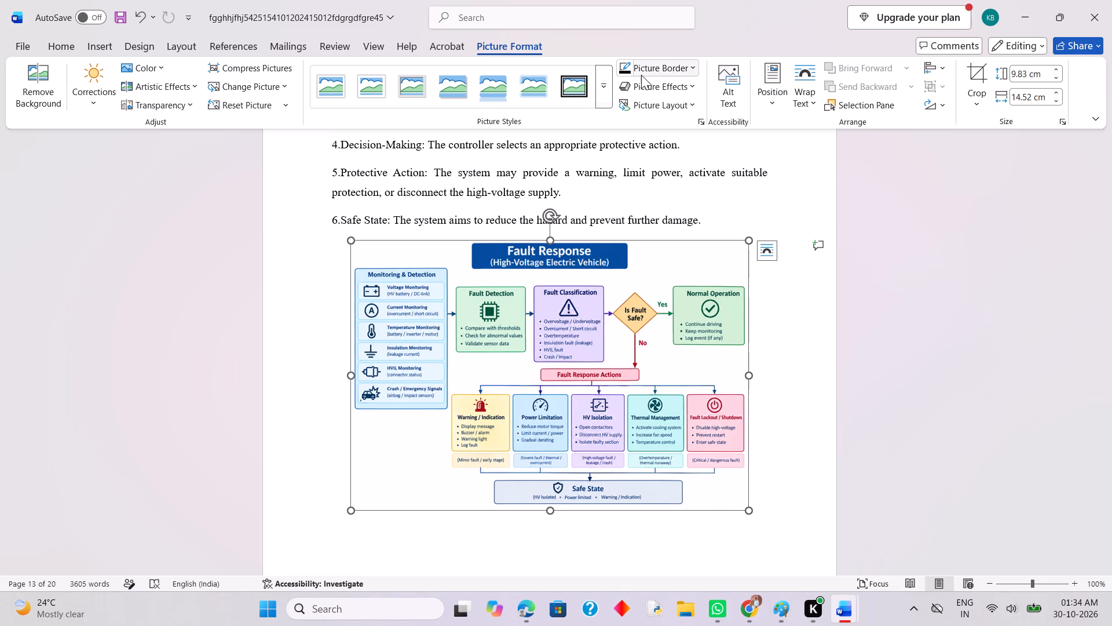
click(656, 64)
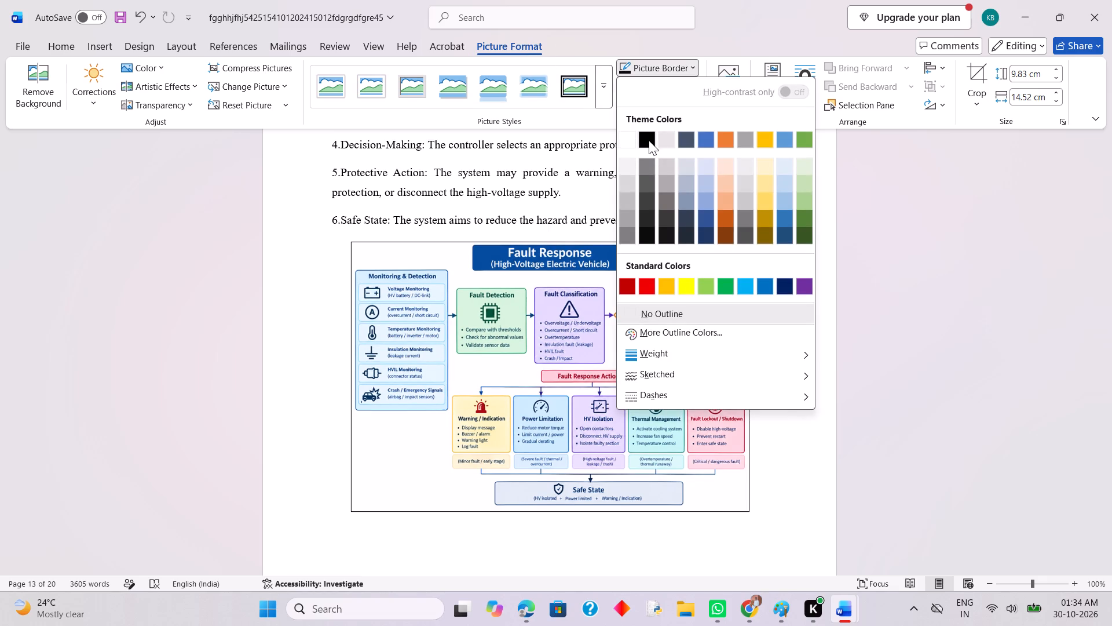
click(649, 138)
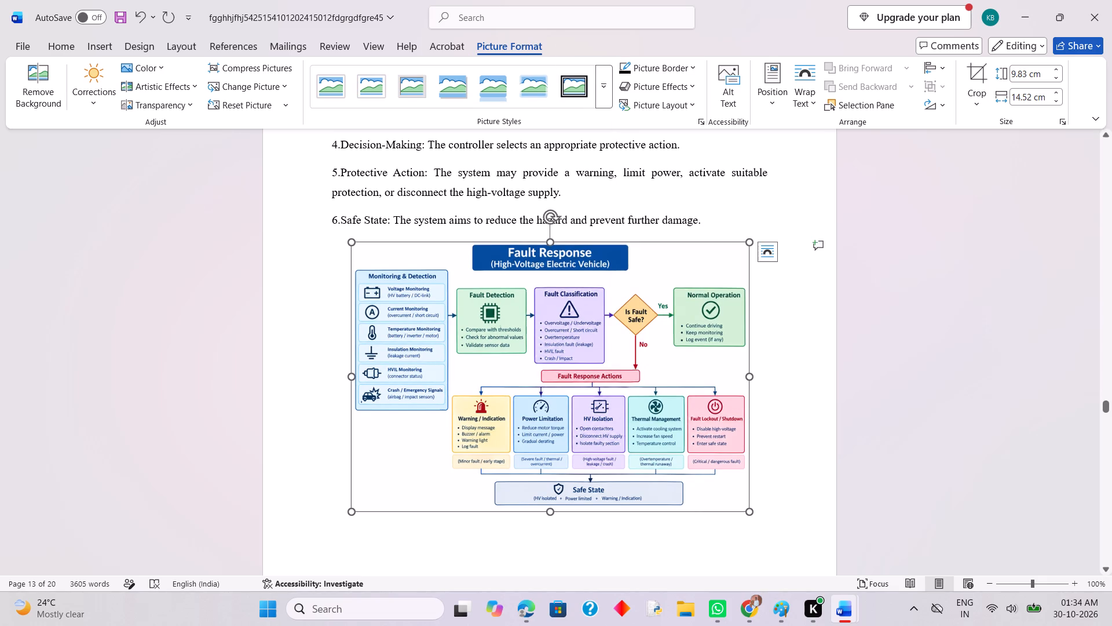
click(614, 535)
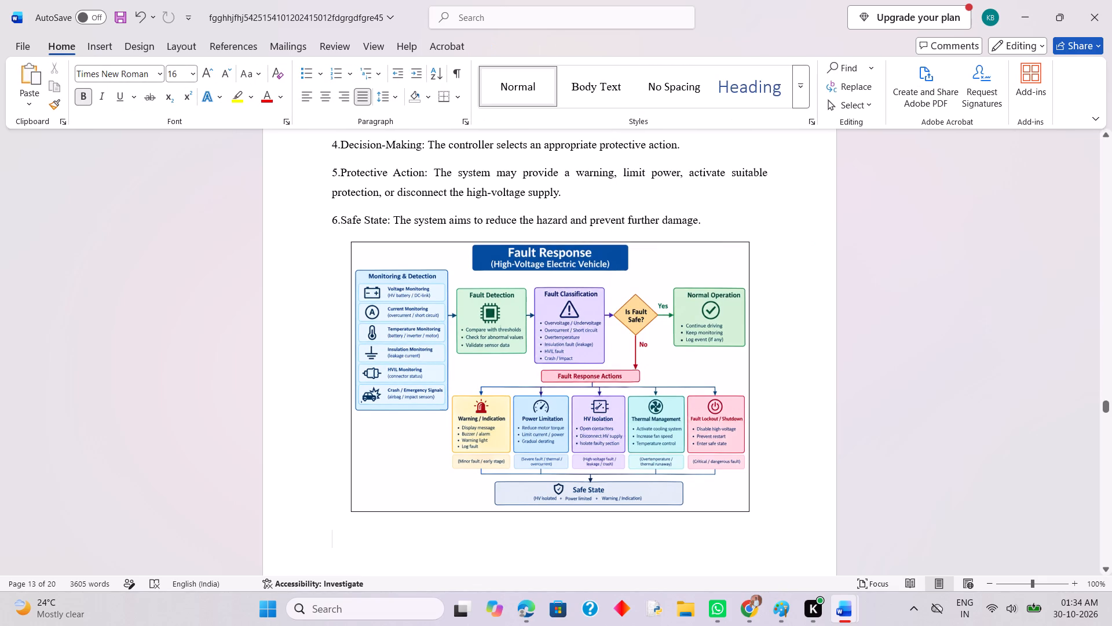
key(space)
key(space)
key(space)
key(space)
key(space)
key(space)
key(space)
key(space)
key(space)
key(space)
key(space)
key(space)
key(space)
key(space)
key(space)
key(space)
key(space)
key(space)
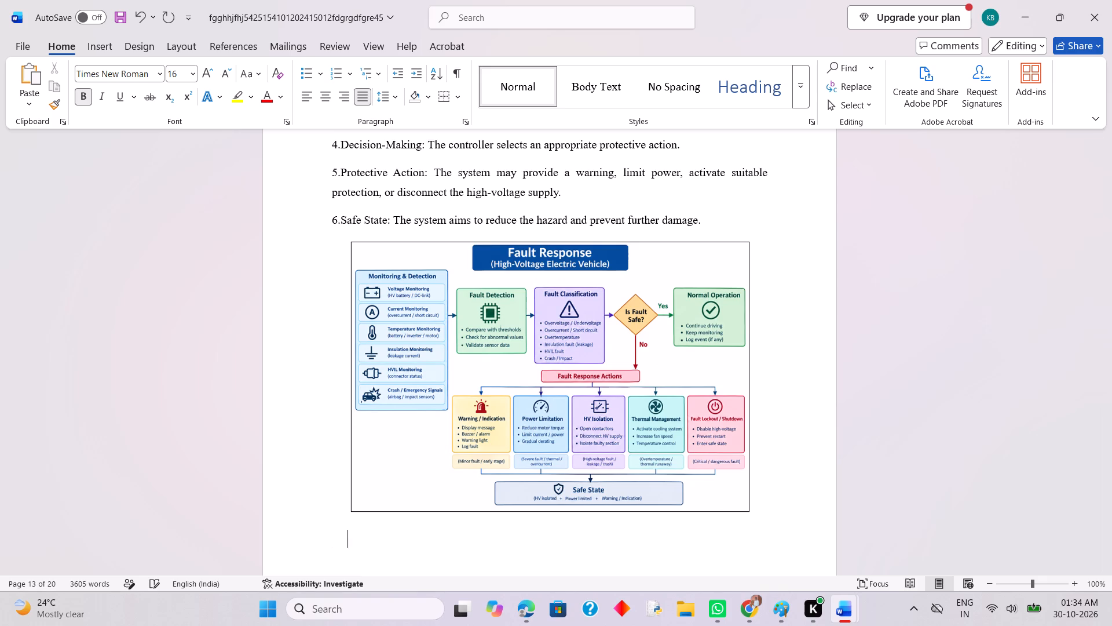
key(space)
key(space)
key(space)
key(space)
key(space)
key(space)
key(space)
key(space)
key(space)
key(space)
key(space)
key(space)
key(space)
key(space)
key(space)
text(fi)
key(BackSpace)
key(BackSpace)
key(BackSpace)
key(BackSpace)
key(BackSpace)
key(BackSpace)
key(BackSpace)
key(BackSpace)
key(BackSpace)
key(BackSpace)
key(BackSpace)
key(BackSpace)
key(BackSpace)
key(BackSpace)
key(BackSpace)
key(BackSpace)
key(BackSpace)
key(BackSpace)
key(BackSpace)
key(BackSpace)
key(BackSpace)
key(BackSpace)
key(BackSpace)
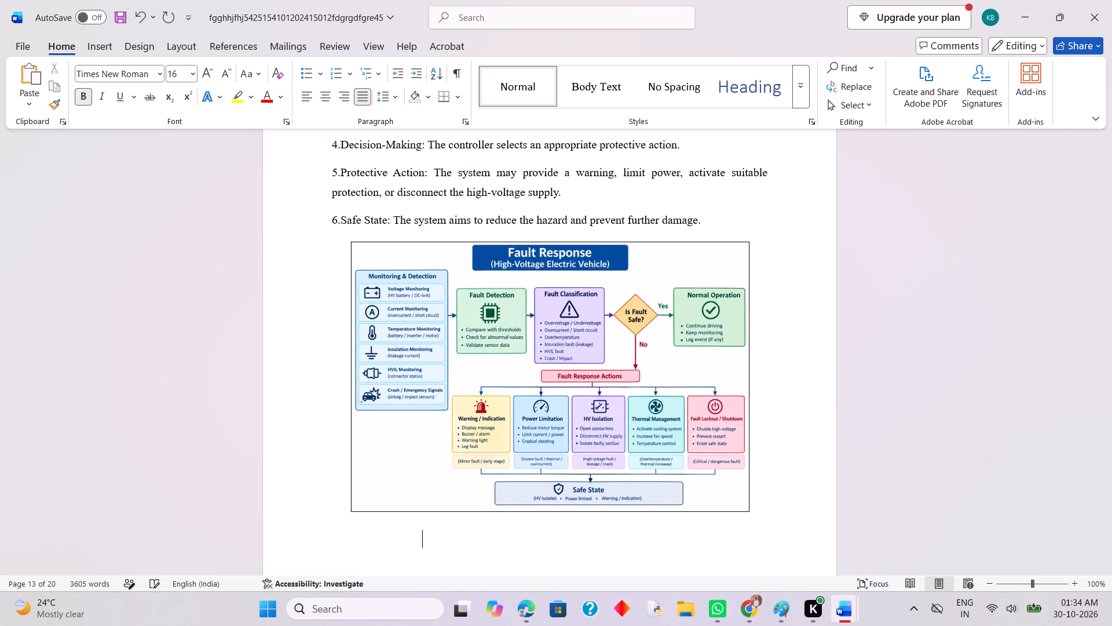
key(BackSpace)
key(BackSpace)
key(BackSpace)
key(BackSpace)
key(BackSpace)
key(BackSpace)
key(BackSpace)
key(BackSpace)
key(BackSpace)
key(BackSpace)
Add the caption "Fig 2. Fault Response Block Diagram" on a new line below the Fault Response diagram.
key(Return)
key(BackSpace)
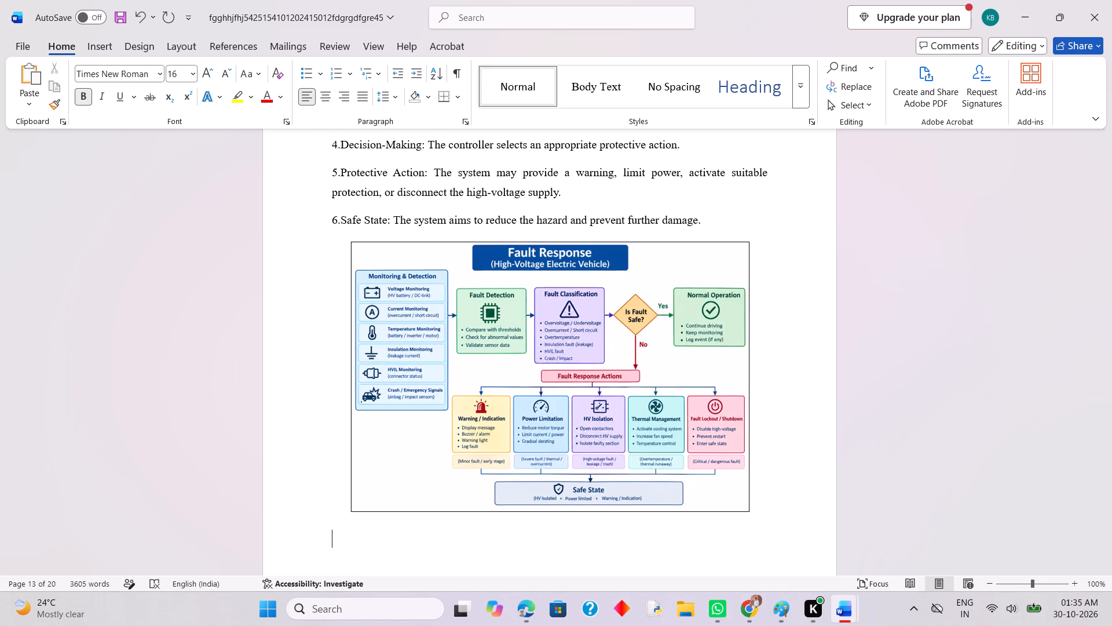
text(fig)
key(space)
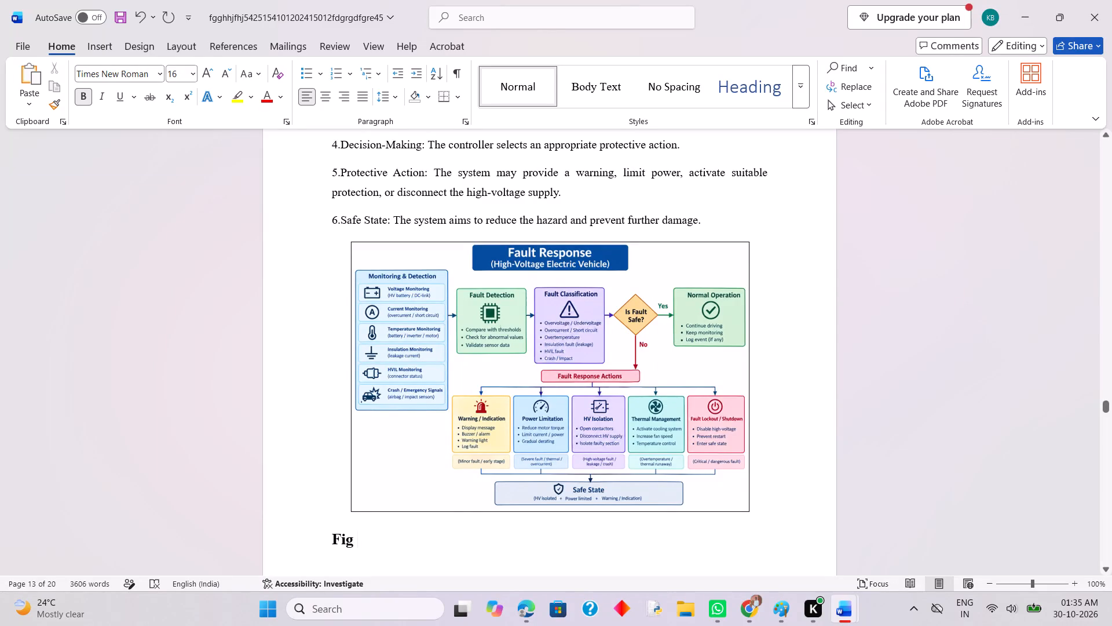
key(2)
key(period)
key(space)
key(shift+f)
text(au)
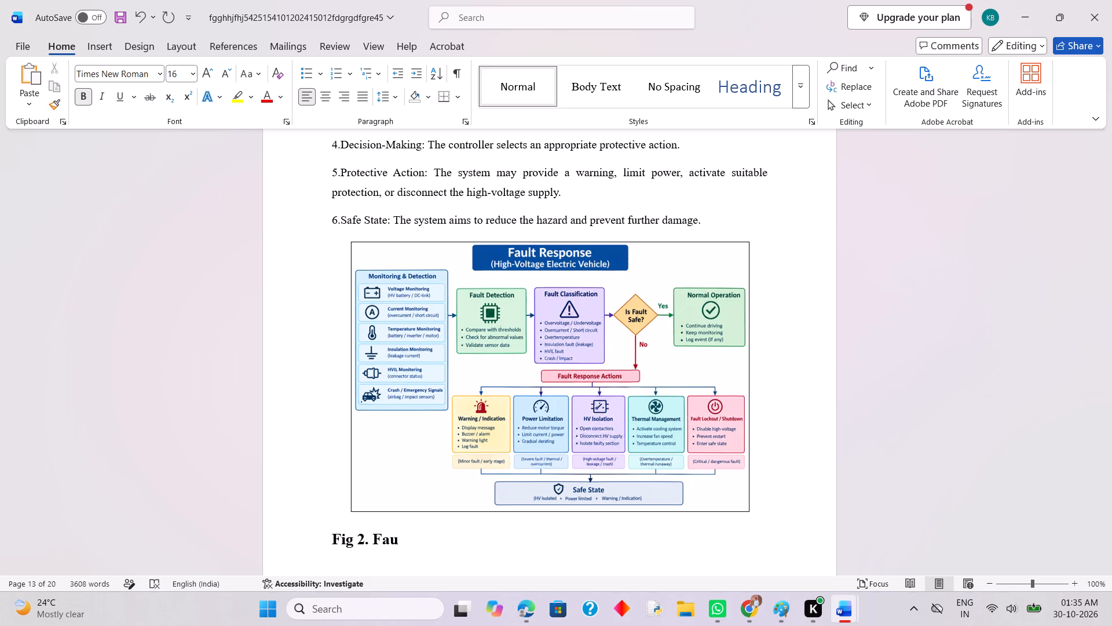
key(l)
key(t)
key(space)
key(shift+r)
key(e)
text(sp)
key(o)
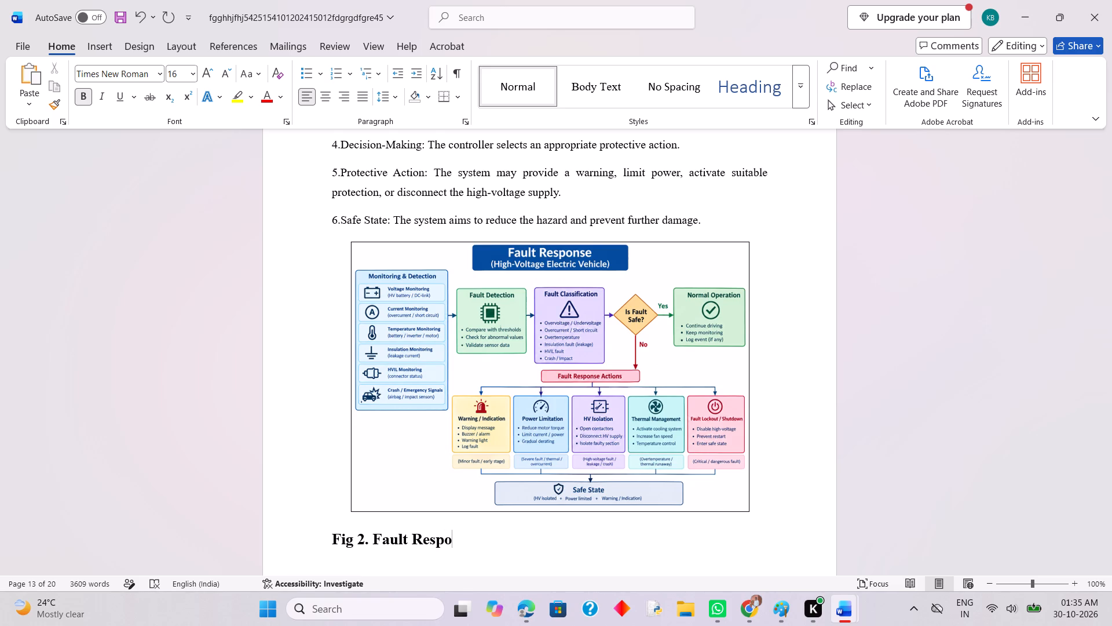
key(n)
text(se)
key(space)
key(b)
key(BackSpace)
text(Block)
key(space)
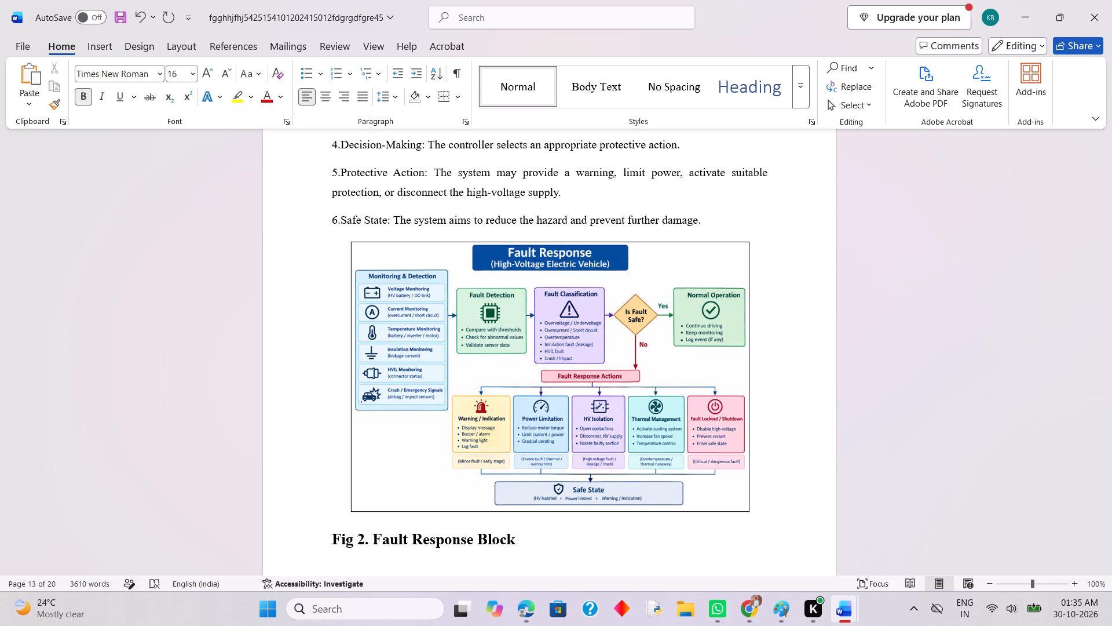
text(Dia)
text(gram)
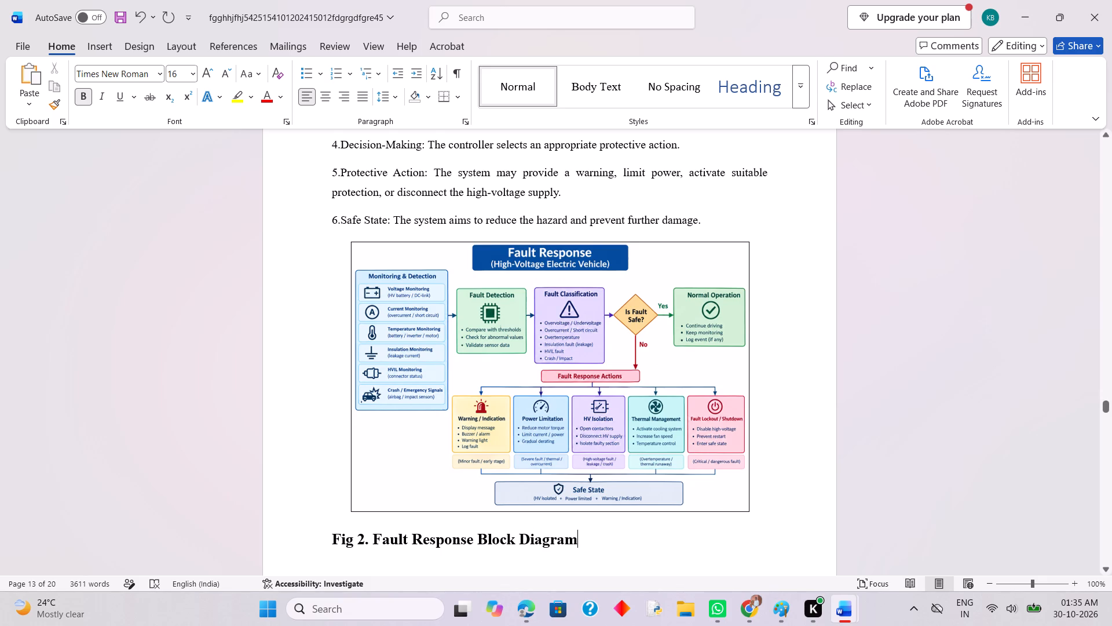
Format the Fig 2 caption at 12 pt and centre it below the diagram.
drag(586, 541, 328, 534)
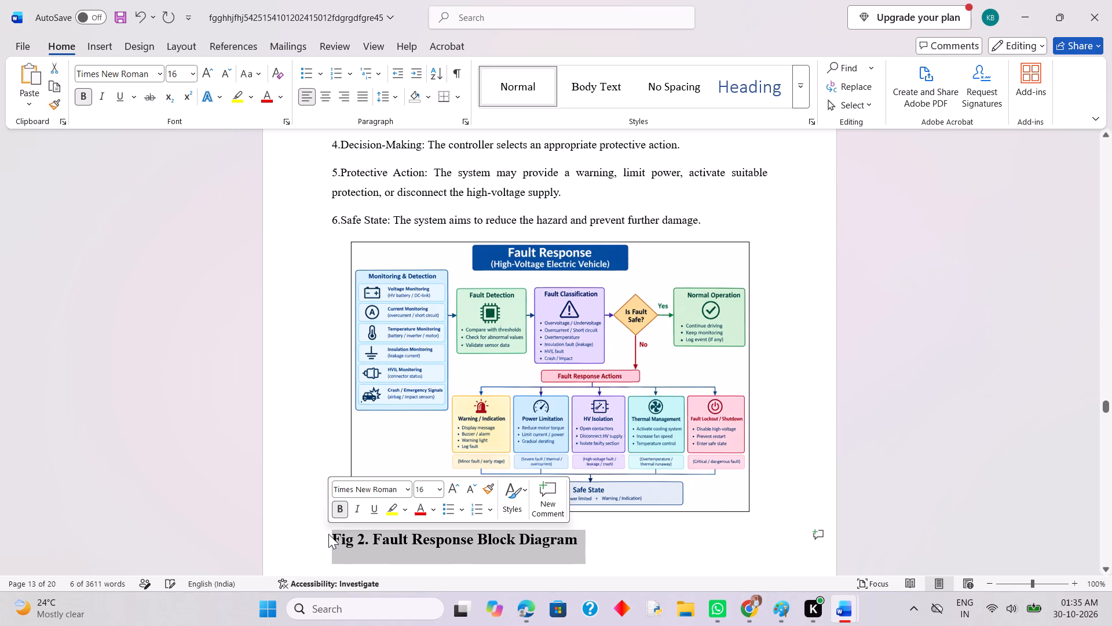
click(343, 505)
click(343, 505)
click(440, 487)
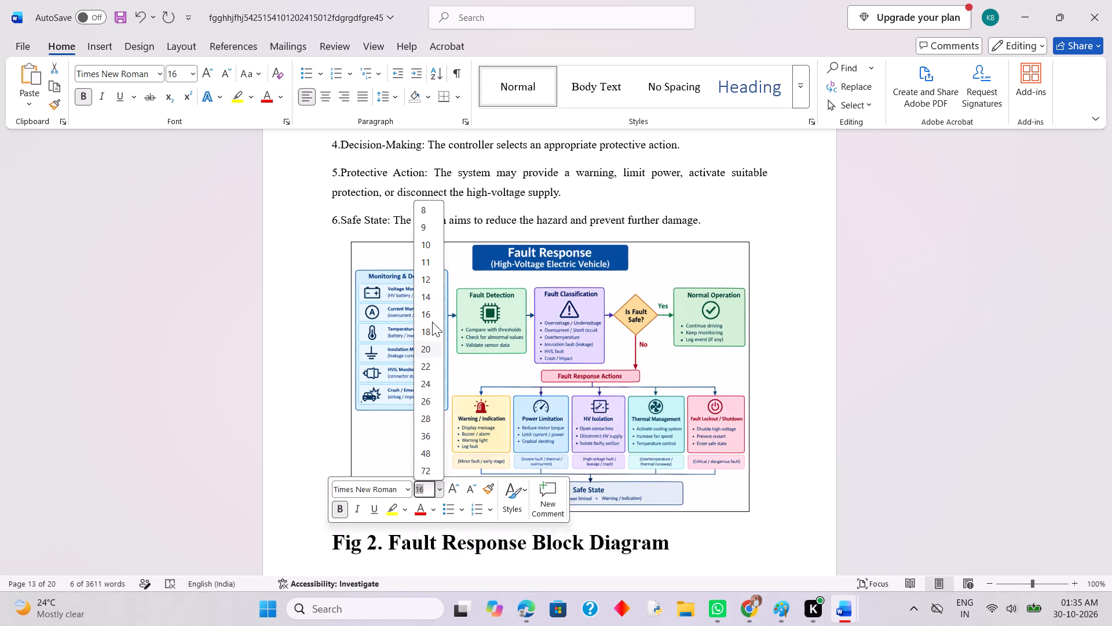
click(429, 280)
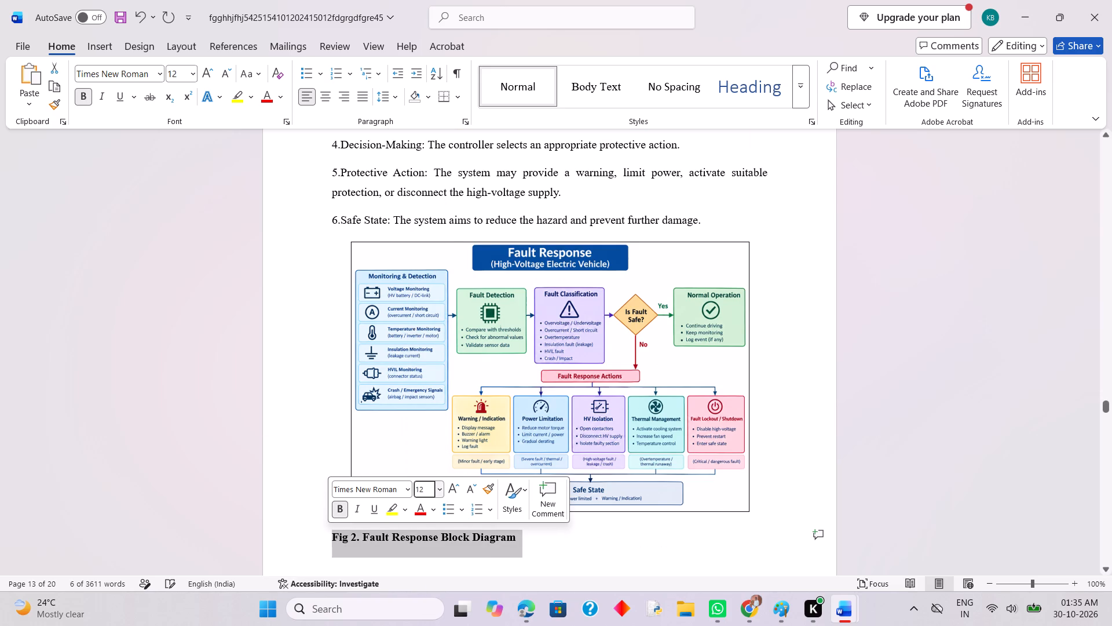
click(327, 100)
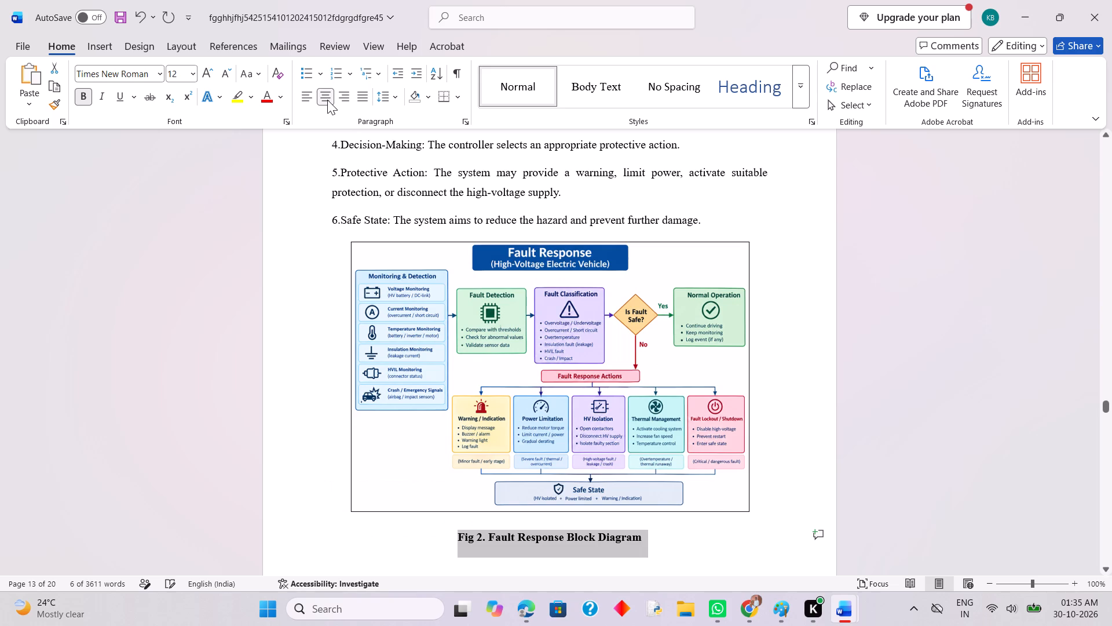
click(708, 567)
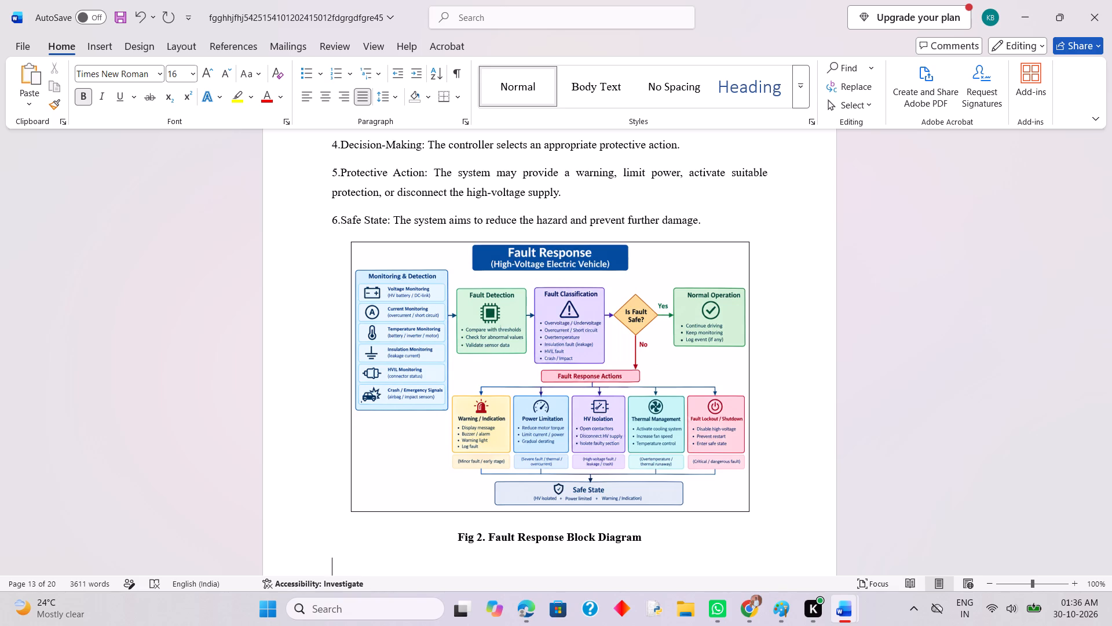
Delete the empty lines above the heading "8.Application, Advantages And Limitations" so it starts at the top of its page.
scroll(708, 567, down, 1)
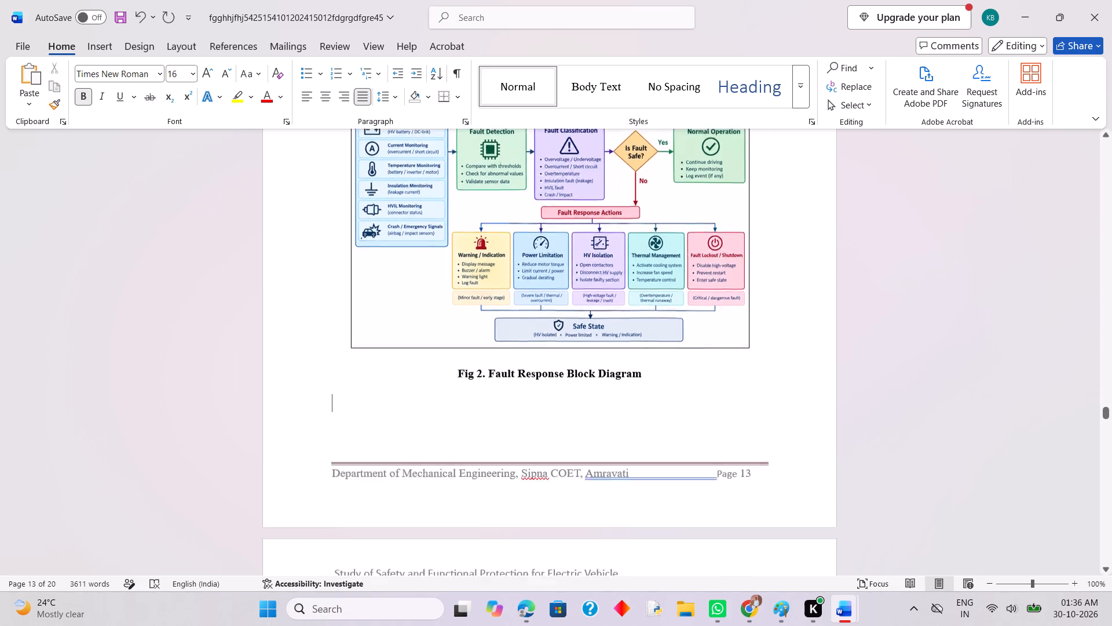
scroll(708, 567, down, 2)
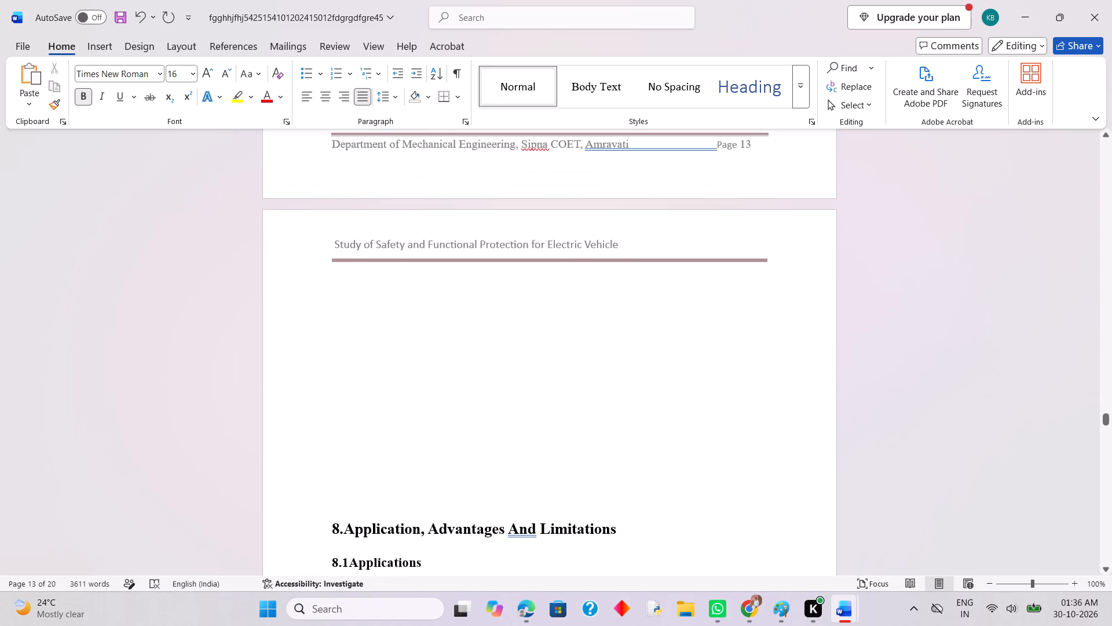
click(396, 461)
key(Down)
key(Down)
key(Up)
key(BackSpace)
key(BackSpace)
key(BackSpace)
key(BackSpace)
key(BackSpace)
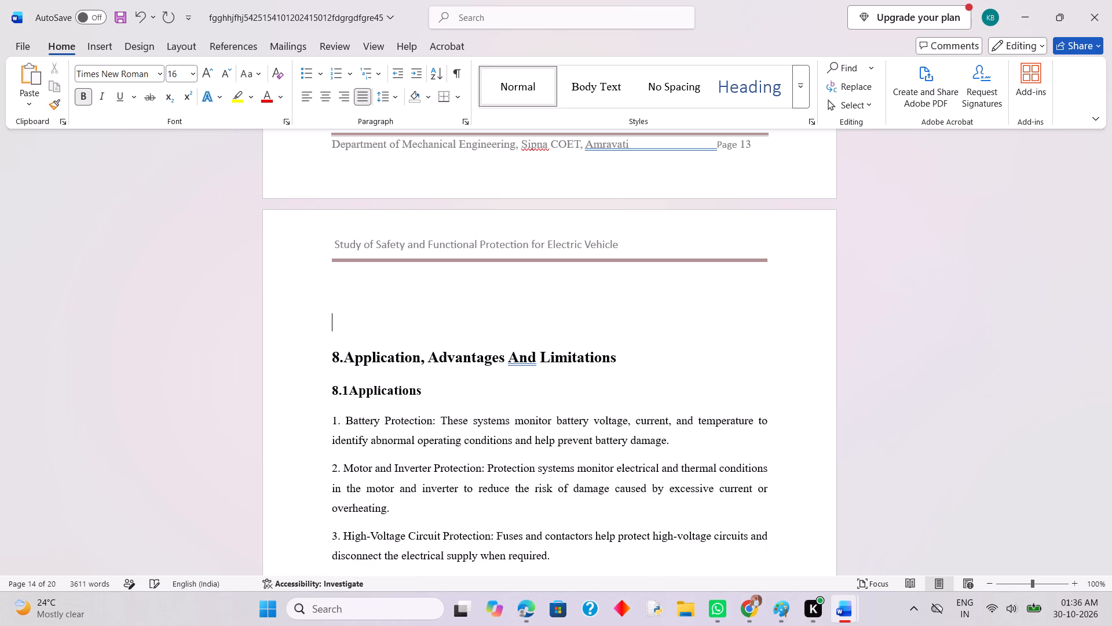
key(BackSpace)
key(BackSpace)
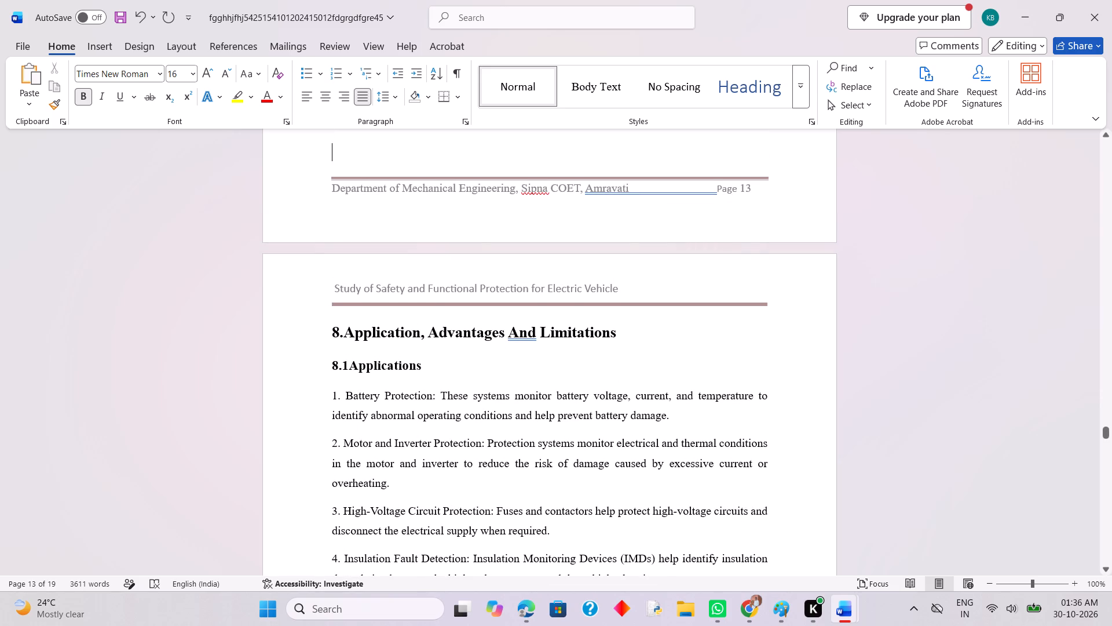
scroll(396, 461, up, 1)
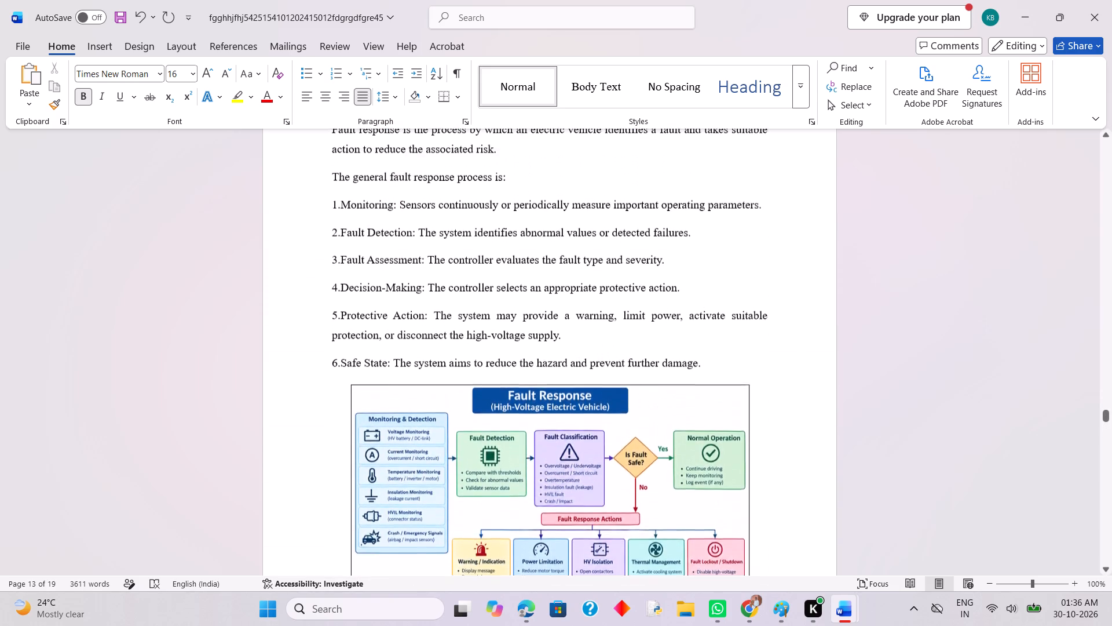
scroll(396, 461, up, 1)
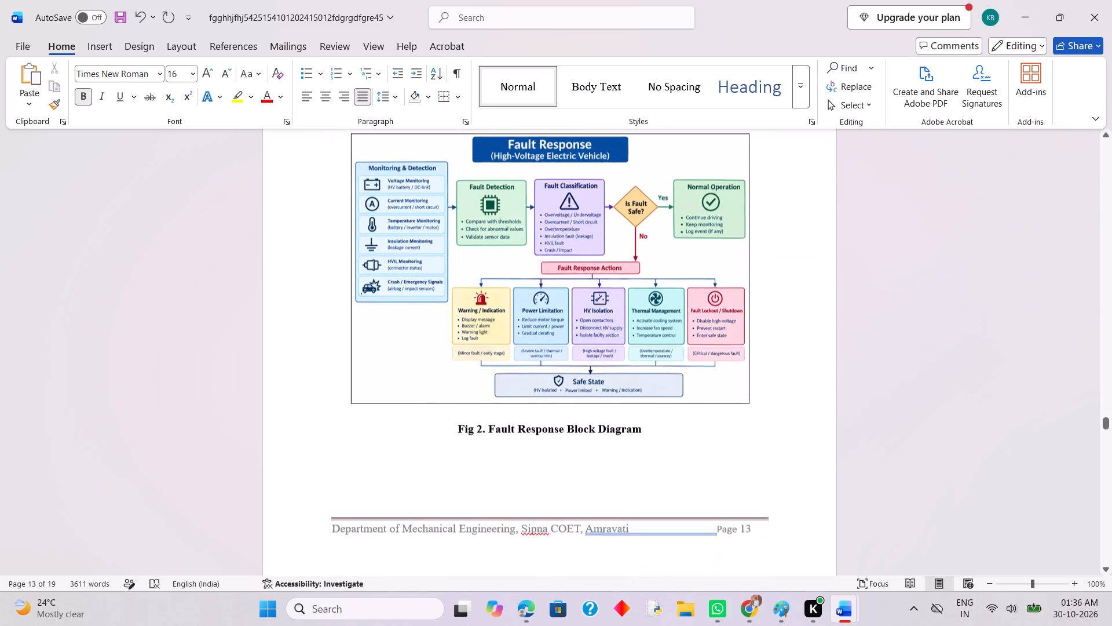
scroll(396, 461, up, 1)
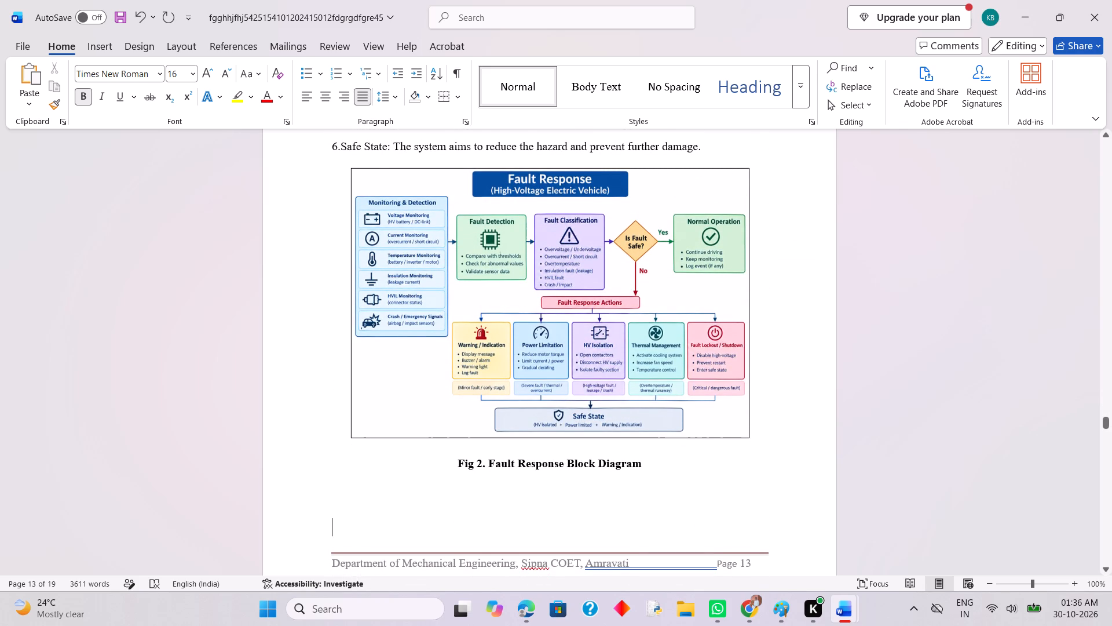
Review the safety report's page layout from the references page back through the conclusion and future scope to the start of section 7.
scroll(650, 336, right, 2)
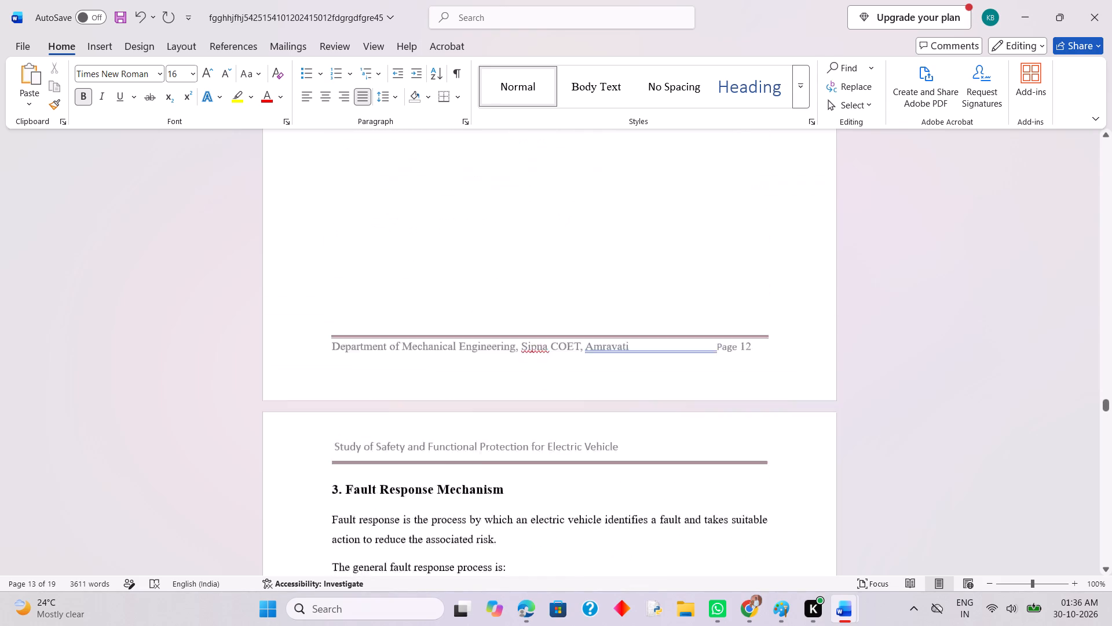
scroll(650, 336, right, 2)
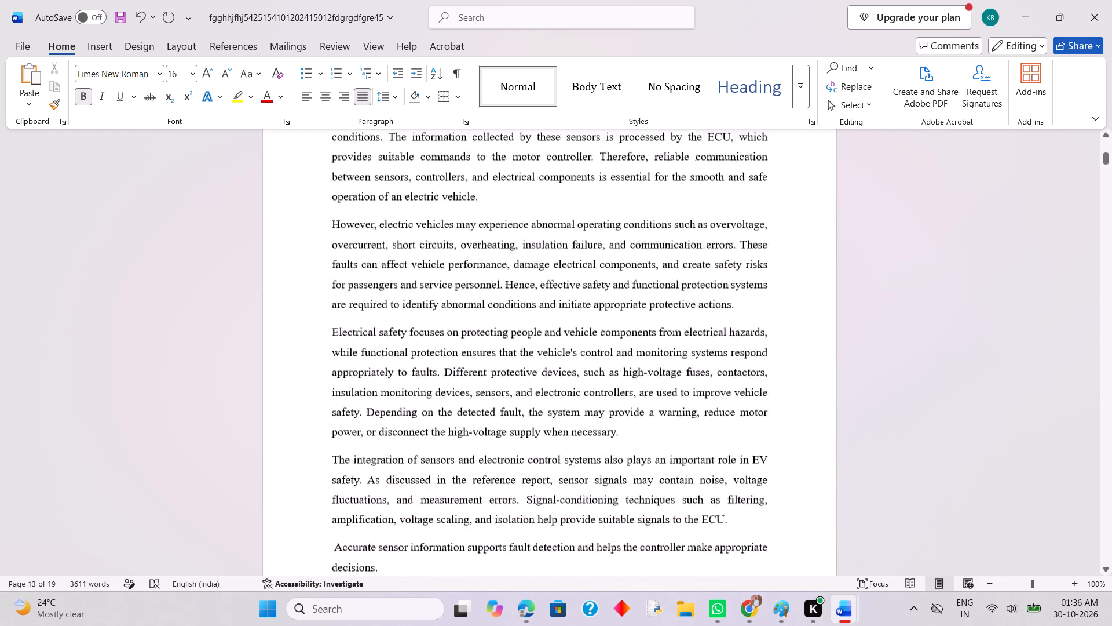
scroll(650, 336, right, 1)
scroll(650, 336, down, 13)
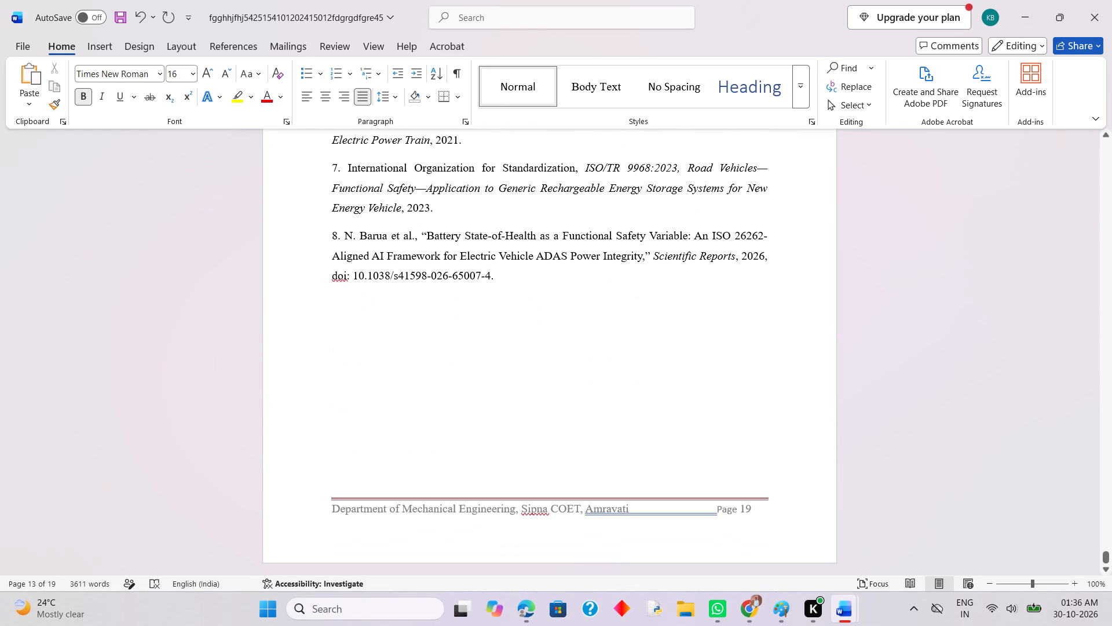
scroll(671, 276, up, 1)
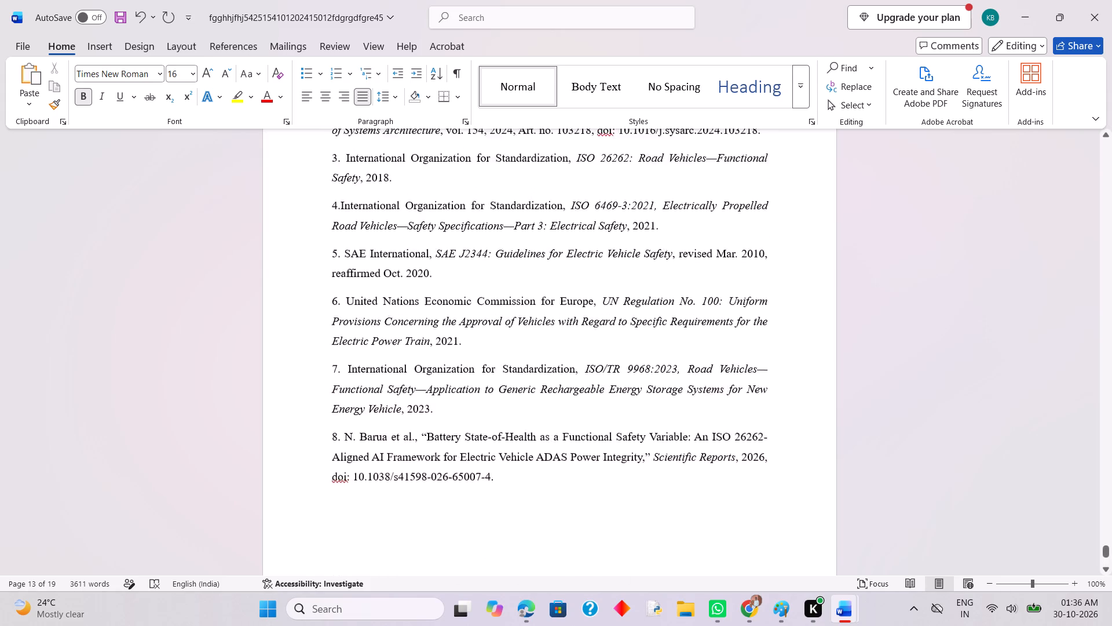
scroll(671, 276, up, 1)
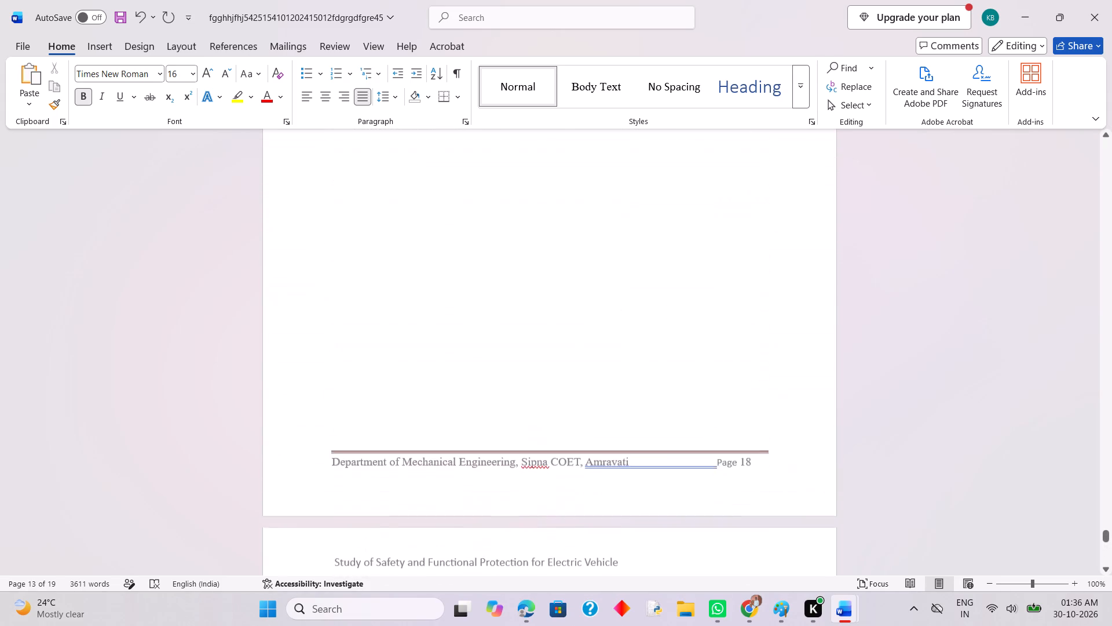
scroll(671, 276, up, 1)
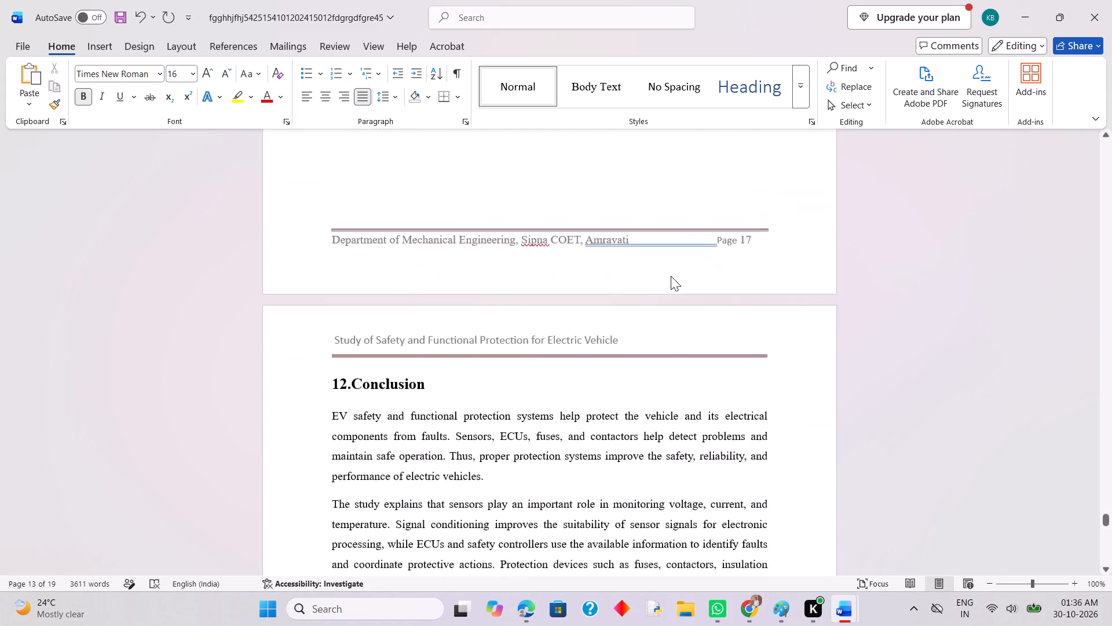
scroll(671, 276, up, 2)
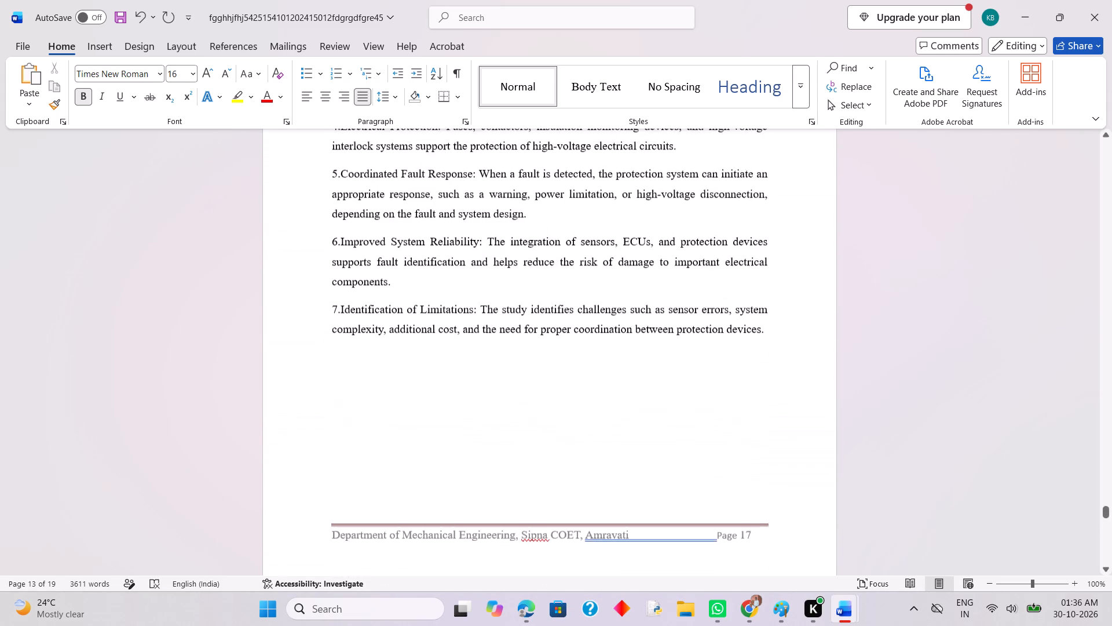
scroll(671, 276, up, 1)
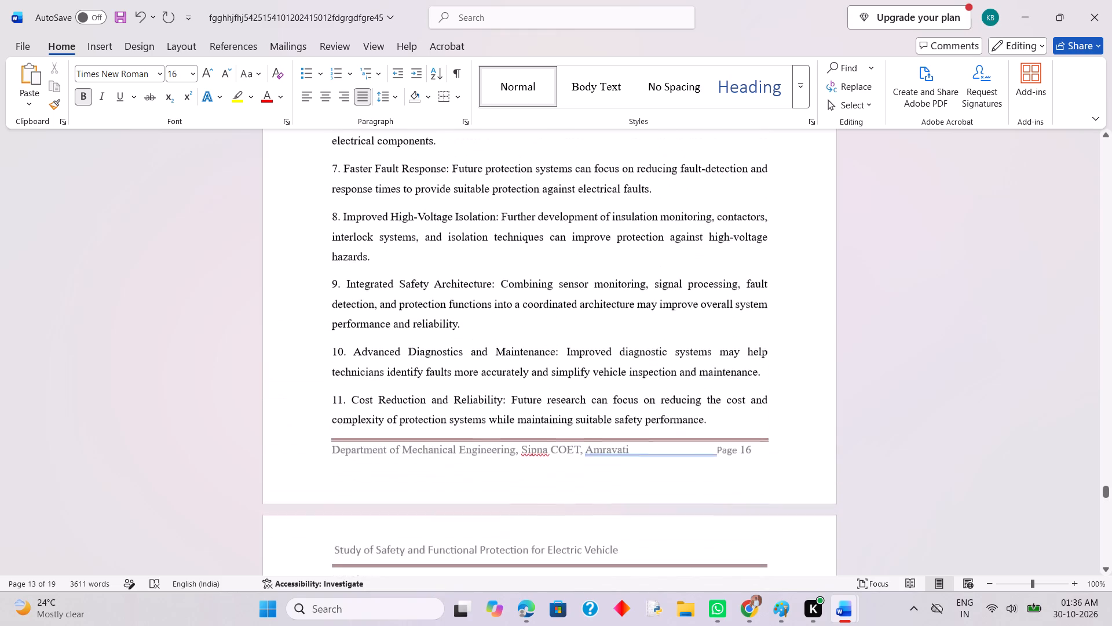
scroll(671, 276, up, 1)
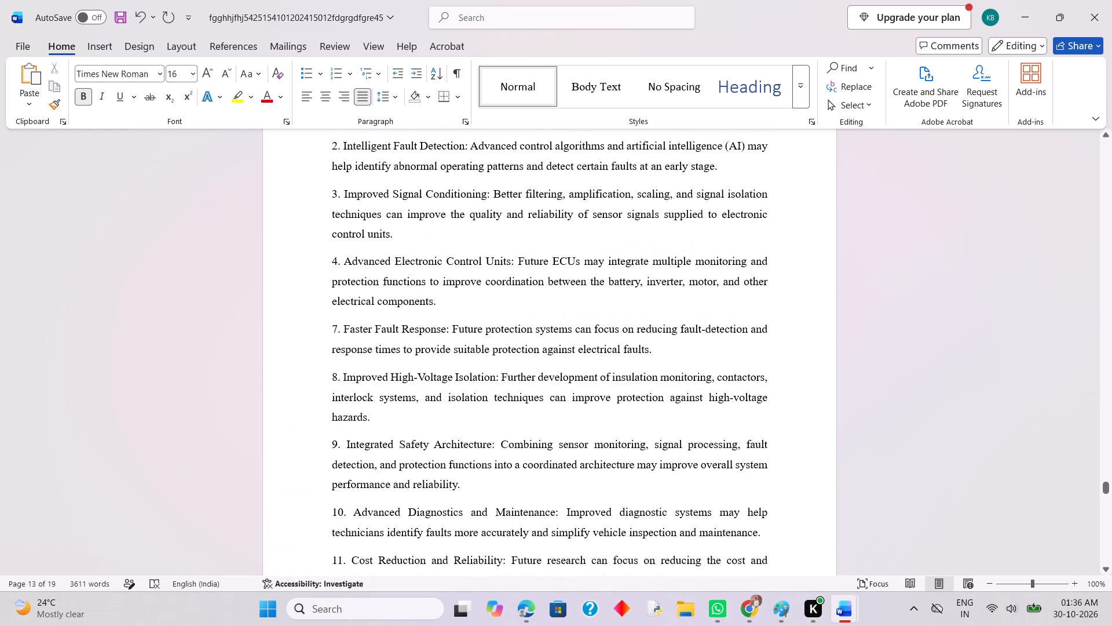
scroll(671, 276, up, 2)
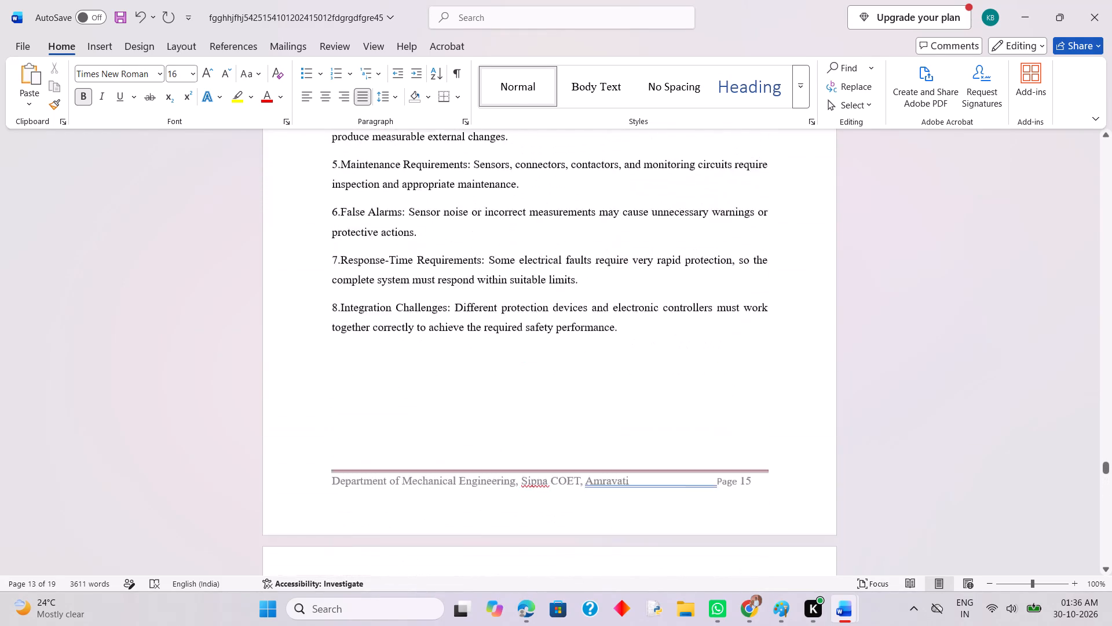
scroll(671, 276, up, 1)
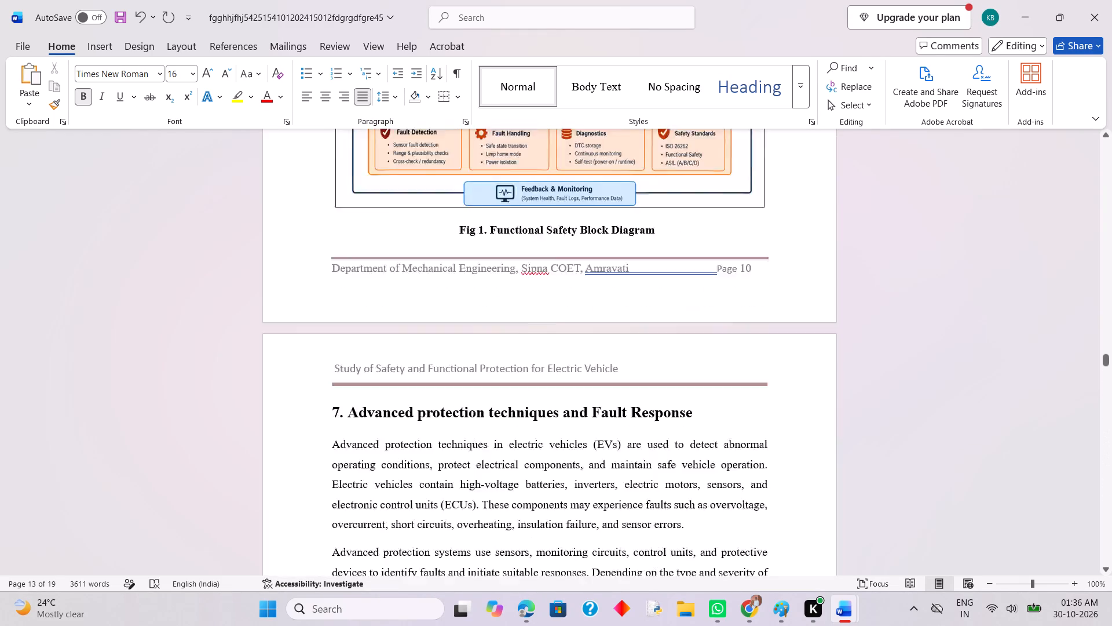
Examine the section 7 pages, from the protection techniques through the Fault Response Mechanism page with its Fig 2 diagram.
scroll(671, 276, down, 1)
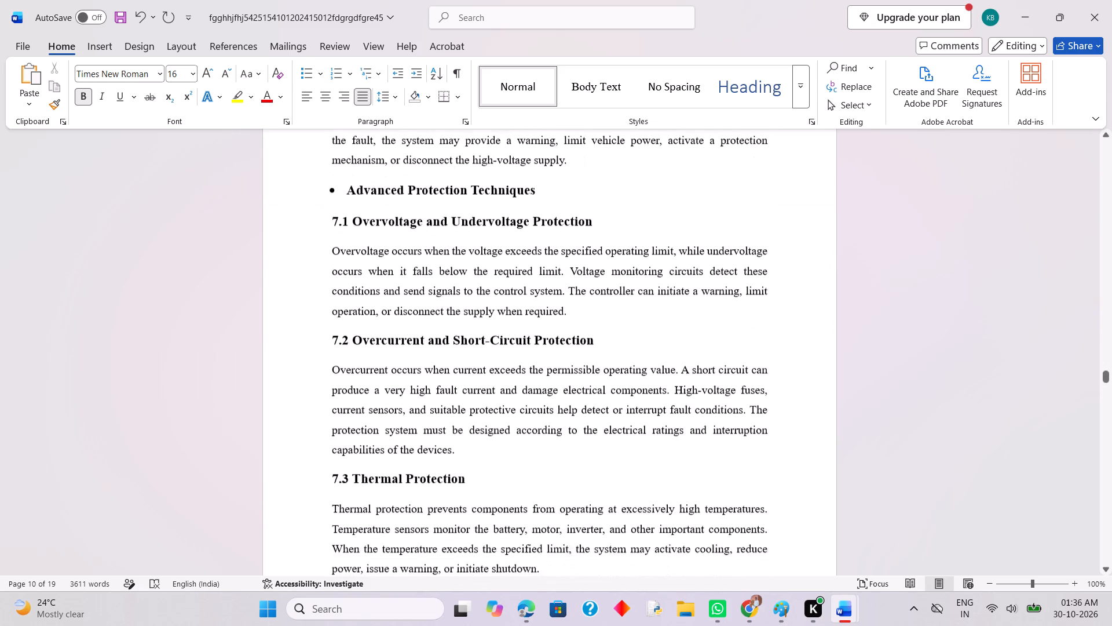
scroll(671, 276, down, 1)
scroll(671, 276, right, 1)
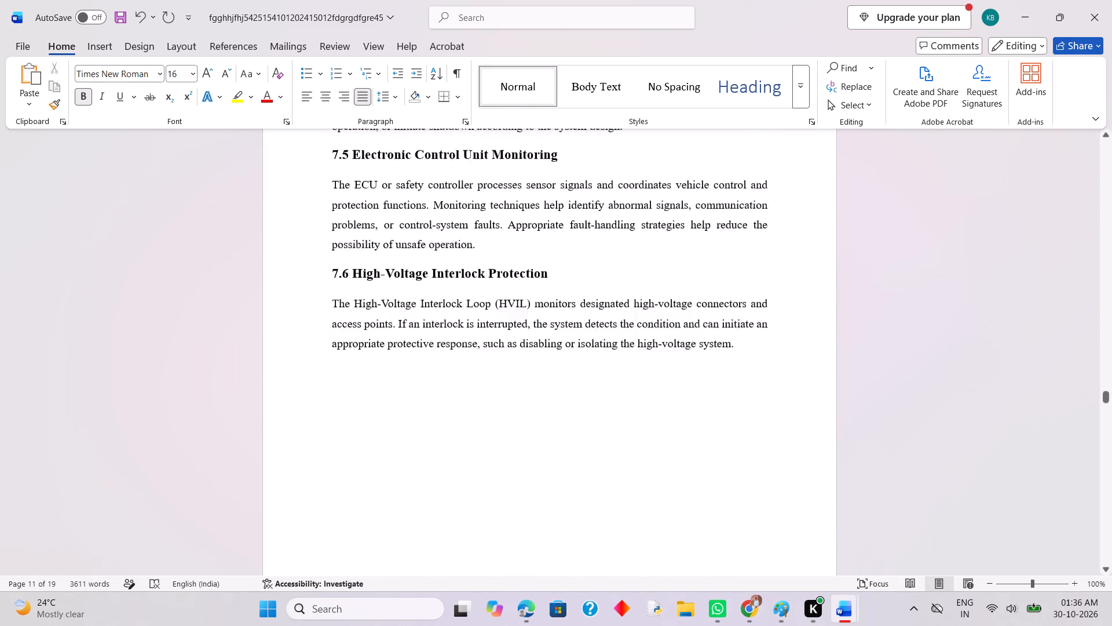
scroll(671, 276, right, 1)
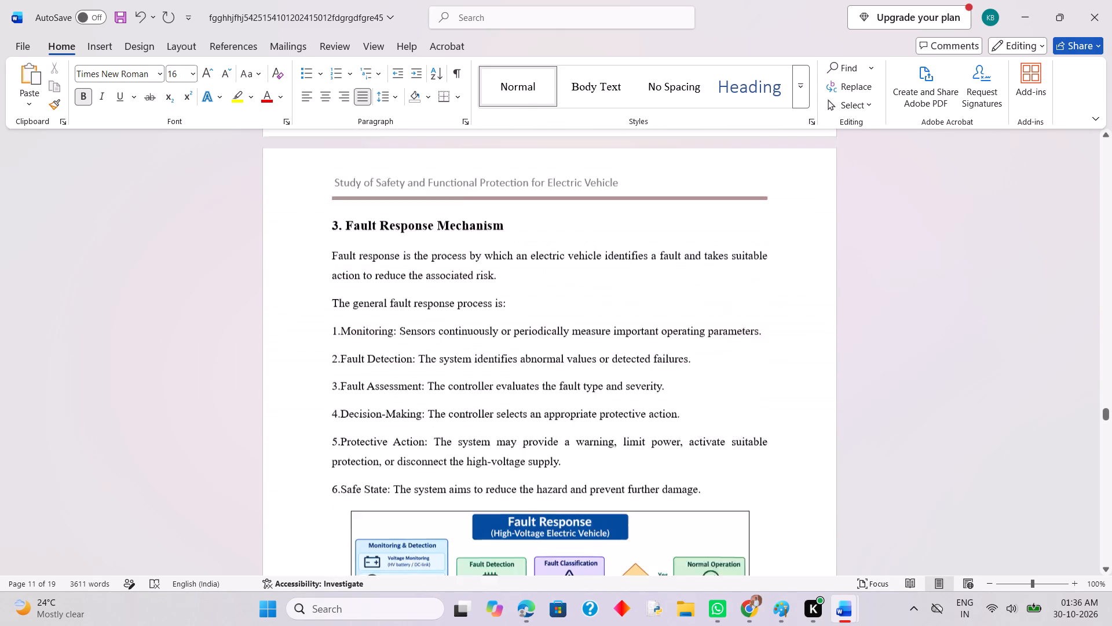
scroll(671, 276, right, 1)
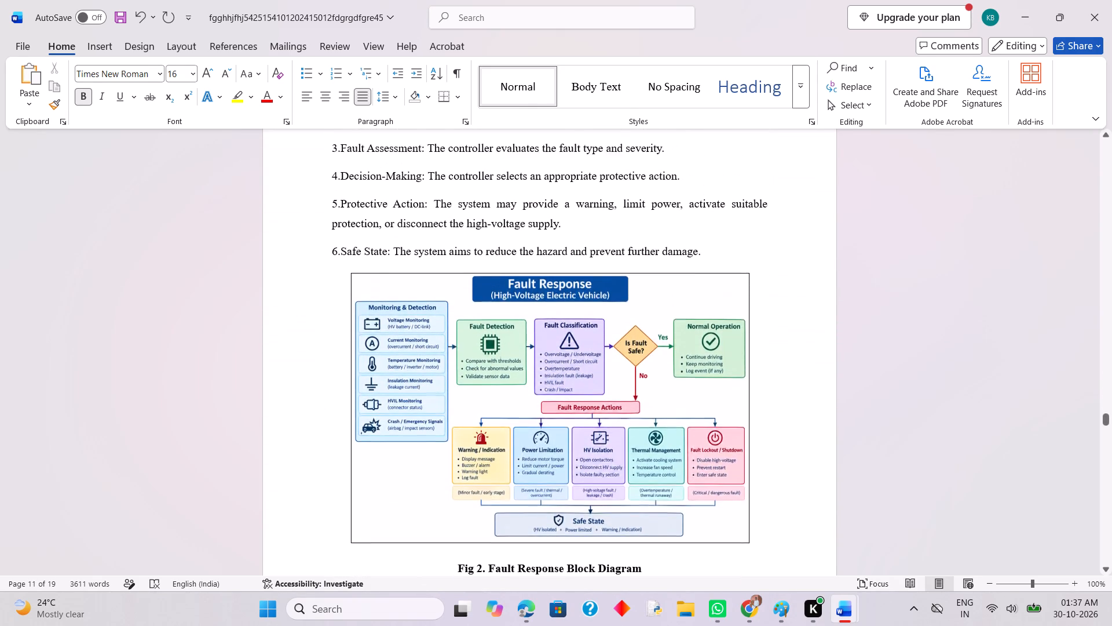
scroll(671, 276, right, 1)
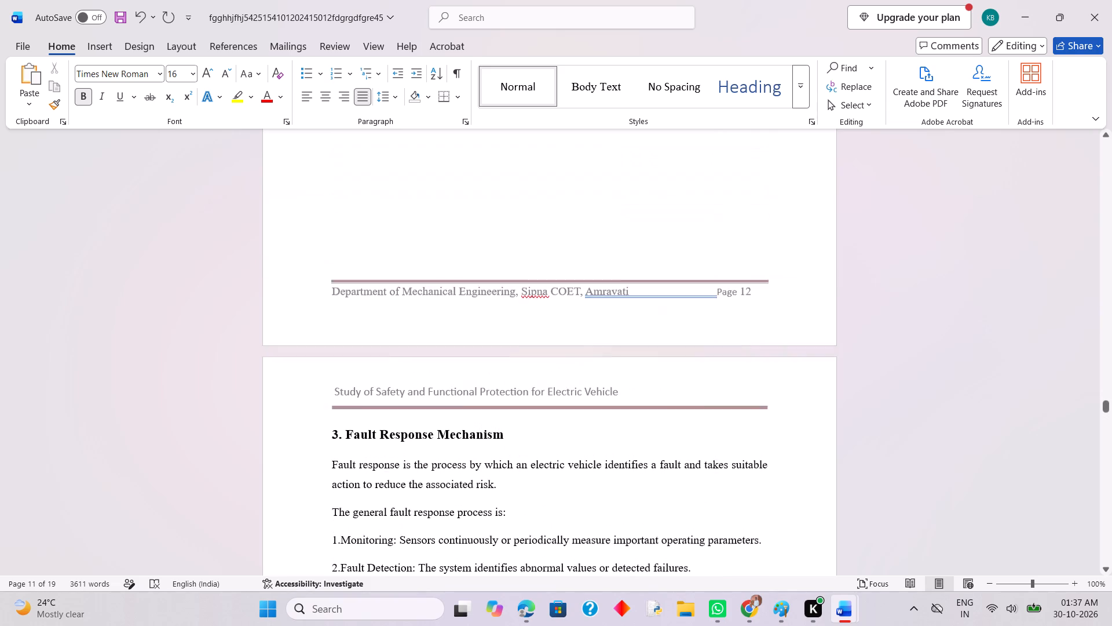
scroll(671, 276, right, 1)
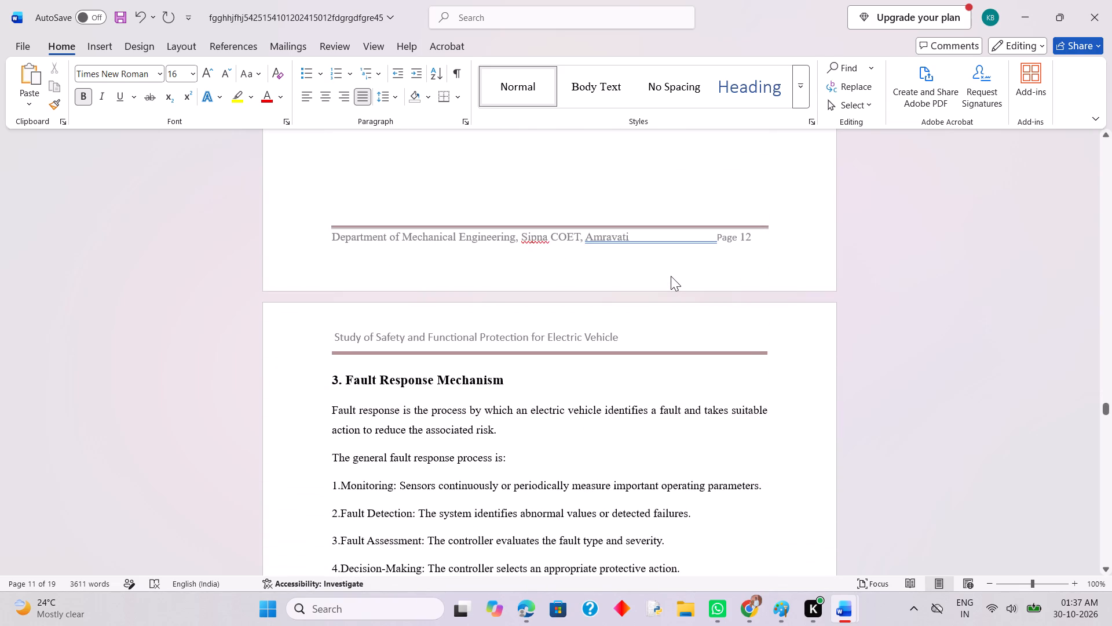
scroll(671, 276, right, 3)
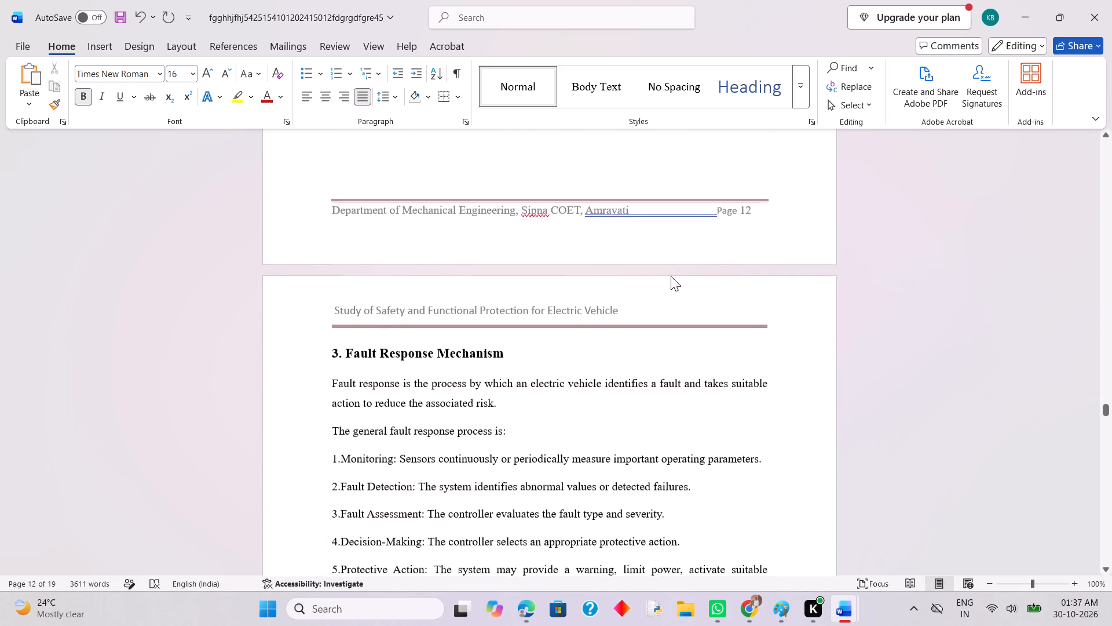
scroll(671, 276, right, 2)
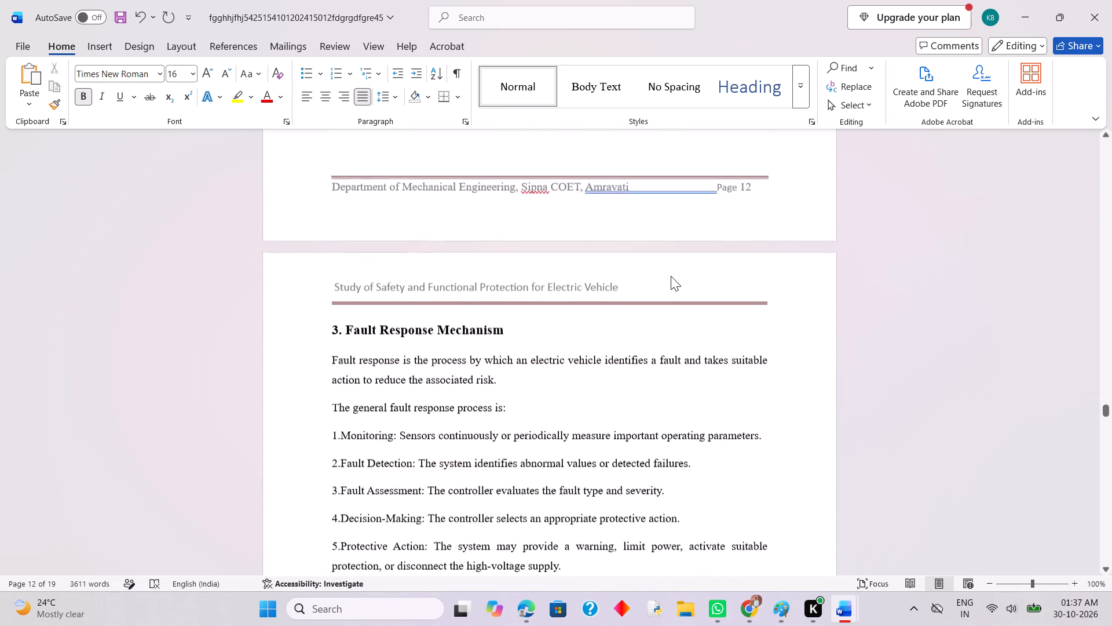
scroll(671, 276, right, 1)
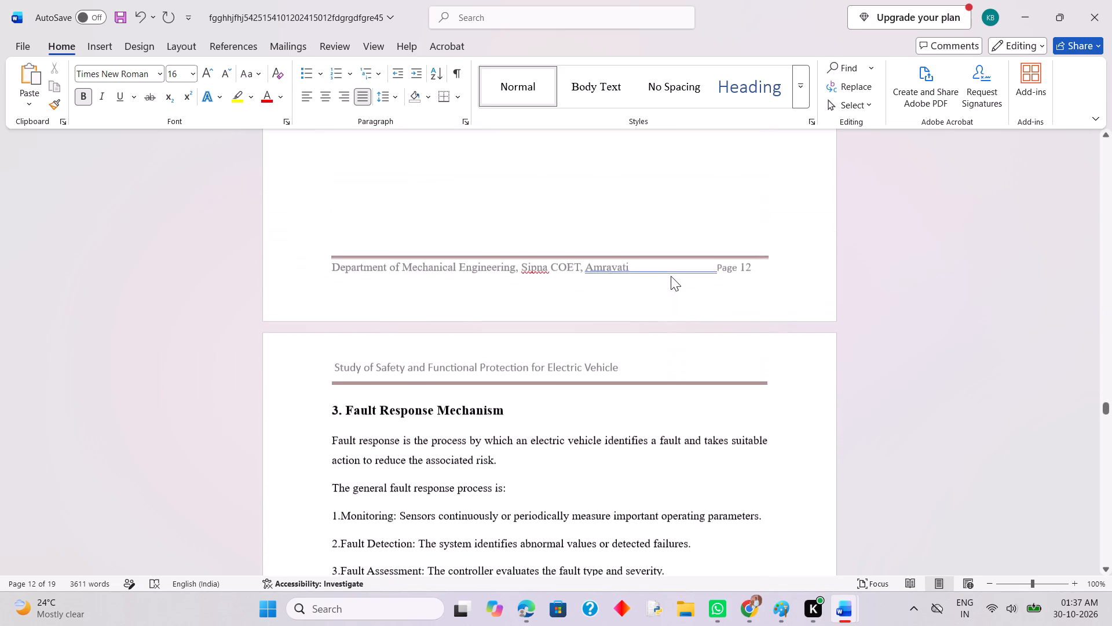
scroll(671, 276, right, 1)
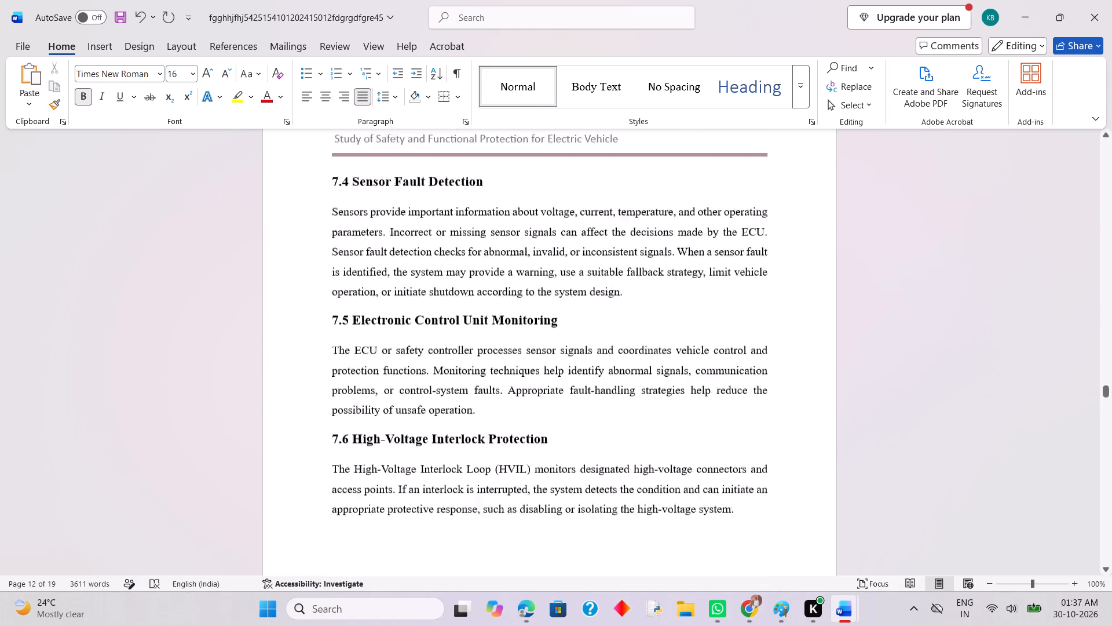
scroll(671, 276, right, 1)
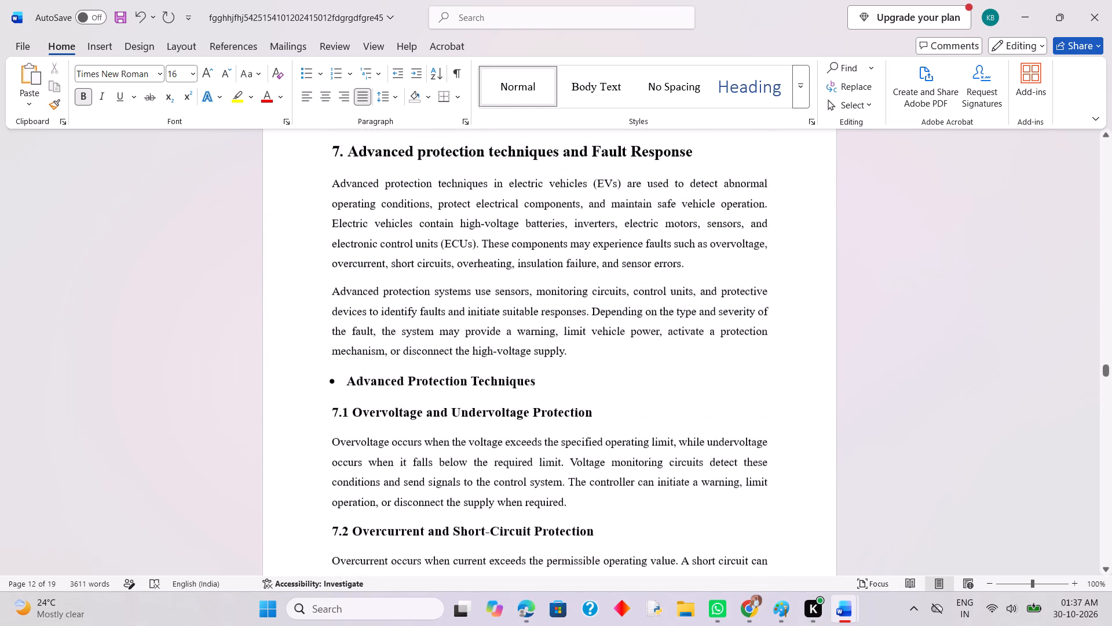
scroll(671, 276, right, 1)
scroll(671, 276, up, 1)
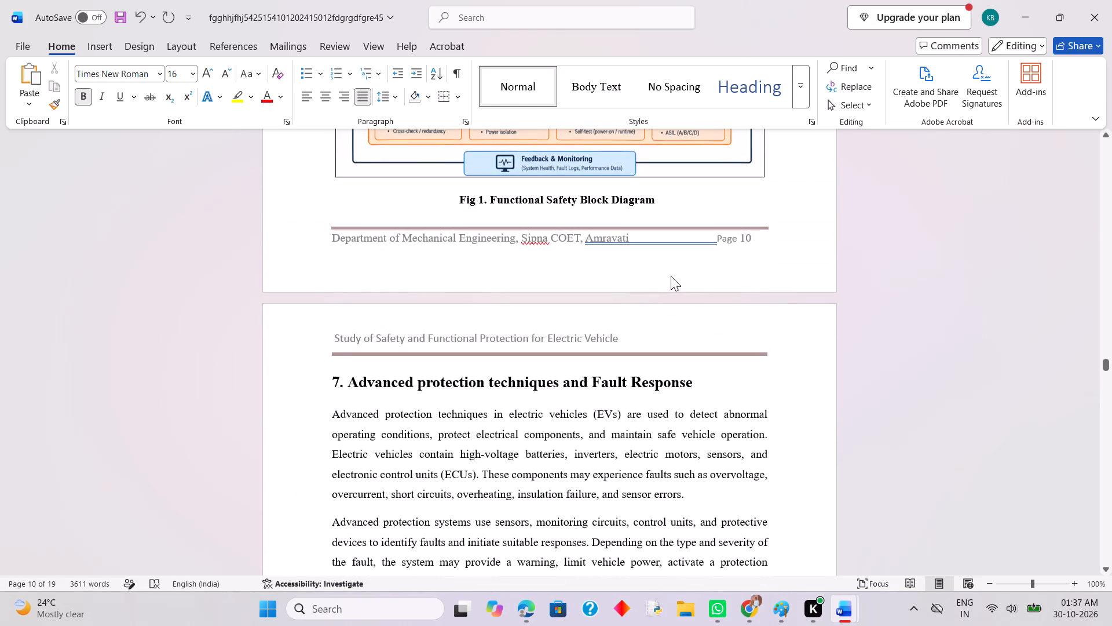
scroll(671, 276, up, 1)
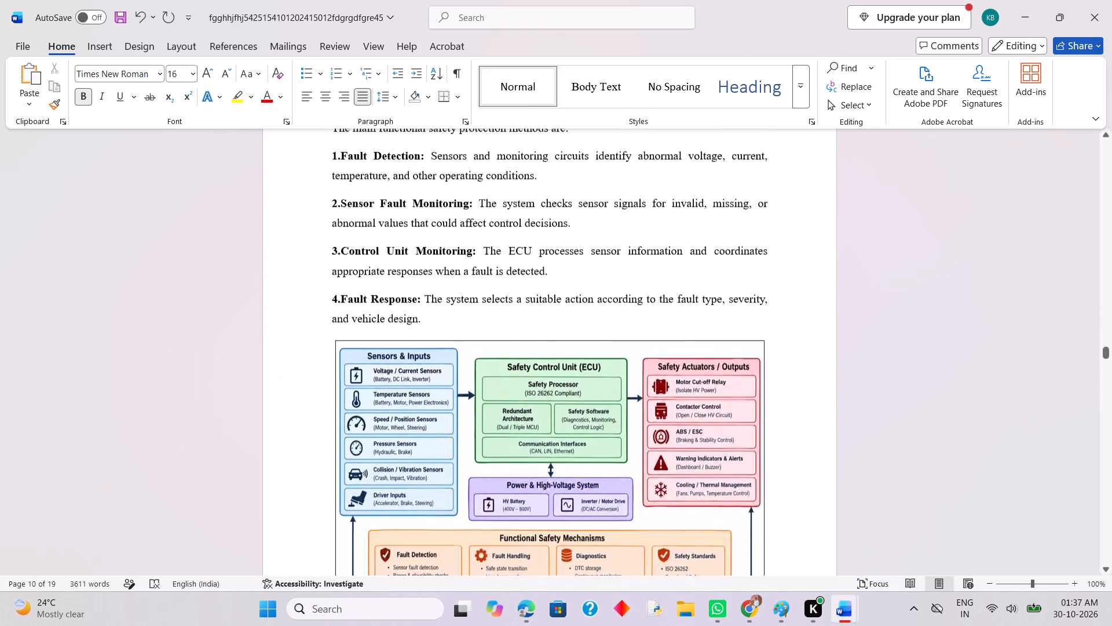
scroll(671, 276, up, 1)
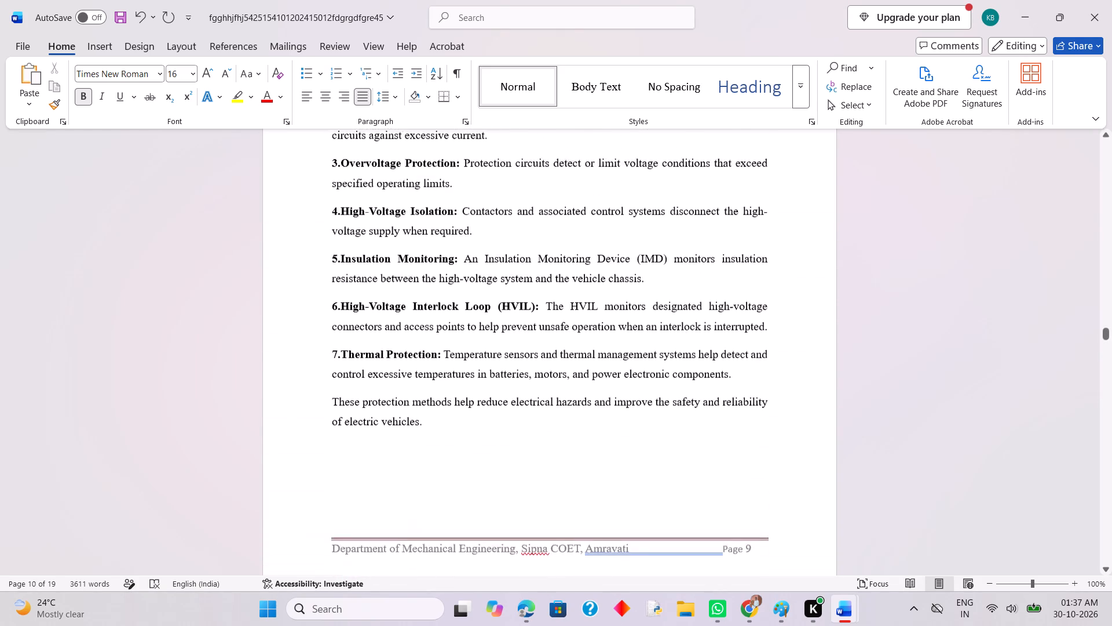
scroll(671, 276, up, 2)
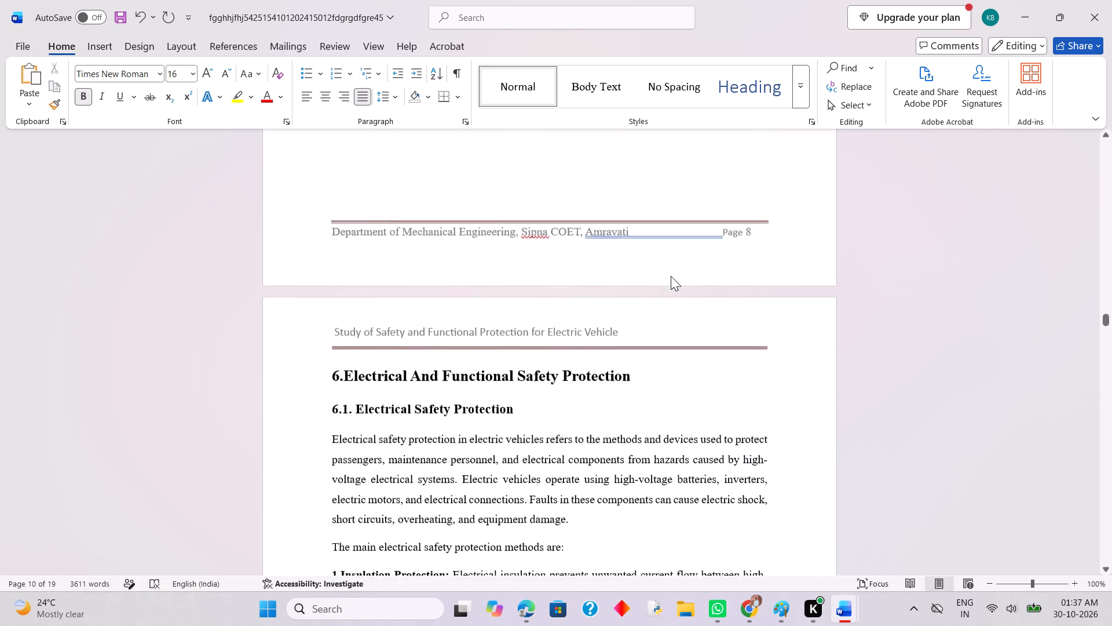
scroll(671, 276, up, 1)
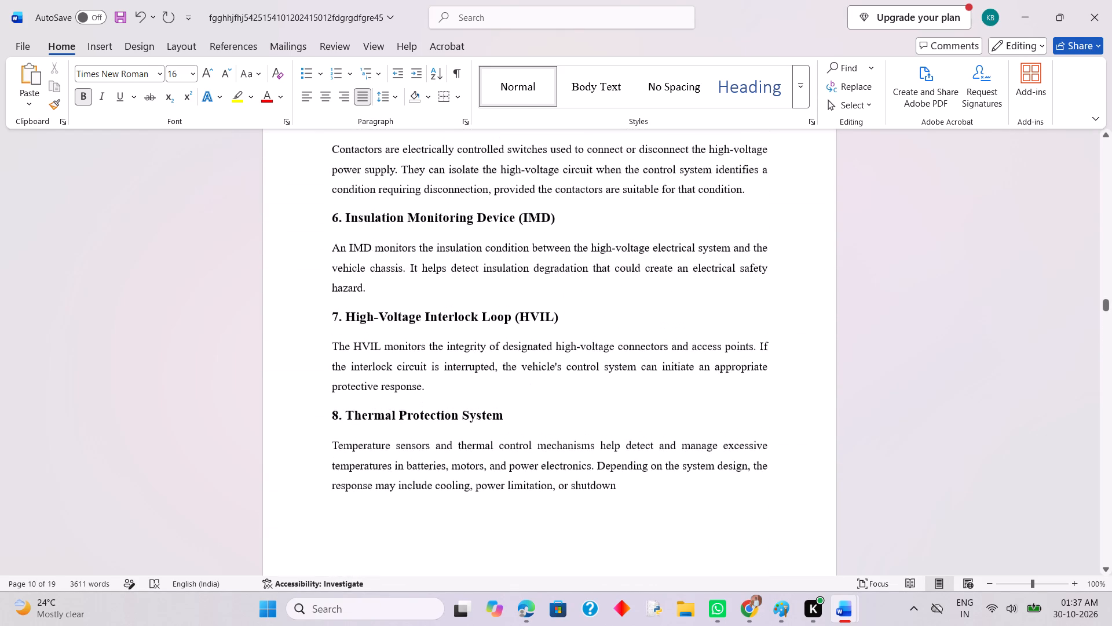
scroll(671, 276, up, 1)
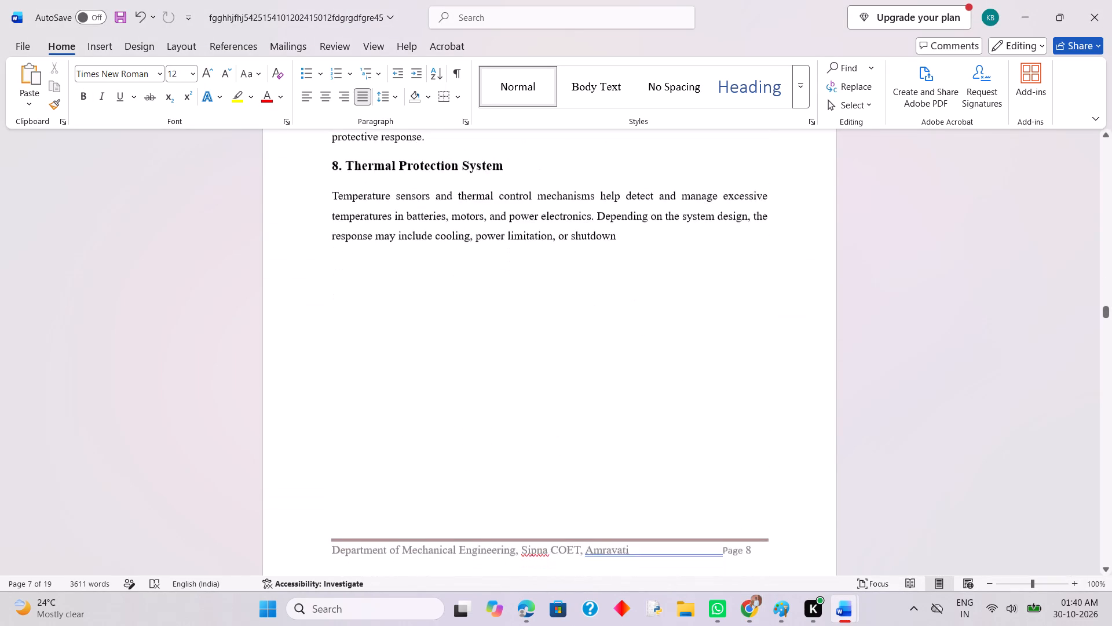
scroll(723, 395, down, 2)
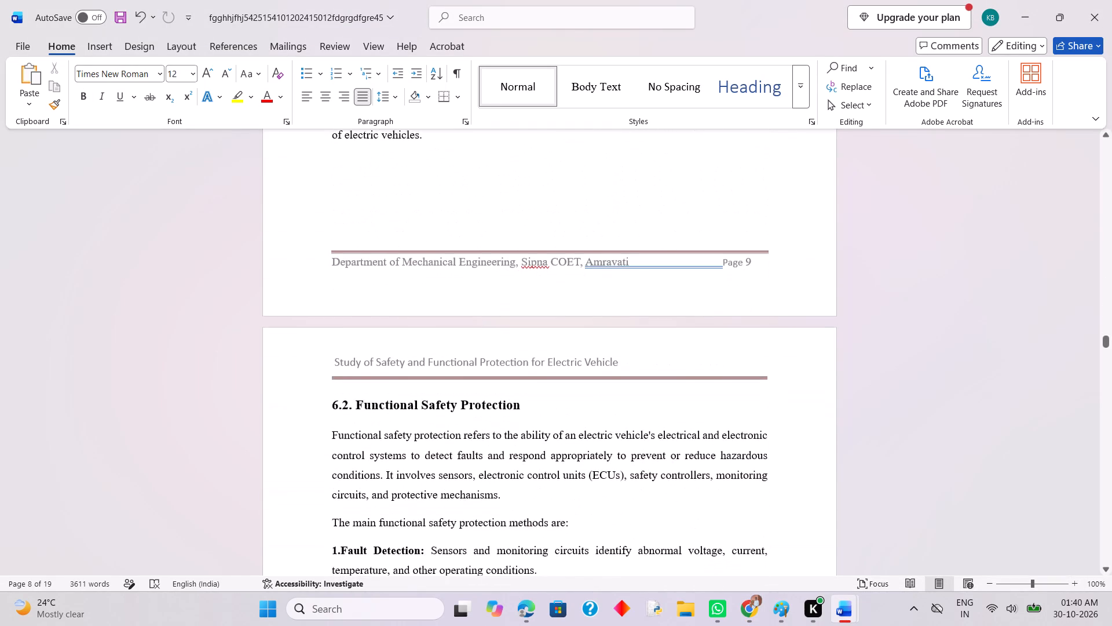
scroll(723, 395, down, 2)
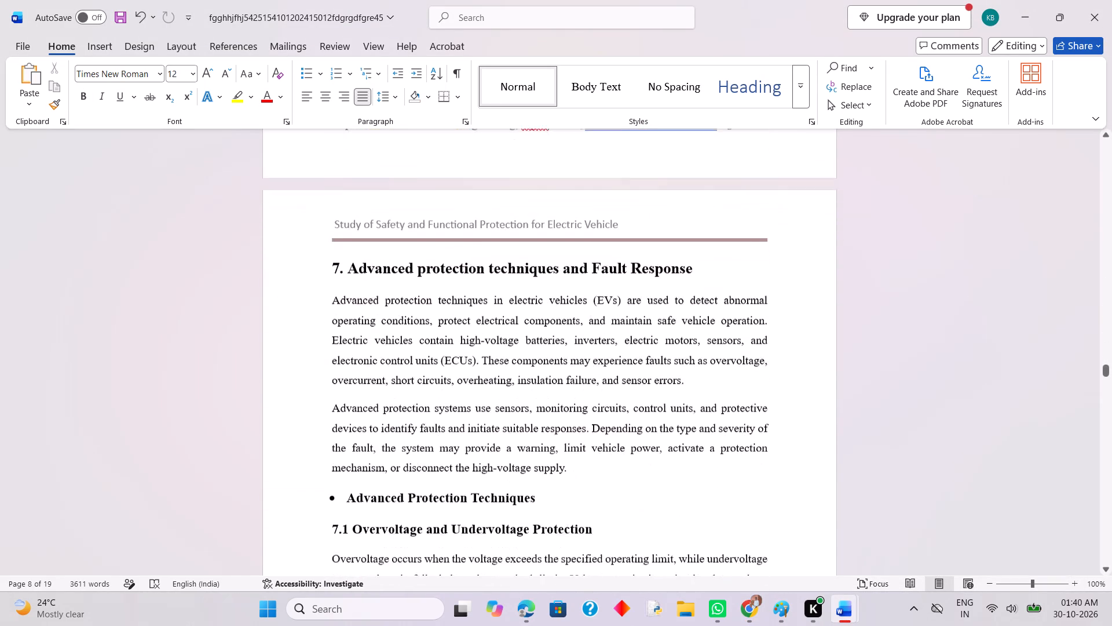
scroll(723, 395, down, 2)
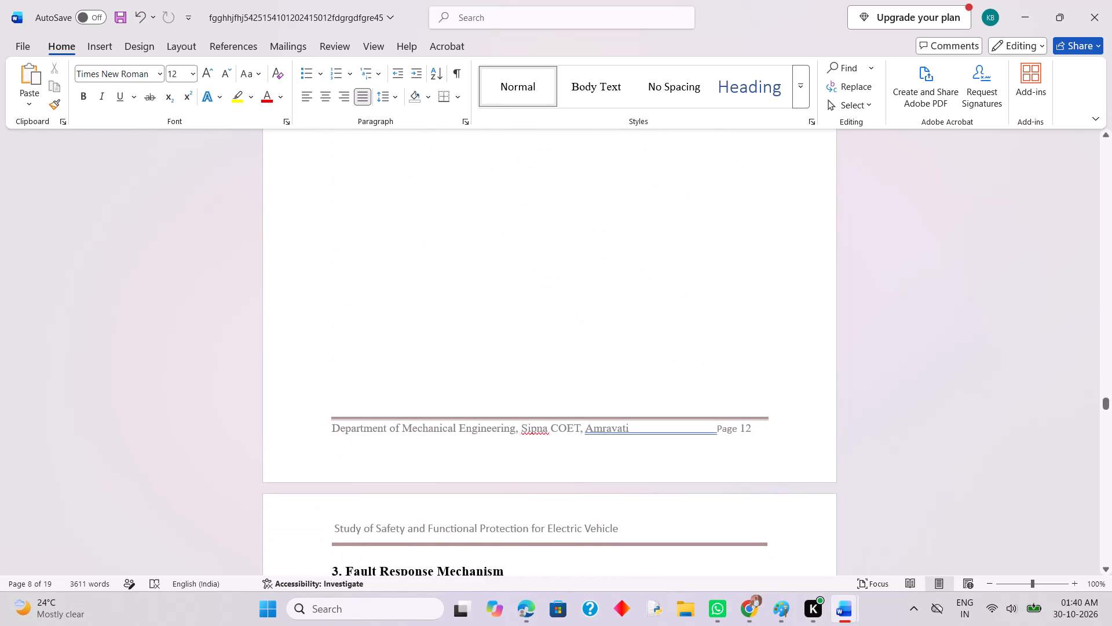
scroll(723, 395, down, 1)
scroll(723, 395, right, 1)
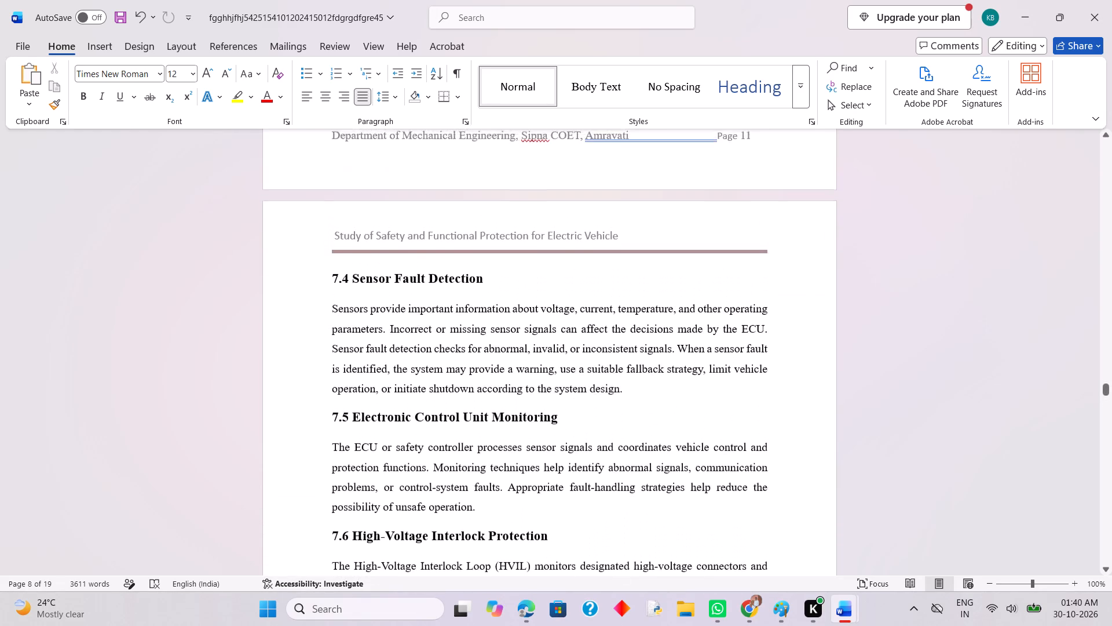
scroll(723, 395, right, 1)
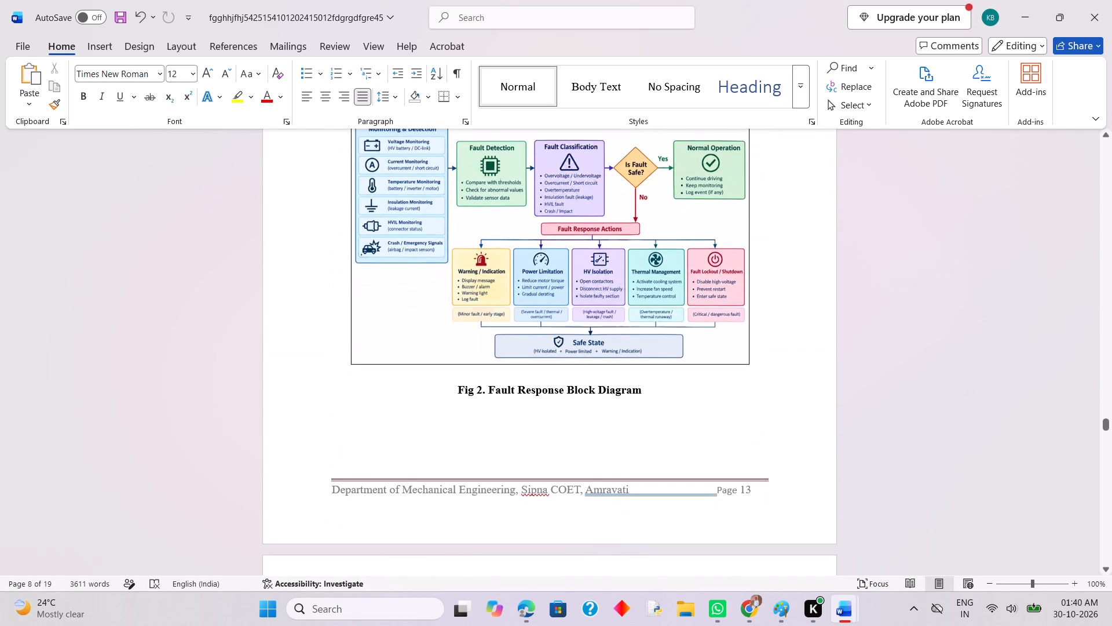
scroll(723, 395, right, 1)
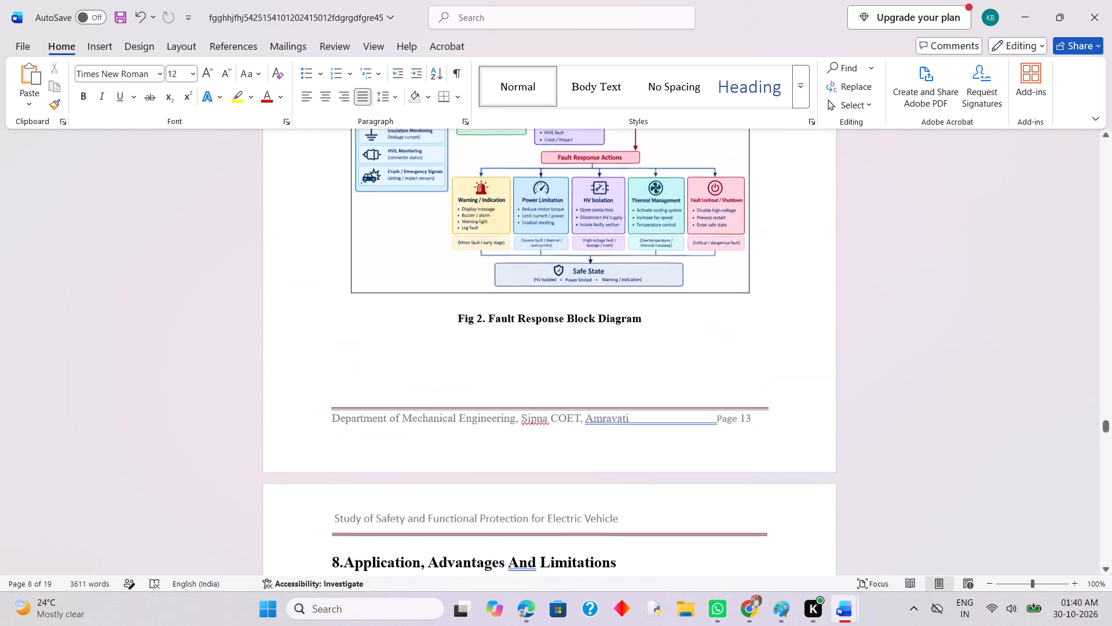
scroll(723, 395, right, 1)
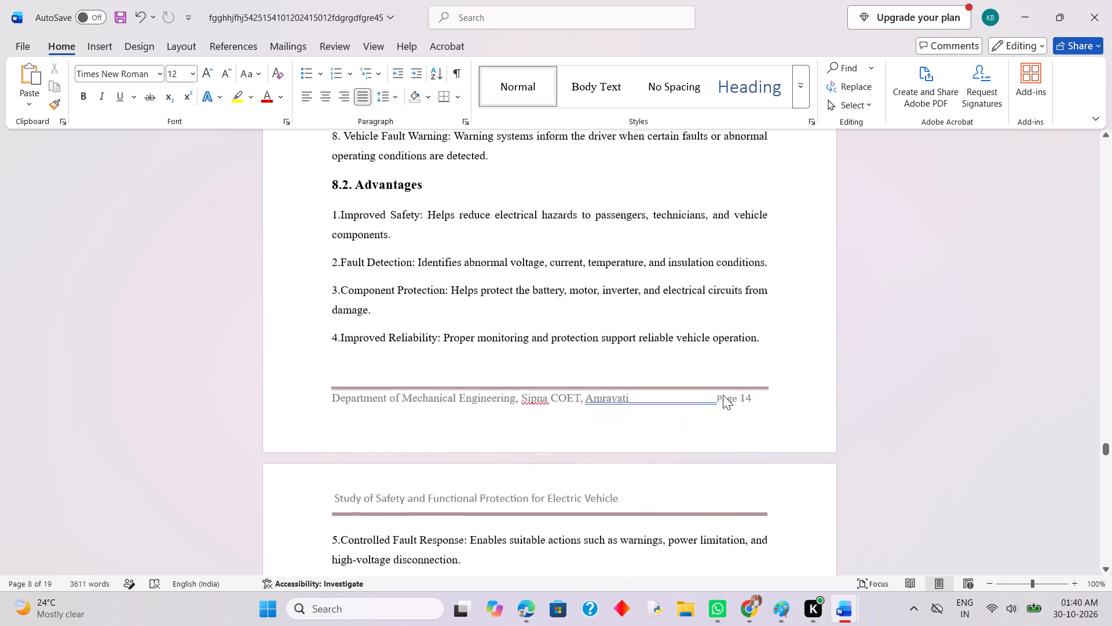
scroll(723, 395, right, 1)
scroll(723, 395, down, 1)
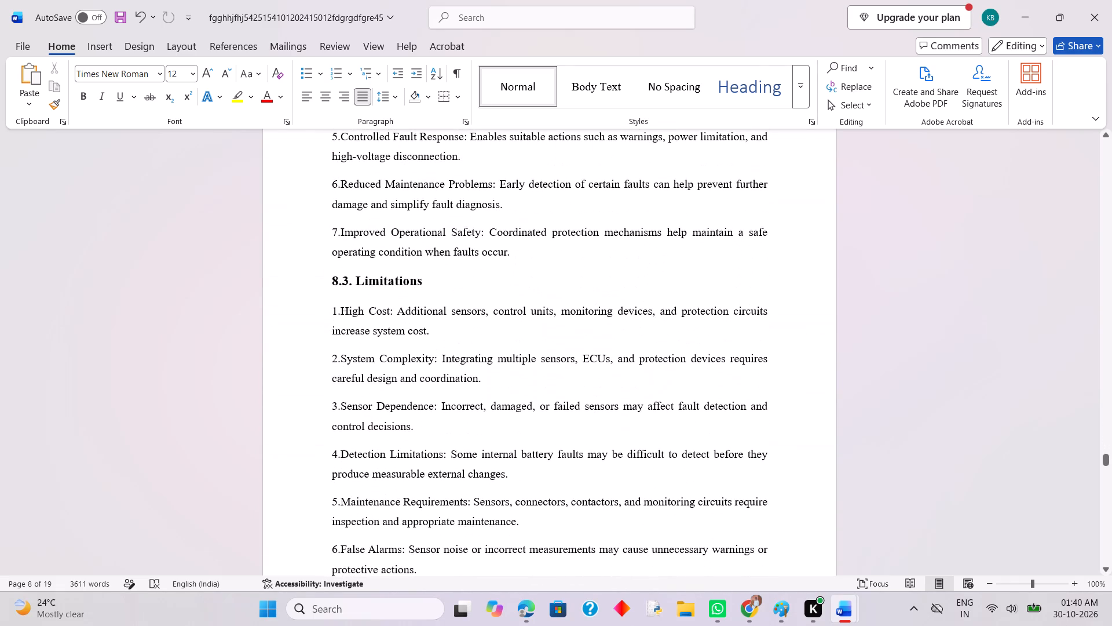
scroll(723, 395, down, 1)
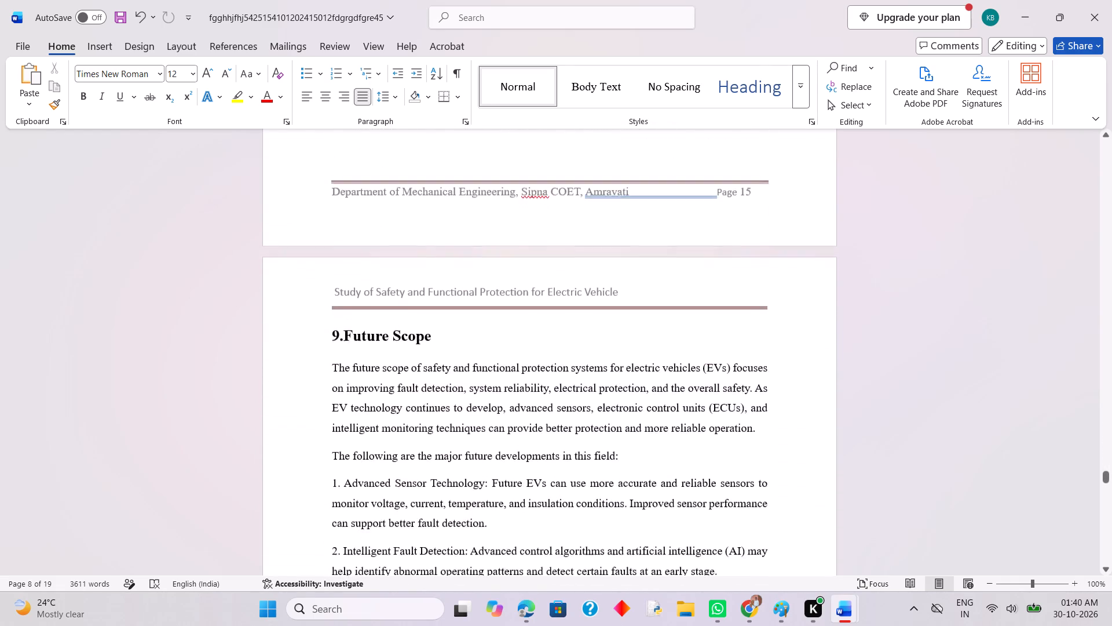
scroll(723, 395, down, 2)
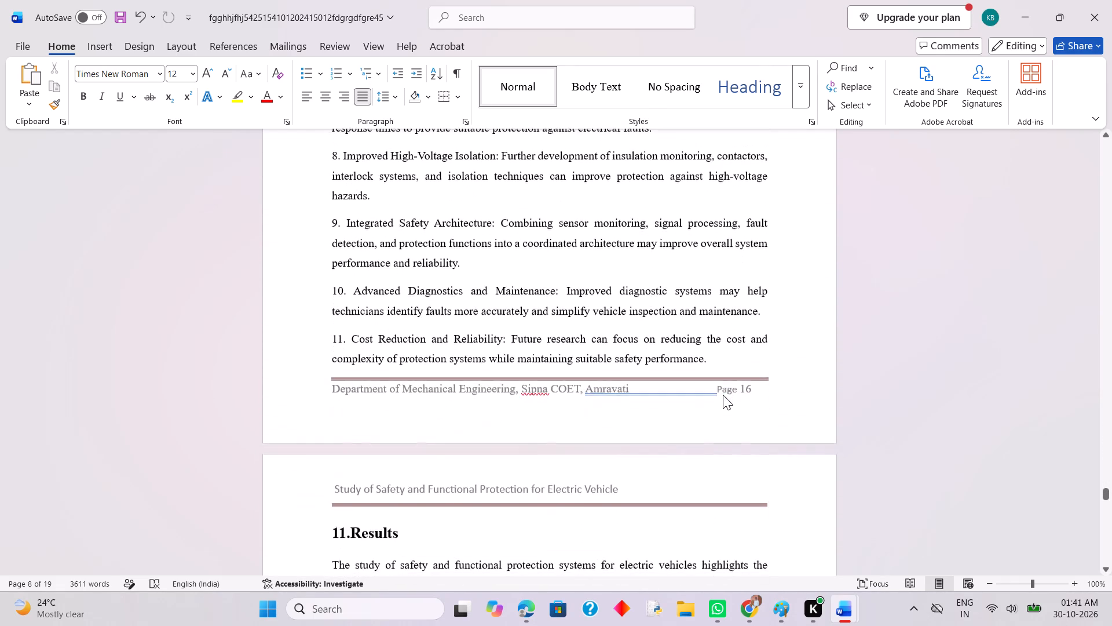
scroll(723, 395, down, 1)
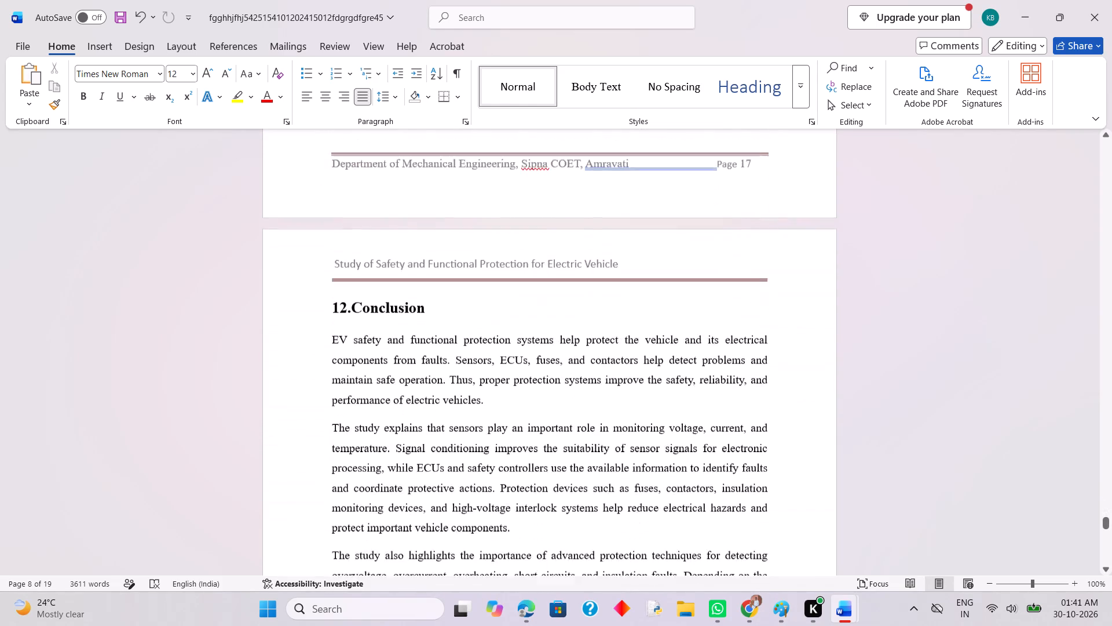
scroll(723, 395, down, 3)
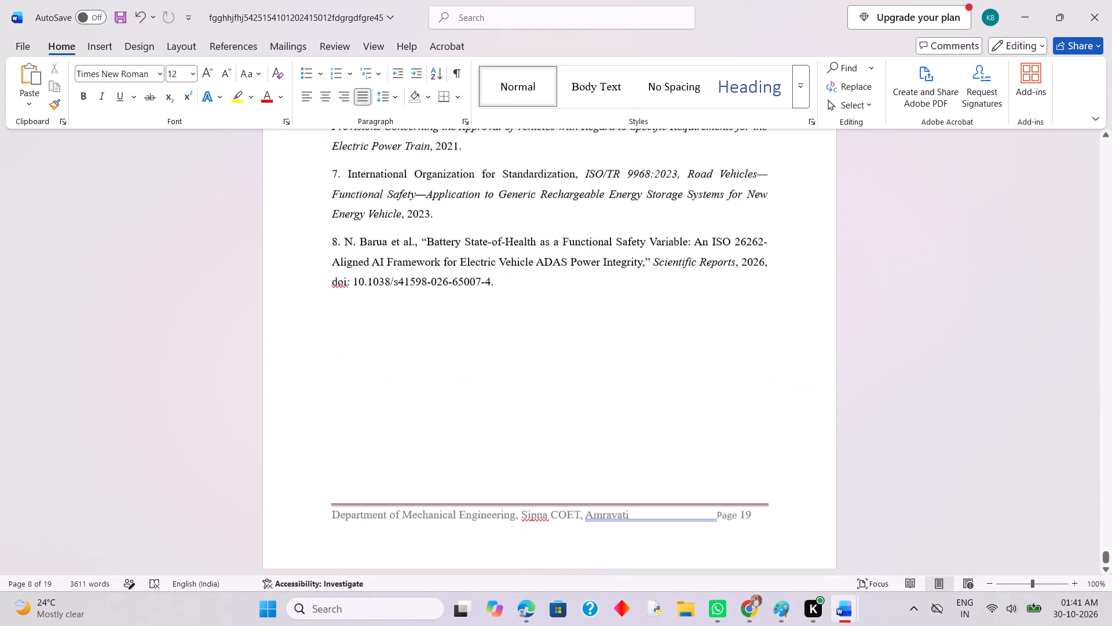
scroll(723, 395, down, 5)
Return to the start of the safety report and review its headings and layout from 1. Introduction through 4.2 Scope.
scroll(723, 395, up, 3)
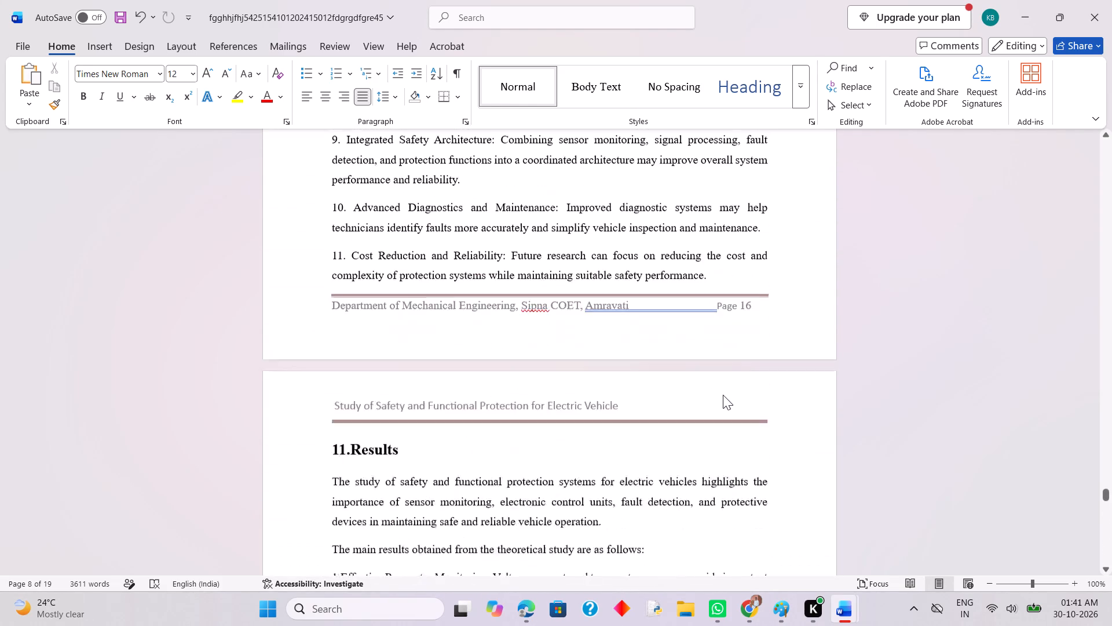
scroll(723, 395, up, 9)
scroll(723, 395, up, 13)
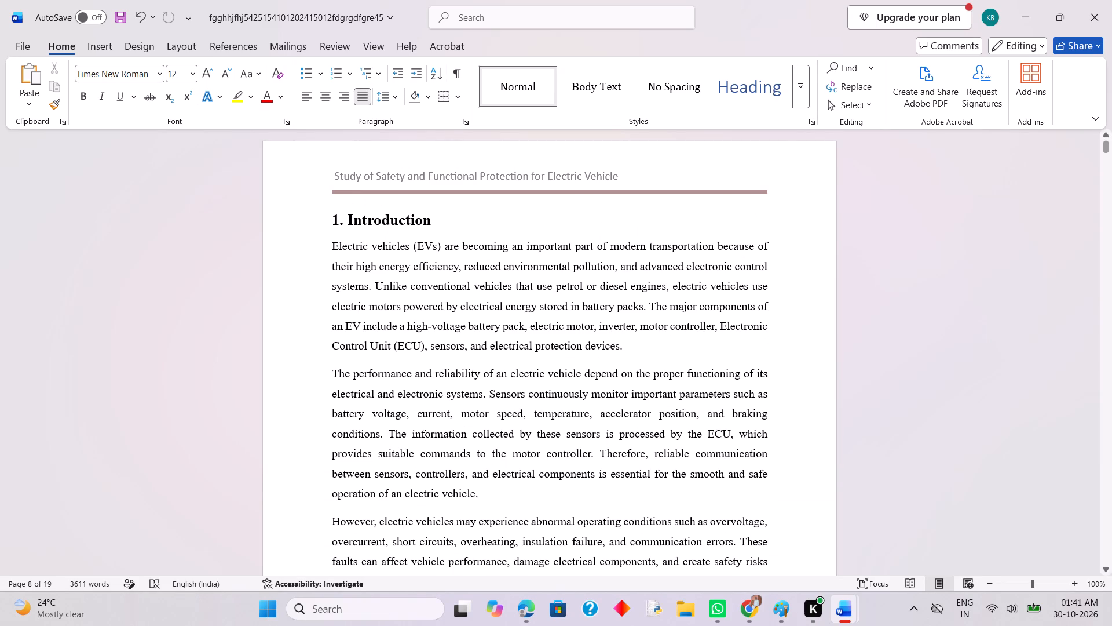
scroll(620, 318, down, 1)
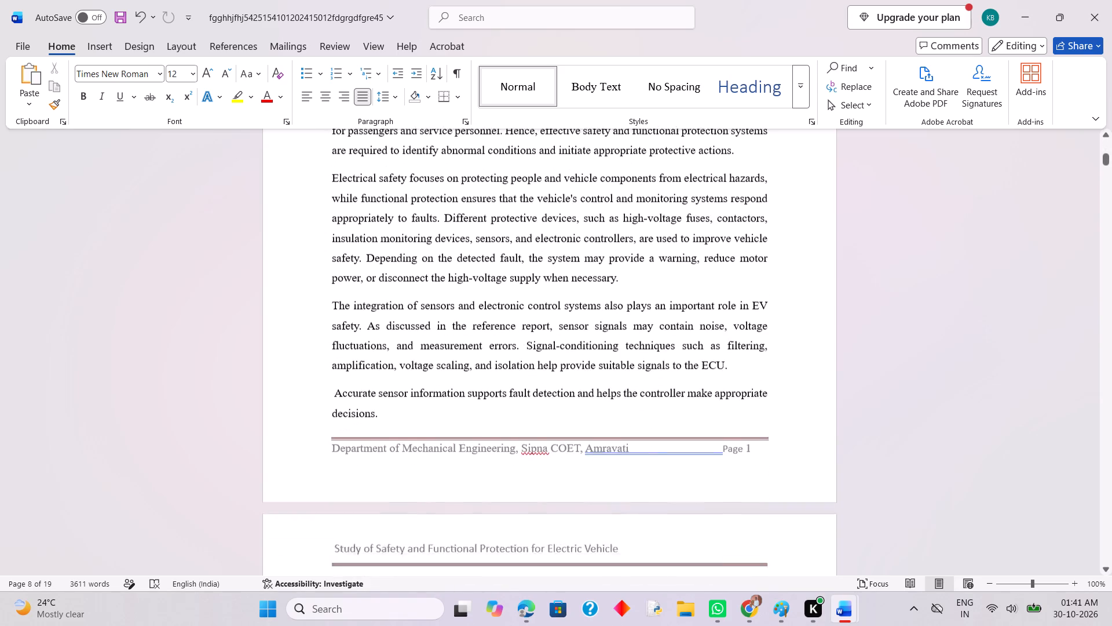
scroll(620, 318, down, 1)
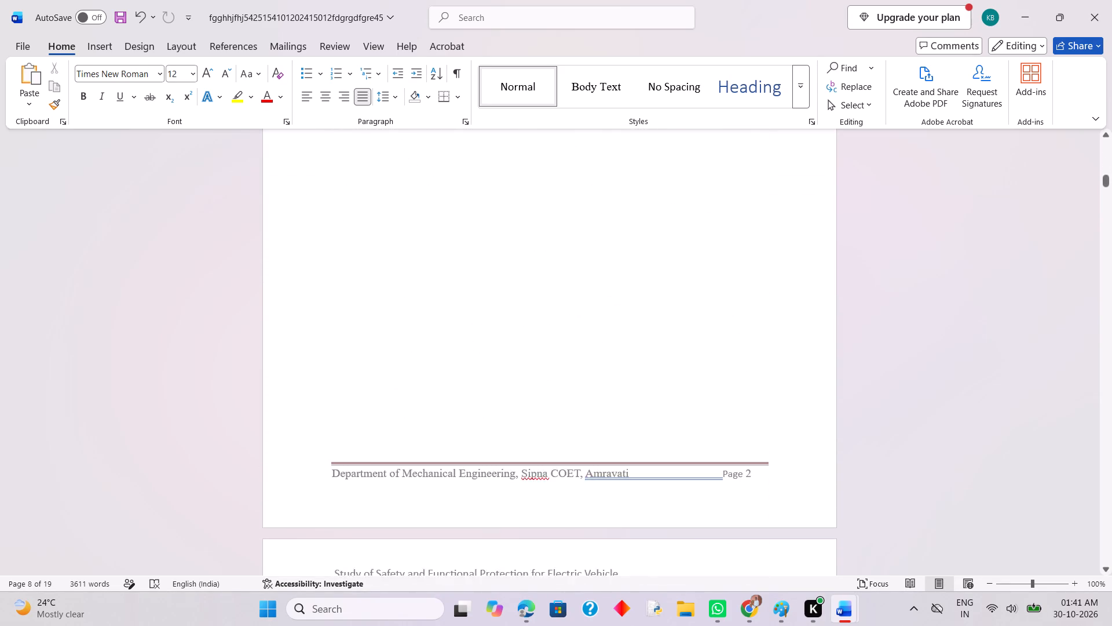
scroll(620, 318, down, 2)
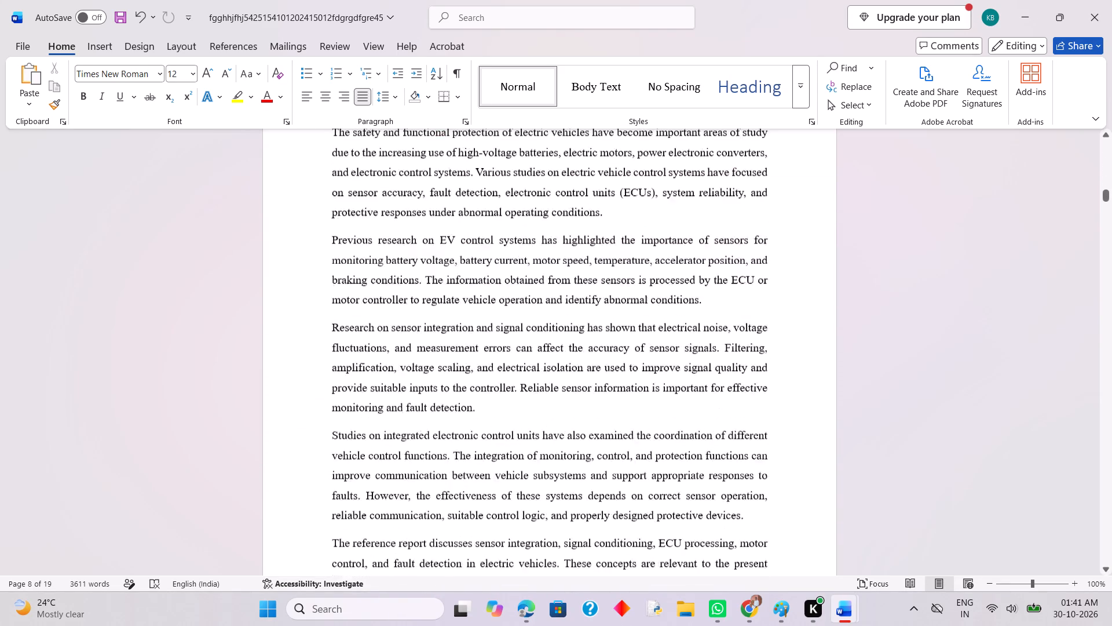
scroll(620, 318, down, 1)
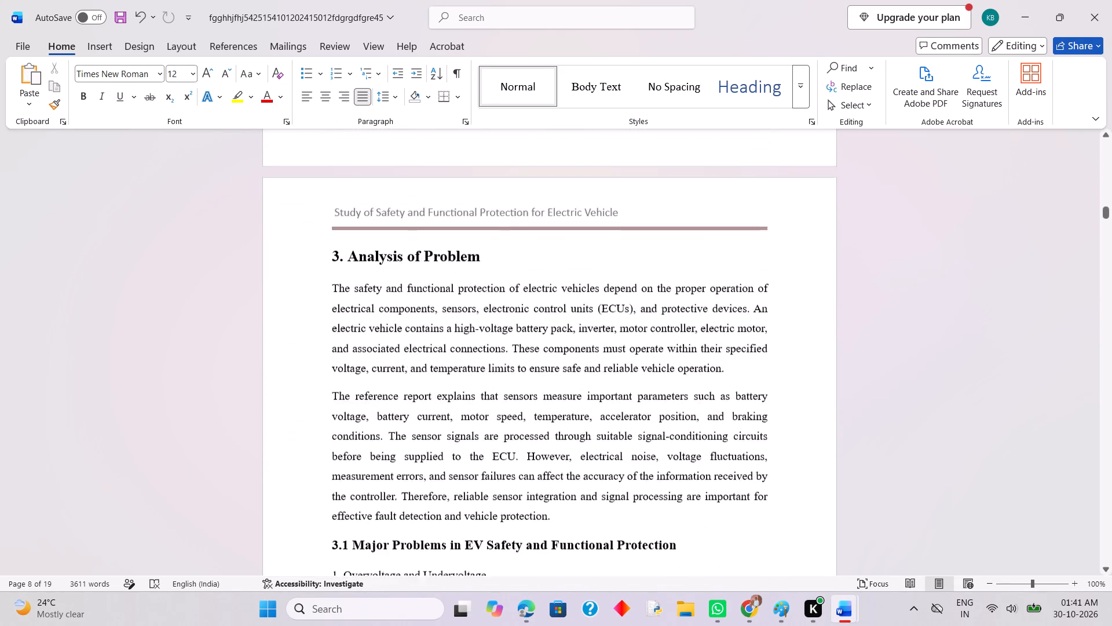
scroll(620, 318, down, 2)
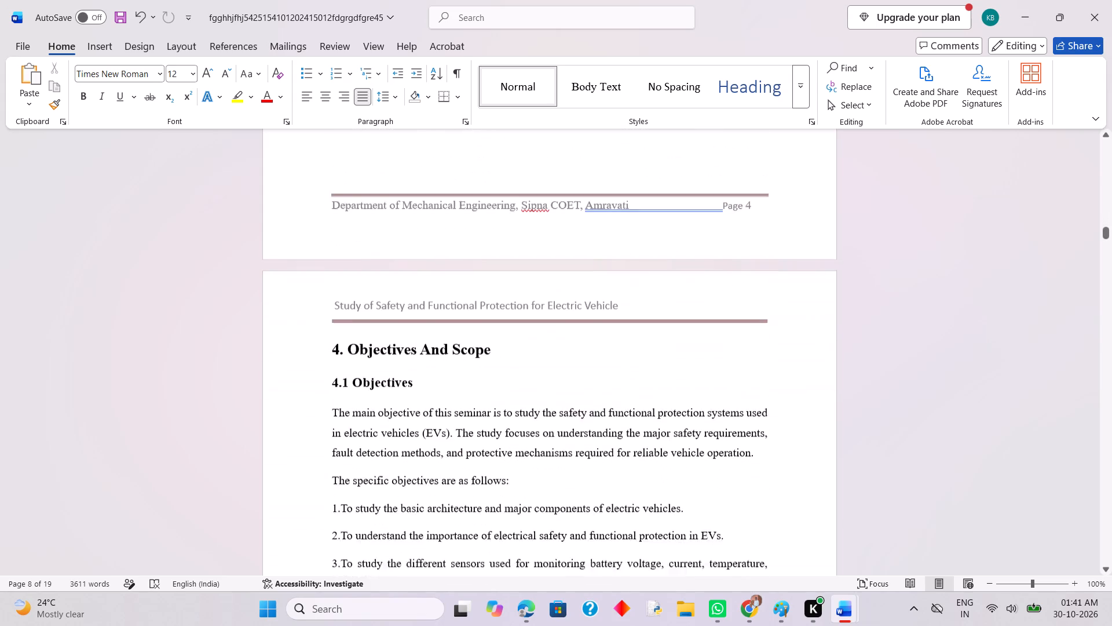
scroll(620, 318, down, 1)
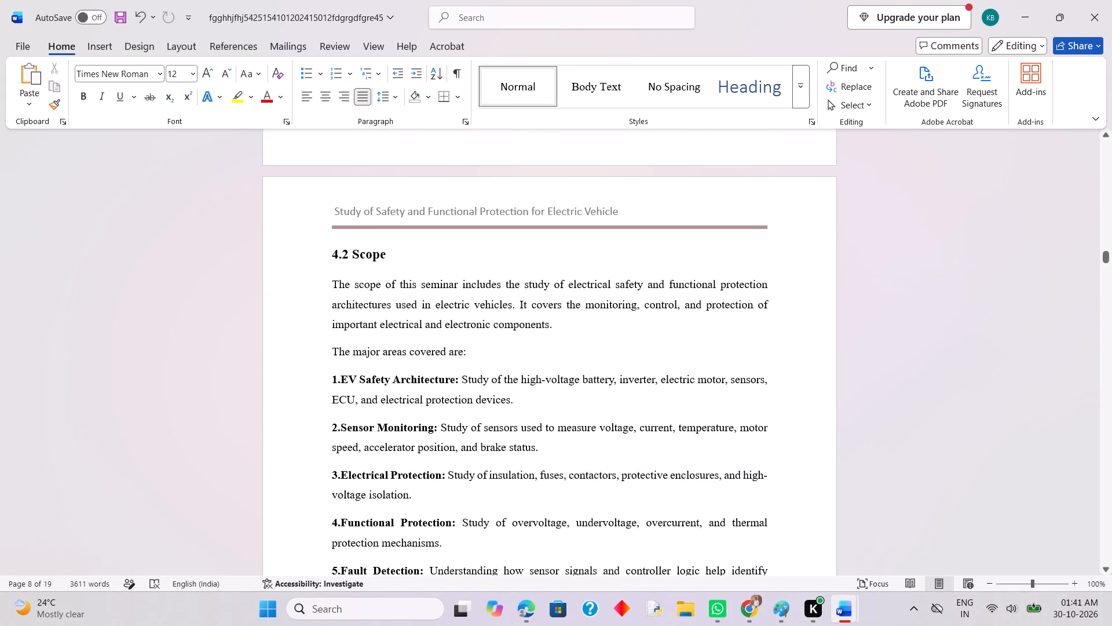
drag(387, 254, 314, 245)
click(445, 255)
Review the safety report's headings and layout from 5. Ev Safety System Overview through the Fig 1 Functional Safety Block Diagram.
scroll(453, 297, right, 1)
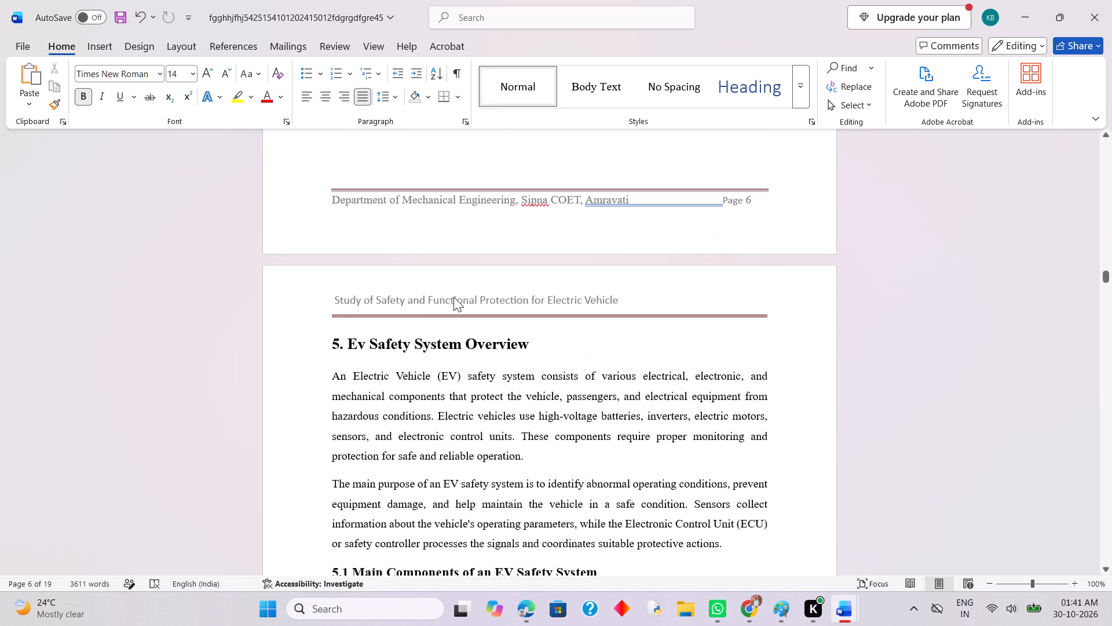
scroll(453, 297, right, 1)
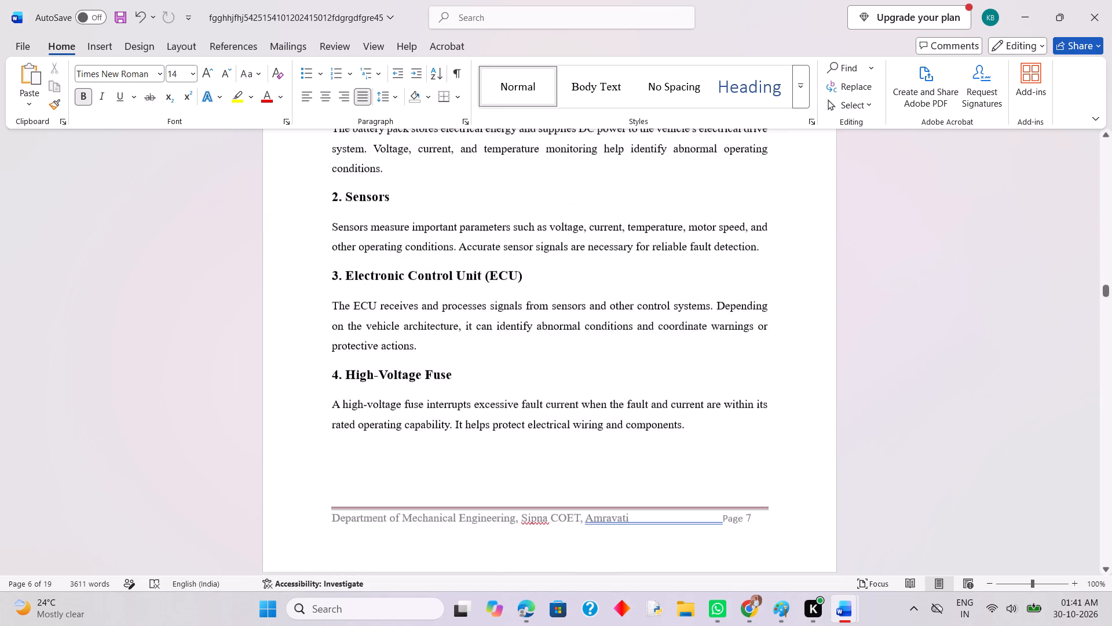
scroll(453, 297, right, 1)
scroll(453, 297, down, 1)
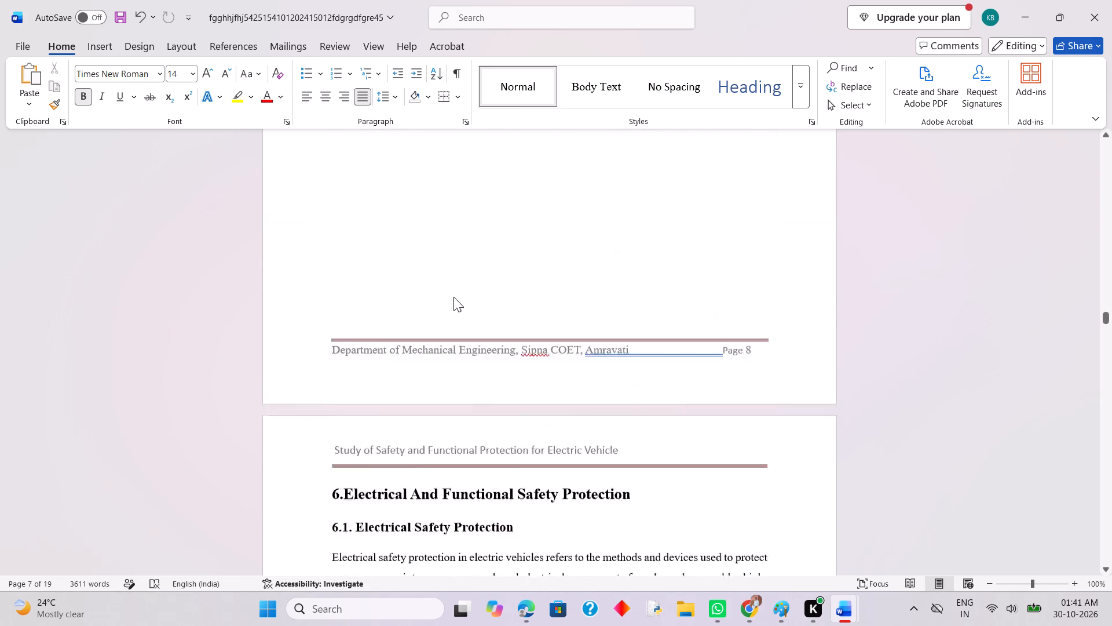
scroll(453, 297, down, 1)
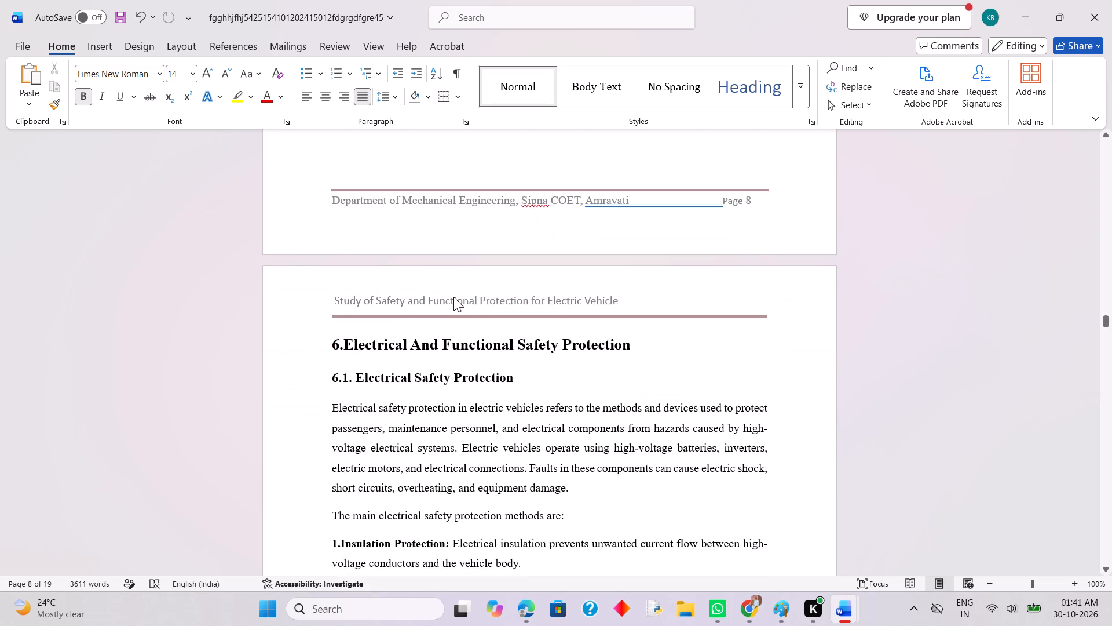
scroll(453, 297, right, 1)
scroll(453, 297, up, 1)
scroll(491, 310, right, 1)
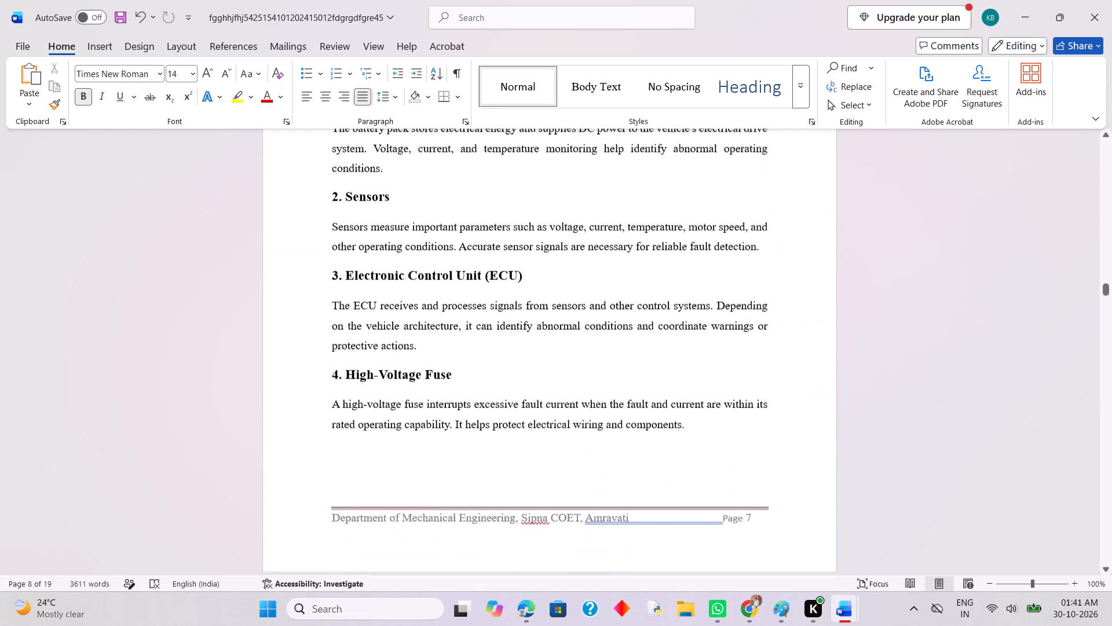
scroll(491, 310, right, 1)
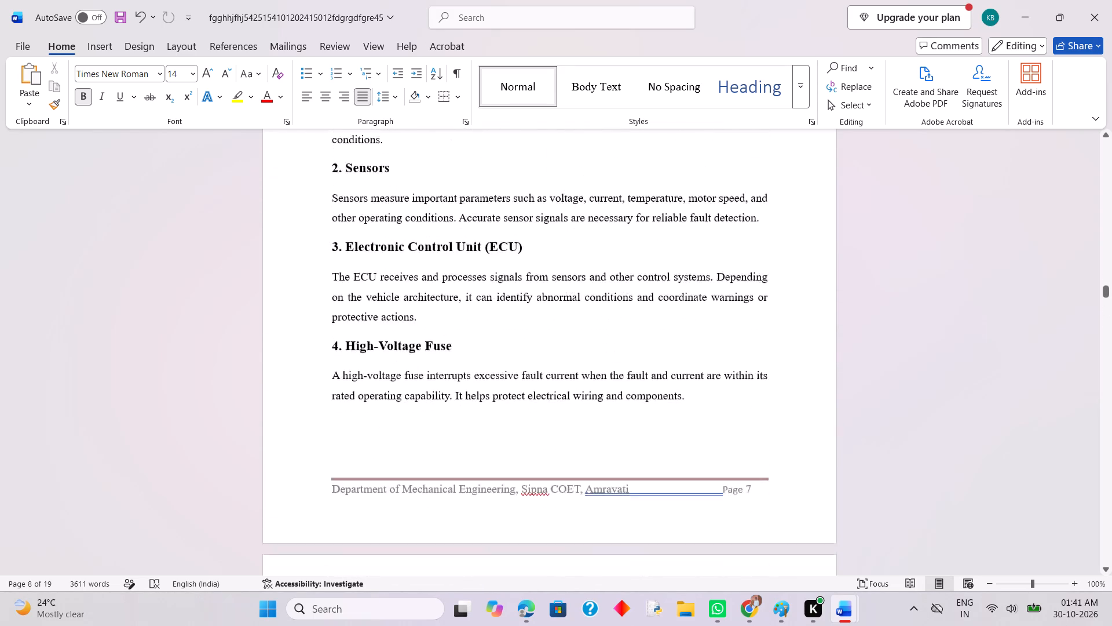
scroll(491, 310, right, 1)
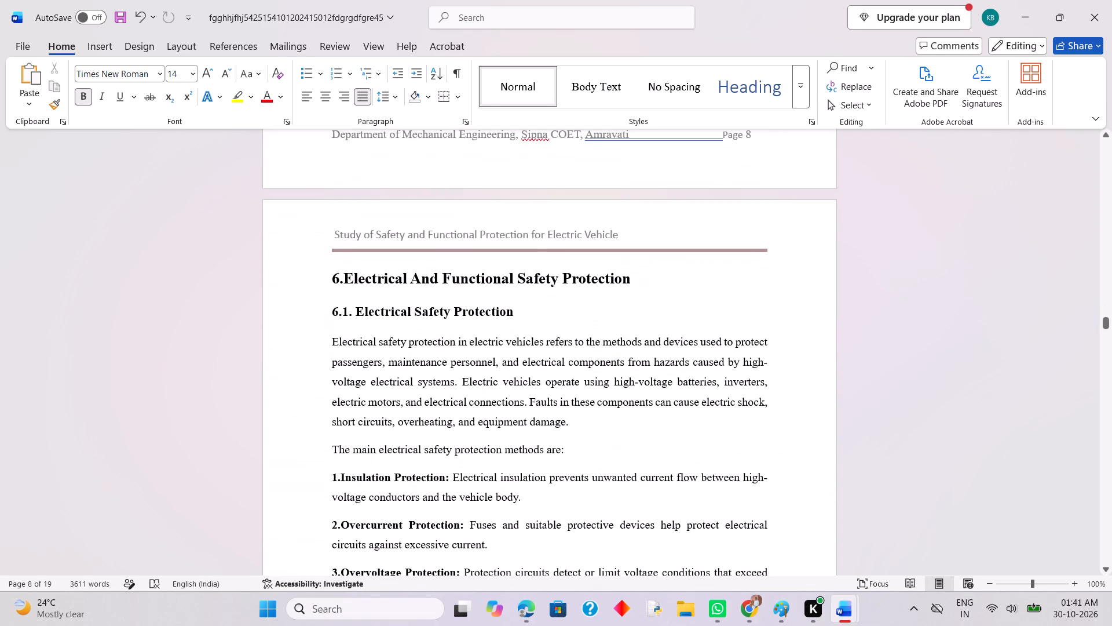
scroll(491, 310, down, 1)
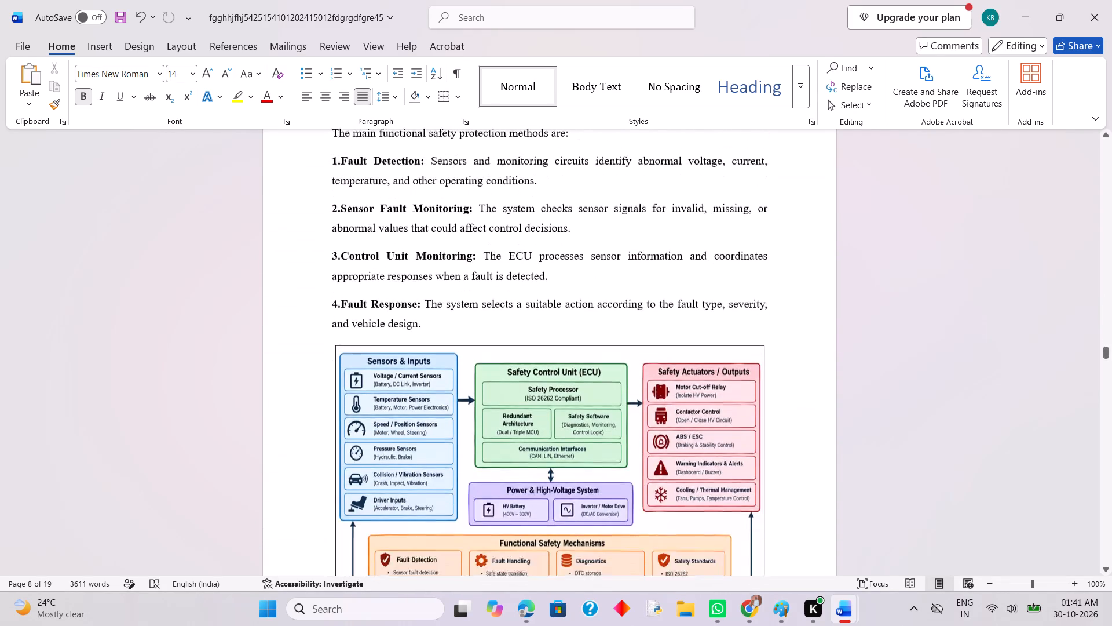
scroll(491, 310, down, 2)
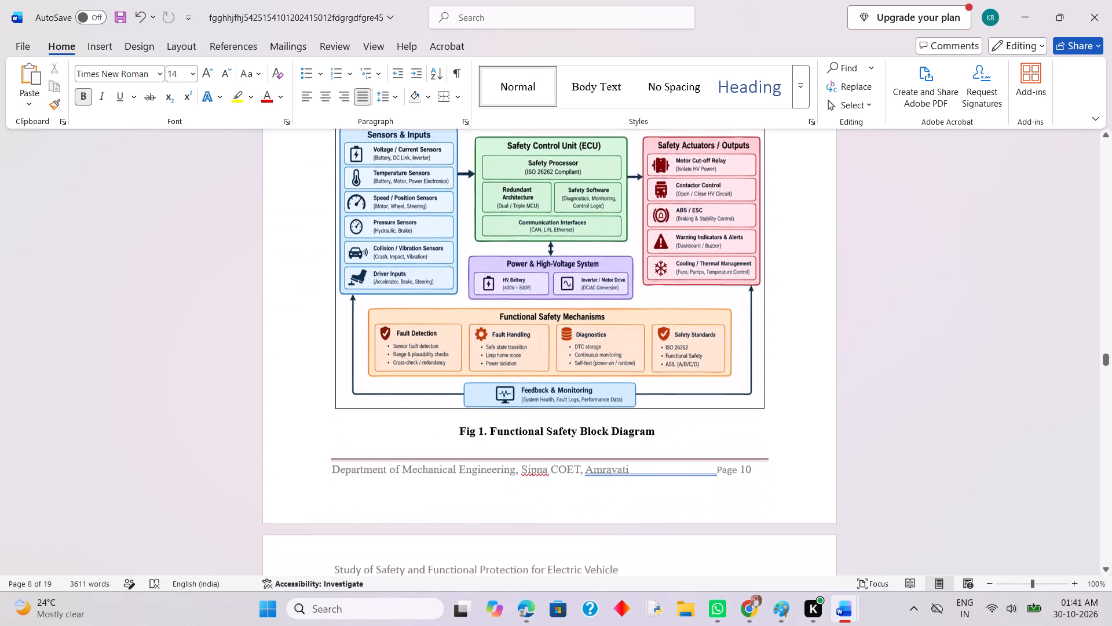
Review the rest of the safety report, from the section 7 protection techniques and Fault Response Mechanism through 13. References.
scroll(491, 310, down, 1)
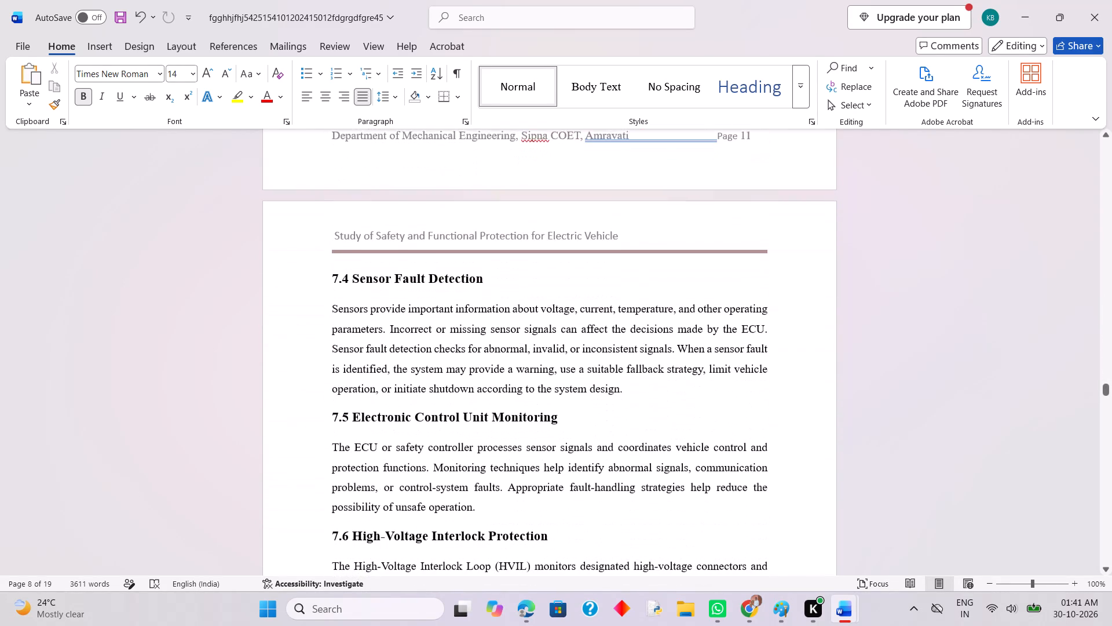
scroll(491, 310, down, 1)
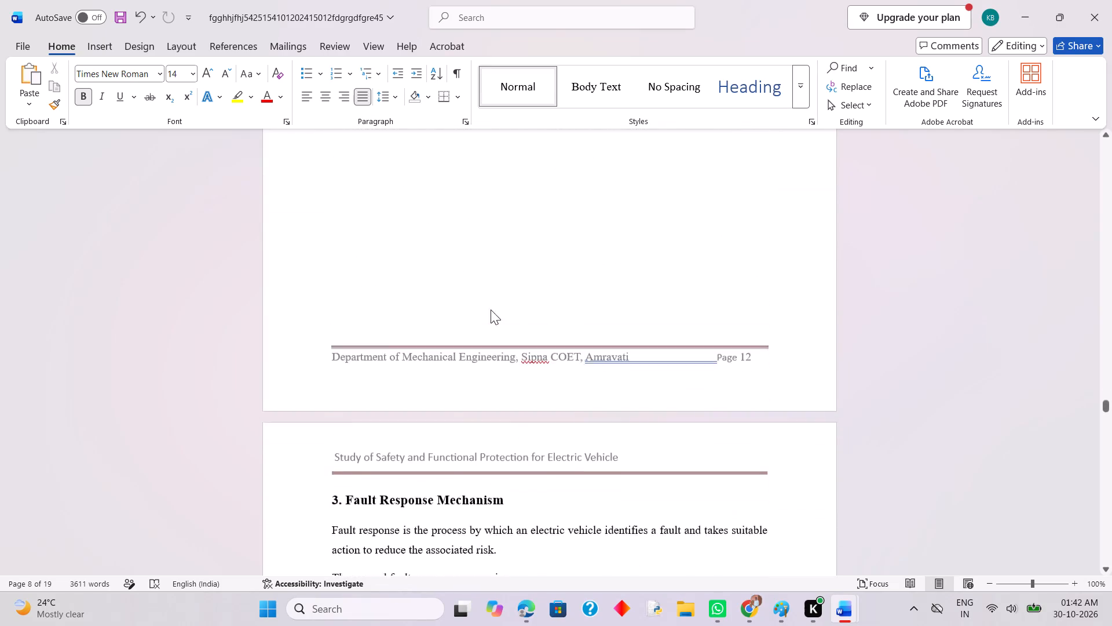
scroll(491, 310, down, 1)
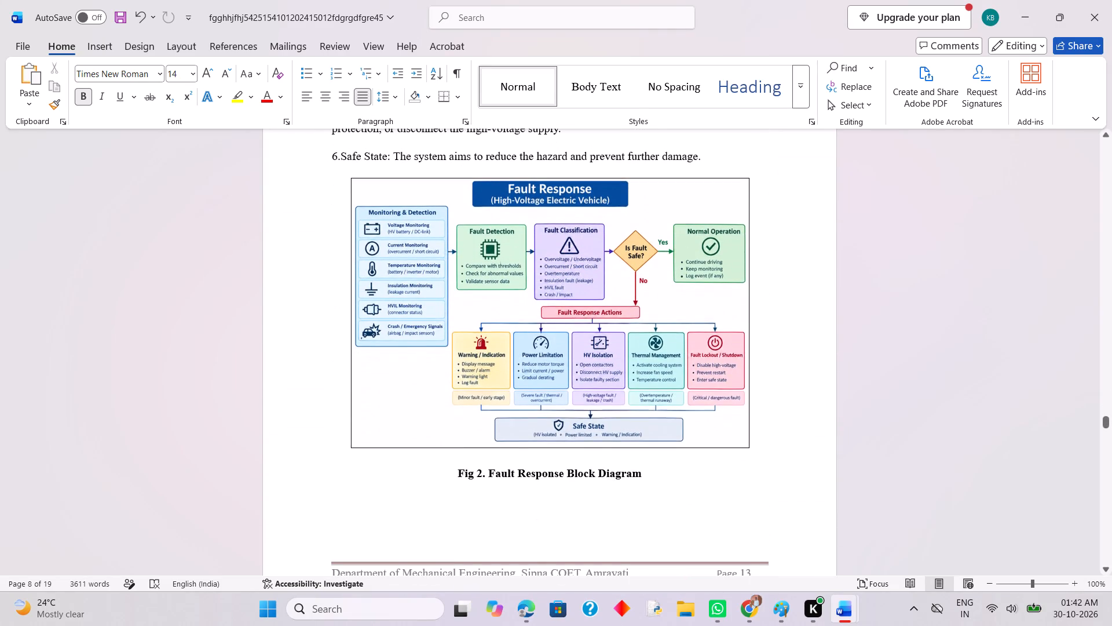
scroll(491, 310, down, 1)
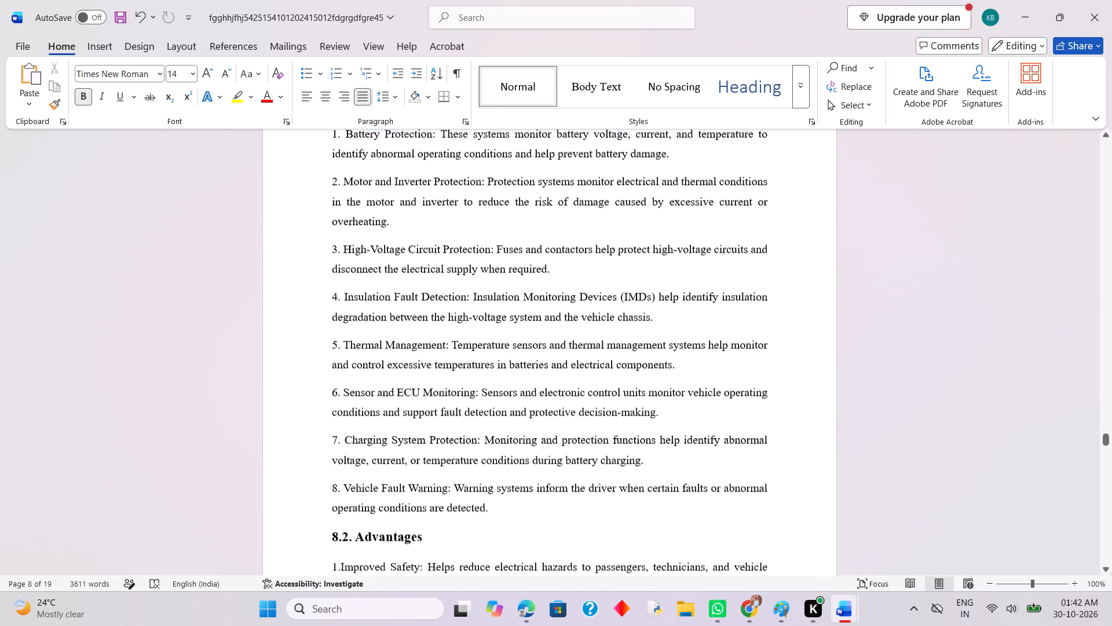
scroll(491, 310, down, 1)
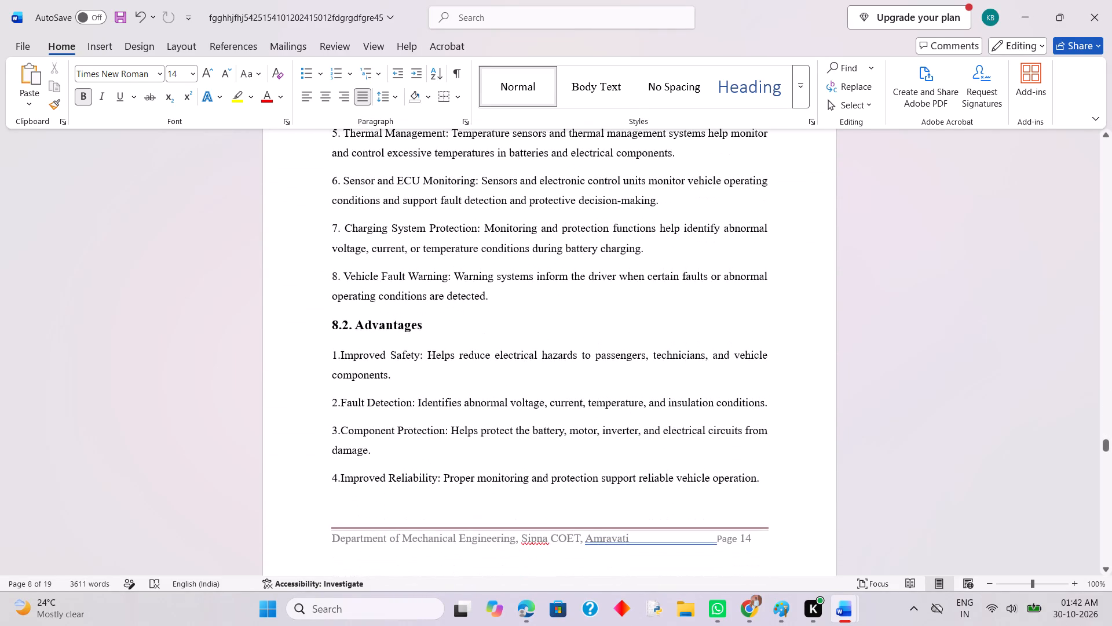
scroll(491, 310, down, 1)
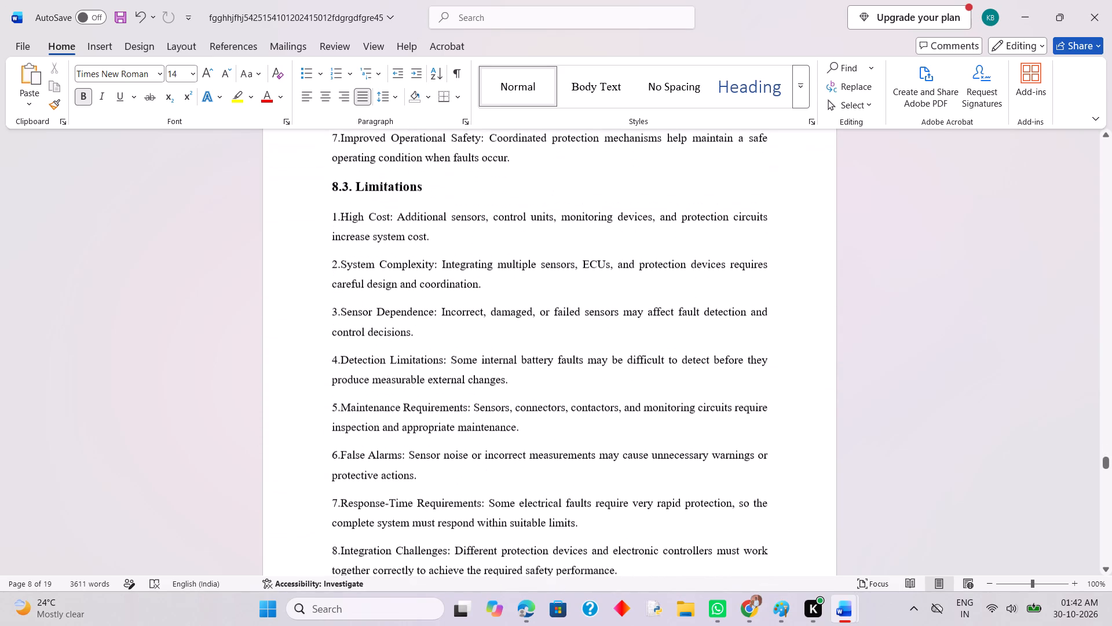
scroll(491, 310, down, 1)
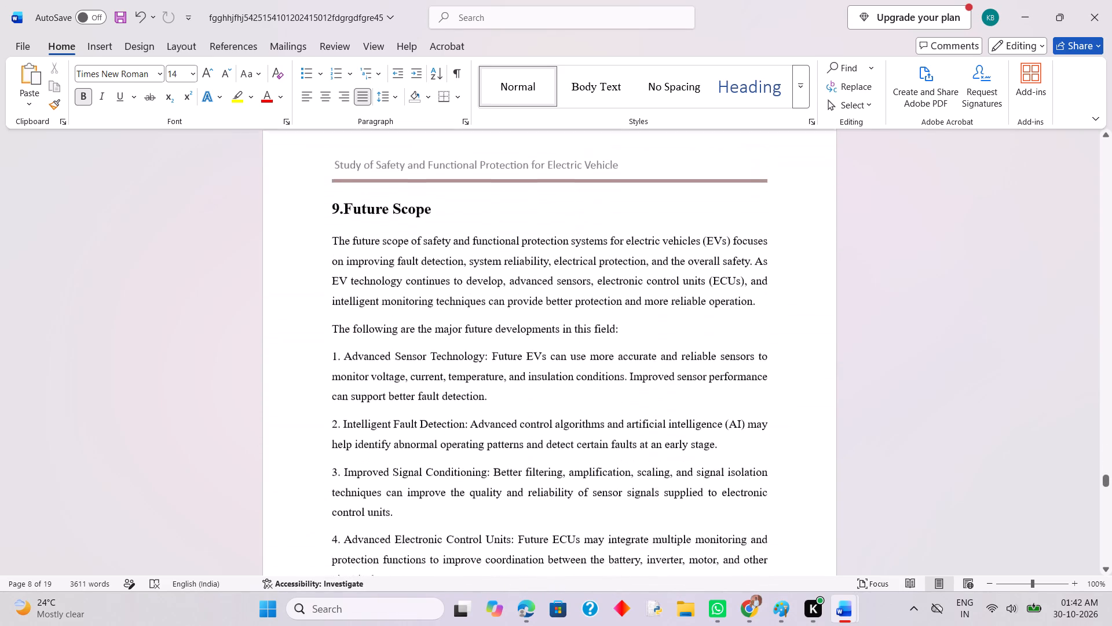
scroll(491, 310, down, 1)
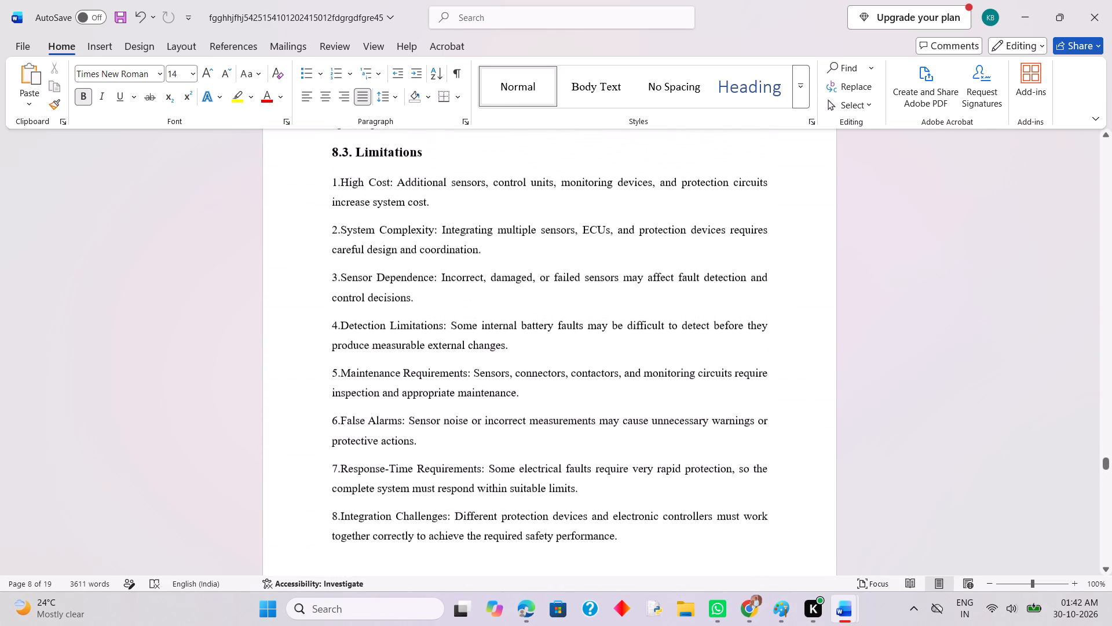
scroll(491, 310, down, 1)
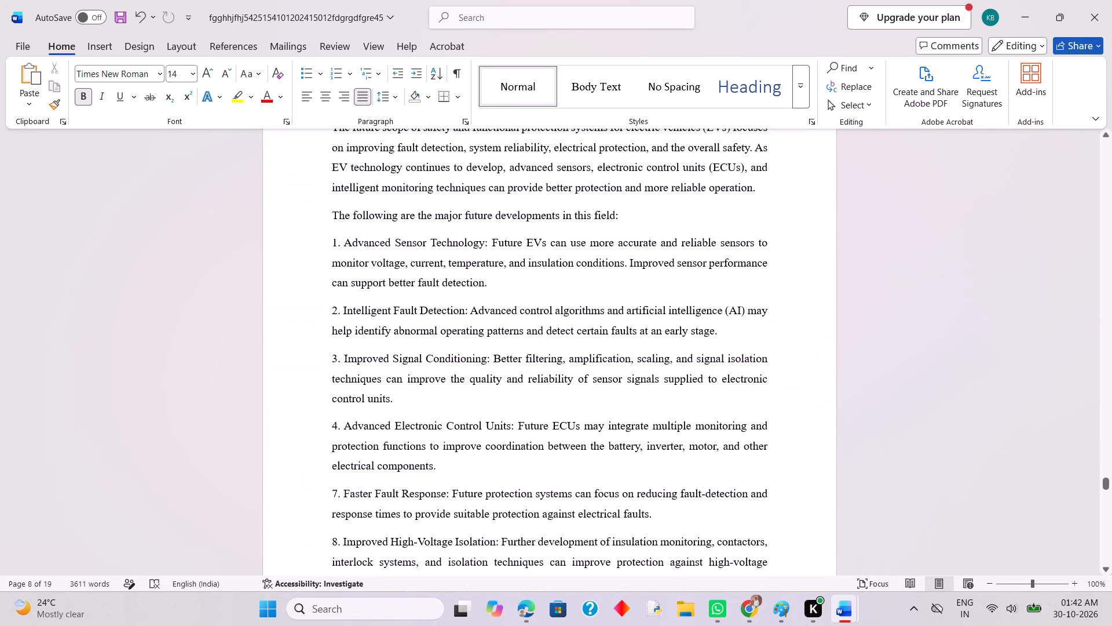
scroll(491, 310, down, 2)
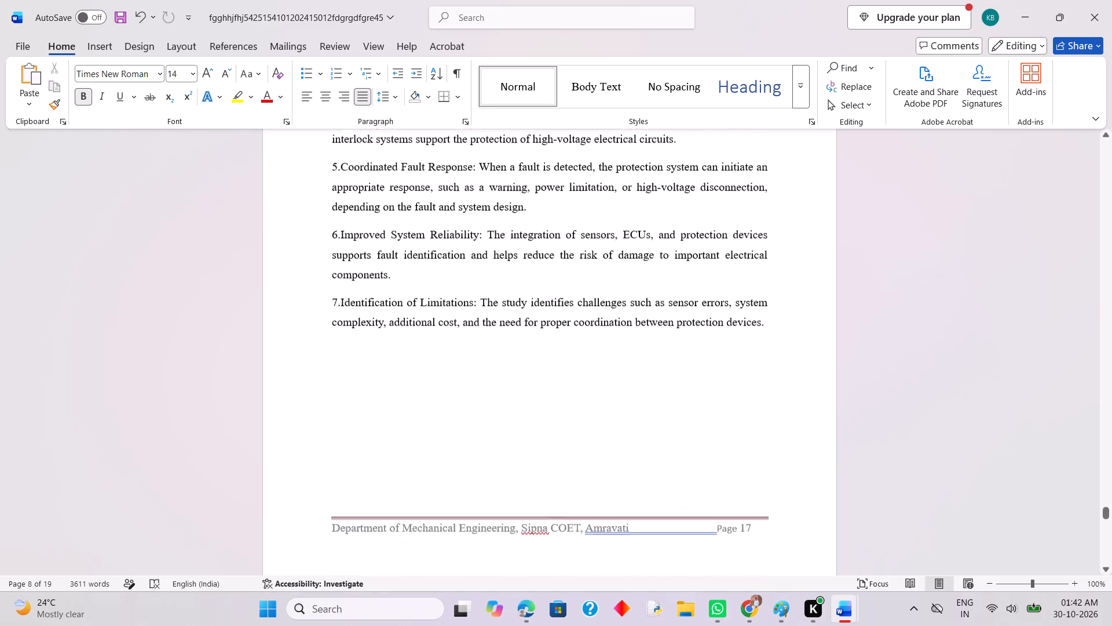
scroll(491, 310, down, 1)
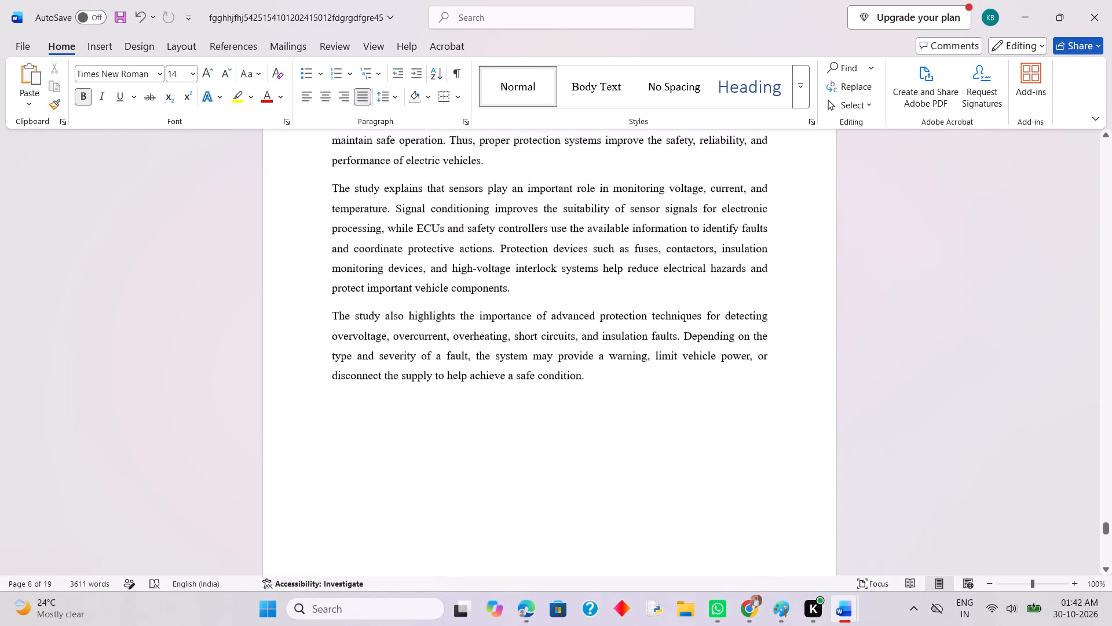
scroll(491, 310, down, 1)
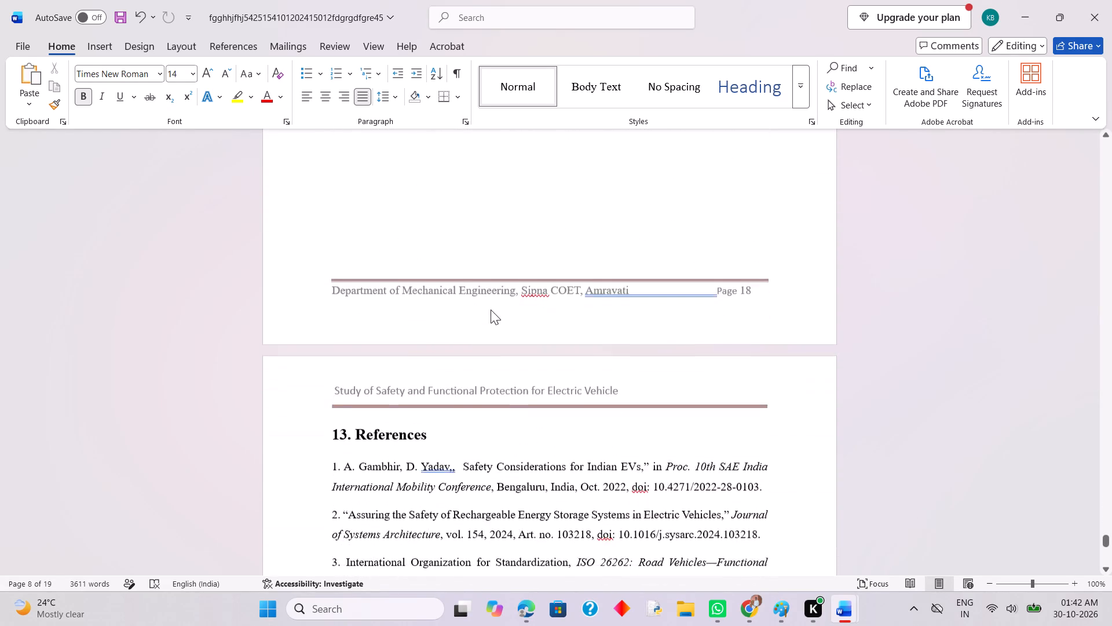
scroll(491, 310, down, 1)
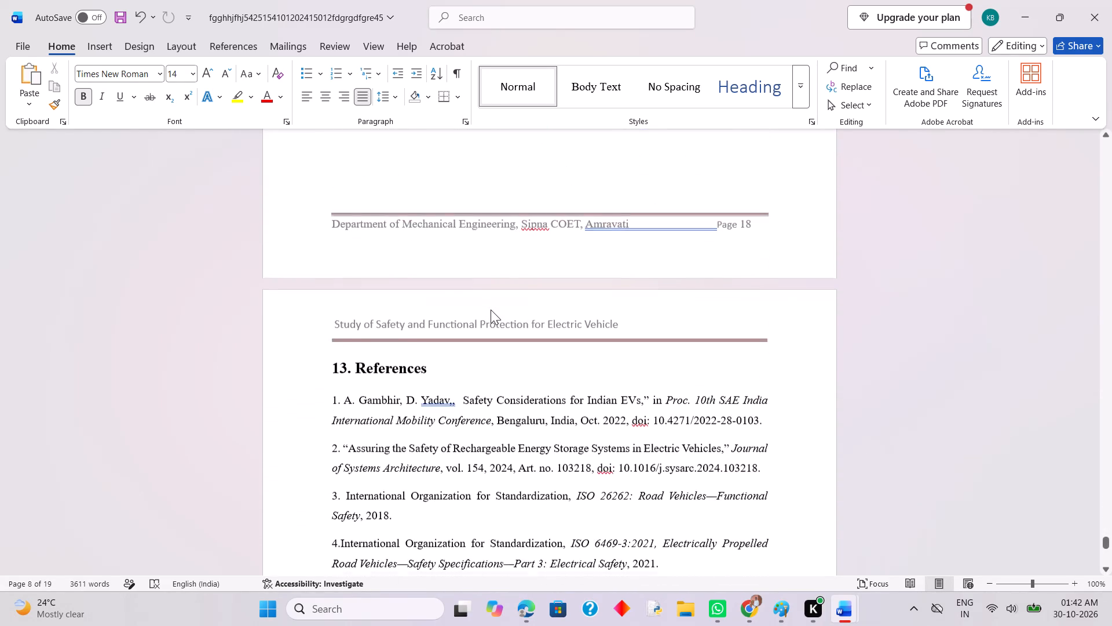
scroll(491, 310, down, 1)
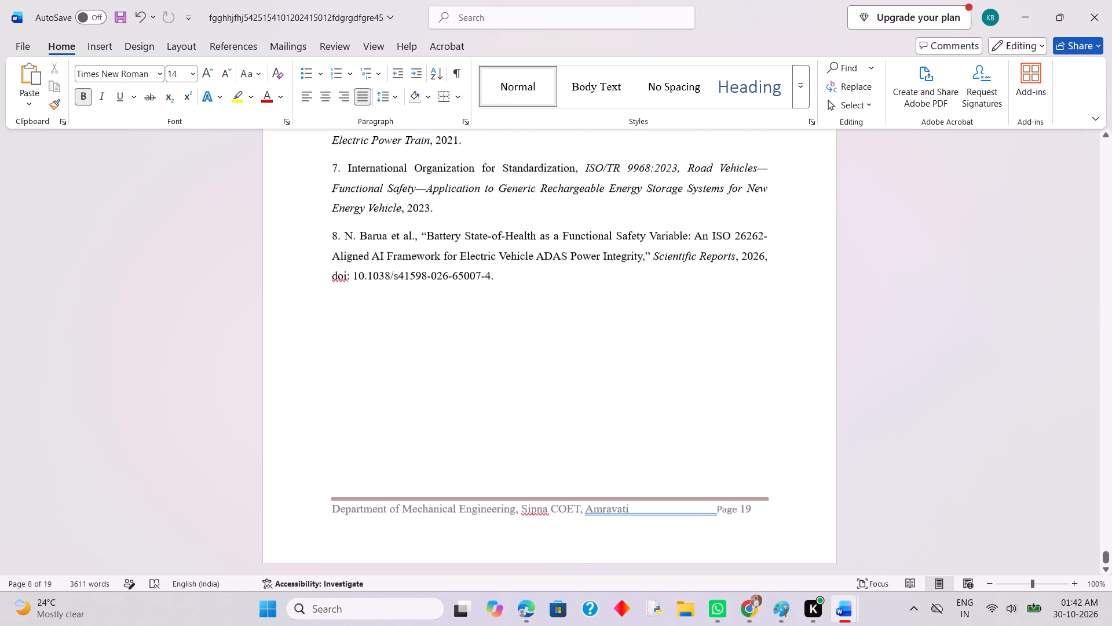
scroll(491, 310, up, 4)
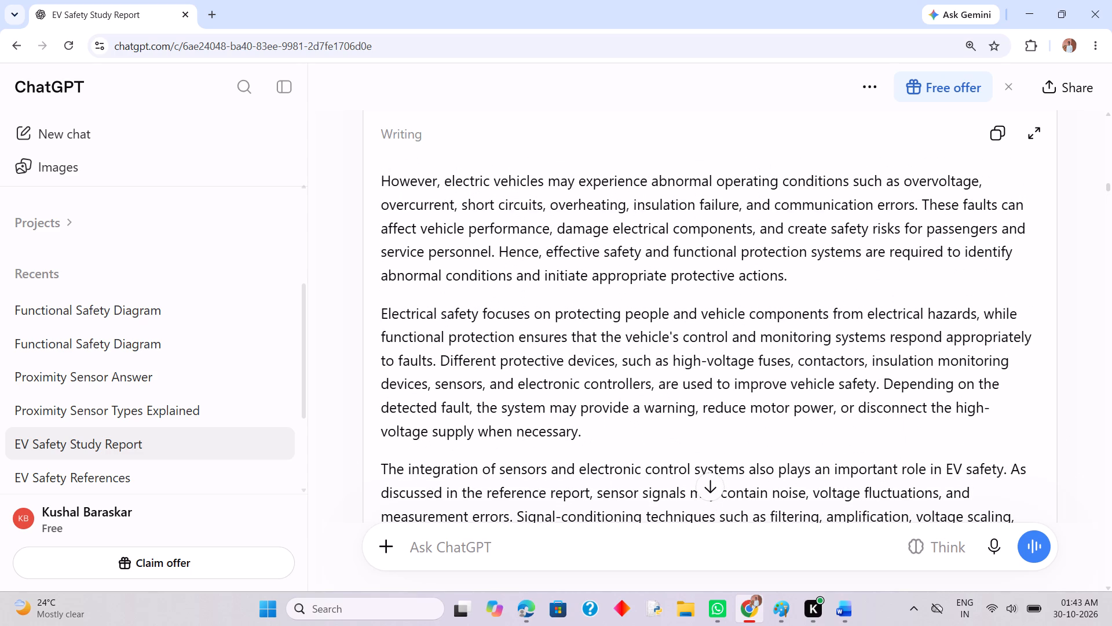
drag(383, 313, 597, 439)
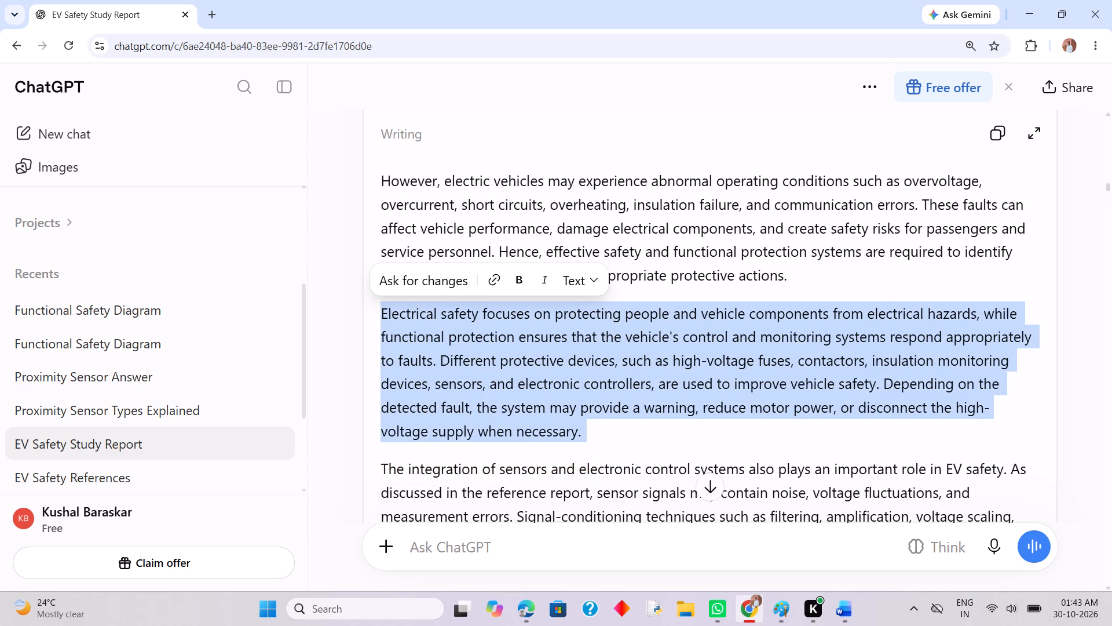
drag(597, 439, 598, 434)
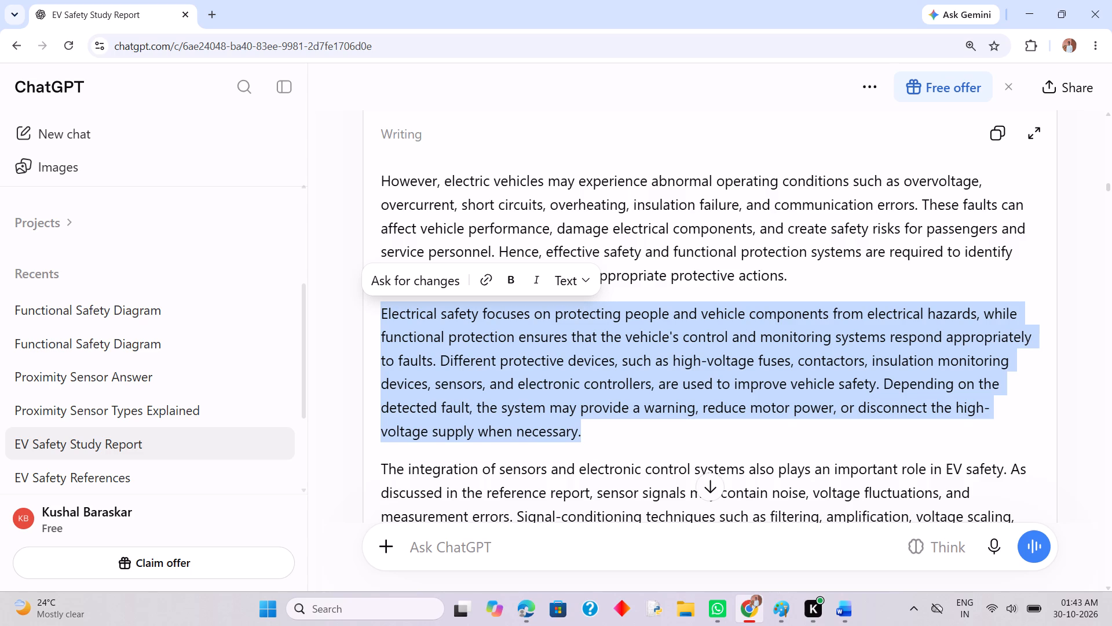
key(ctrl+c)
Switch to the safety report in Word and paste the copied paragraph as a new one after the Introduction's "Therefore, this seminar focuses" paragraph.
click(714, 540)
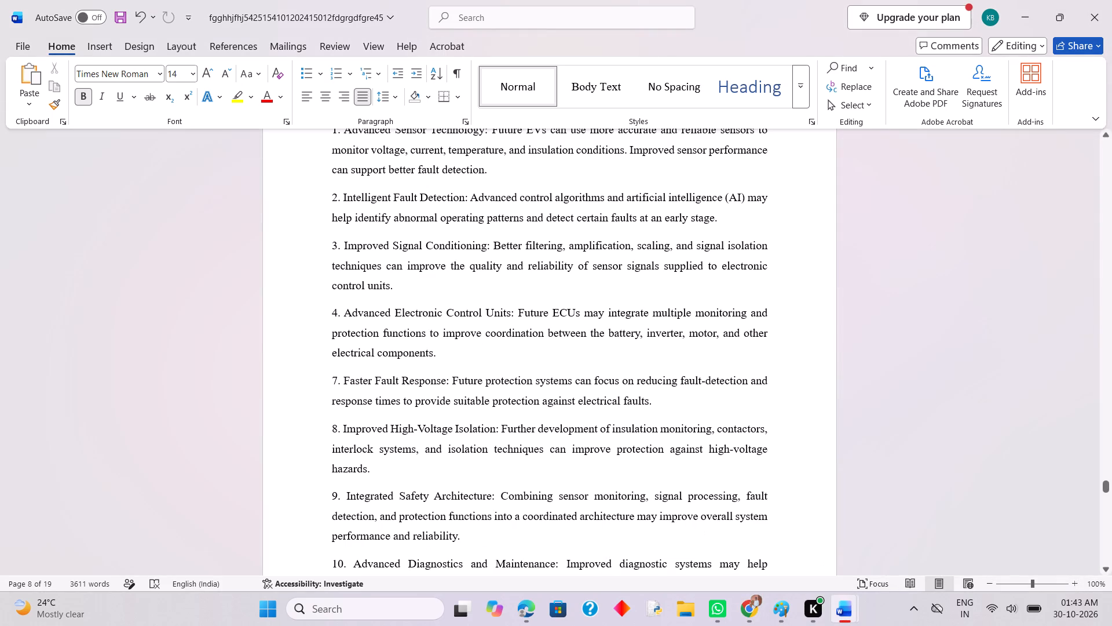
scroll(641, 351, up, 13)
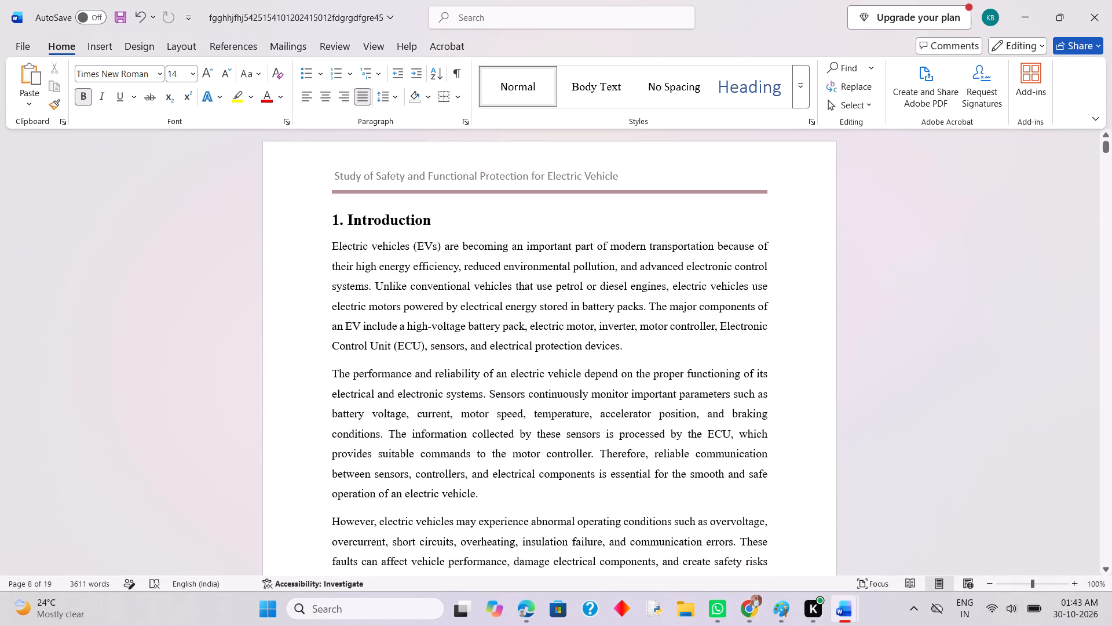
scroll(641, 344, down, 2)
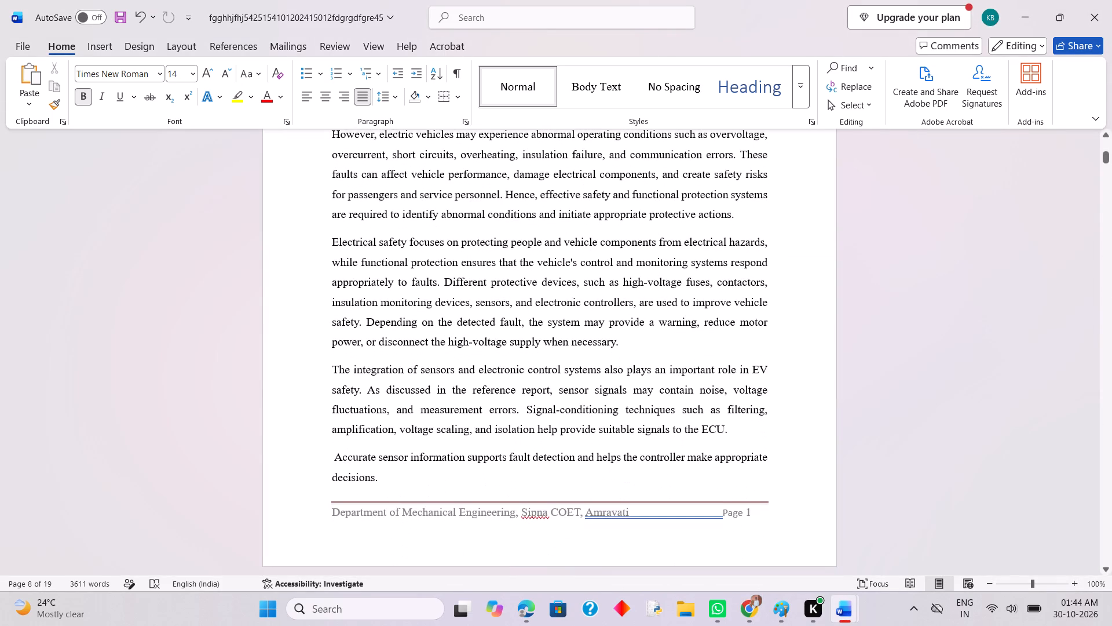
scroll(641, 341, down, 2)
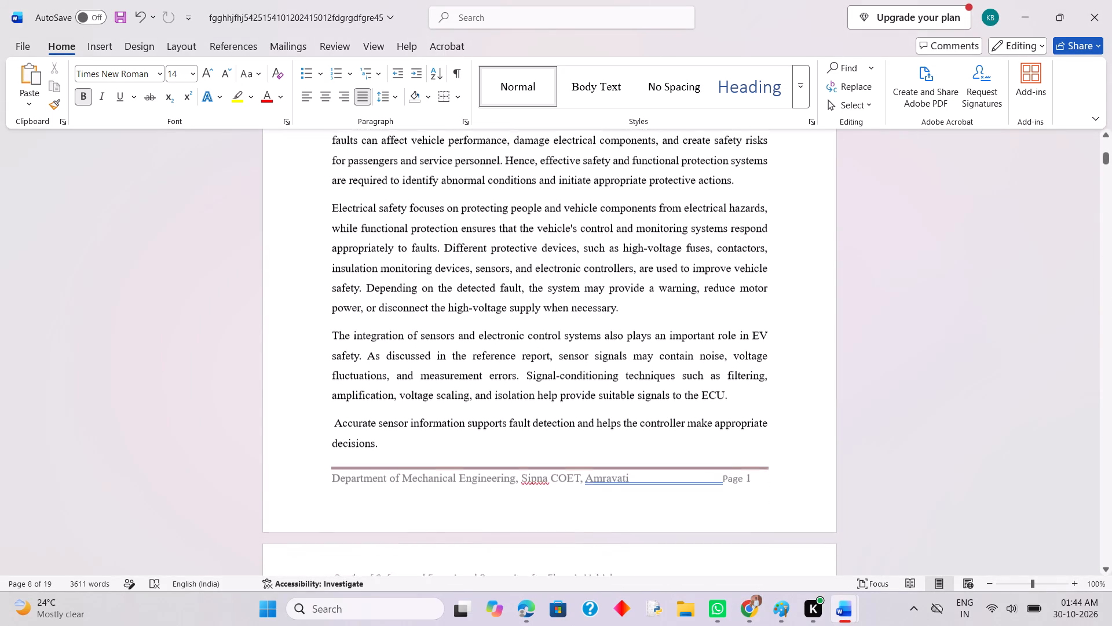
scroll(641, 341, down, 1)
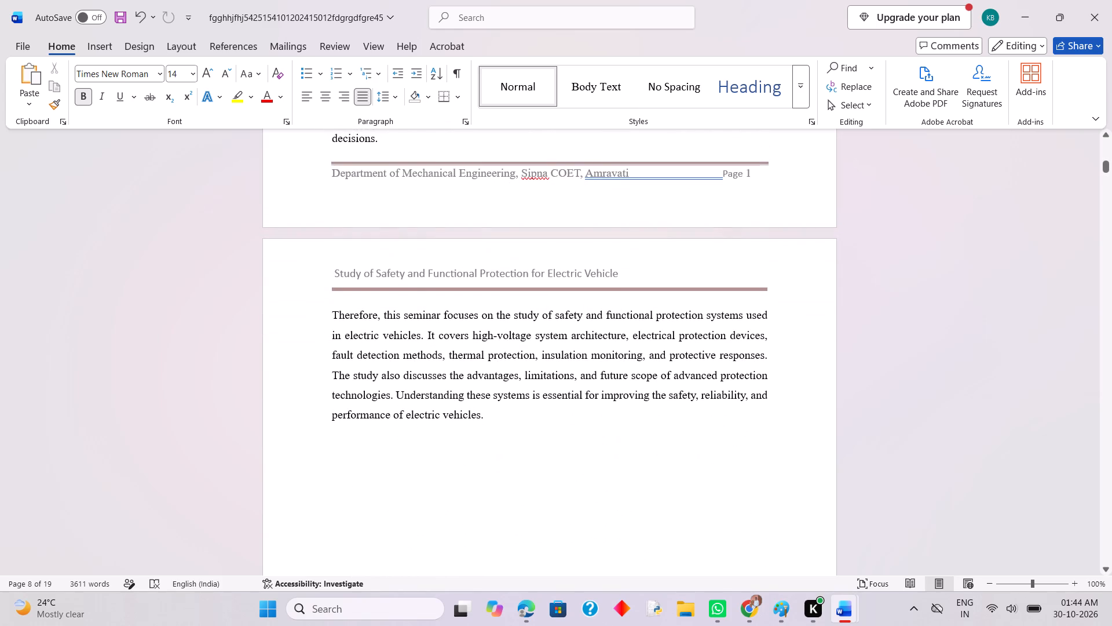
click(501, 420)
key(Return)
key(ctrl+v)
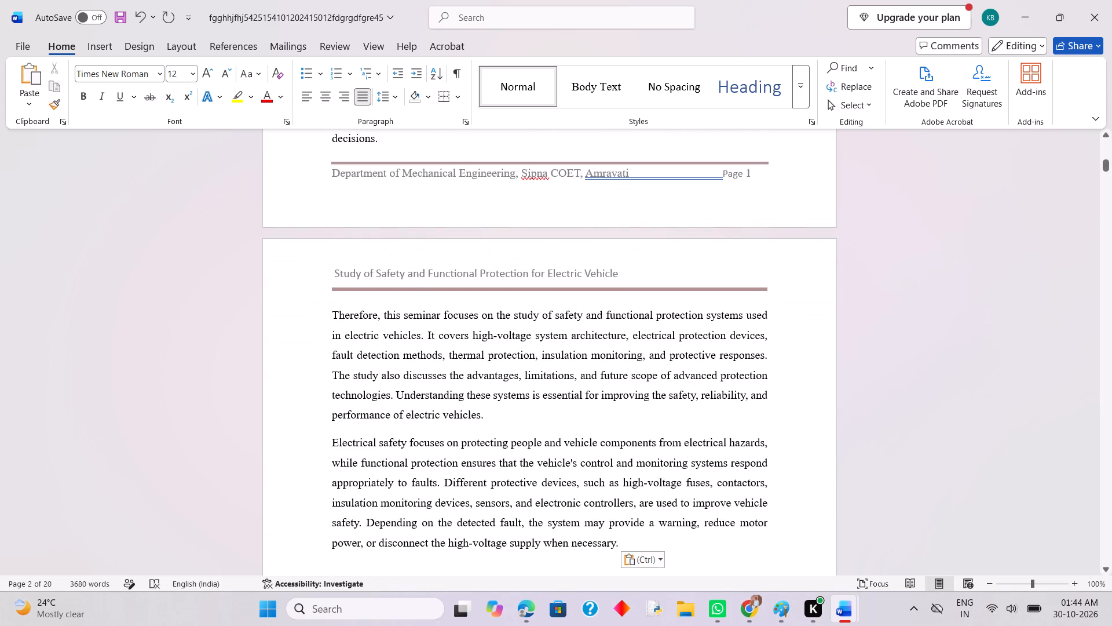
Set the line spacing of the pasted "Electrical safety focuses" paragraph to 1.5.
drag(329, 443, 616, 549)
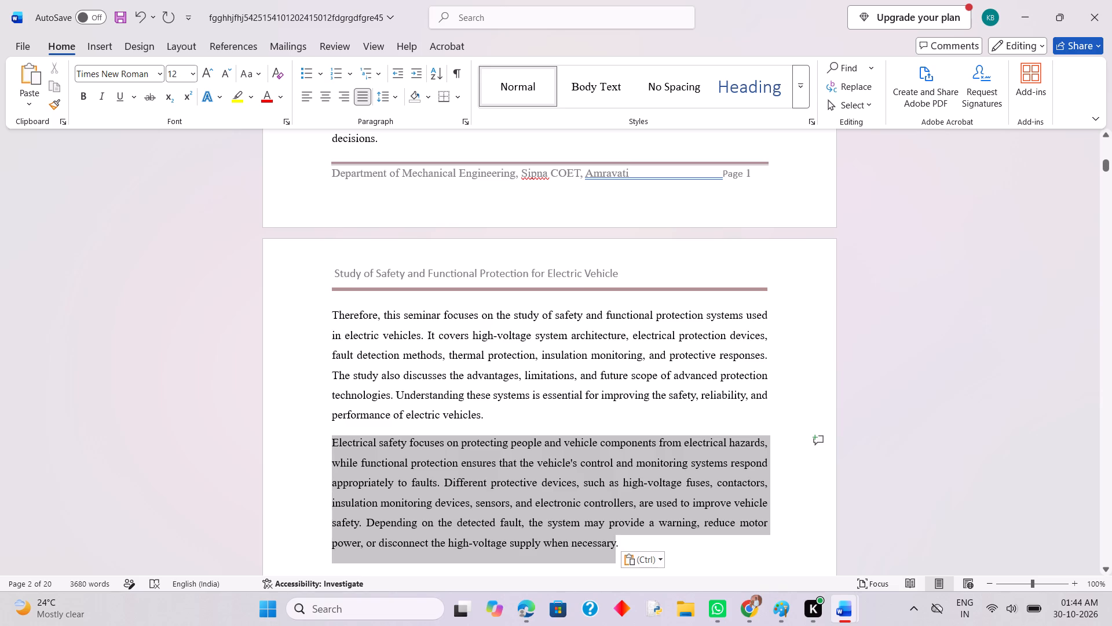
drag(616, 549, 623, 544)
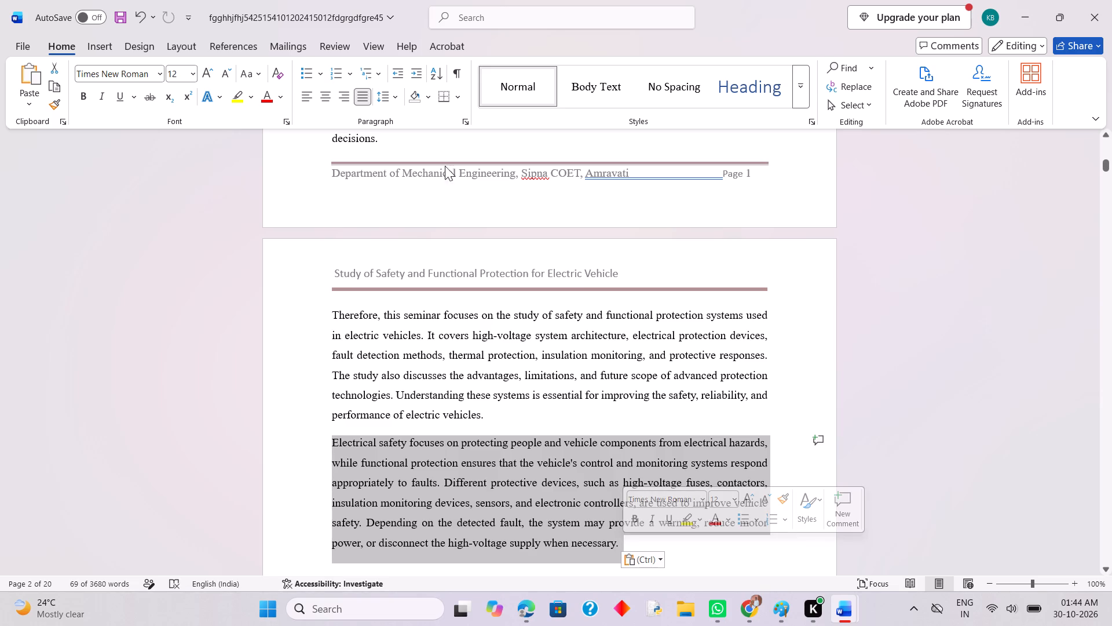
click(393, 90)
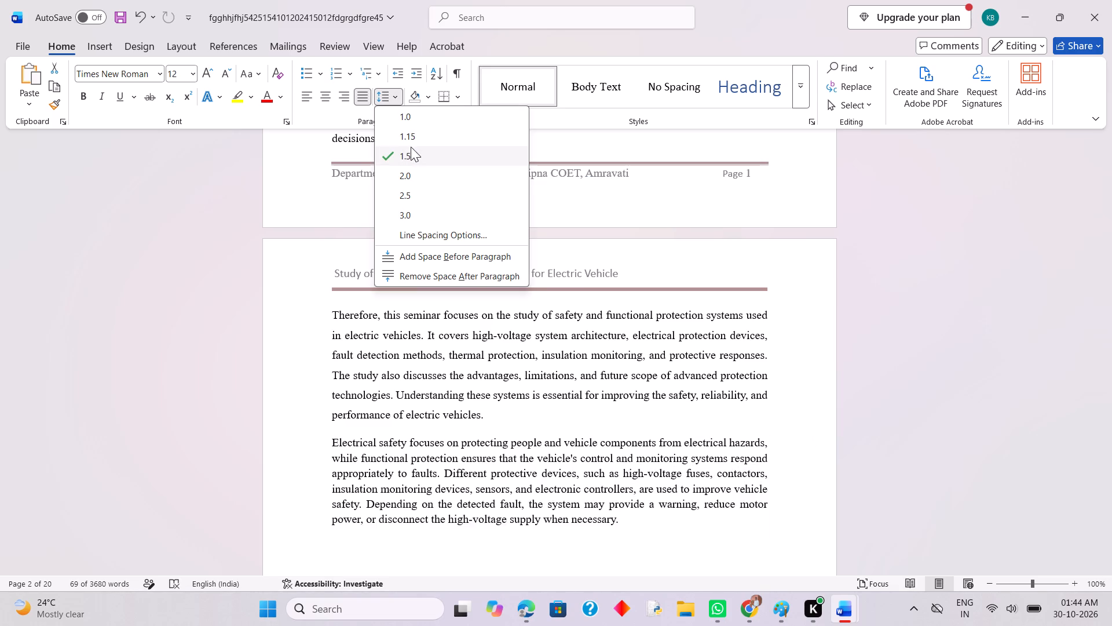
click(411, 151)
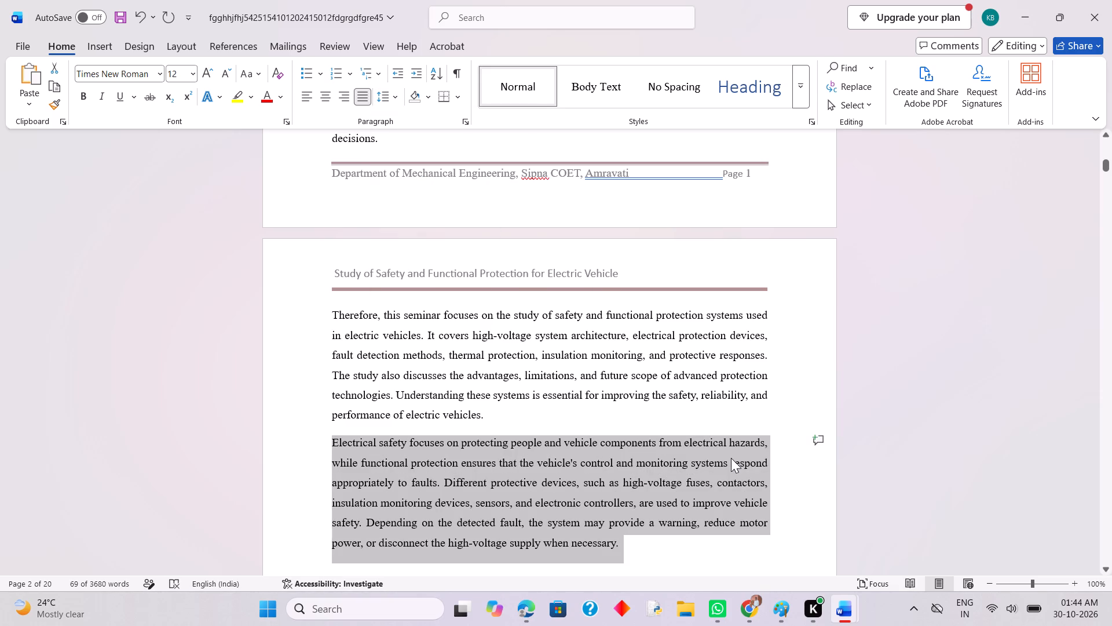
Remove the blank lines above the "2. Literature Review" heading so it starts at the top of page 3.
click(727, 559)
scroll(727, 559, right, 1)
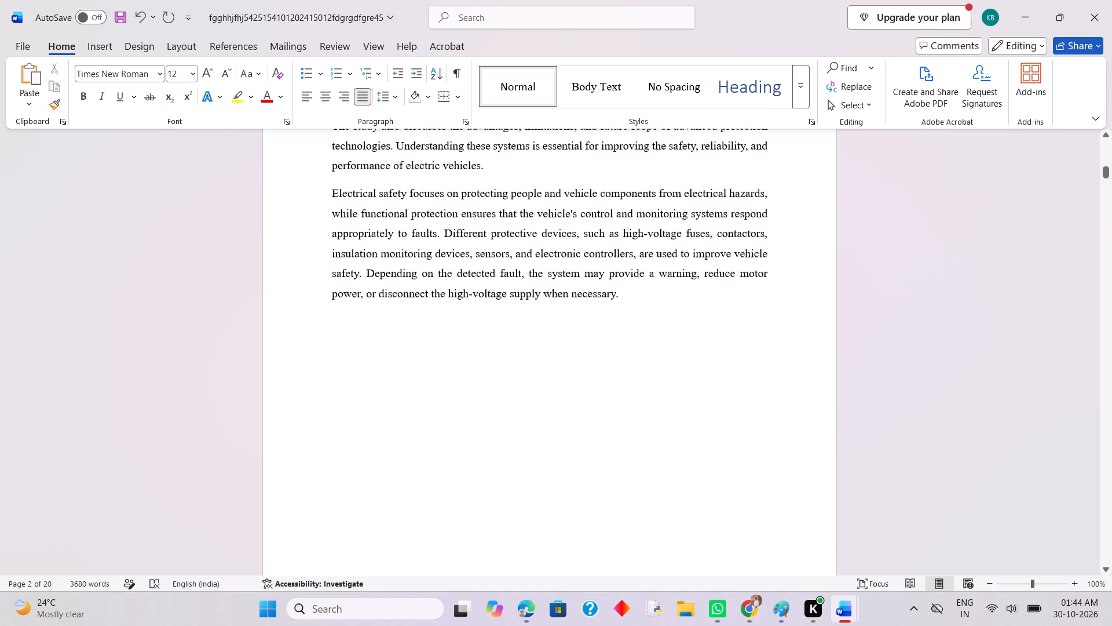
scroll(727, 559, right, 1)
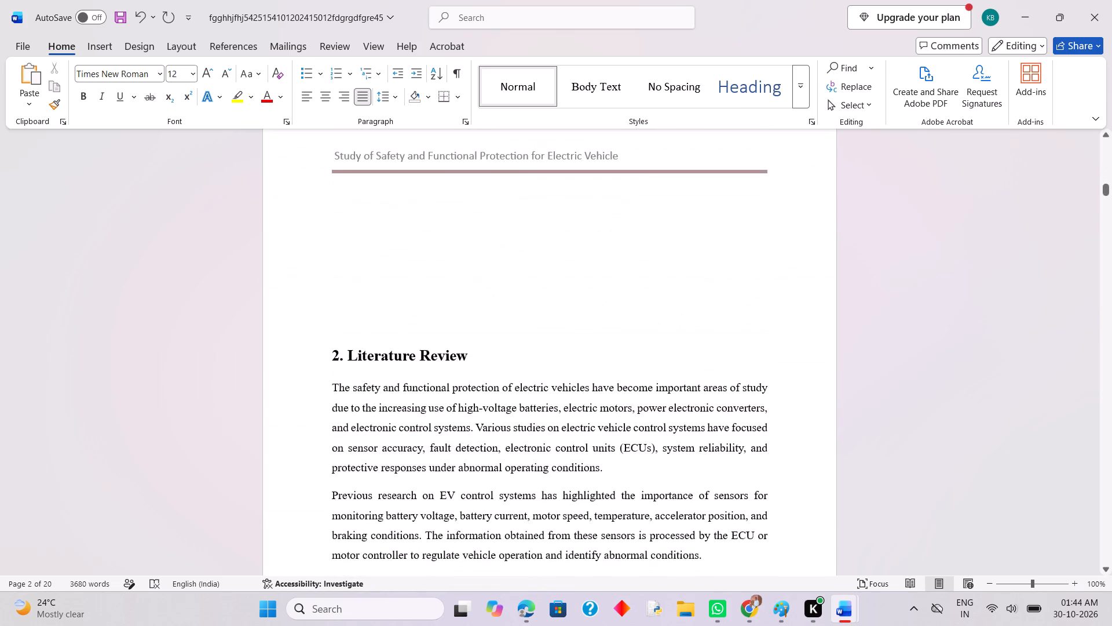
scroll(727, 559, right, 1)
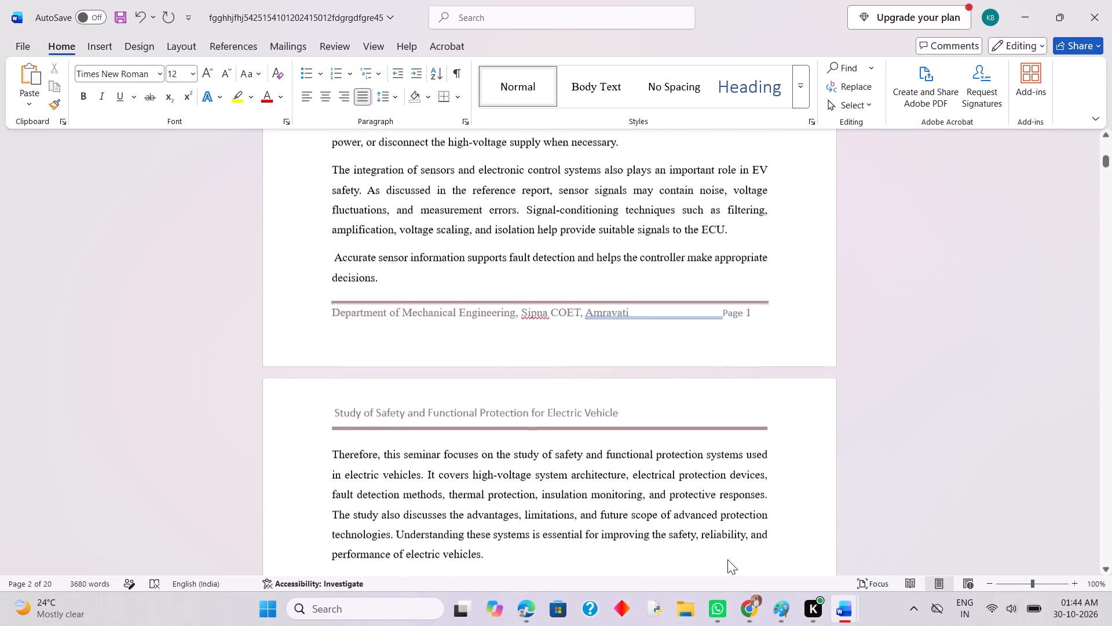
scroll(727, 559, right, 1)
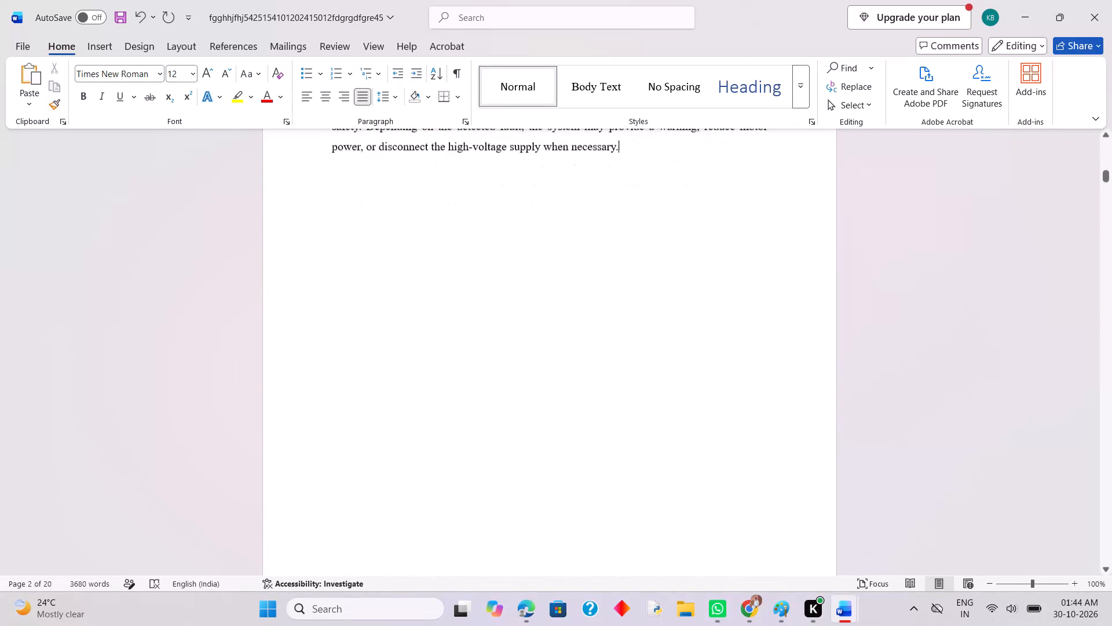
scroll(727, 559, right, 1)
scroll(727, 559, down, 1)
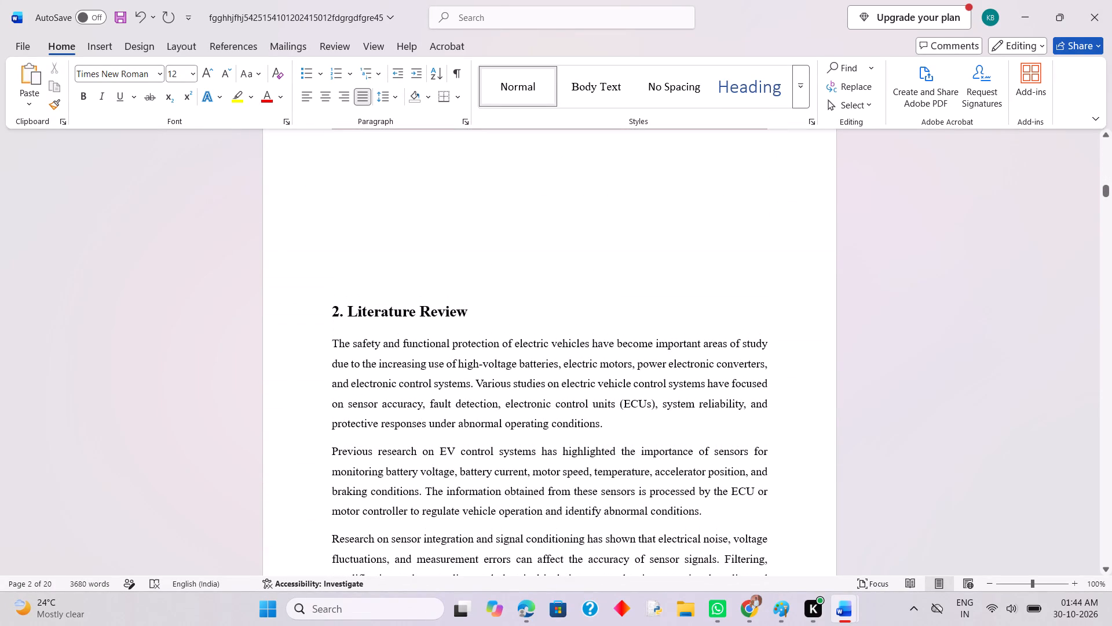
click(351, 299)
key(BackSpace)
key(BackSpace)
key(BackSpace)
key(BackSpace)
key(BackSpace)
key(BackSpace)
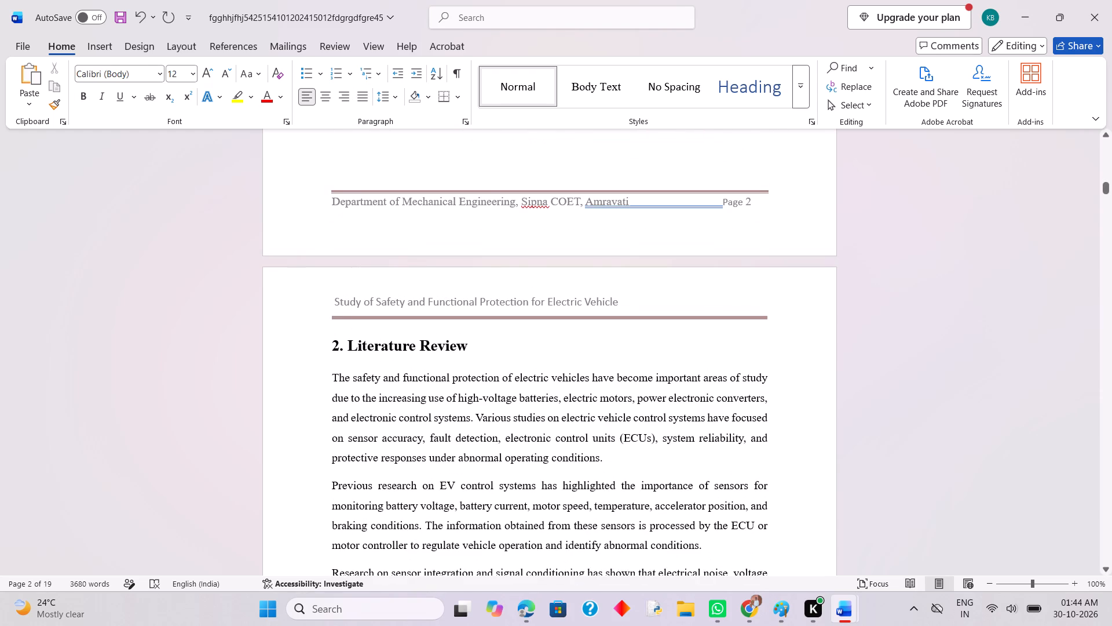
key(Down)
key(BackSpace)
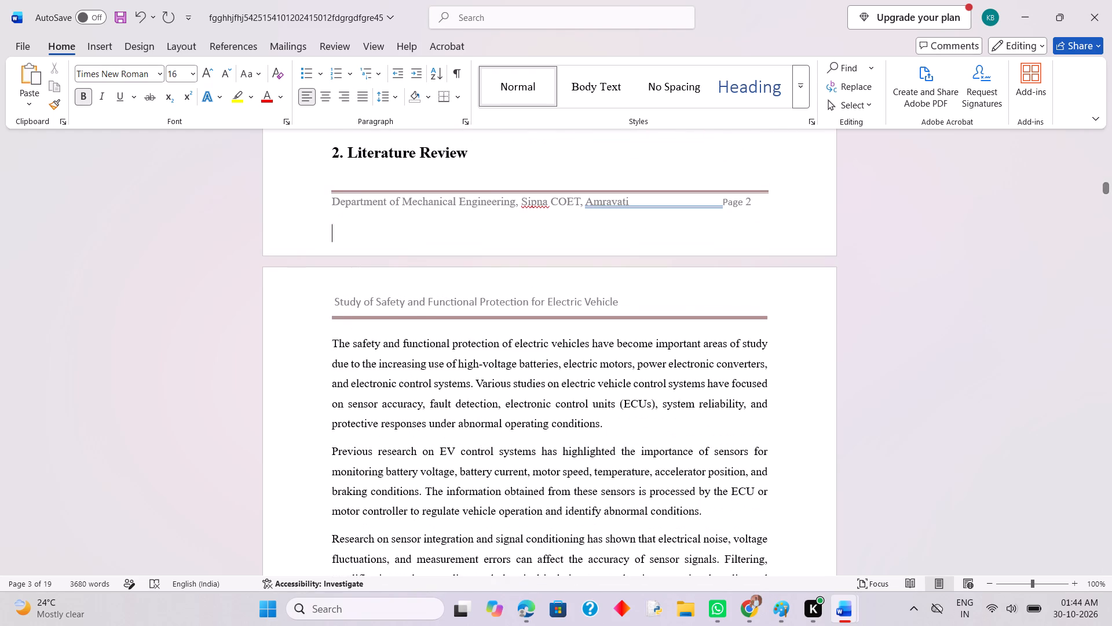
key(Return)
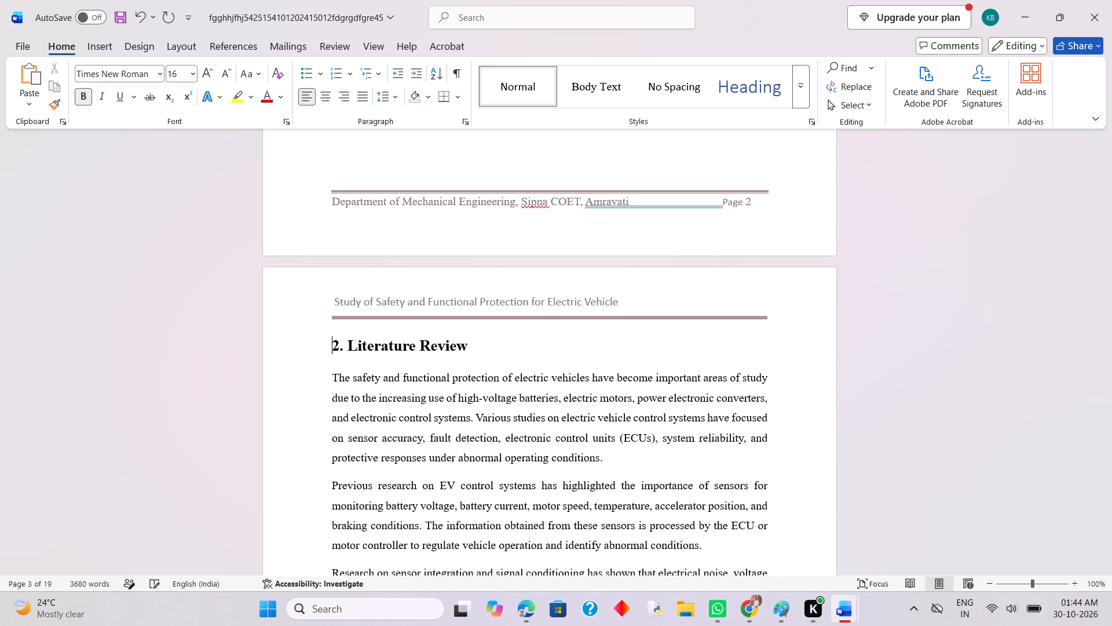
Look through the safety report from Literature Review to the Applications section, checking headings, page layout and figures.
scroll(524, 377, down, 1)
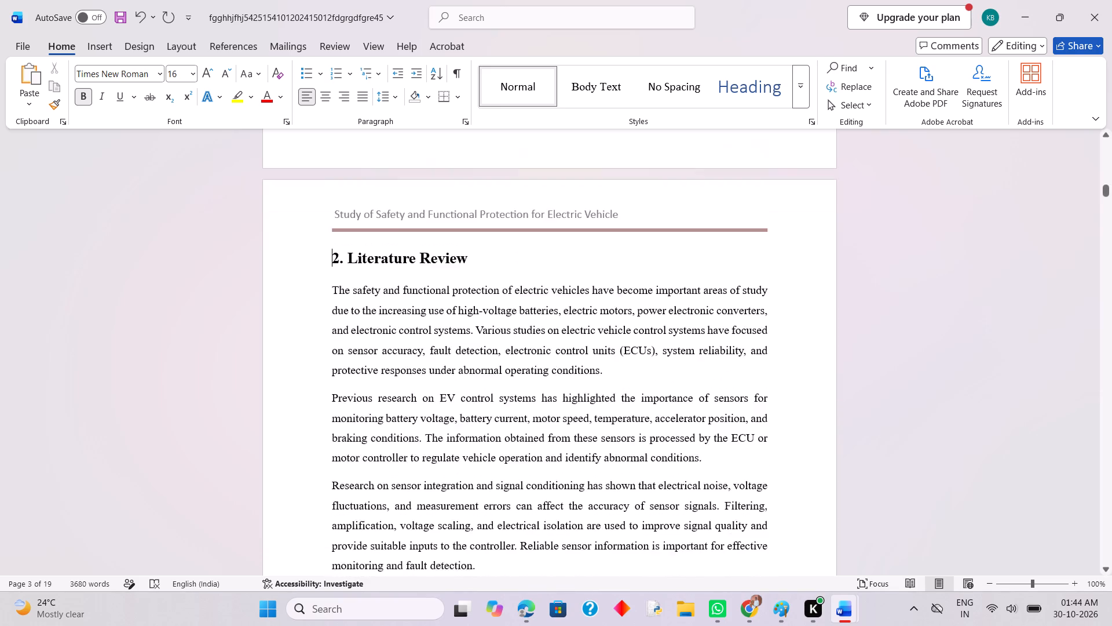
scroll(524, 377, down, 1)
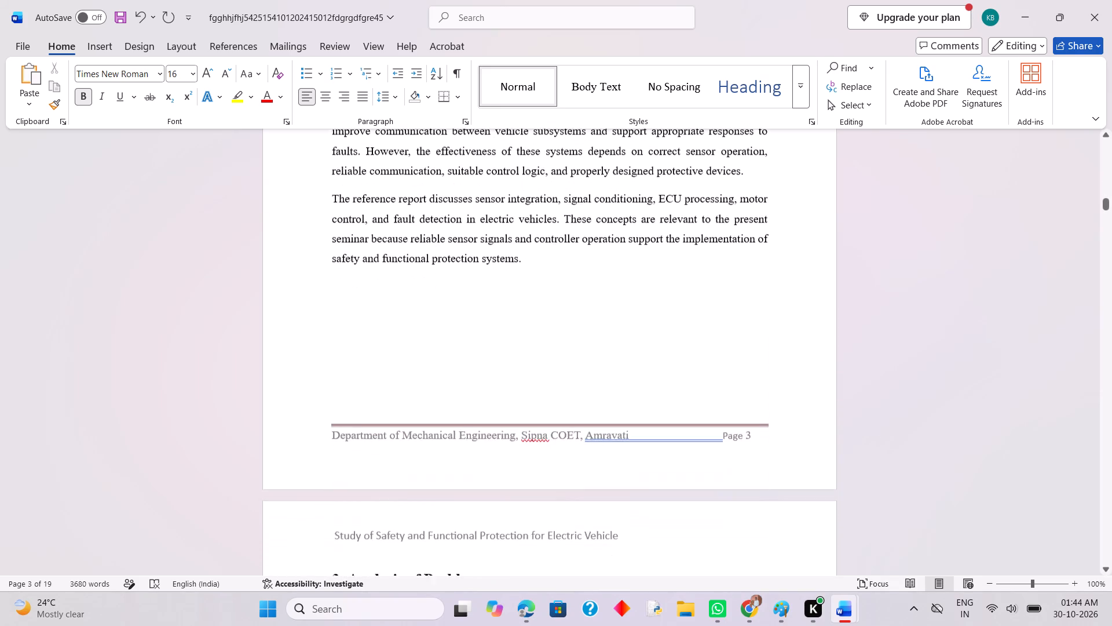
scroll(524, 377, down, 1)
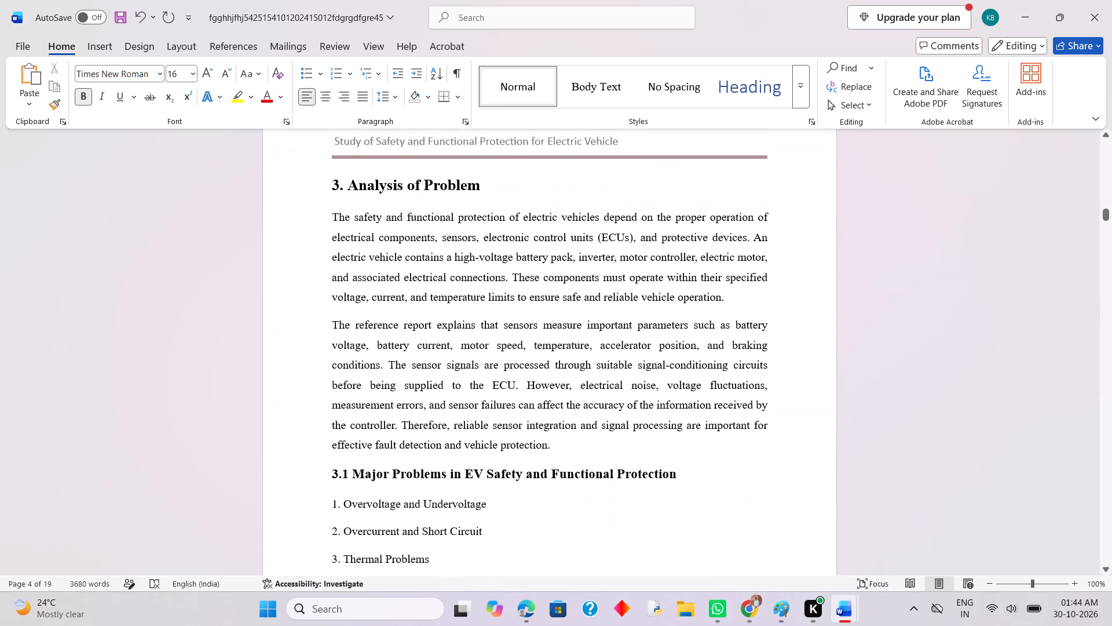
scroll(524, 377, down, 1)
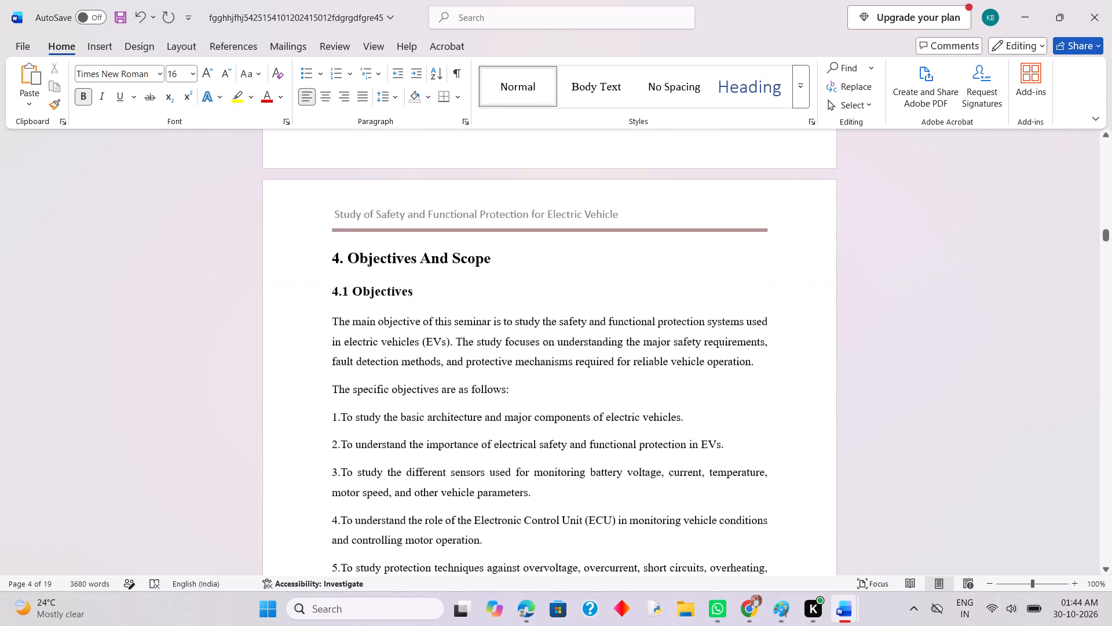
scroll(524, 377, down, 1)
scroll(524, 377, right, 1)
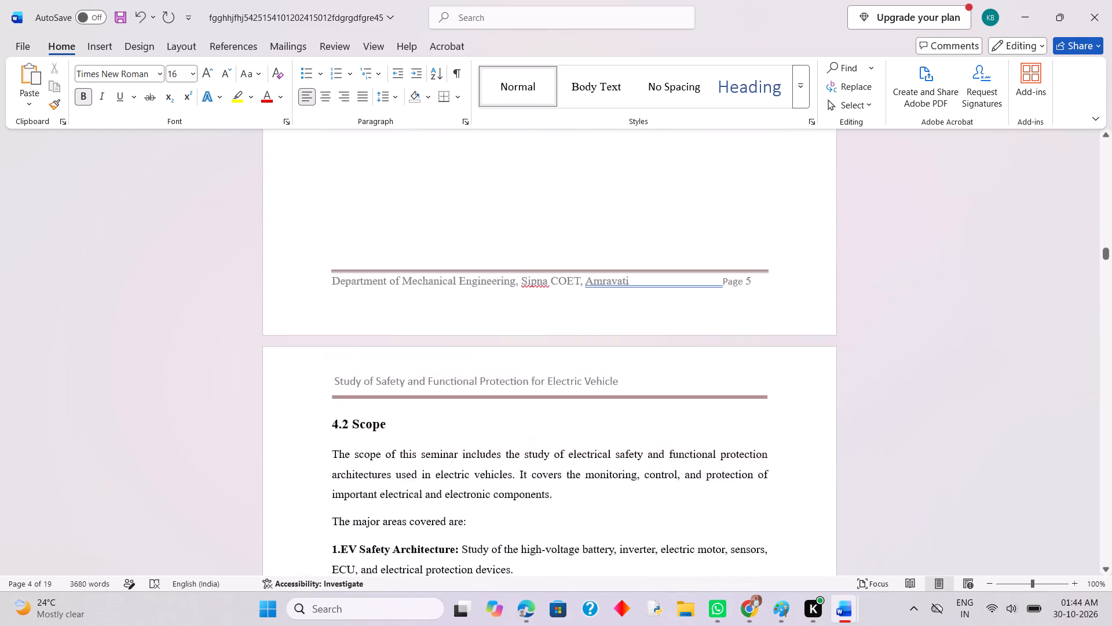
scroll(524, 377, right, 2)
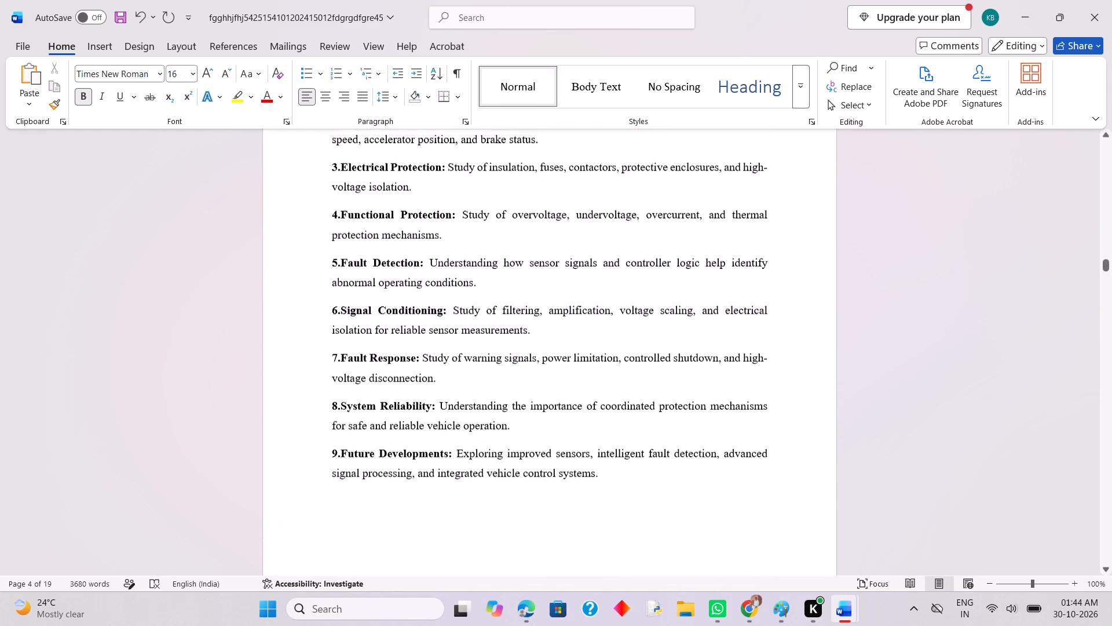
scroll(524, 377, right, 2)
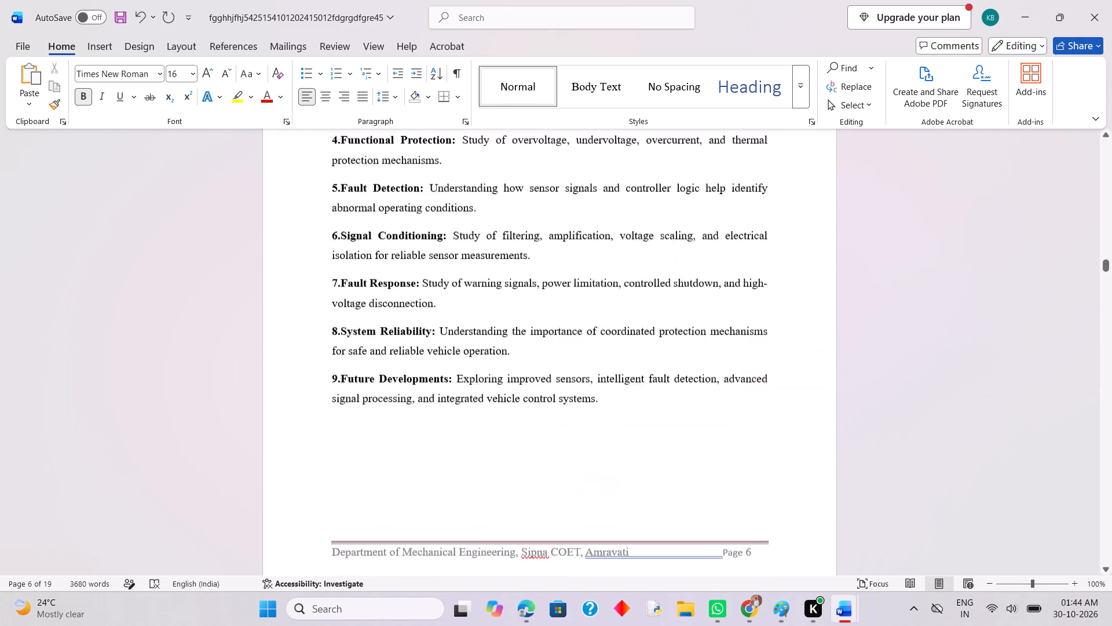
scroll(524, 377, right, 1)
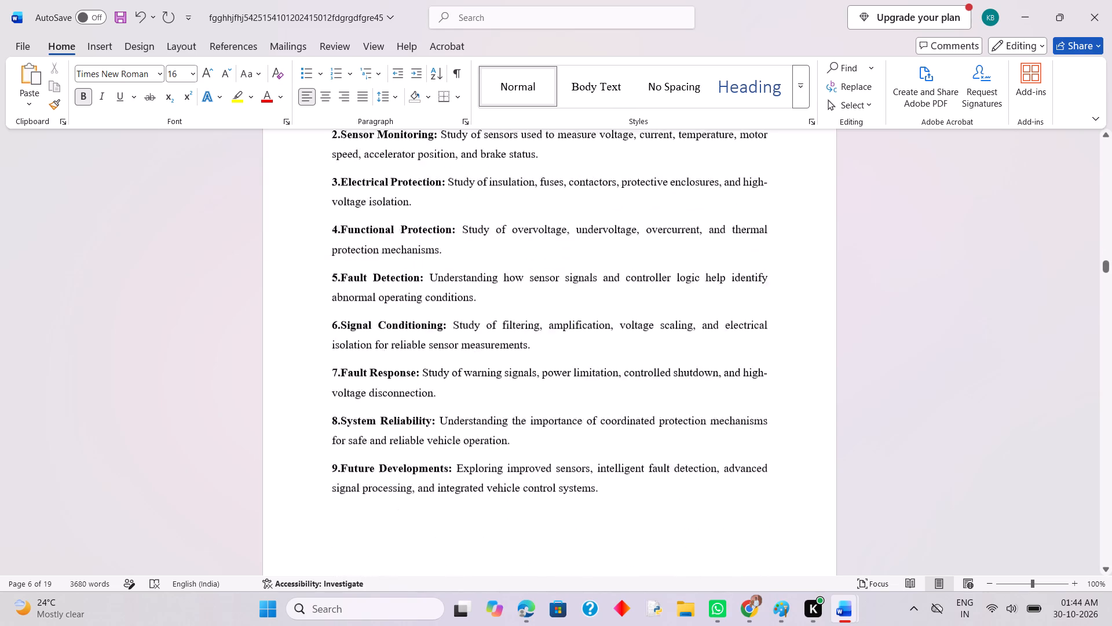
scroll(524, 377, right, 1)
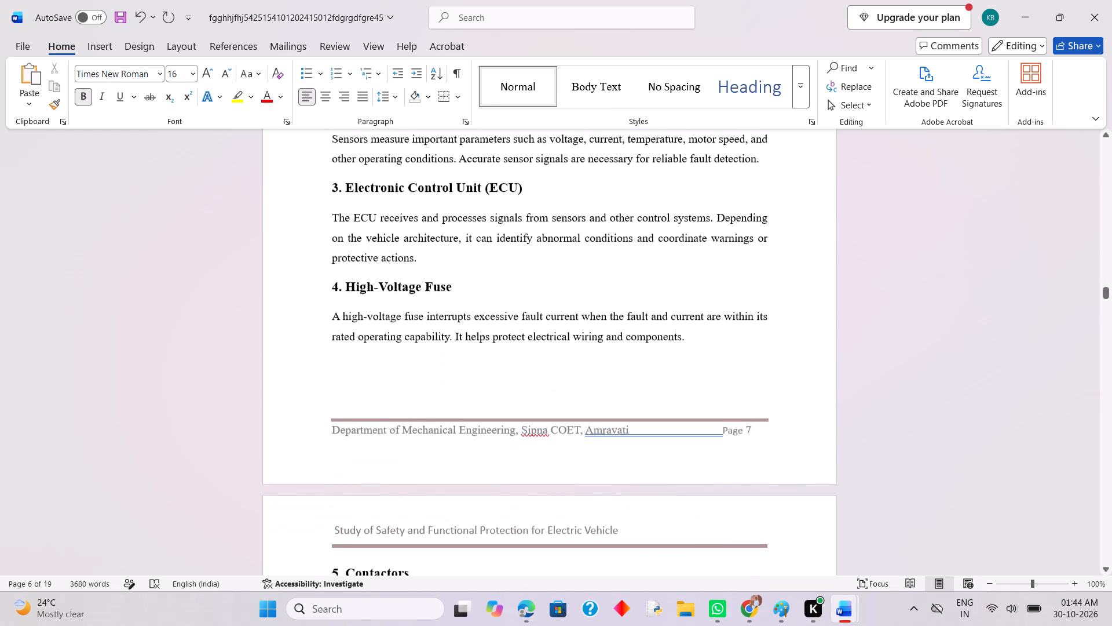
scroll(524, 377, down, 1)
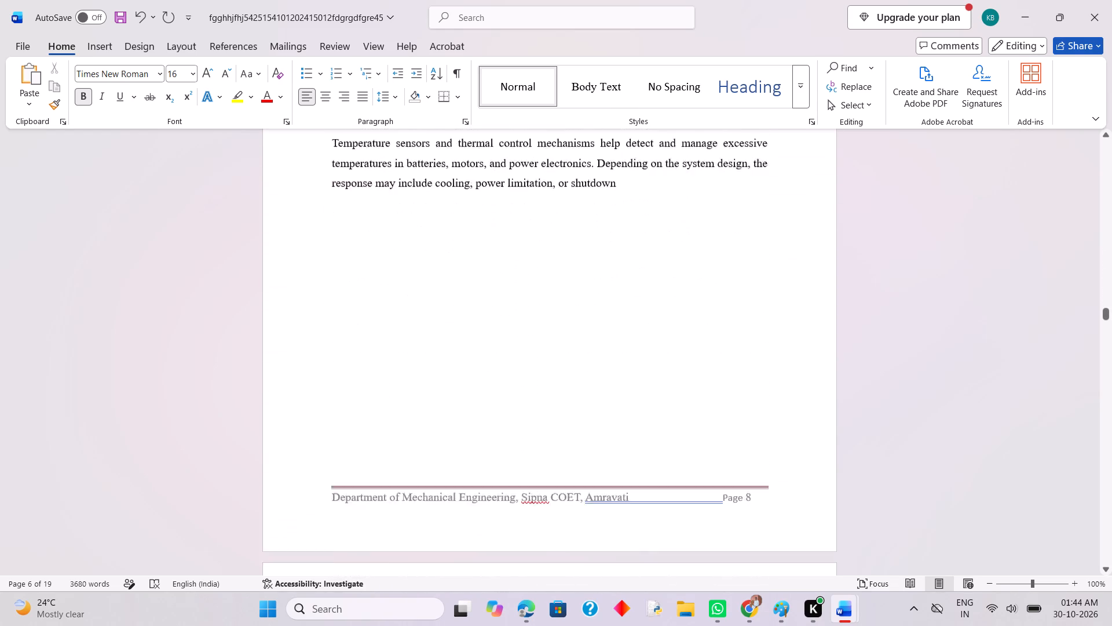
scroll(524, 377, down, 2)
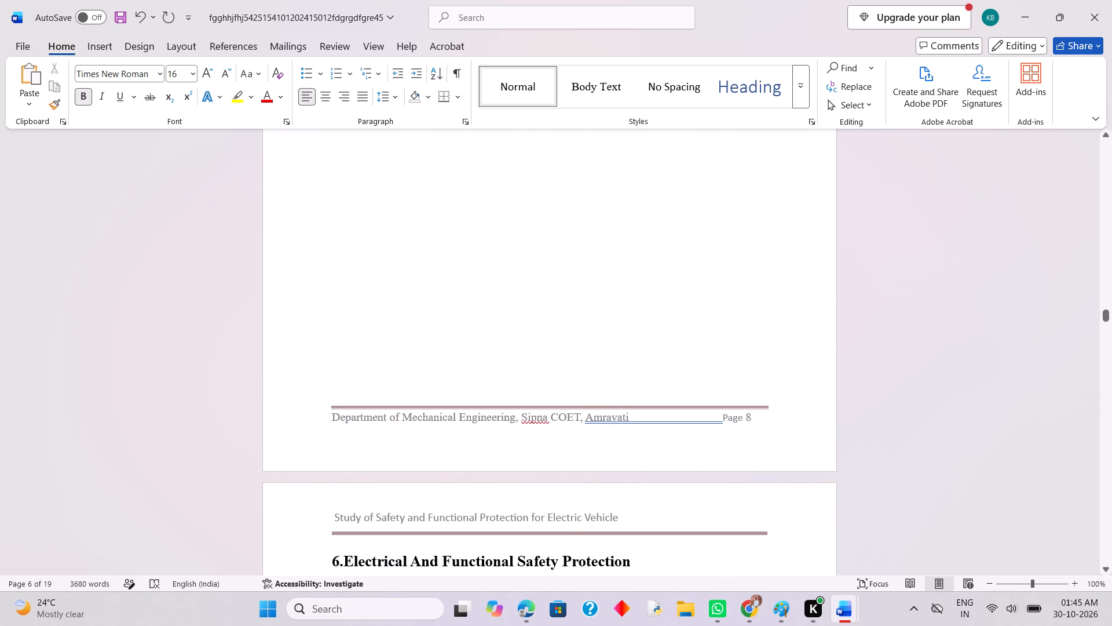
scroll(524, 377, down, 1)
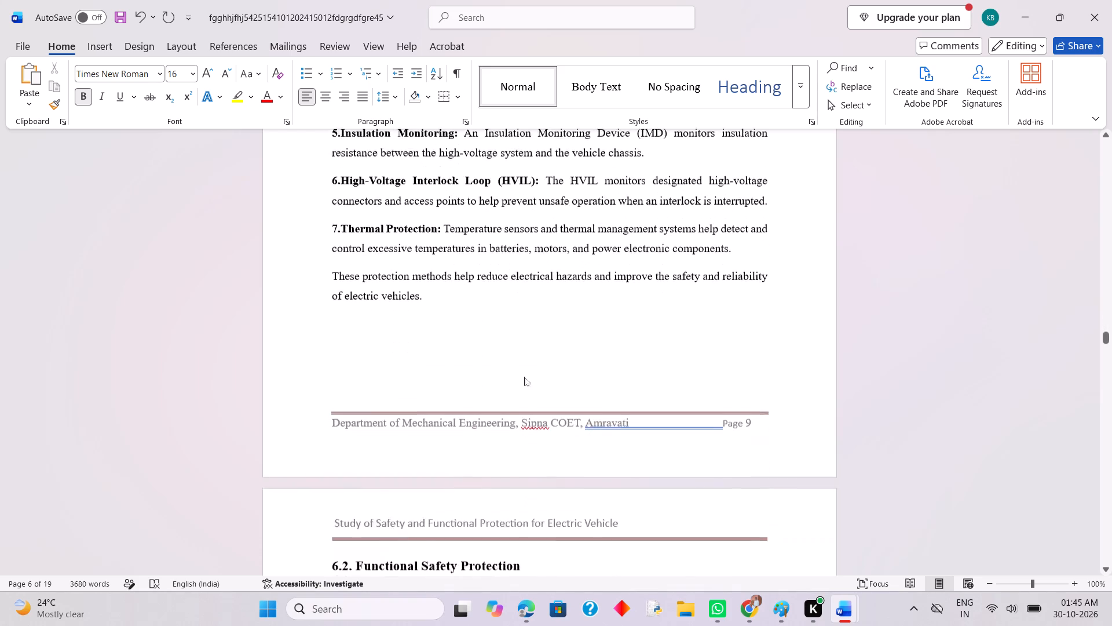
scroll(524, 377, down, 1)
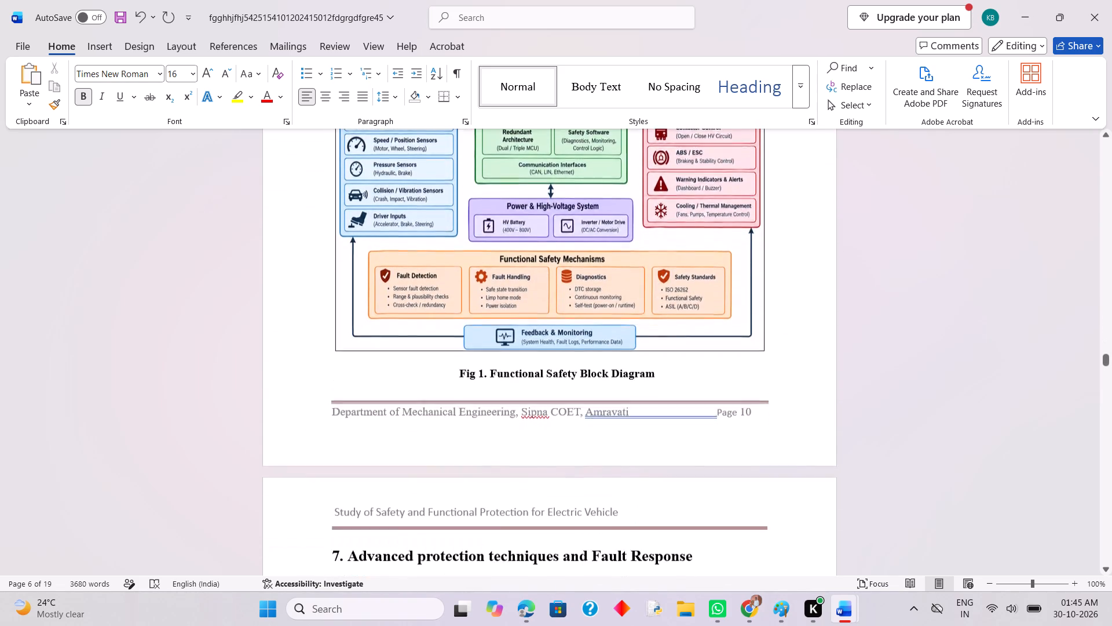
scroll(524, 377, down, 2)
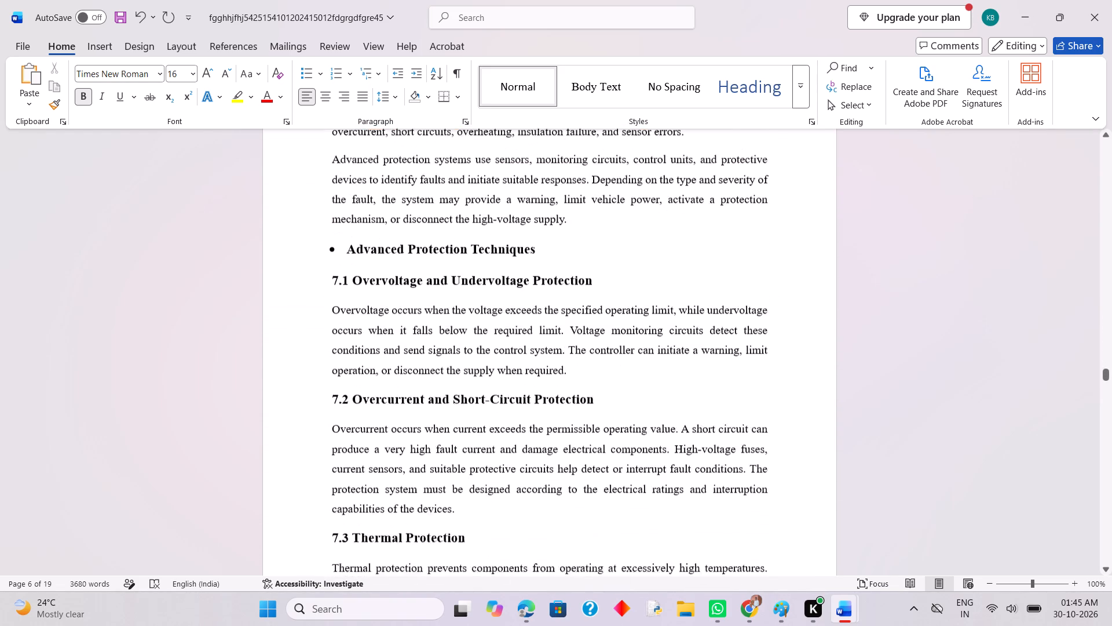
scroll(524, 377, down, 2)
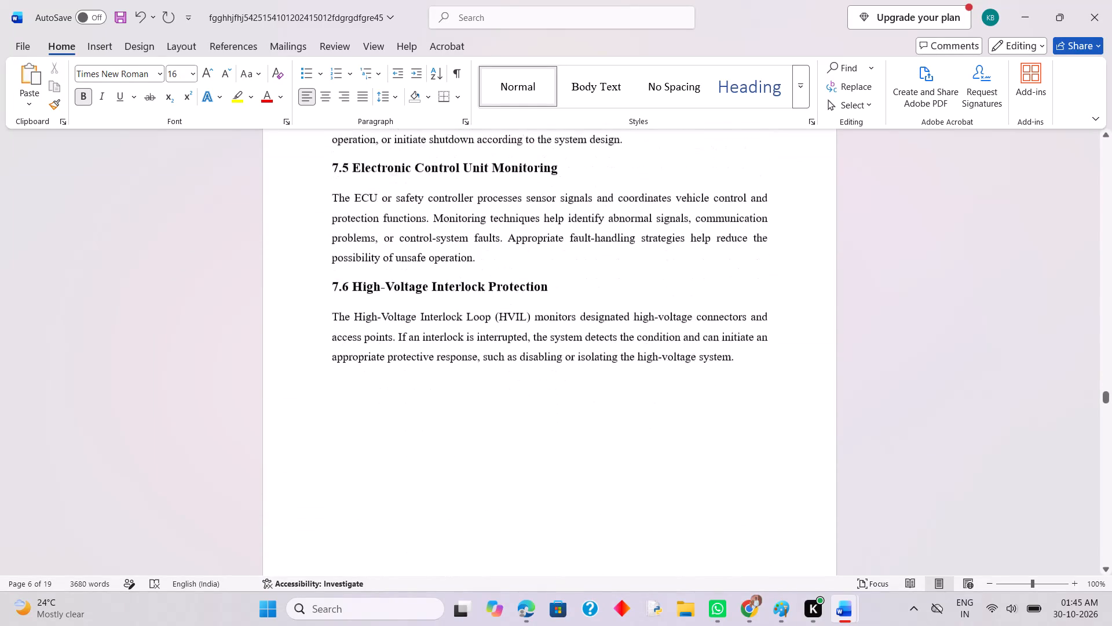
scroll(524, 377, down, 2)
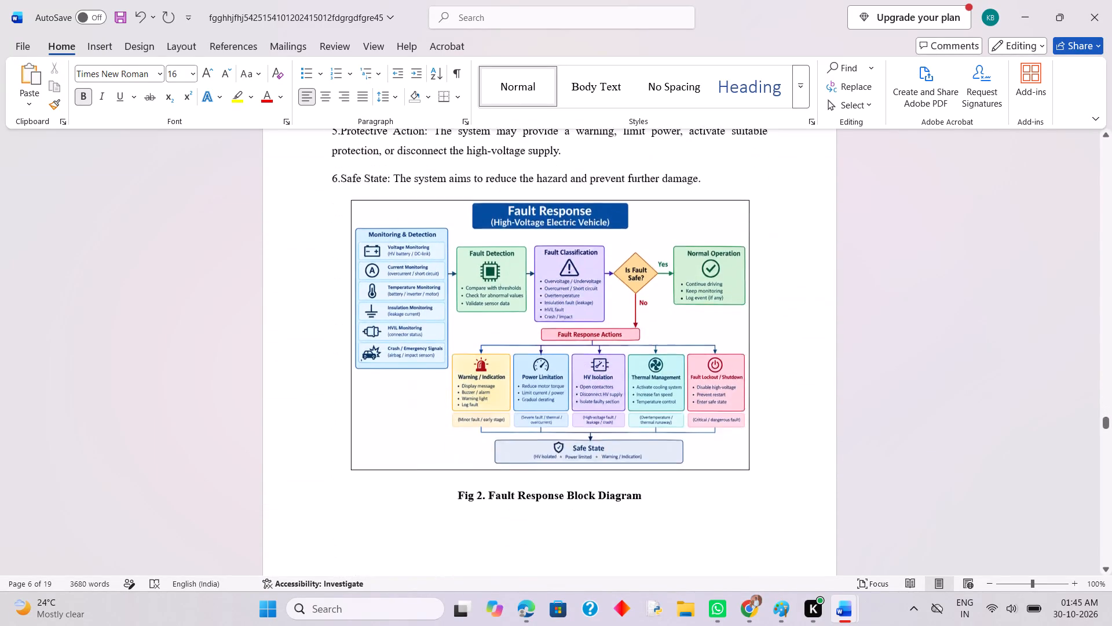
scroll(524, 377, down, 1)
scroll(524, 377, right, 1)
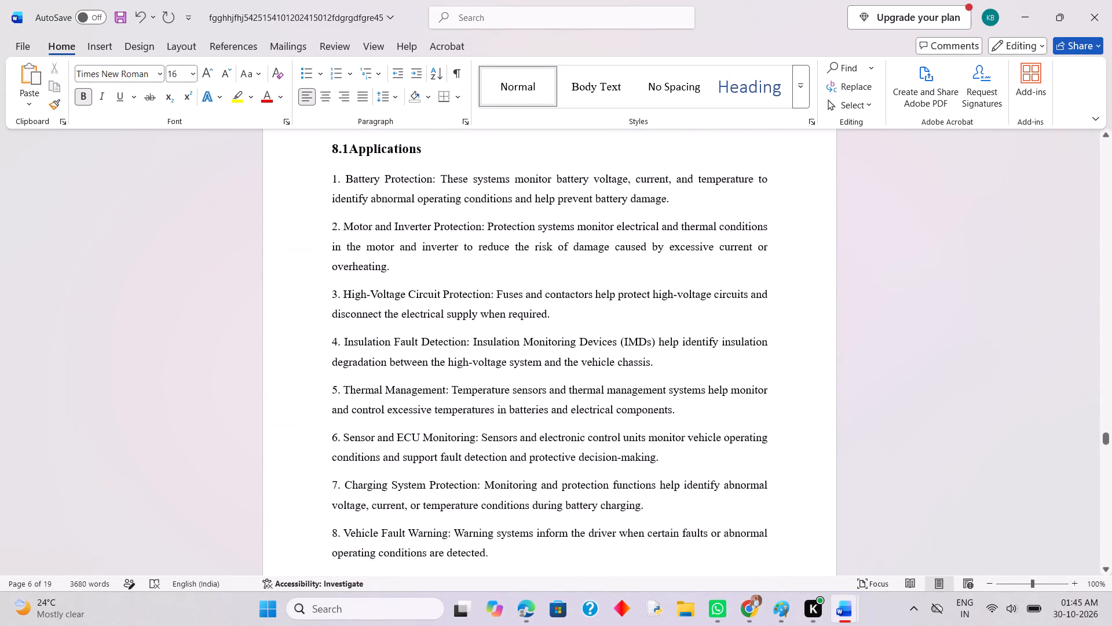
scroll(524, 377, right, 1)
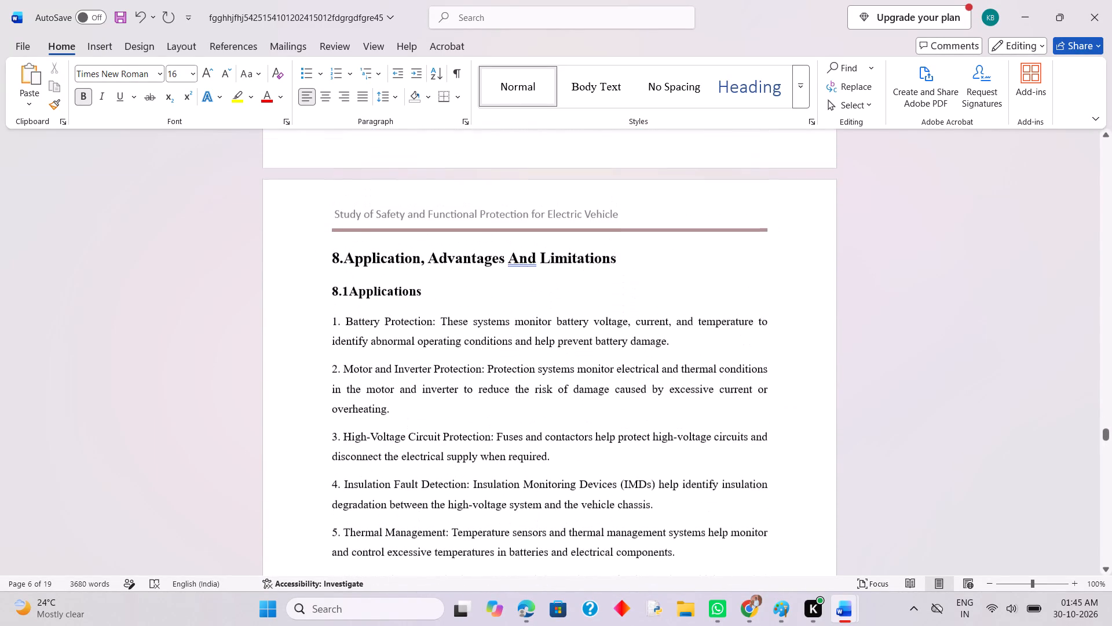
scroll(524, 377, right, 1)
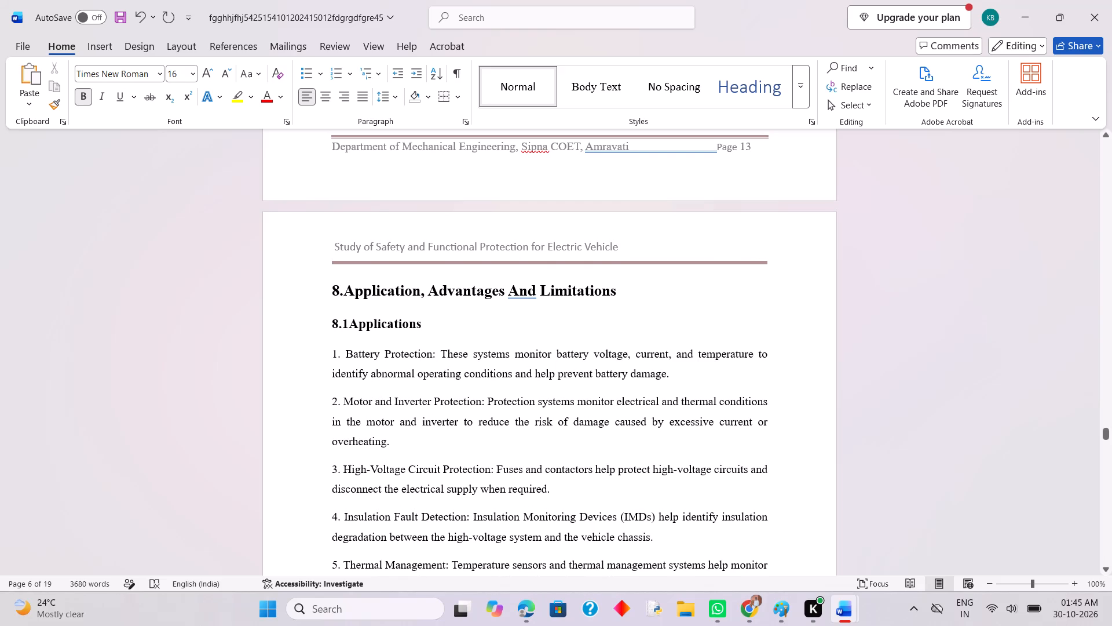
Change "And" to lowercase "and" in the heading "8.Application, Advantages And Limitations".
click(520, 287)
key(BackSpace)
key(a)
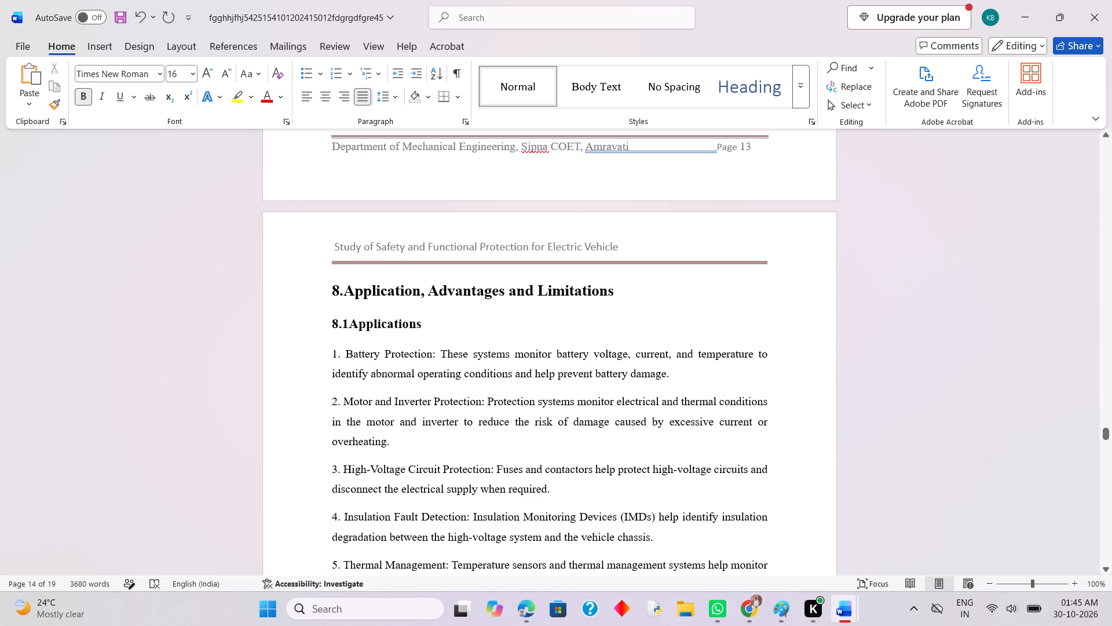
click(590, 329)
Compare the safety report's section 8 headings with the "Applications, Advantages and Limitations" section in the sensor integration report.
scroll(590, 329, down, 1)
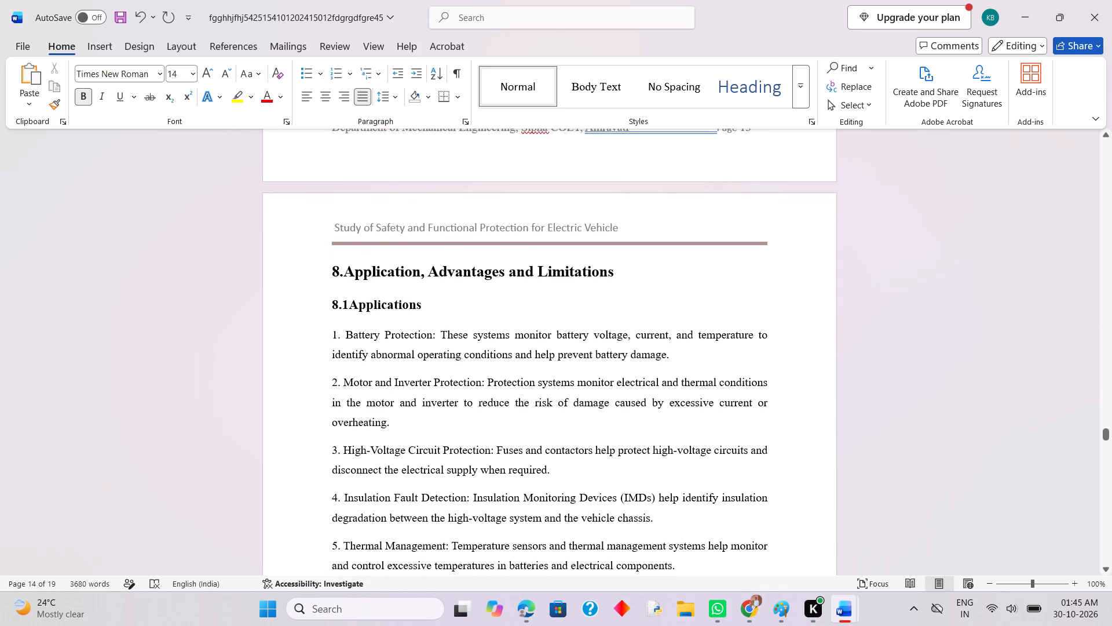
scroll(590, 329, down, 1)
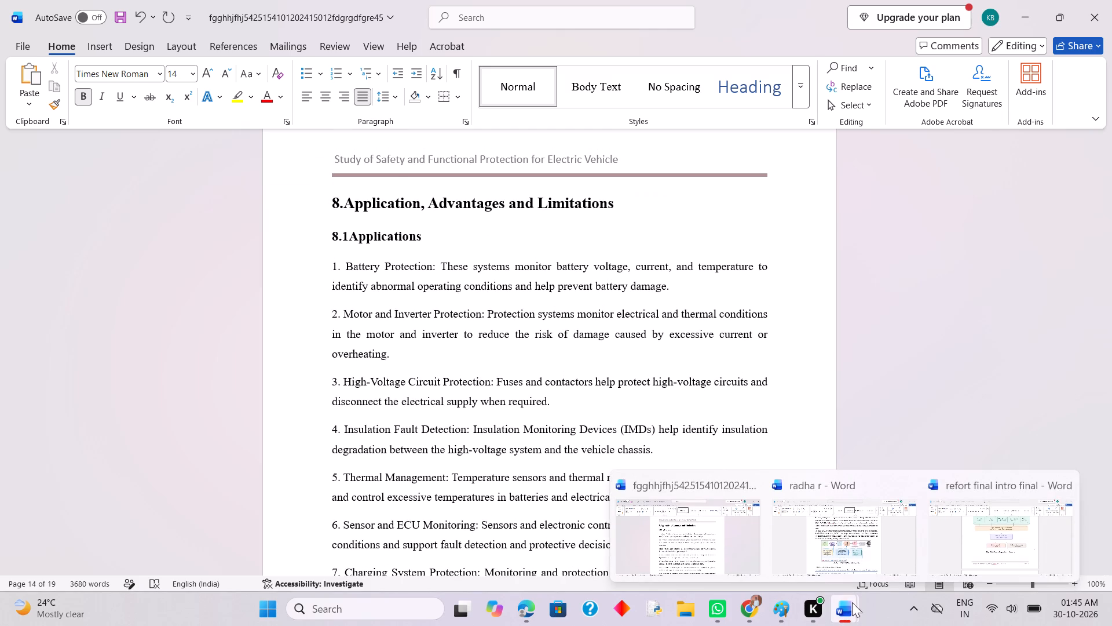
click(975, 562)
click(712, 481)
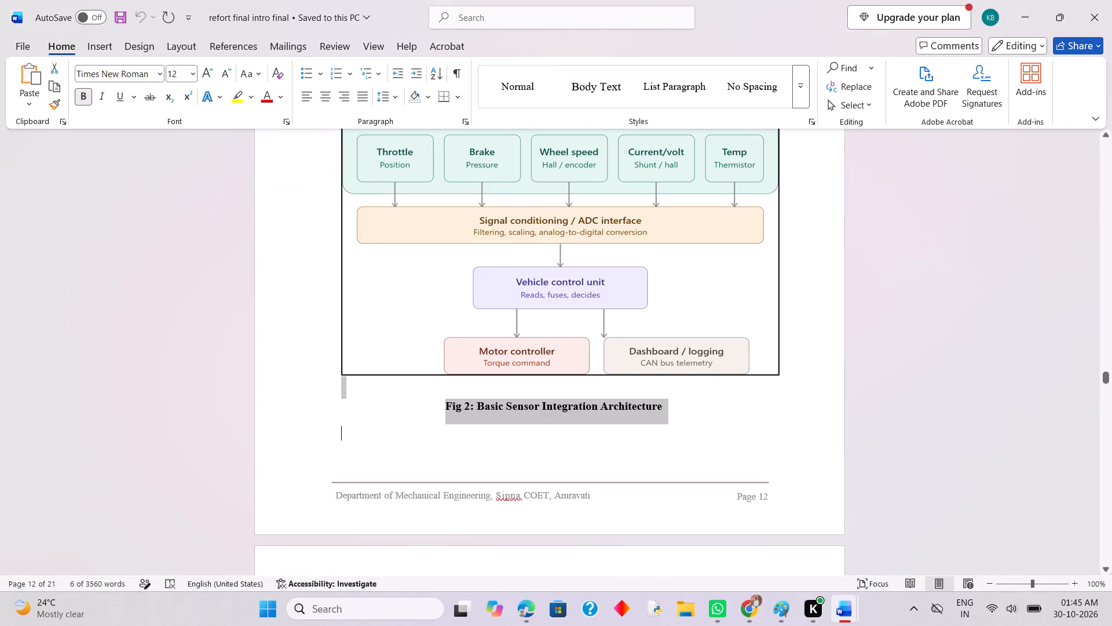
scroll(712, 481, down, 3)
scroll(712, 481, right, 1)
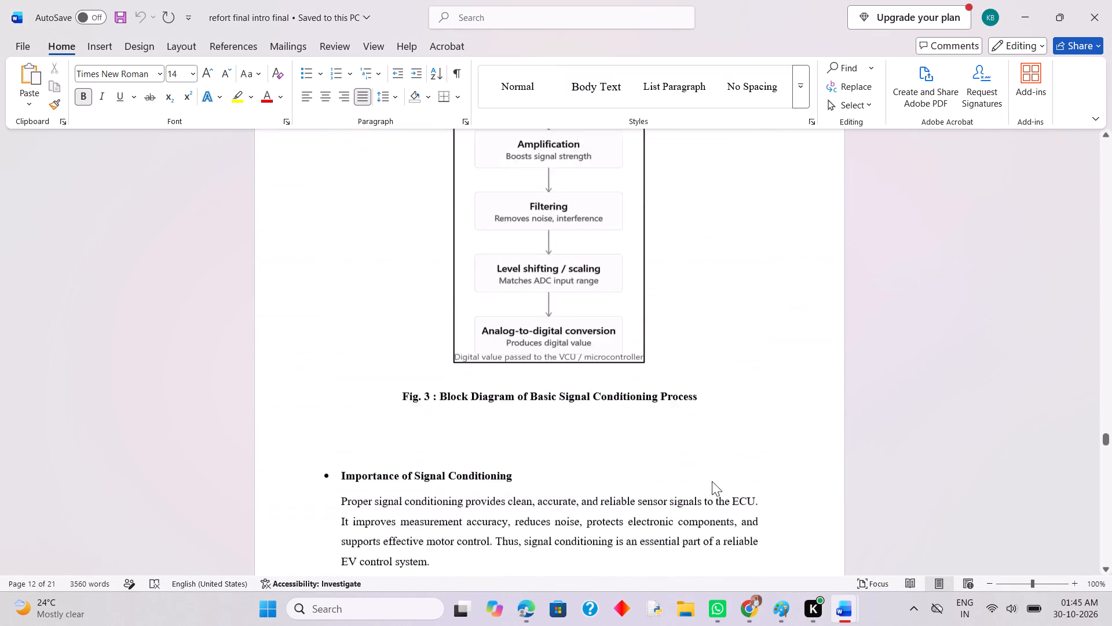
scroll(712, 481, right, 1)
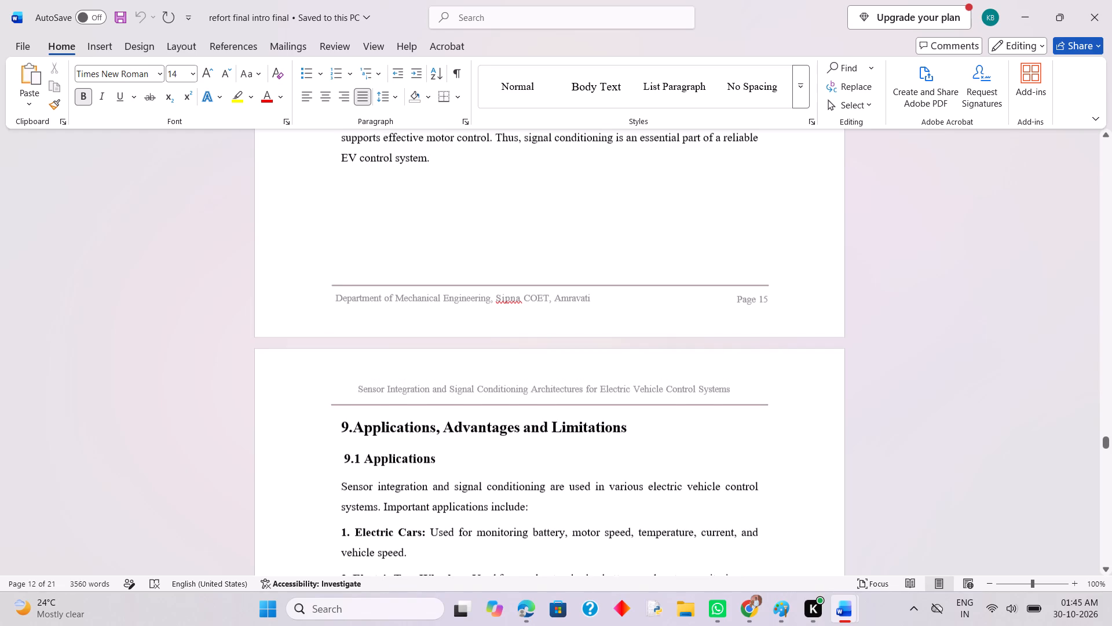
scroll(712, 481, right, 1)
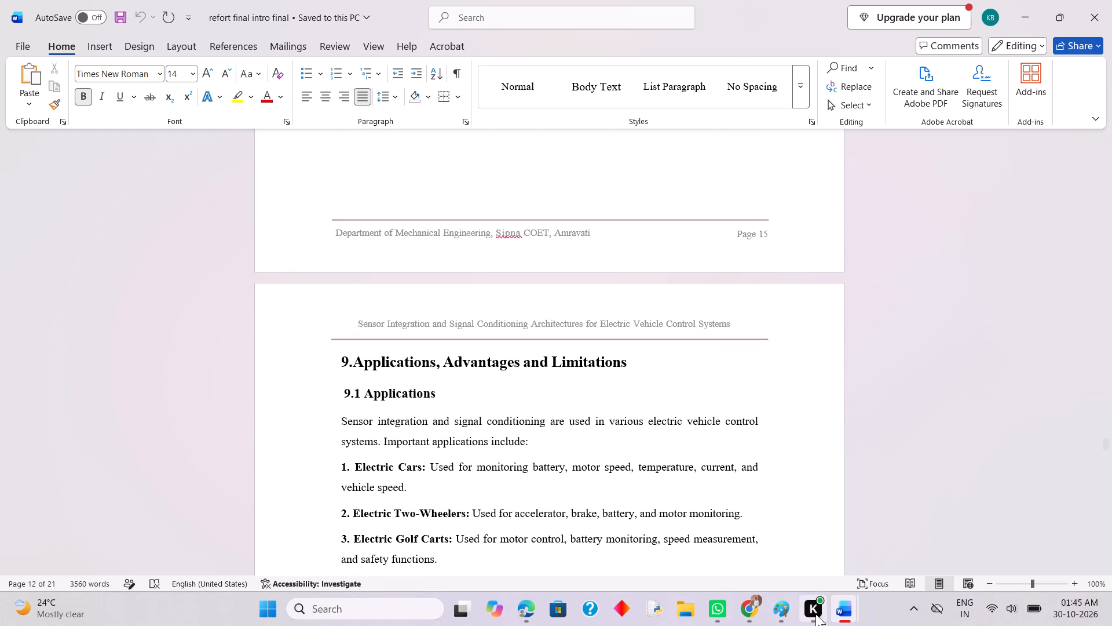
Review the safety report from section 8 through Future Scope, Results and the references, checking section numbering, list numbering and page layout.
click(713, 541)
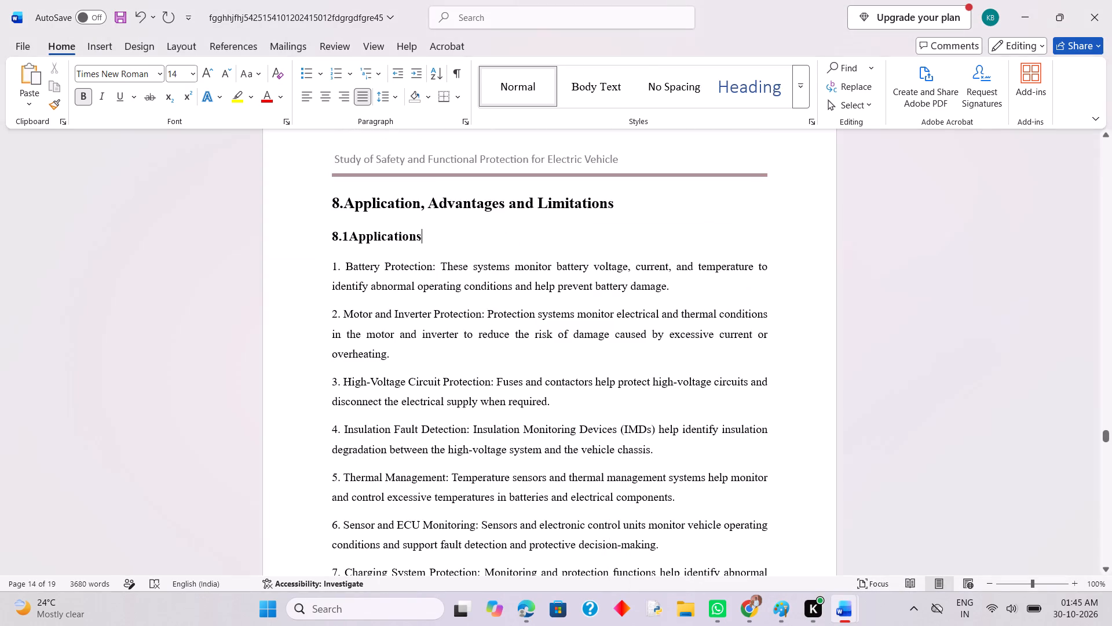
scroll(691, 425, down, 1)
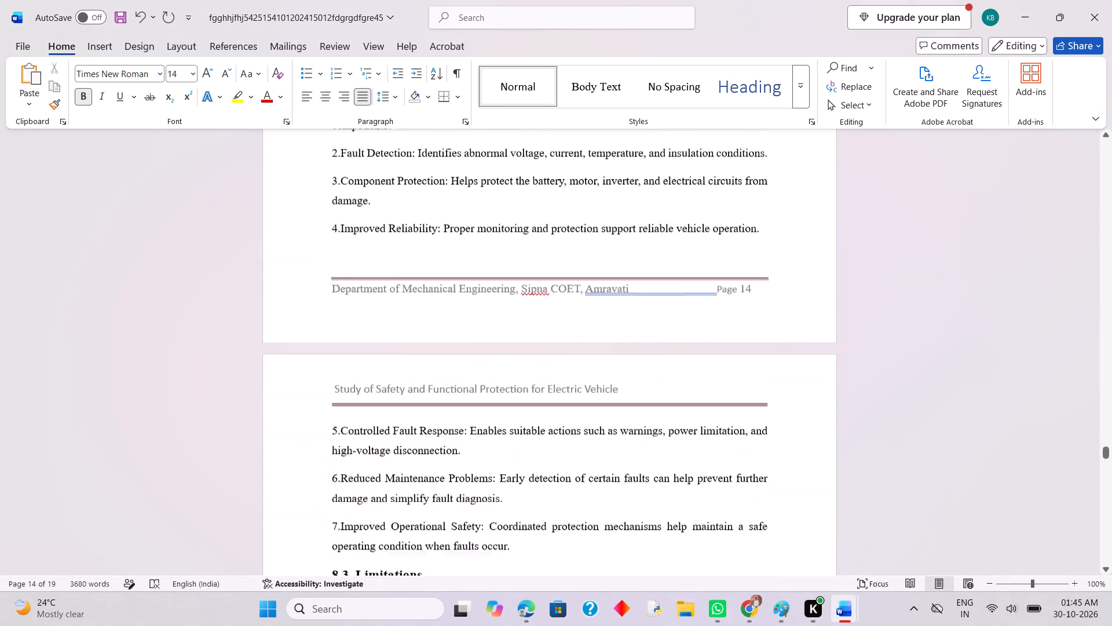
scroll(691, 425, down, 2)
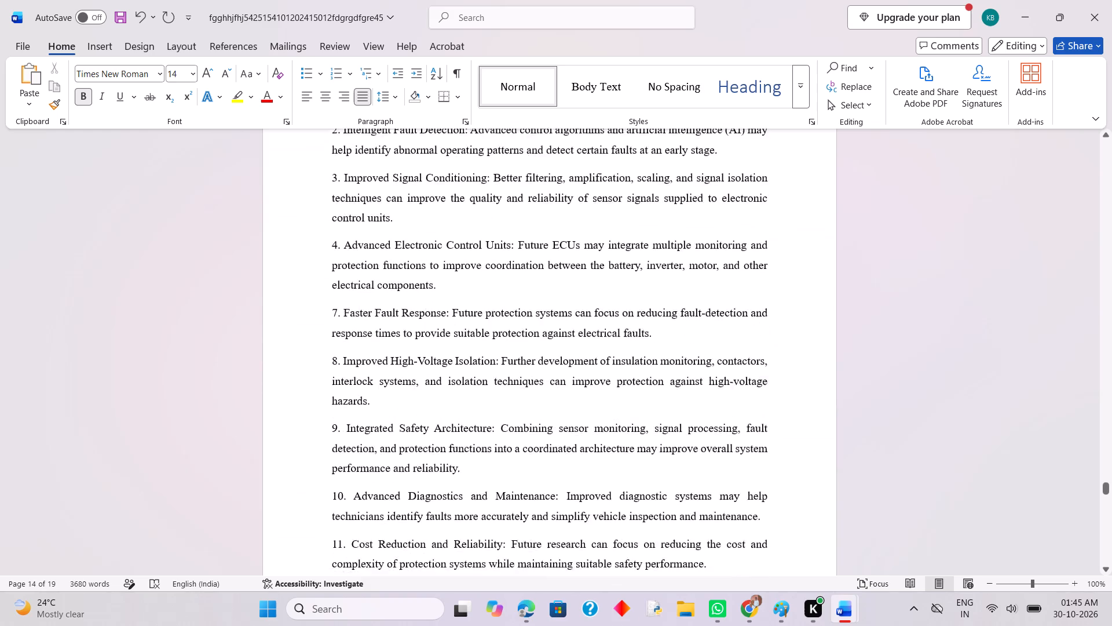
scroll(691, 425, down, 1)
scroll(691, 425, up, 1)
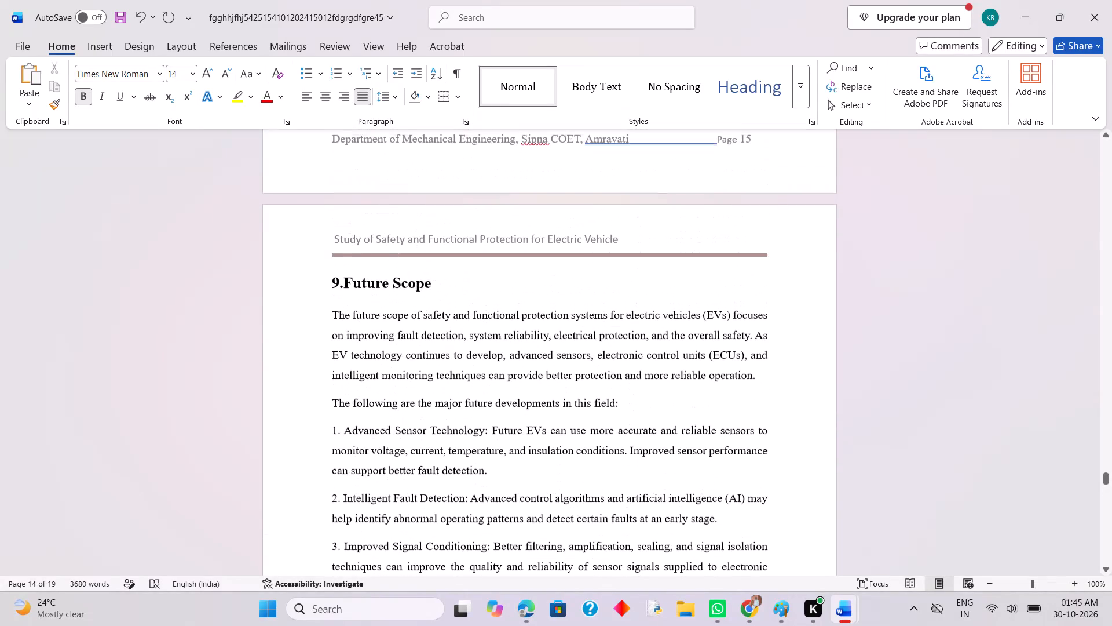
scroll(691, 425, up, 1)
scroll(691, 425, down, 1)
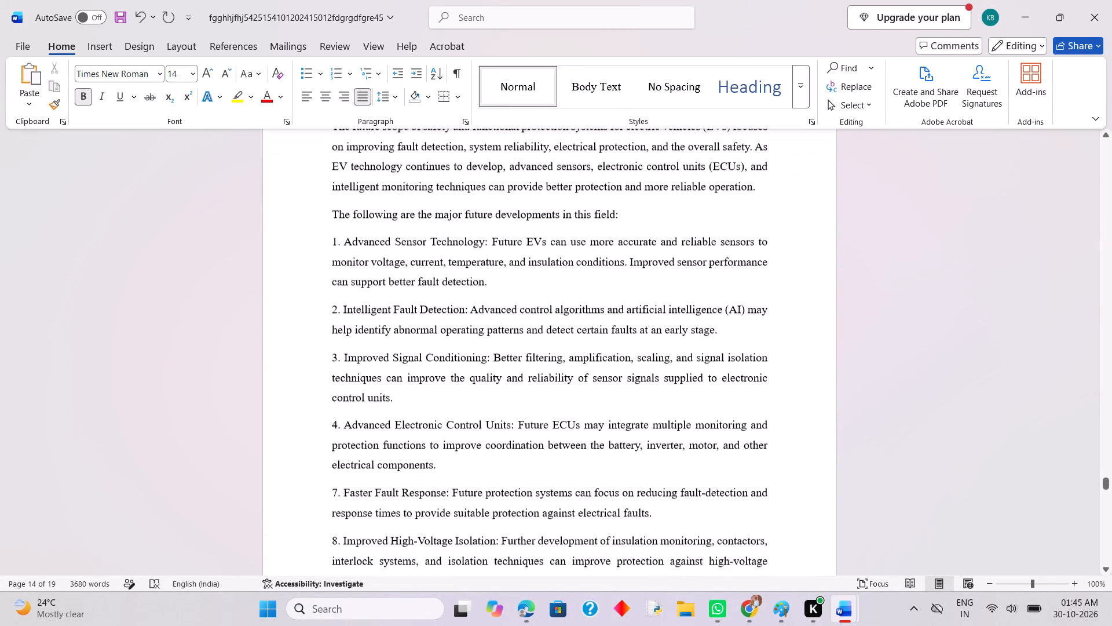
scroll(691, 425, down, 2)
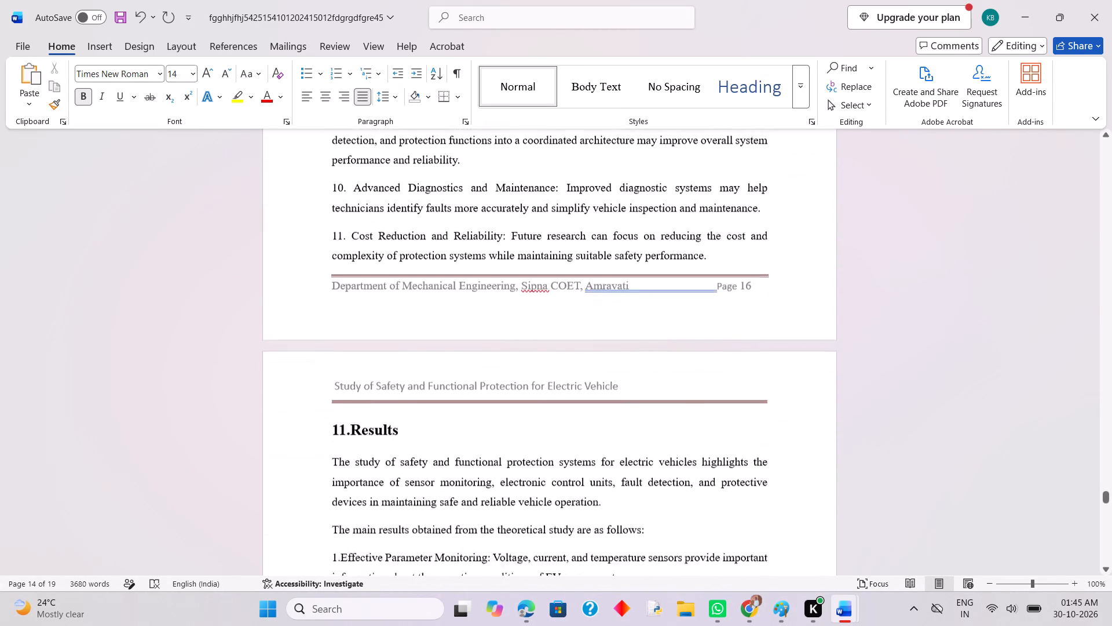
scroll(691, 425, down, 1)
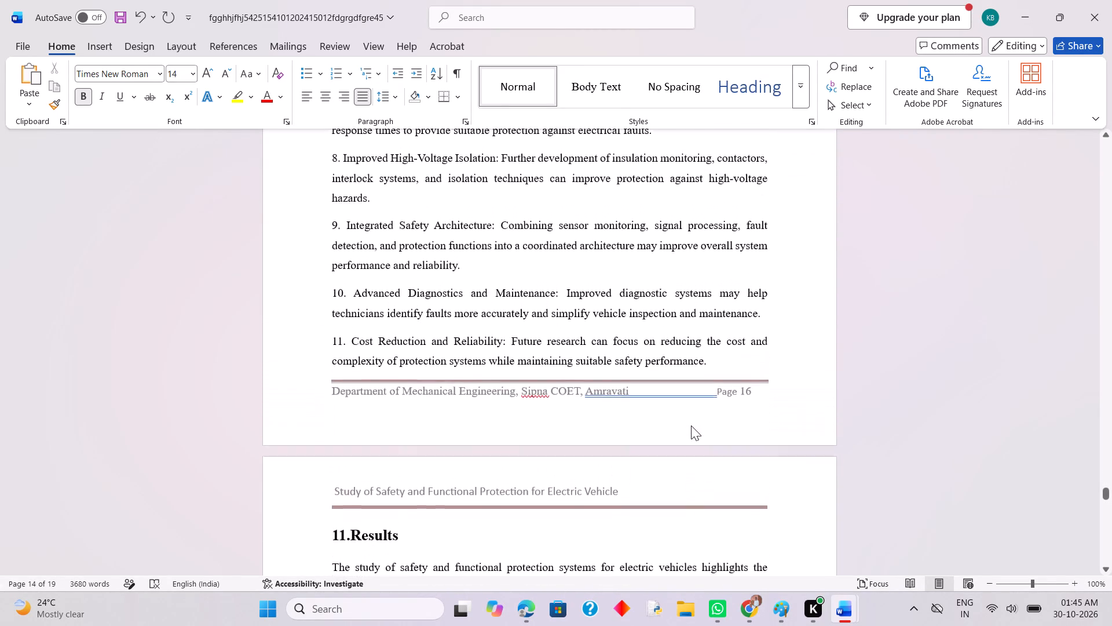
scroll(691, 425, down, 1)
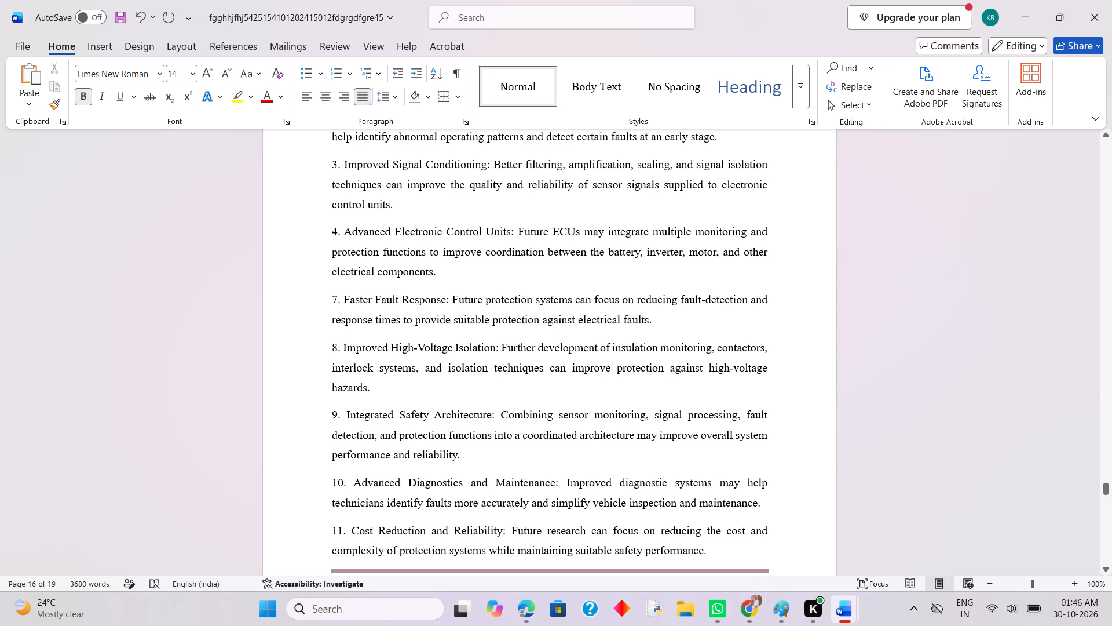
scroll(457, 379, right, 1)
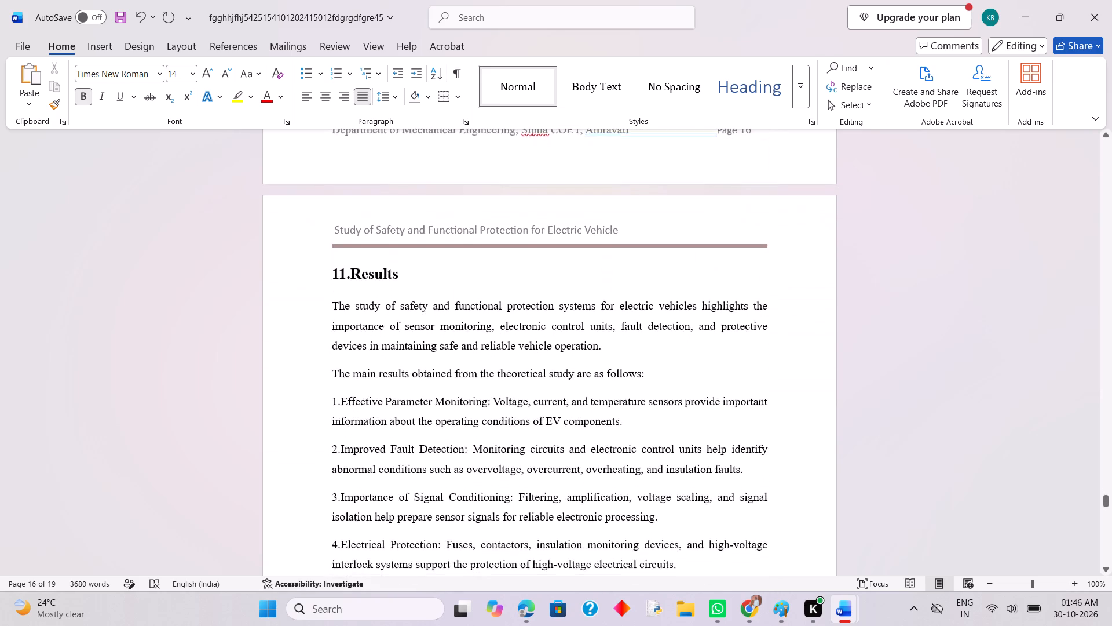
scroll(457, 379, right, 1)
scroll(457, 379, down, 1)
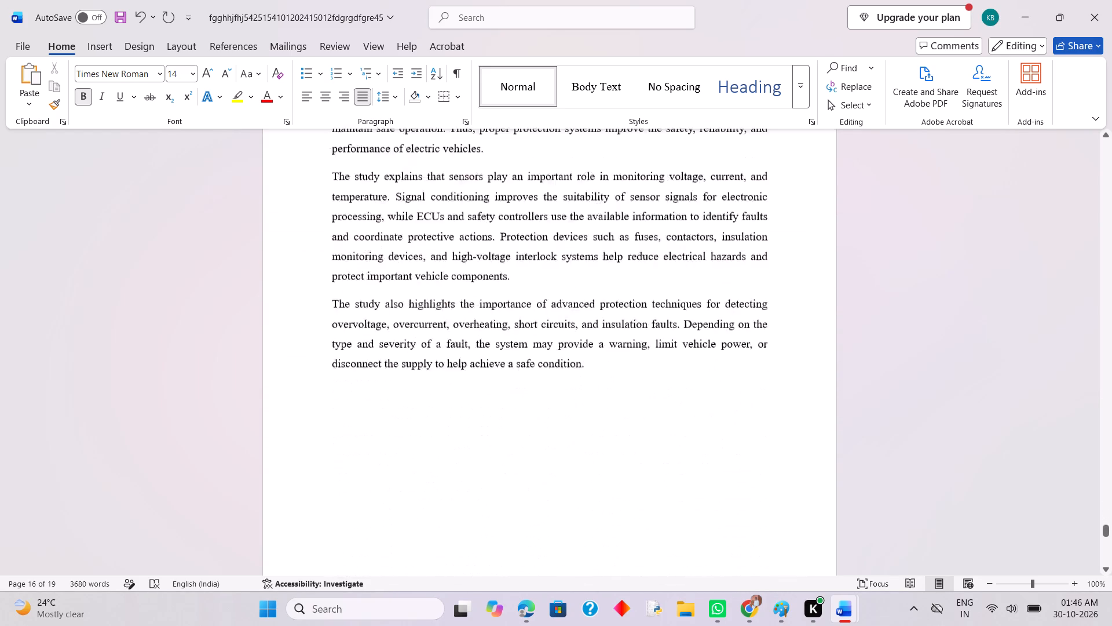
scroll(457, 379, down, 3)
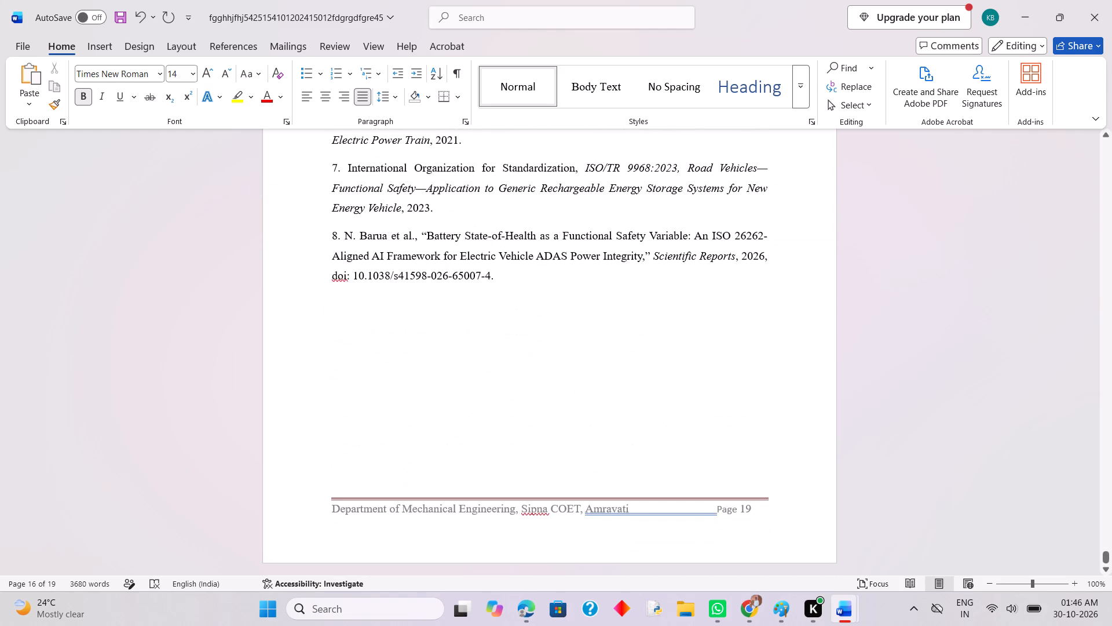
scroll(539, 310, up, 19)
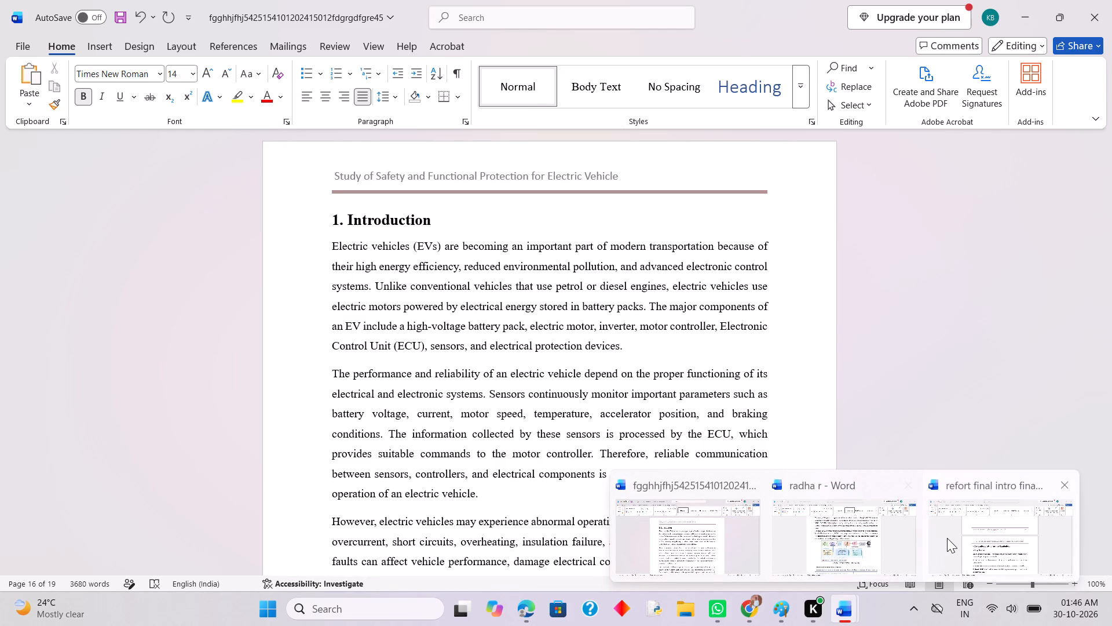
Review the sensor integration report from its Applications section to the references and back to the Introduction, checking headings and layout.
click(947, 538)
scroll(728, 386, down, 3)
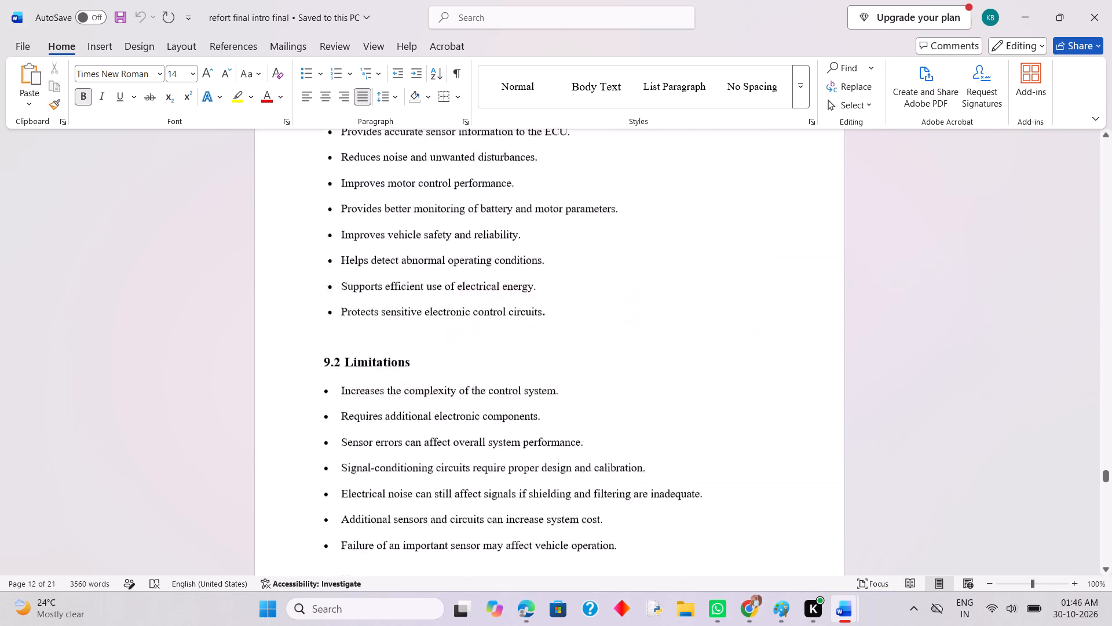
scroll(728, 386, down, 17)
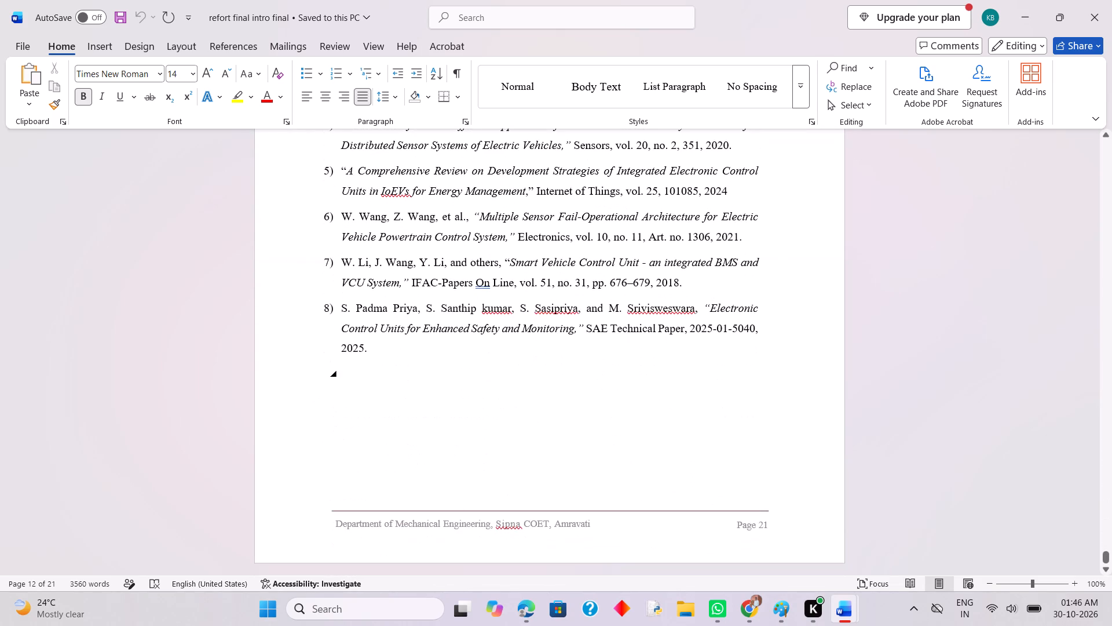
scroll(728, 386, up, 6)
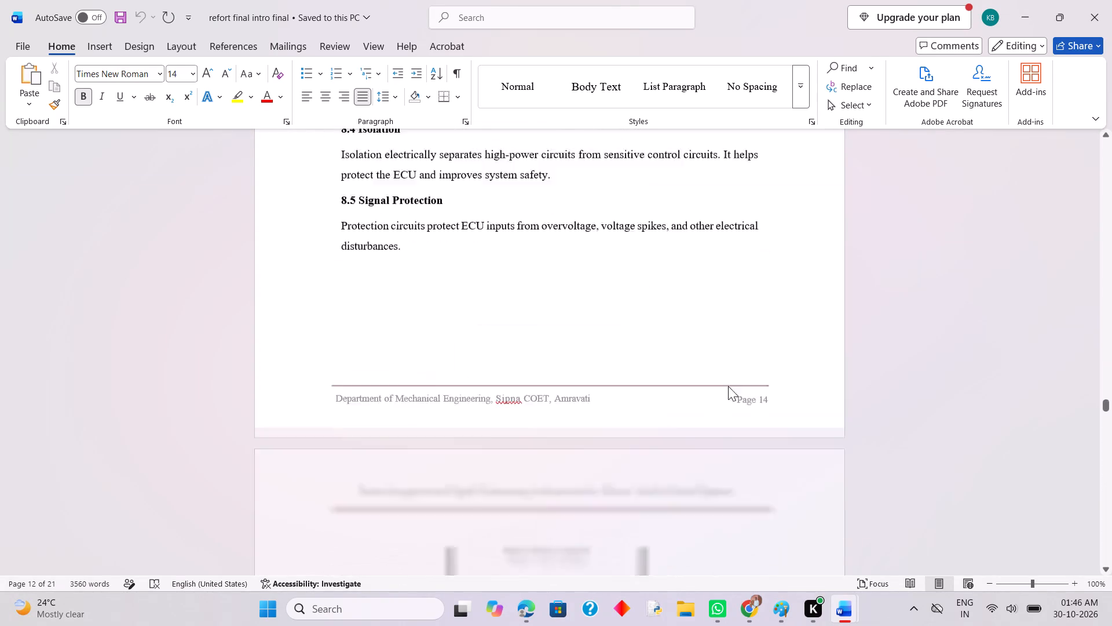
scroll(728, 386, up, 4)
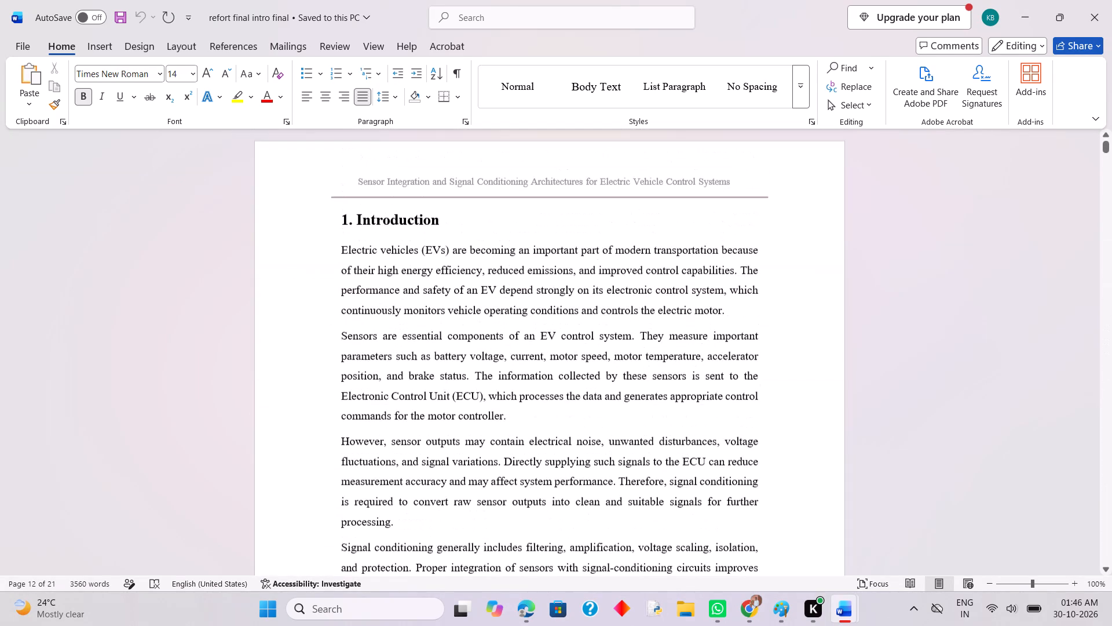
scroll(728, 386, up, 1)
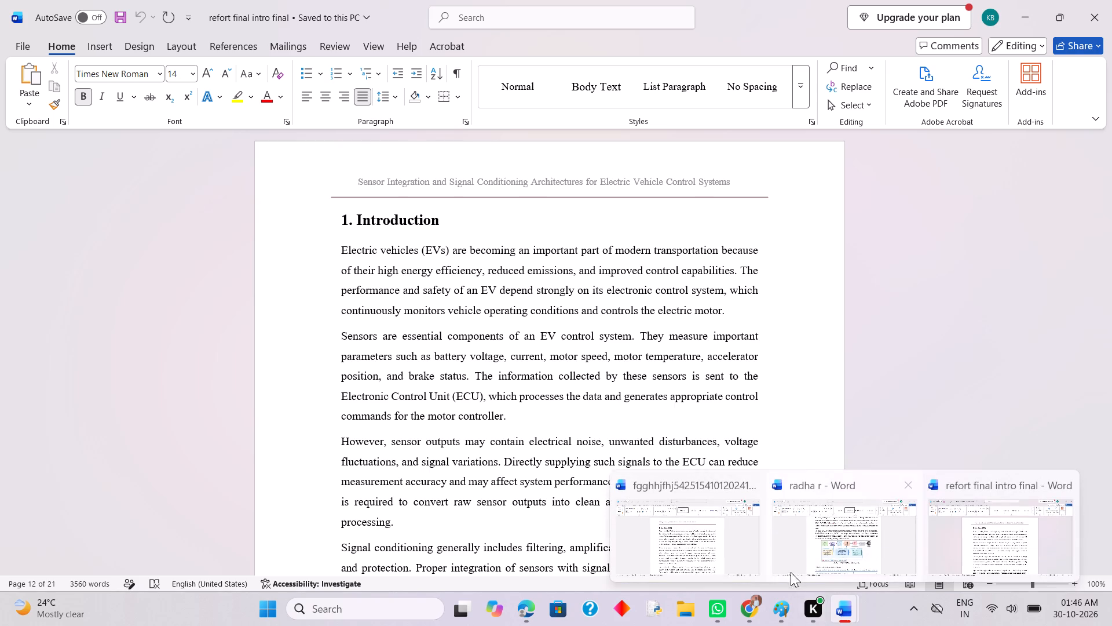
Review the motor control report from its Introduction to the end, checking headings, headers, figures and page layout.
click(820, 545)
scroll(639, 335, up, 8)
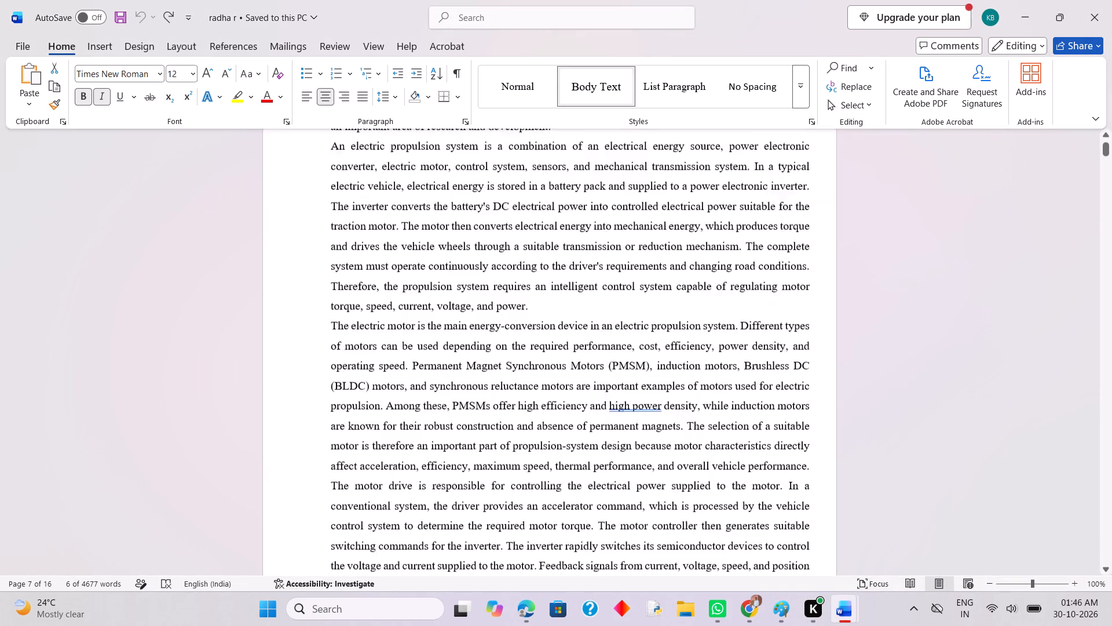
scroll(639, 335, up, 12)
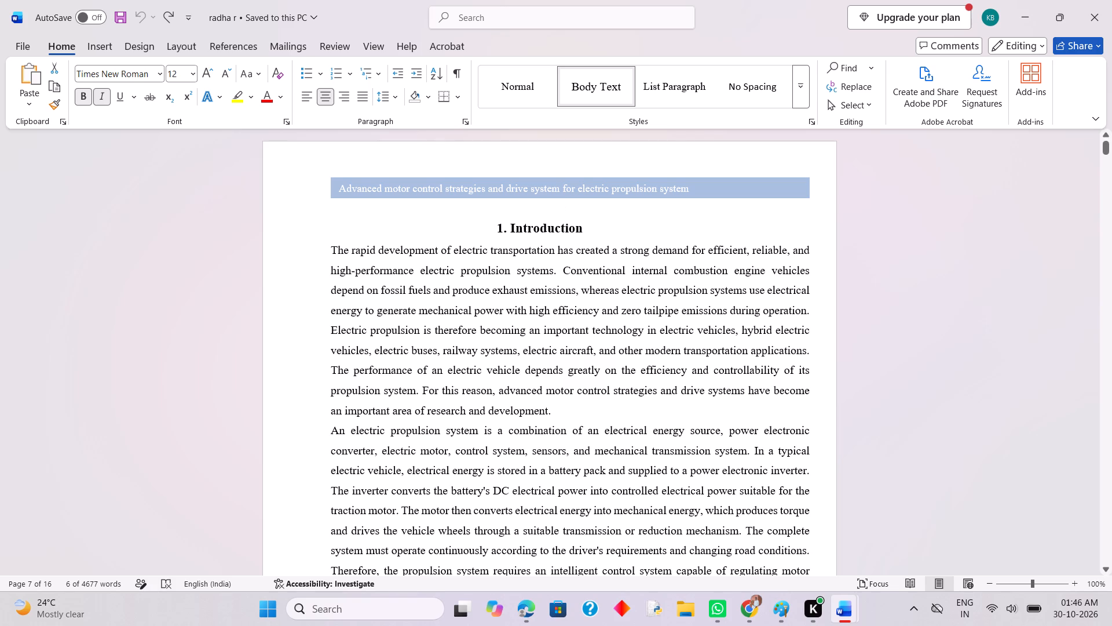
scroll(570, 289, right, 1)
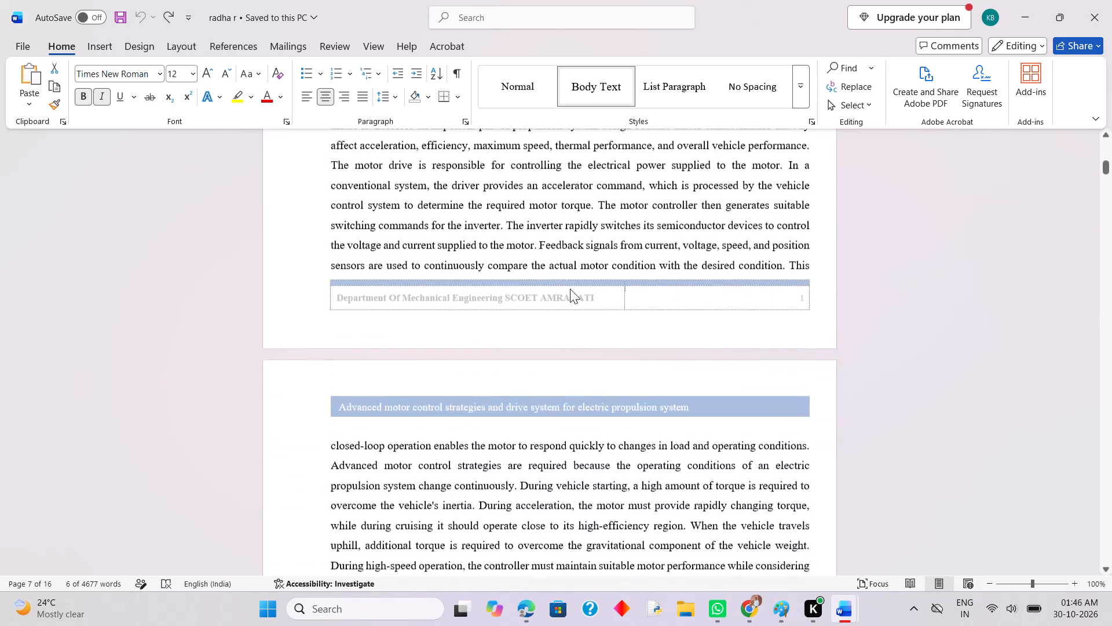
scroll(570, 289, right, 2)
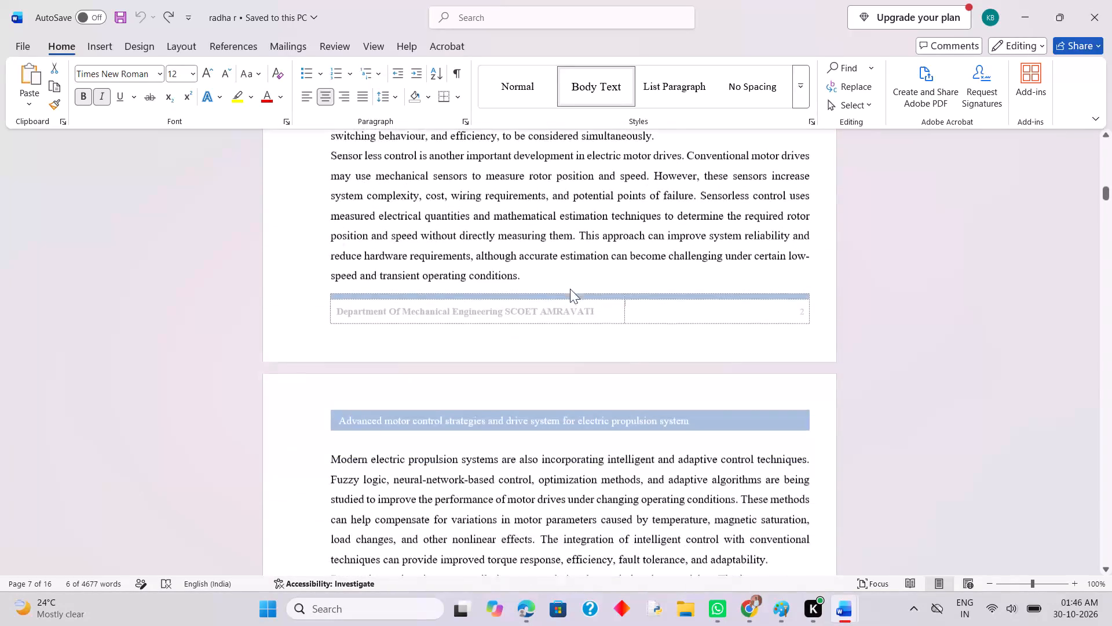
scroll(570, 289, right, 1)
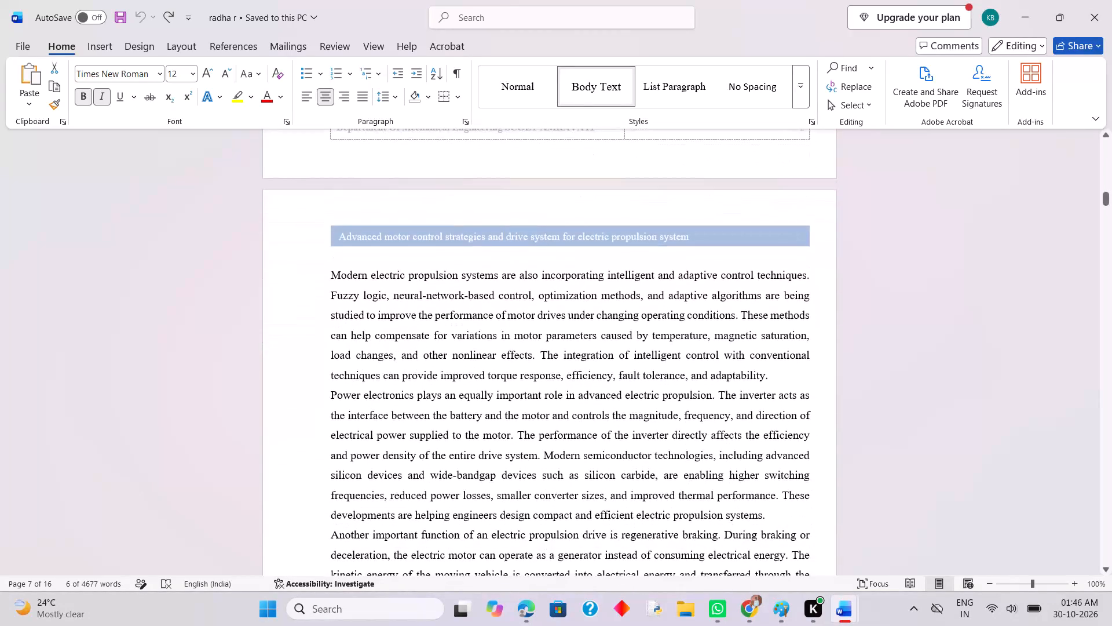
scroll(570, 289, down, 2)
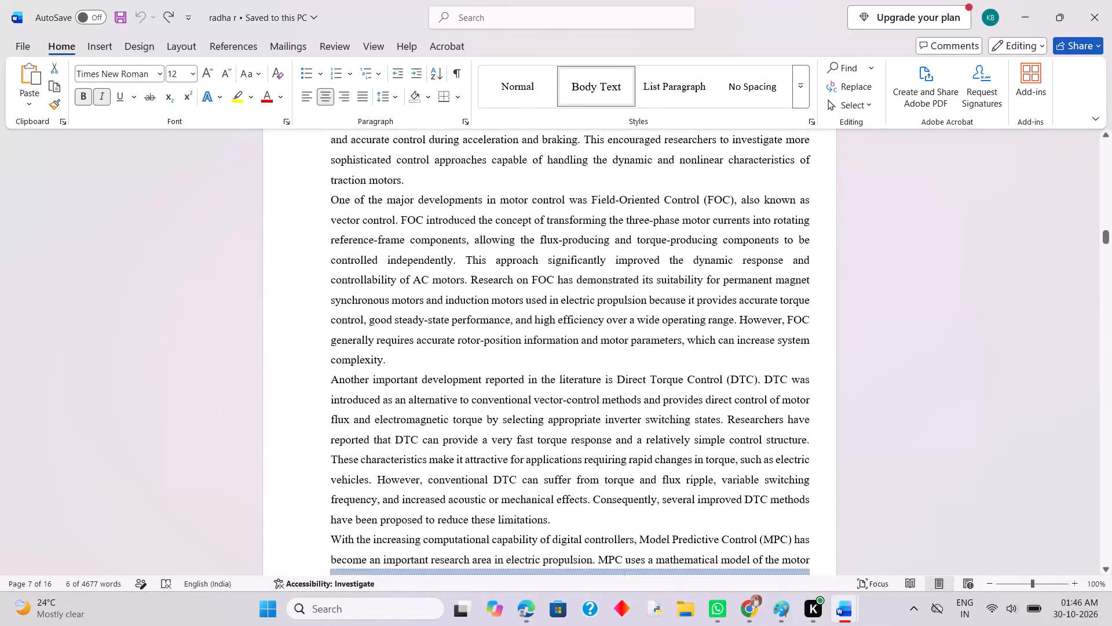
scroll(570, 289, down, 3)
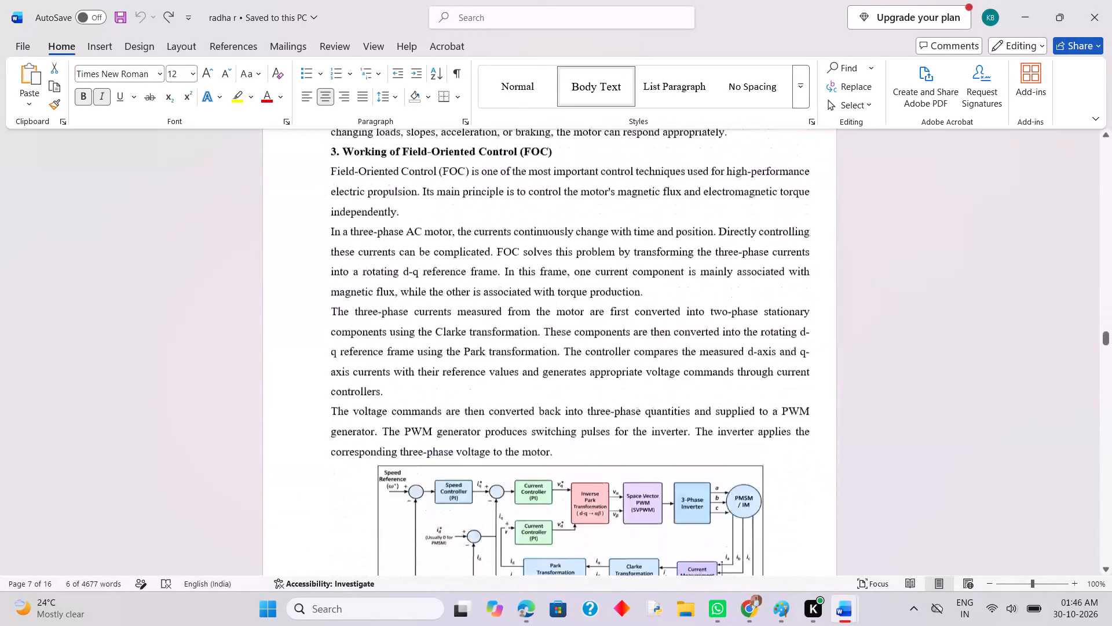
scroll(570, 289, down, 1)
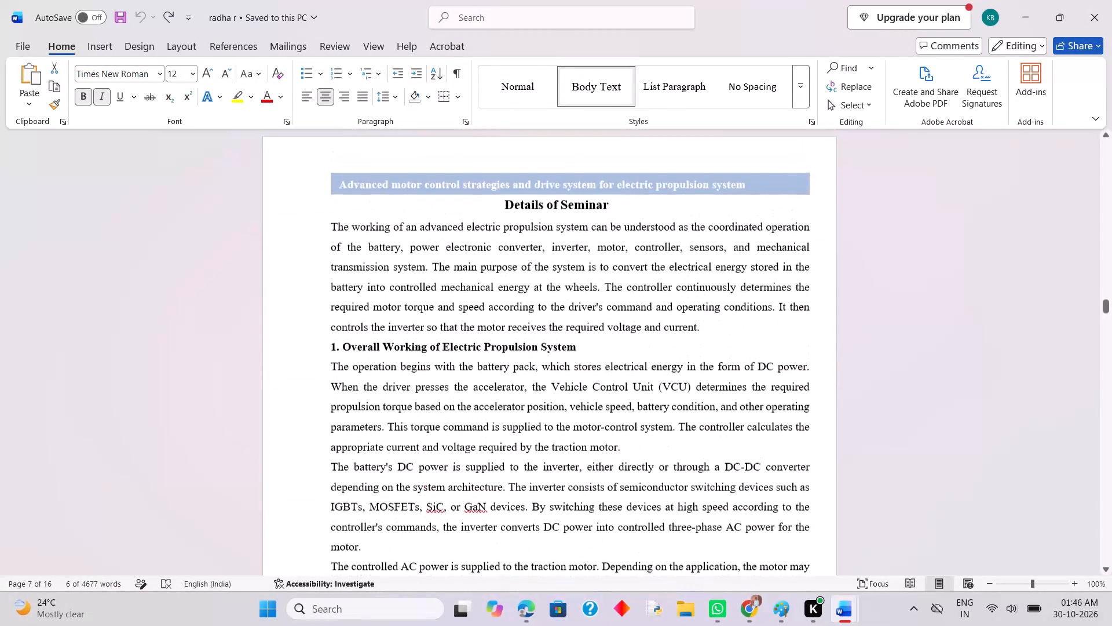
scroll(570, 289, down, 16)
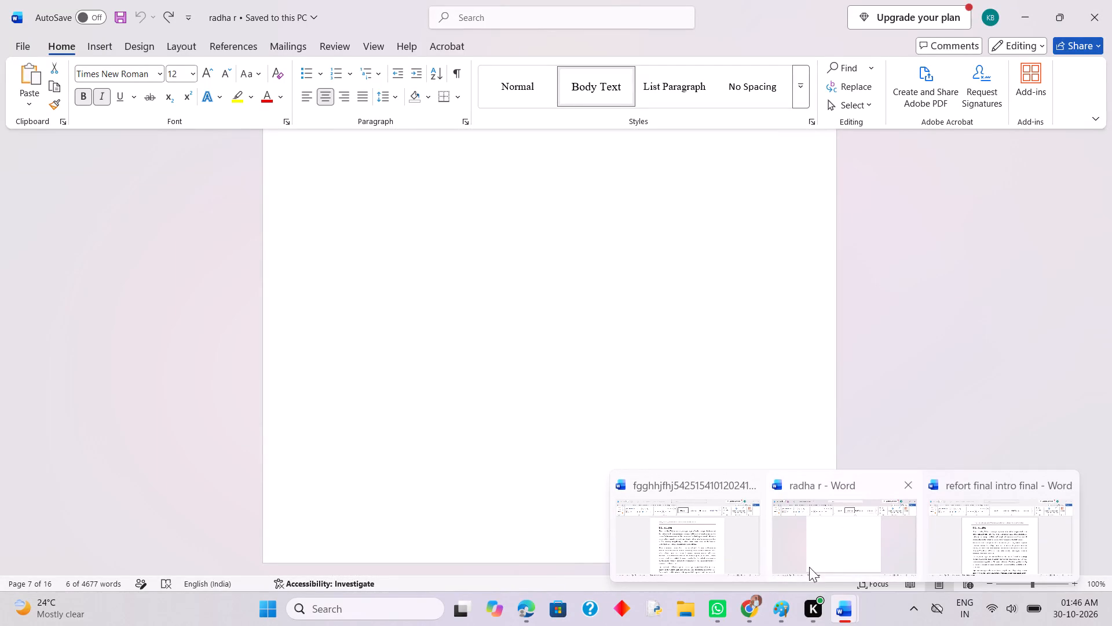
Review the safety report from the Introduction through the Fault Response Mechanism section, checking headings, list numbering, figures and page layout.
click(724, 536)
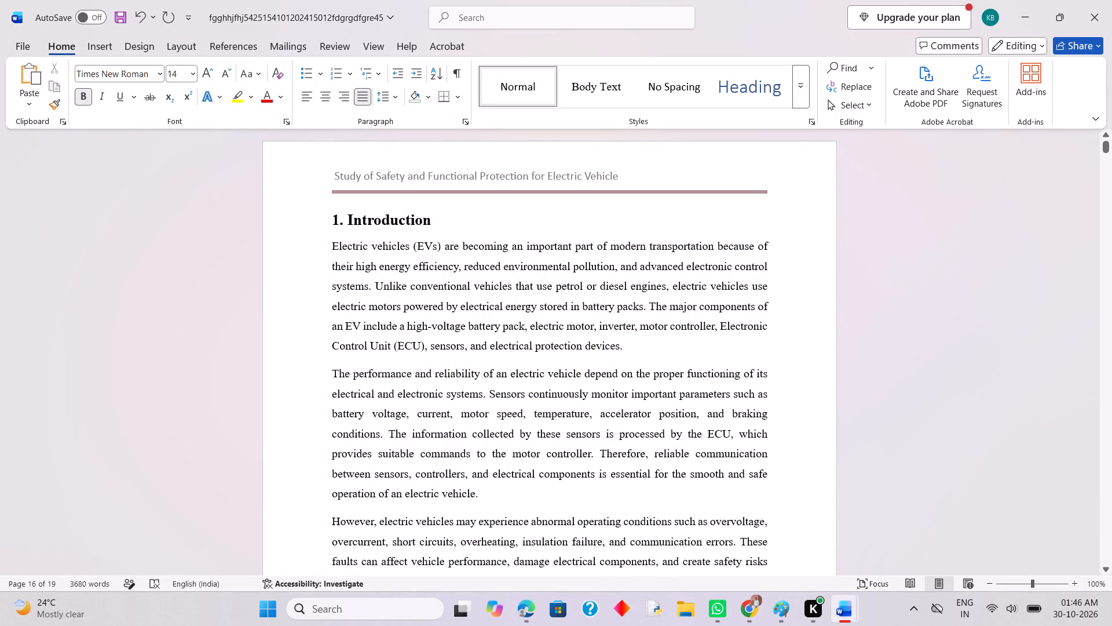
scroll(641, 399, down, 1)
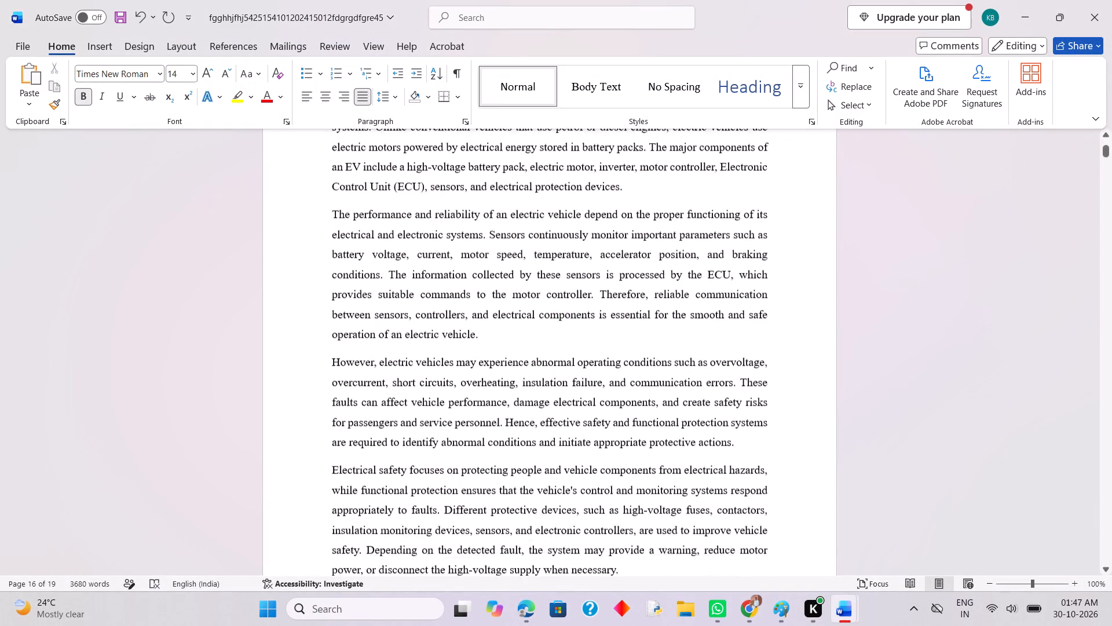
scroll(641, 399, down, 1)
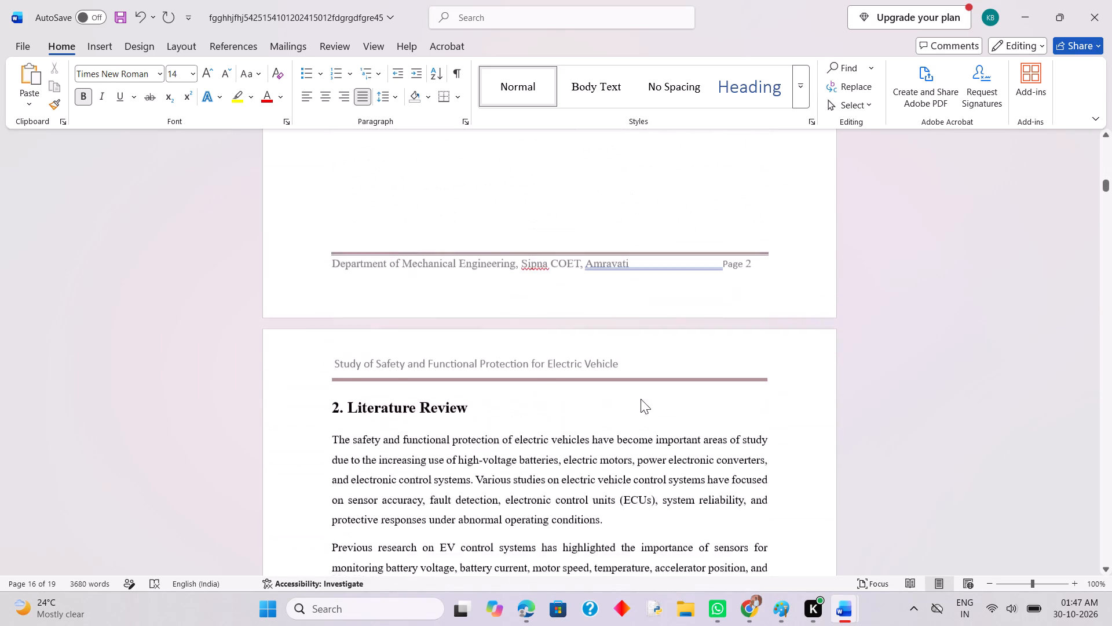
scroll(641, 399, down, 1)
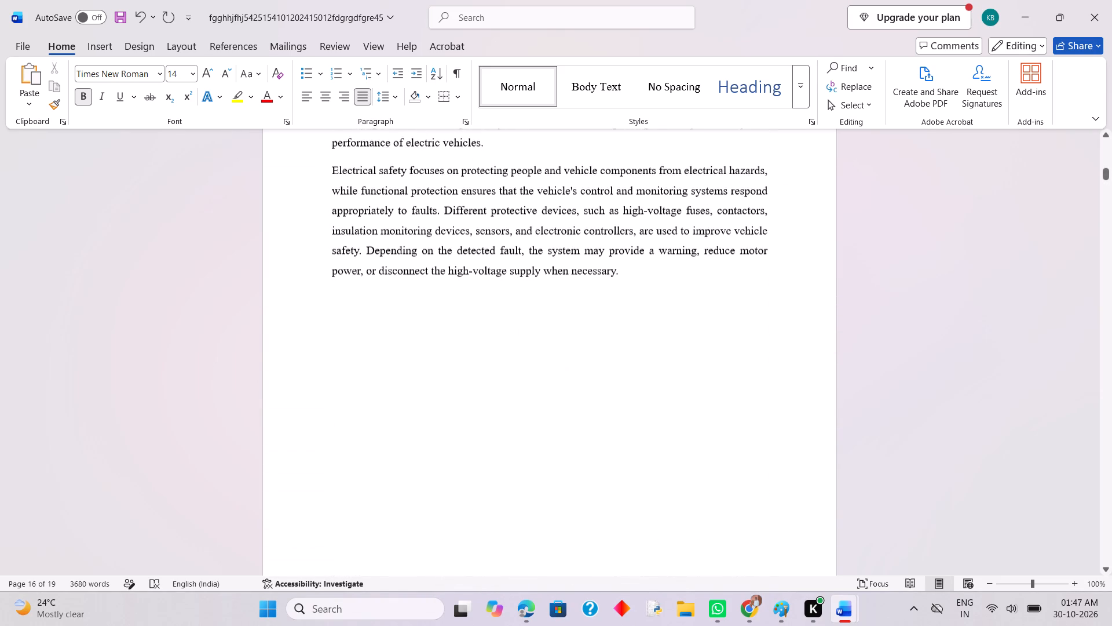
scroll(641, 399, down, 1)
drag(637, 275, 524, 238)
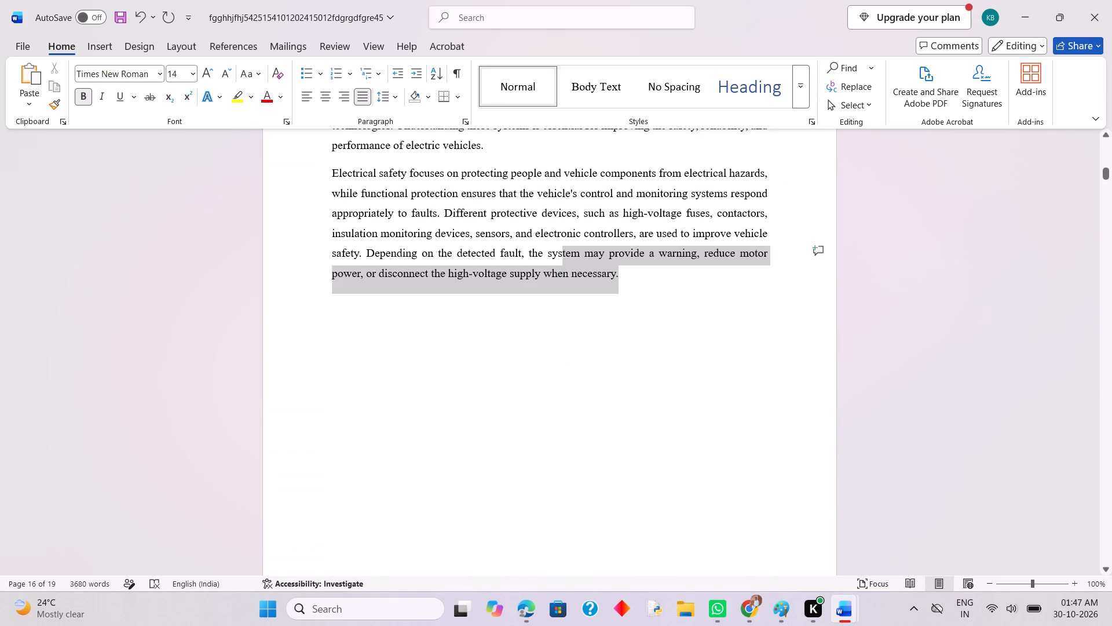
drag(524, 238, 354, 158)
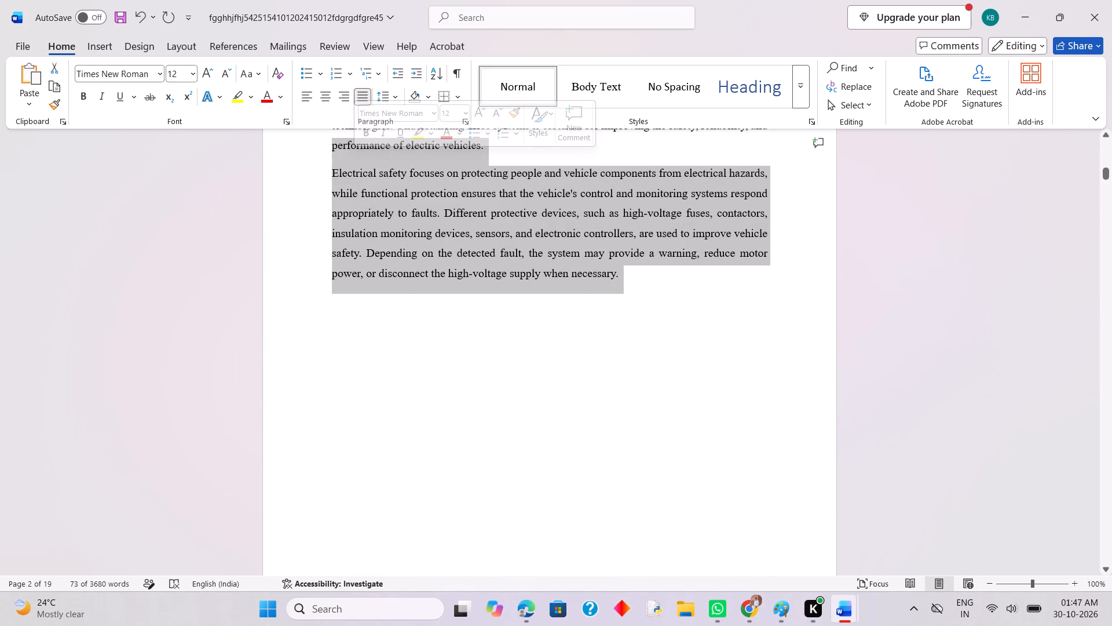
click(463, 359)
scroll(463, 359, down, 1)
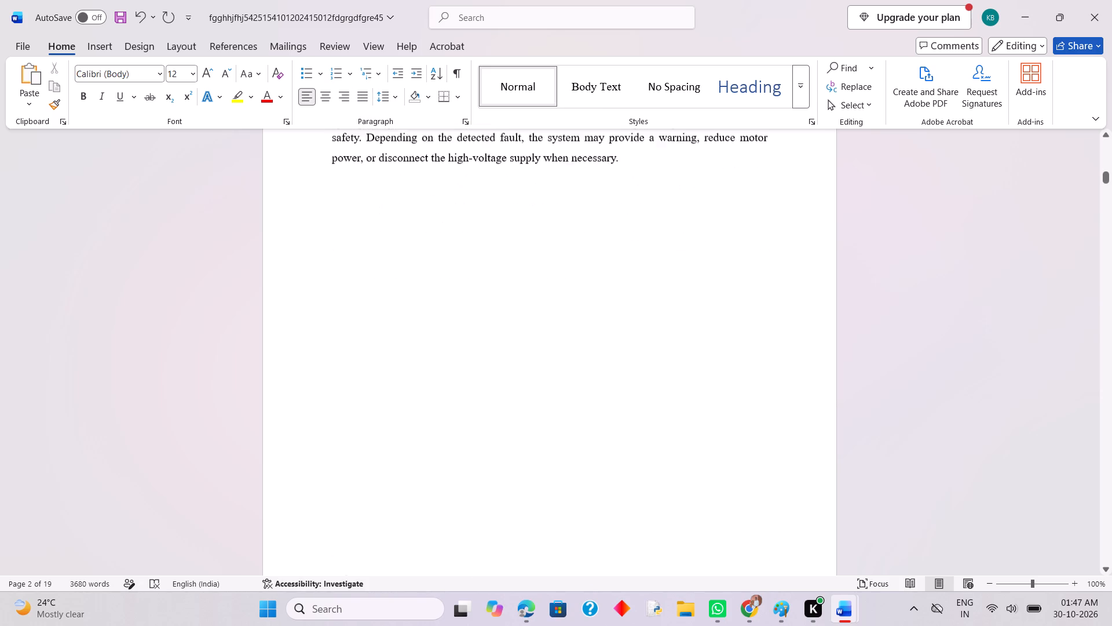
scroll(463, 359, down, 2)
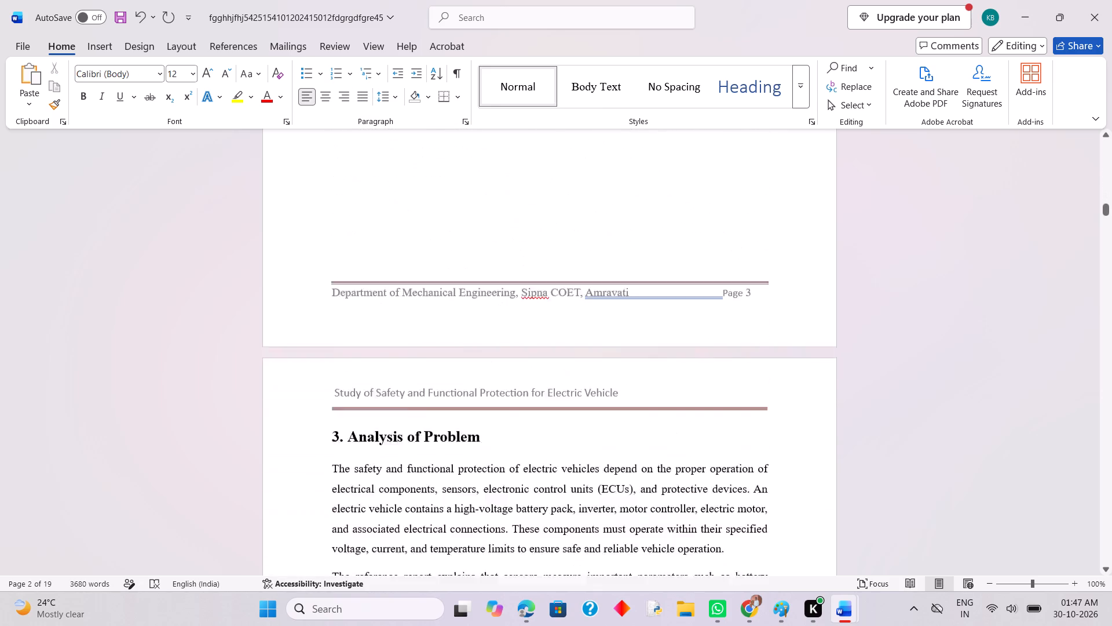
scroll(463, 359, down, 1)
scroll(463, 359, right, 1)
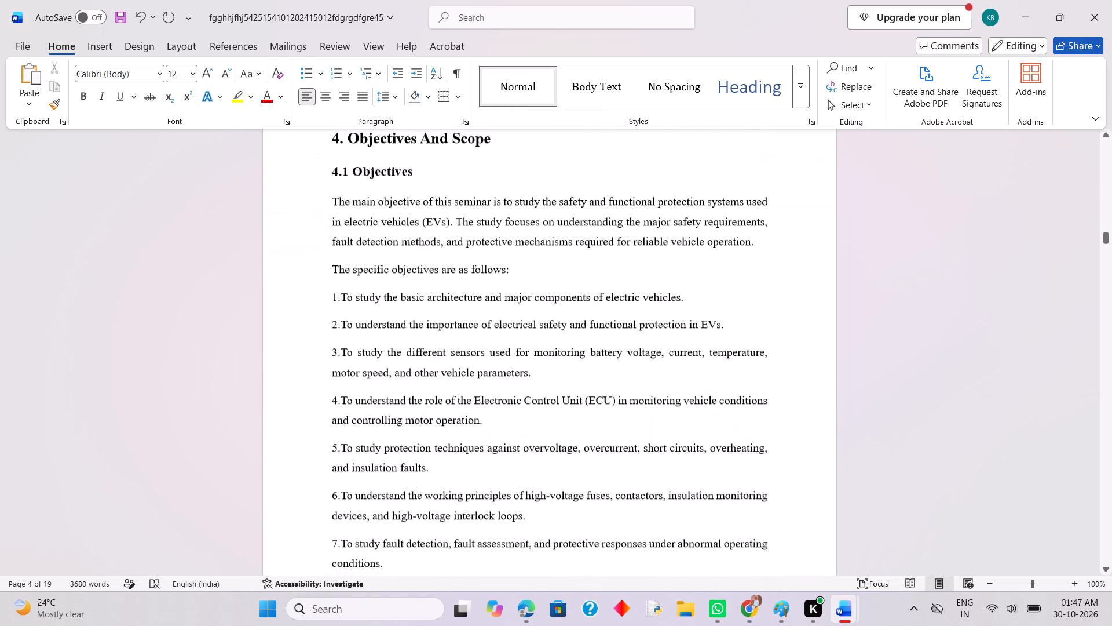
scroll(463, 359, right, 2)
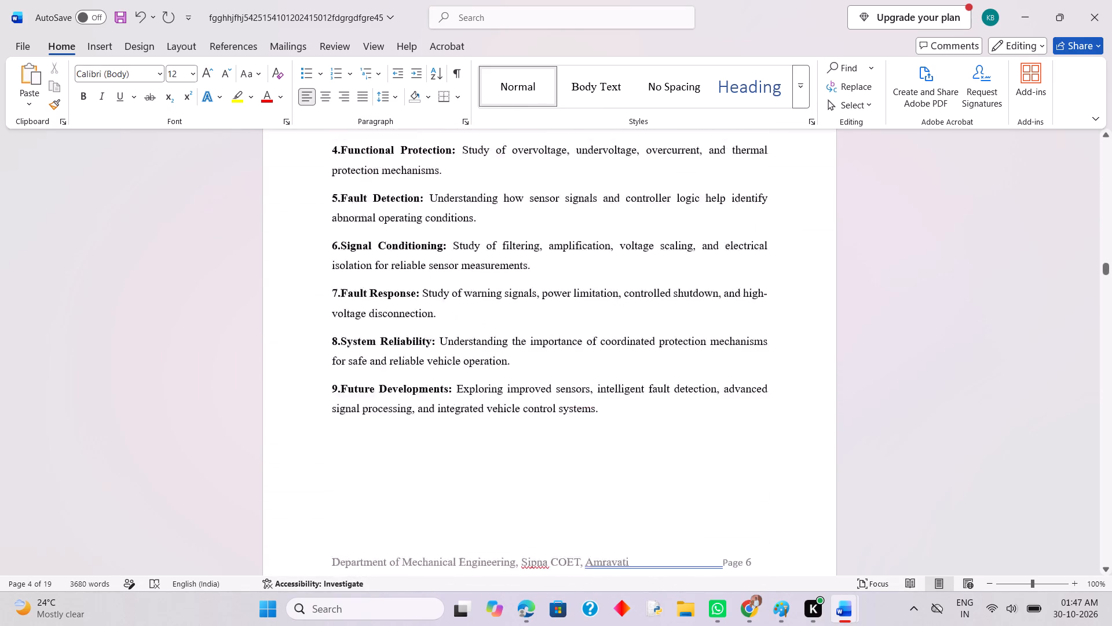
scroll(463, 359, right, 1)
scroll(463, 359, down, 2)
scroll(463, 359, right, 1)
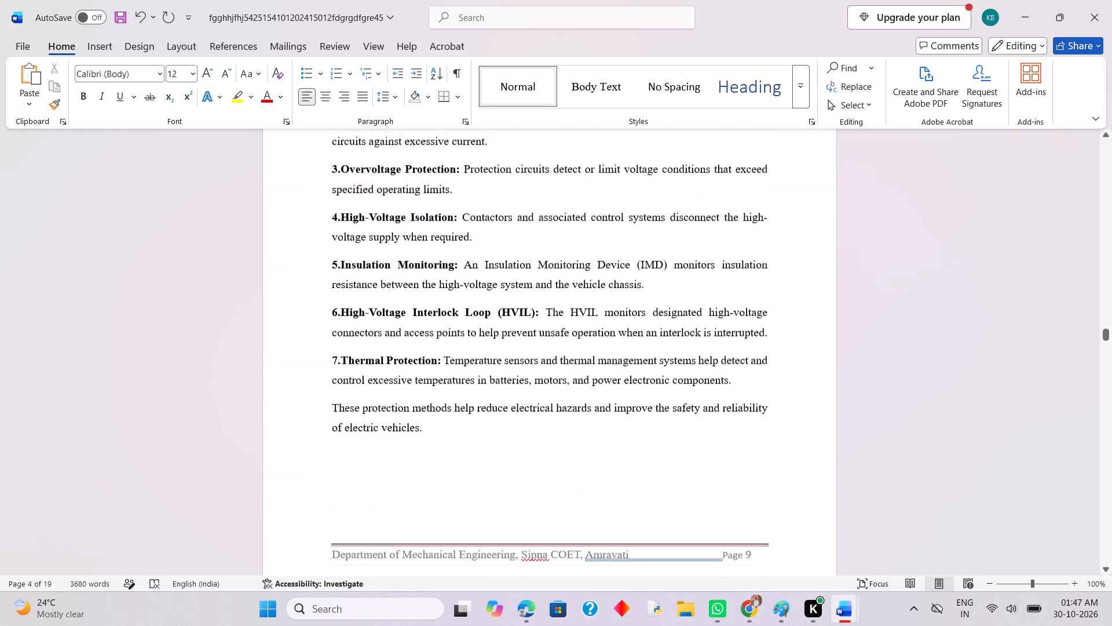
scroll(463, 359, right, 3)
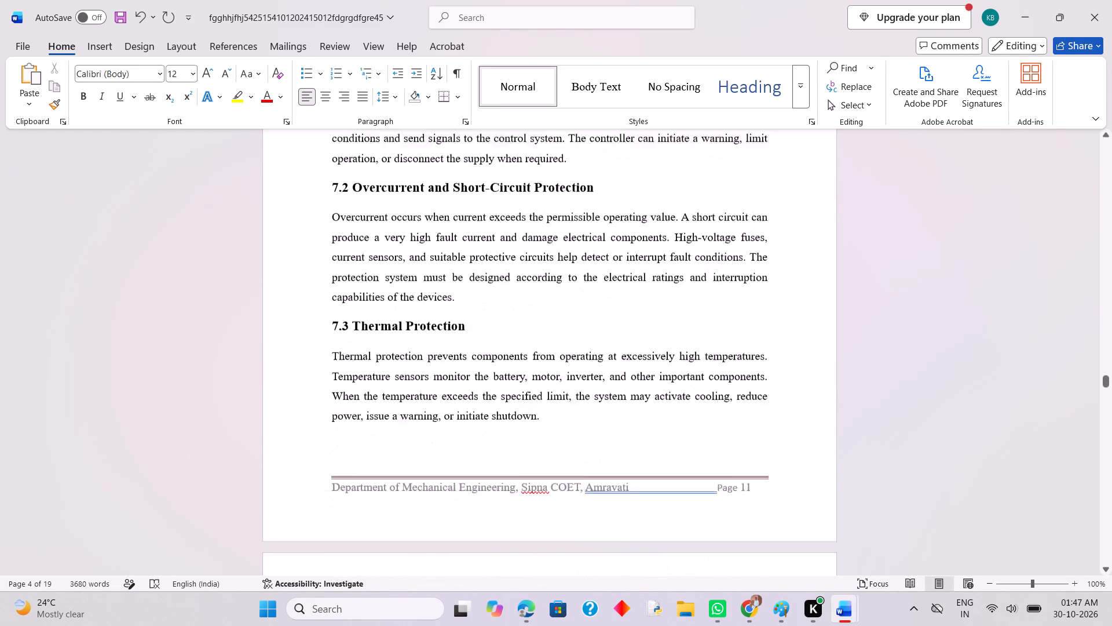
scroll(463, 359, right, 3)
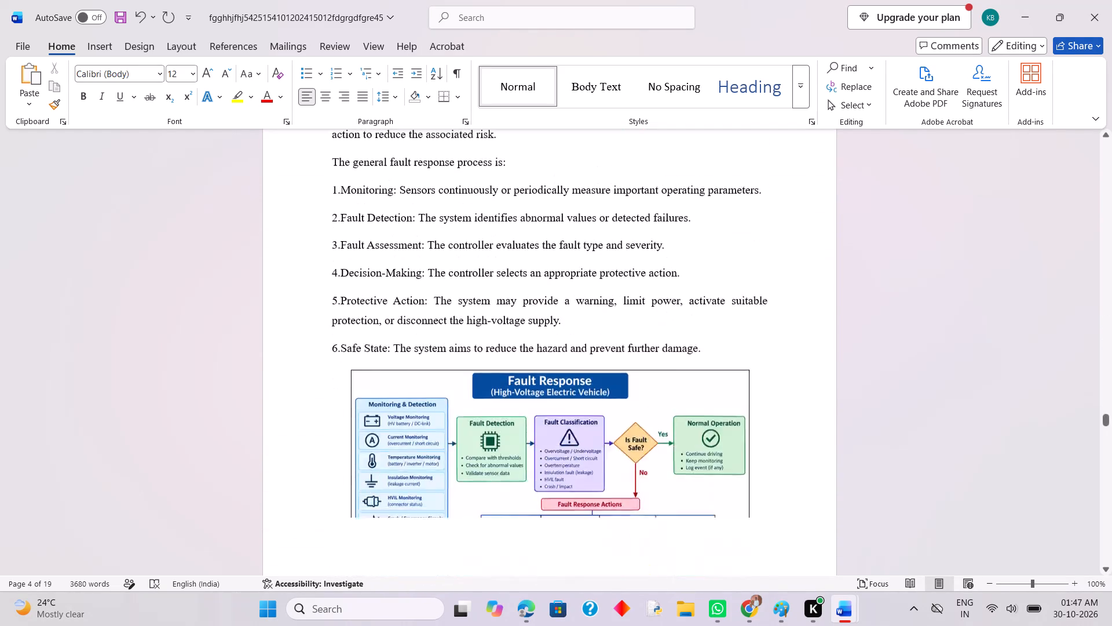
scroll(463, 359, right, 4)
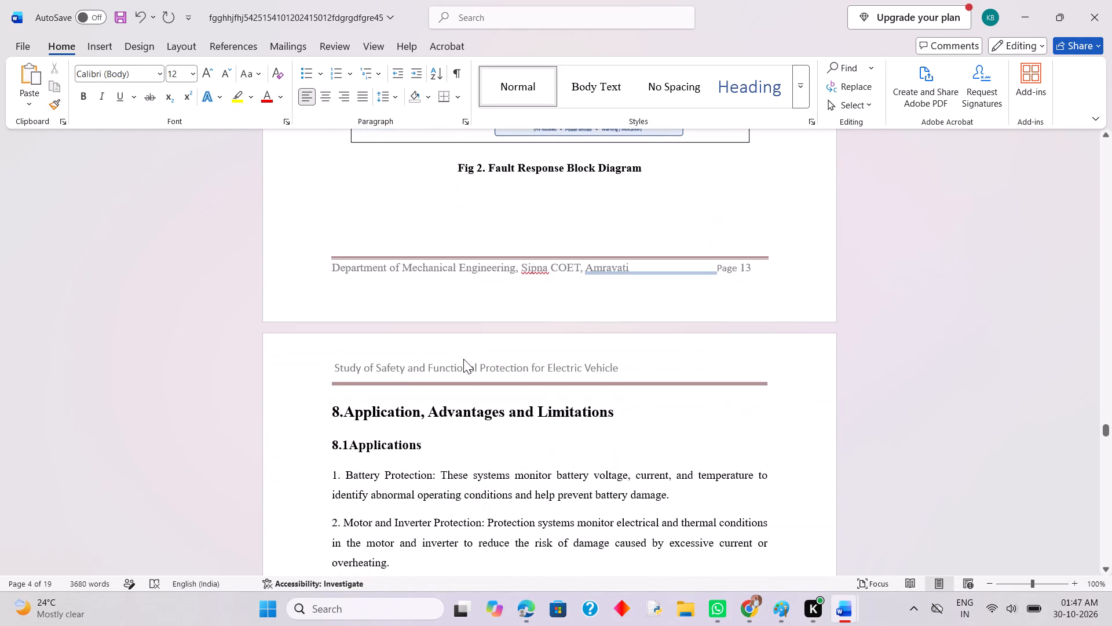
Review the safety report from Fault Response Mechanism through section 8, Future Scope, Results, Conclusion and the references, checking numbering and layout.
scroll(522, 205, right, 1)
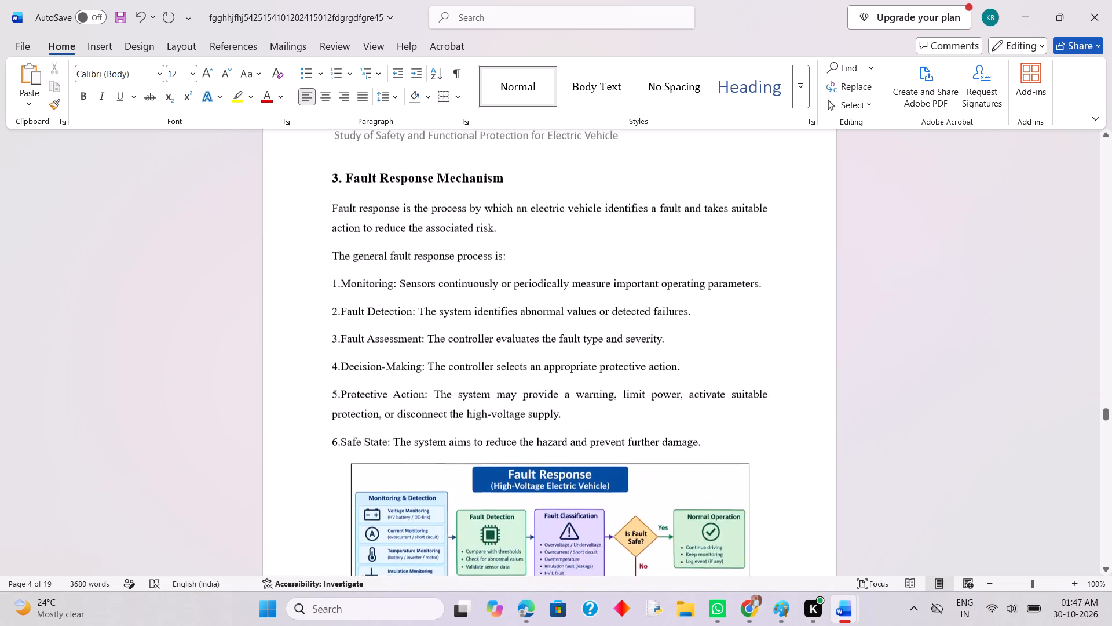
scroll(522, 205, right, 2)
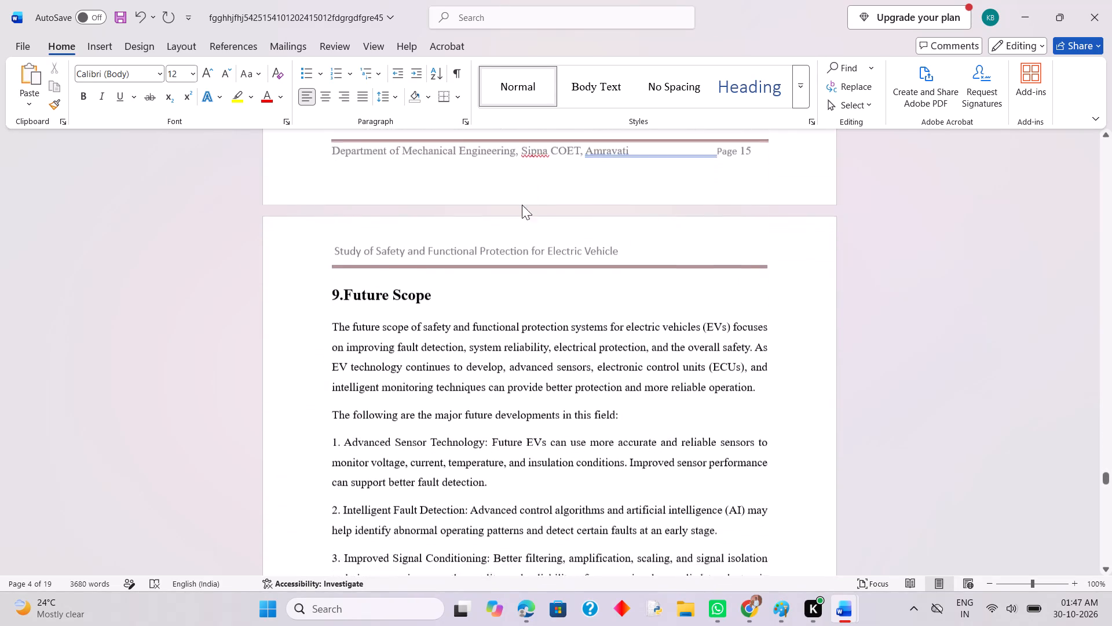
scroll(522, 205, right, 1)
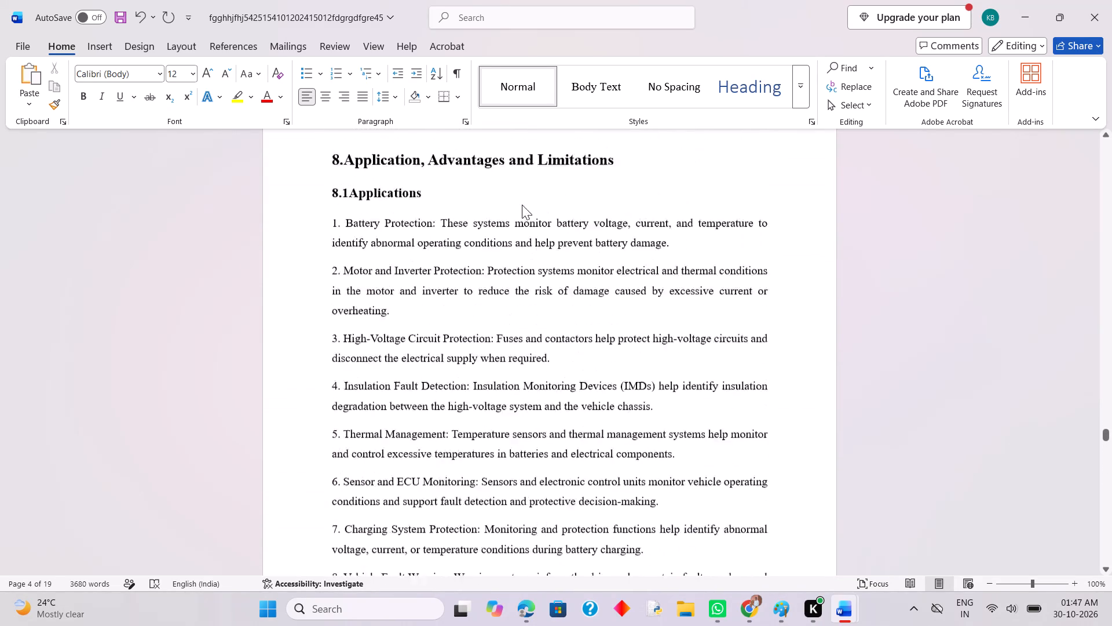
scroll(522, 205, right, 1)
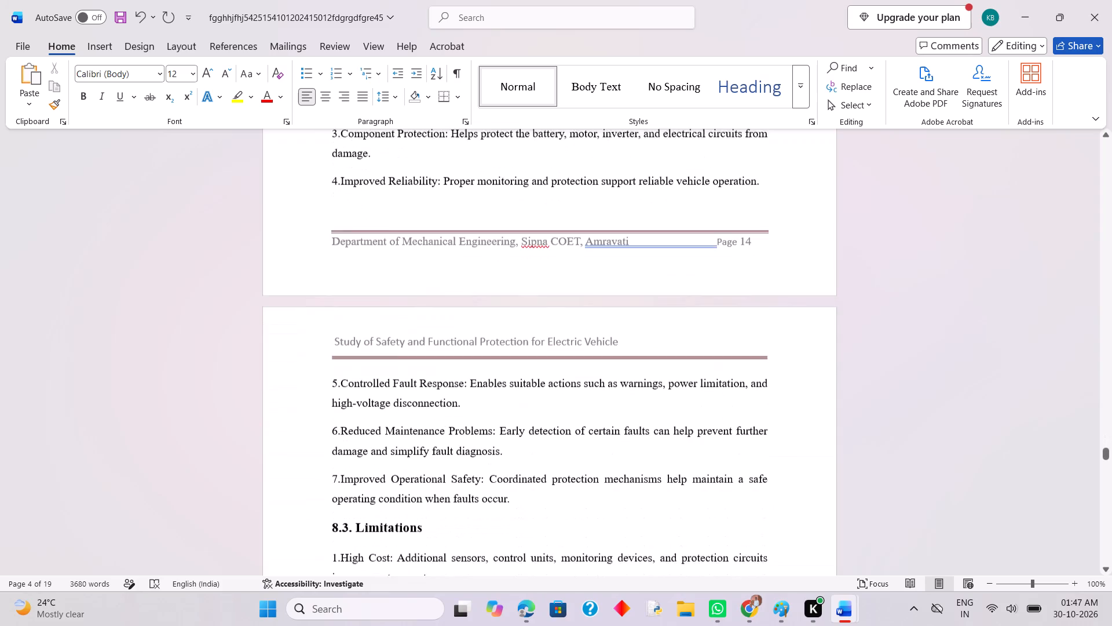
scroll(522, 205, right, 1)
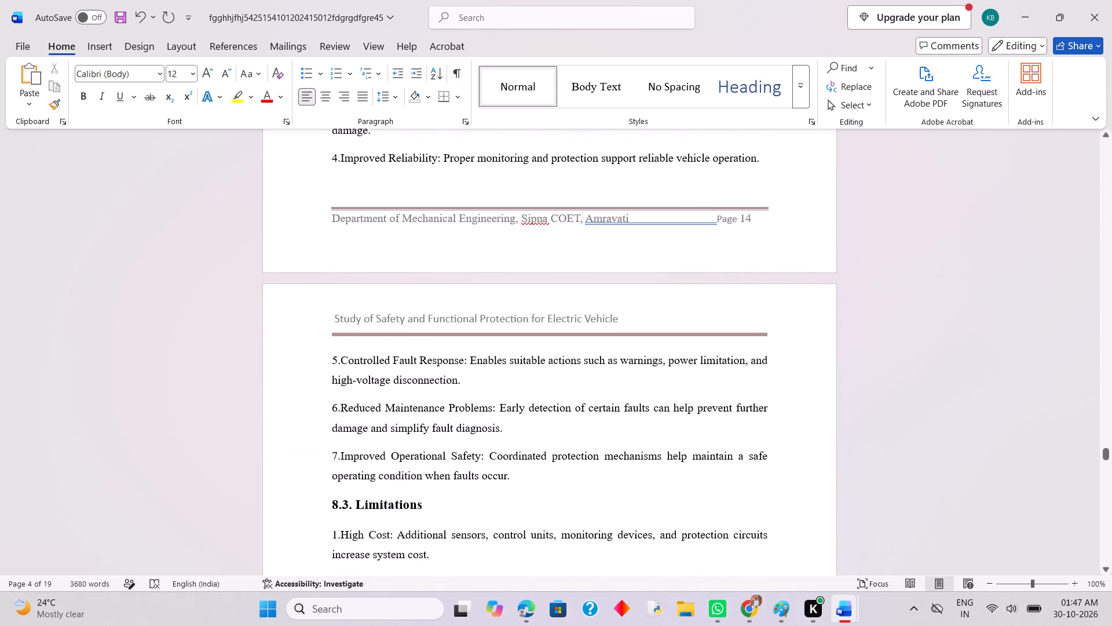
scroll(522, 203, down, 1)
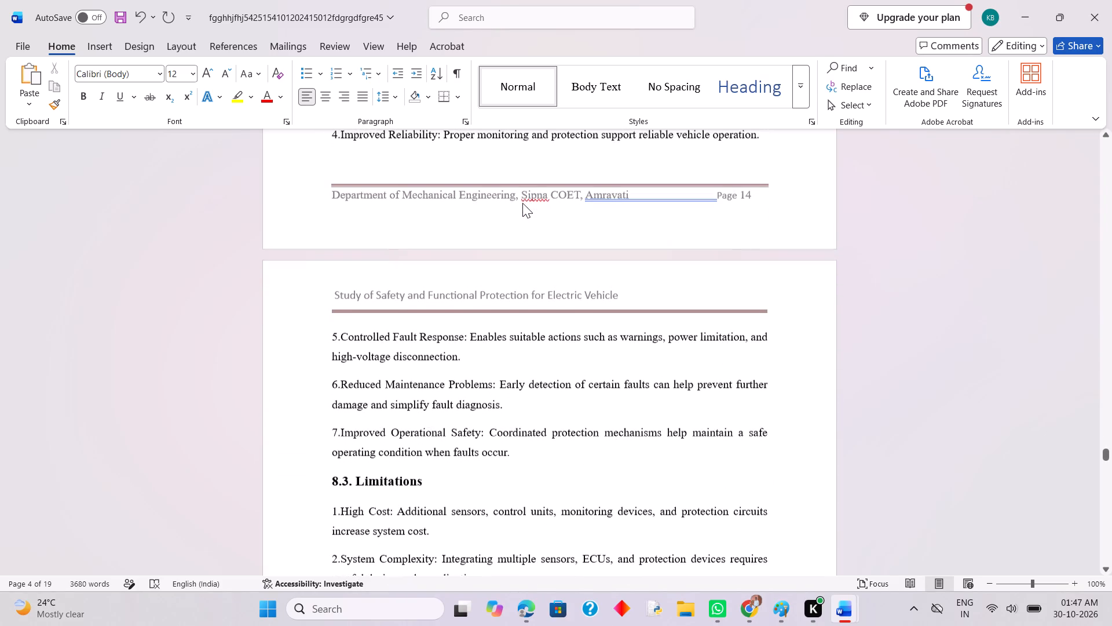
scroll(522, 203, down, 1)
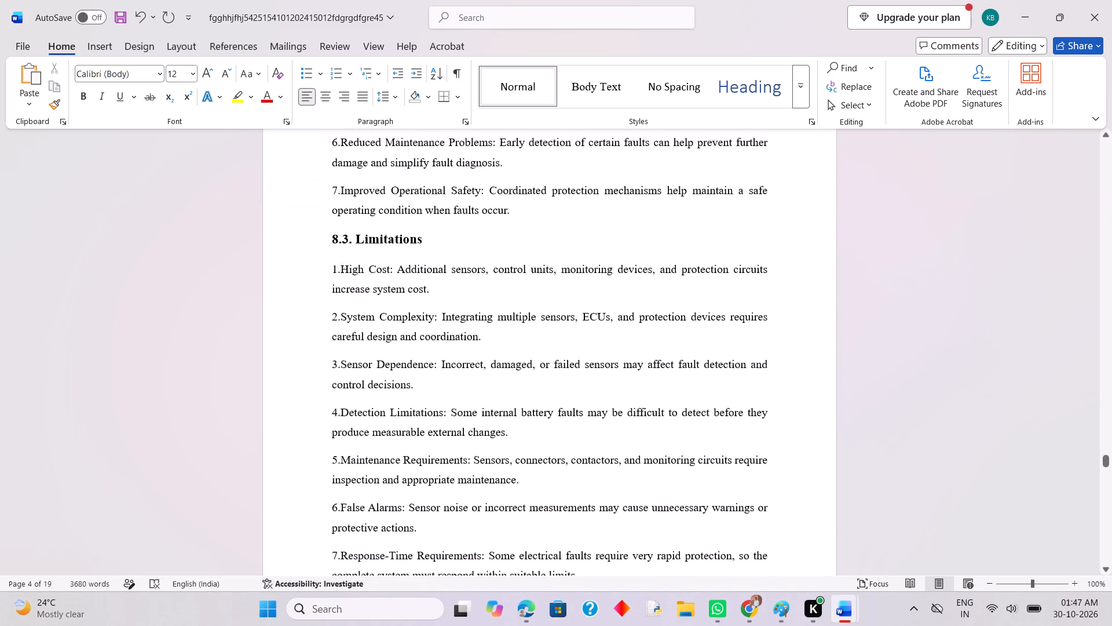
scroll(522, 203, down, 1)
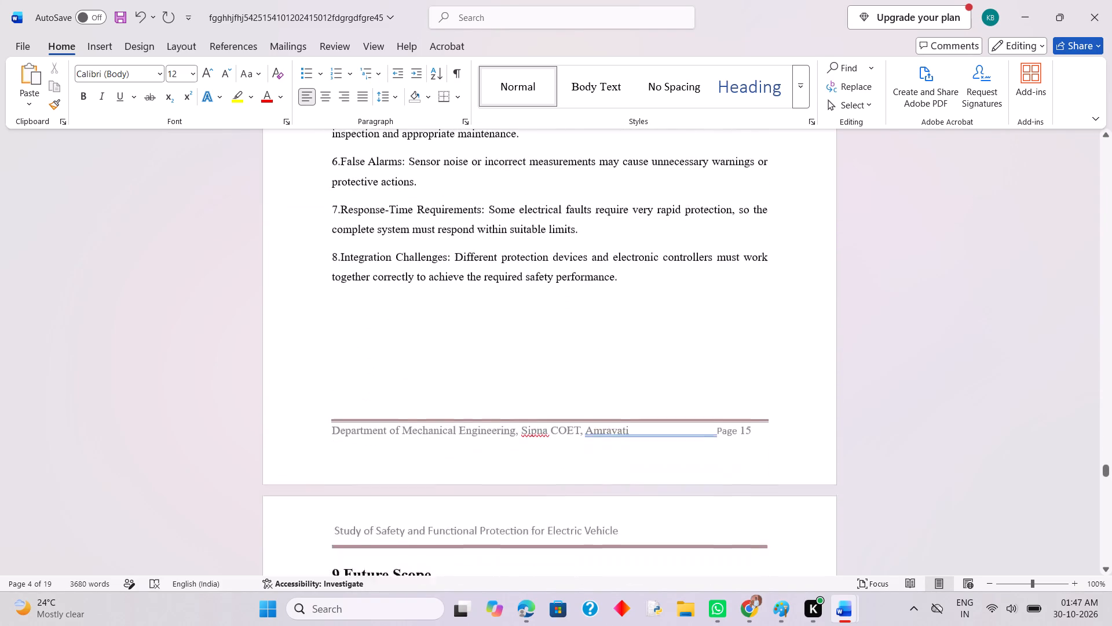
scroll(522, 203, down, 1)
scroll(522, 203, right, 2)
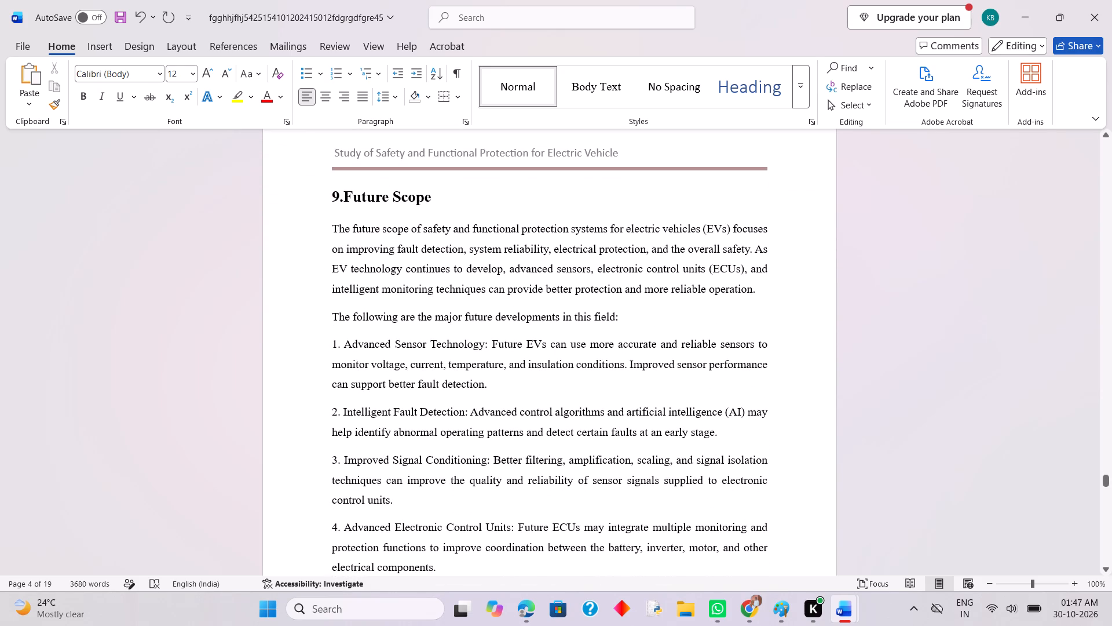
scroll(522, 203, right, 1)
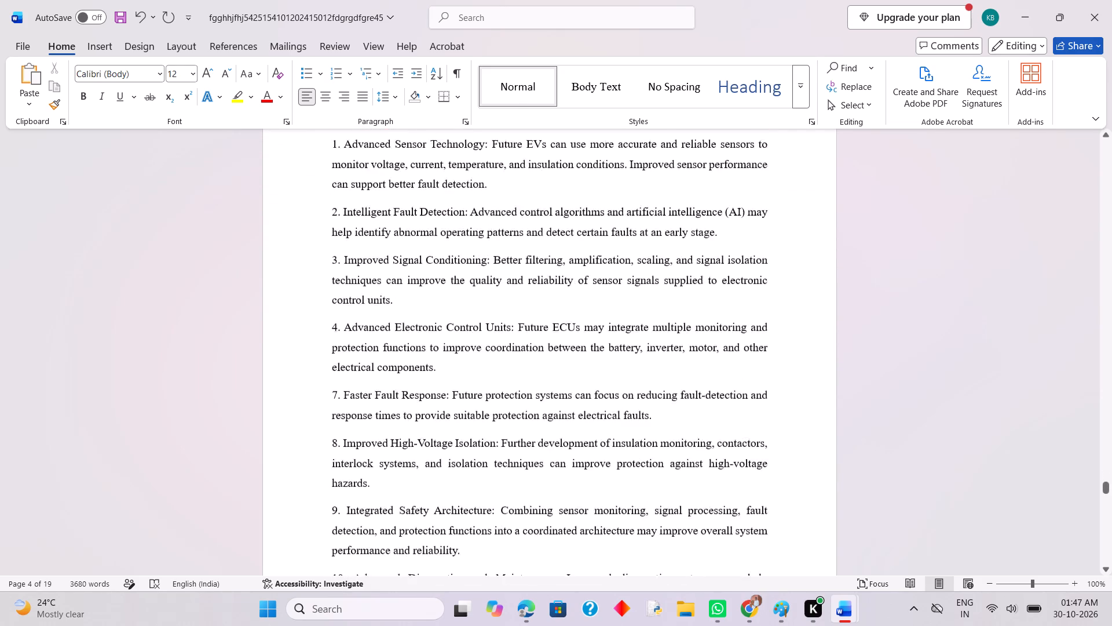
scroll(522, 203, right, 2)
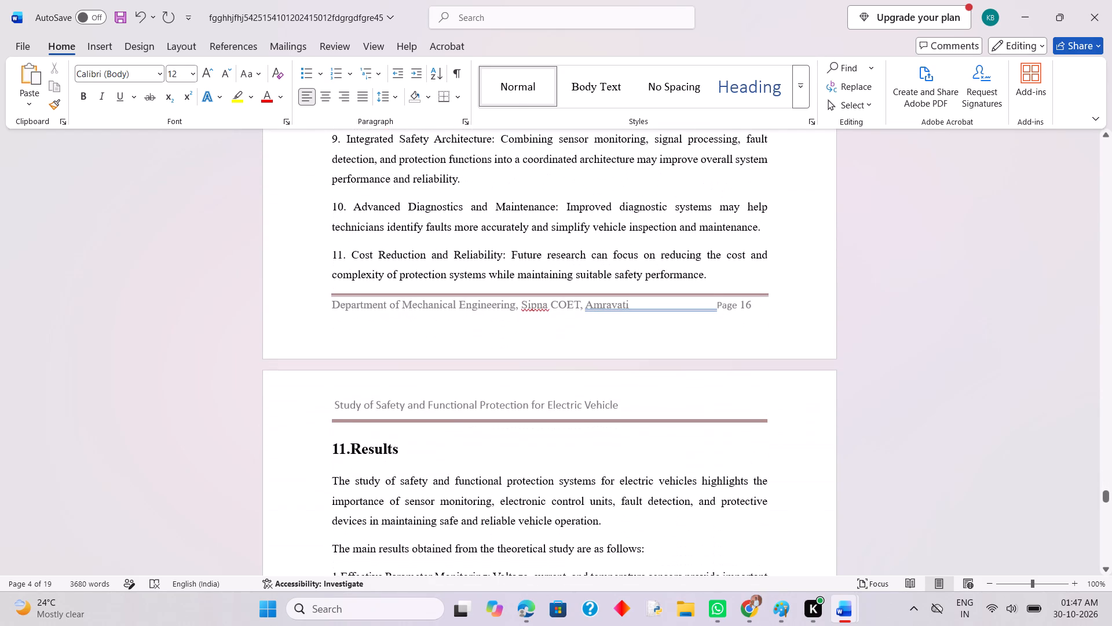
scroll(522, 203, down, 2)
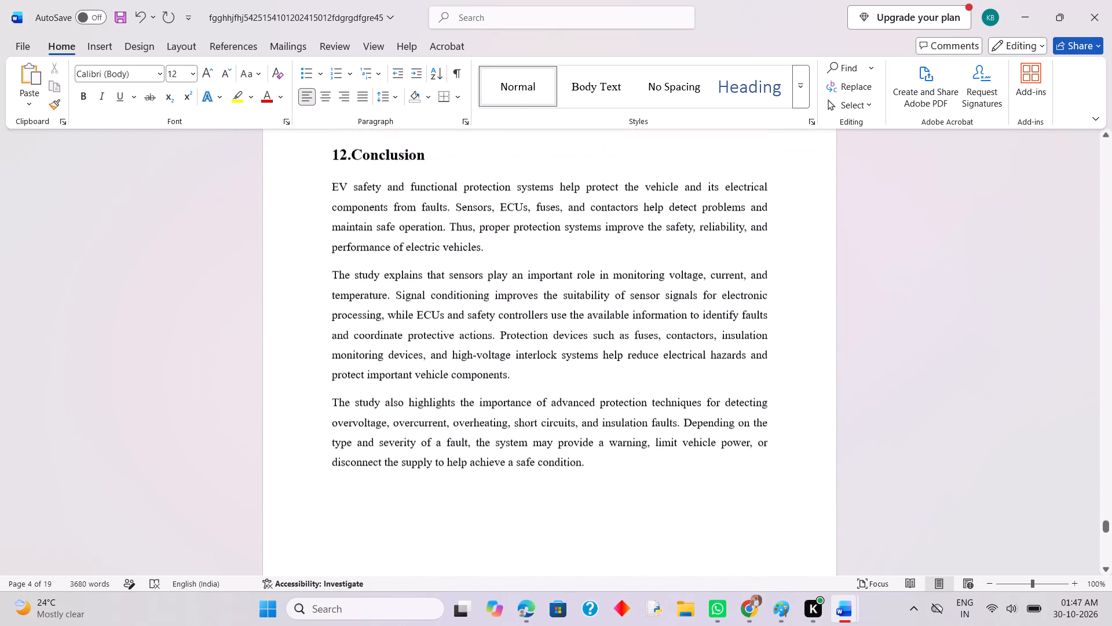
scroll(522, 203, right, 1)
scroll(522, 203, down, 2)
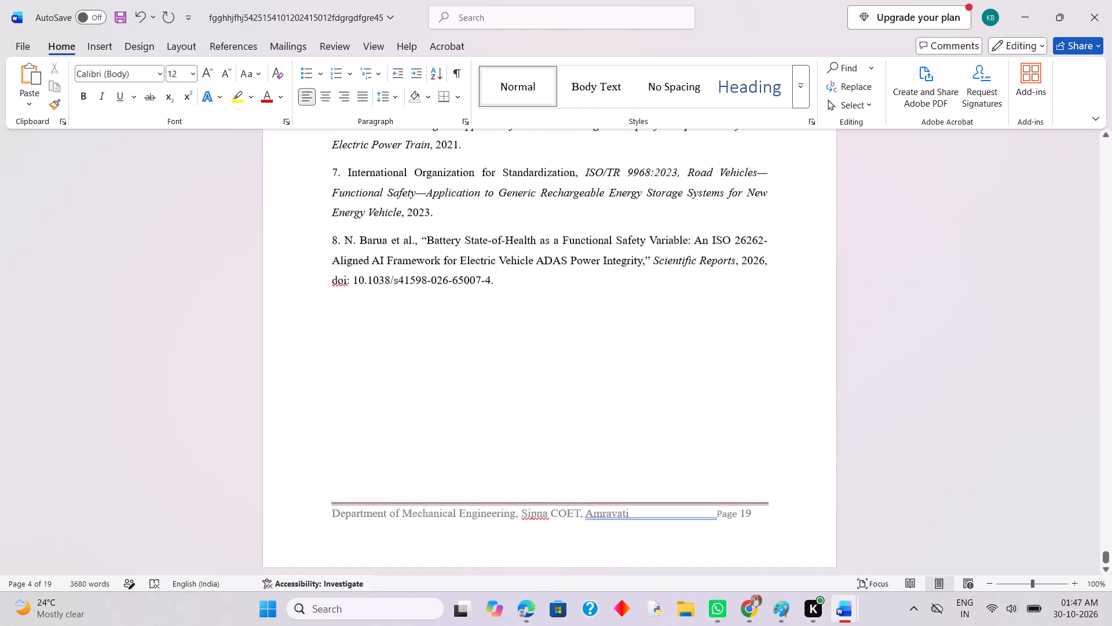
scroll(522, 203, down, 1)
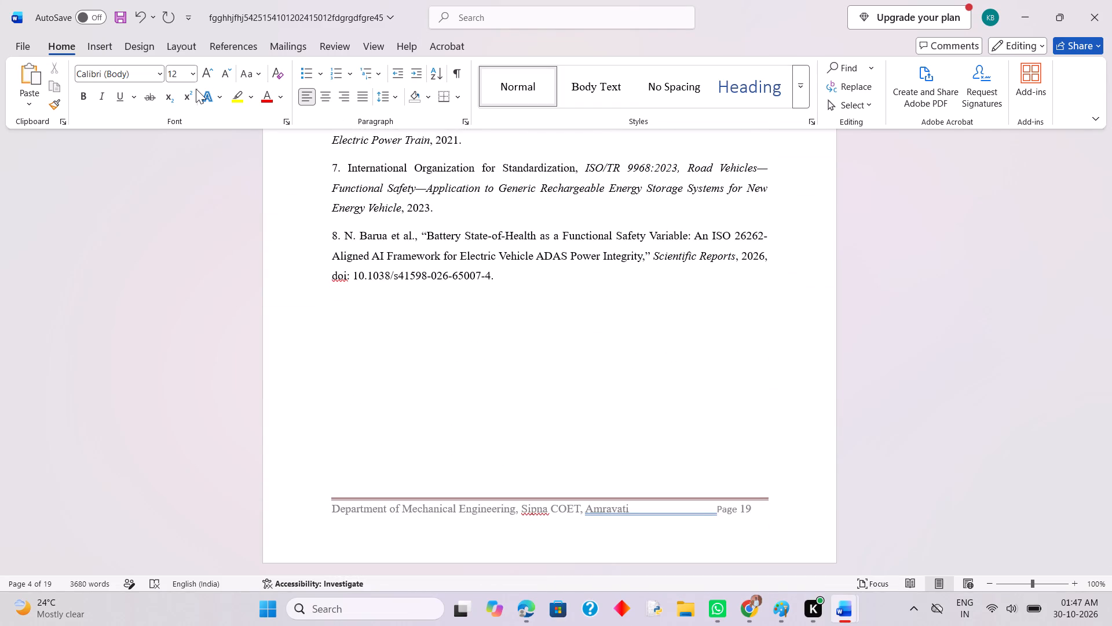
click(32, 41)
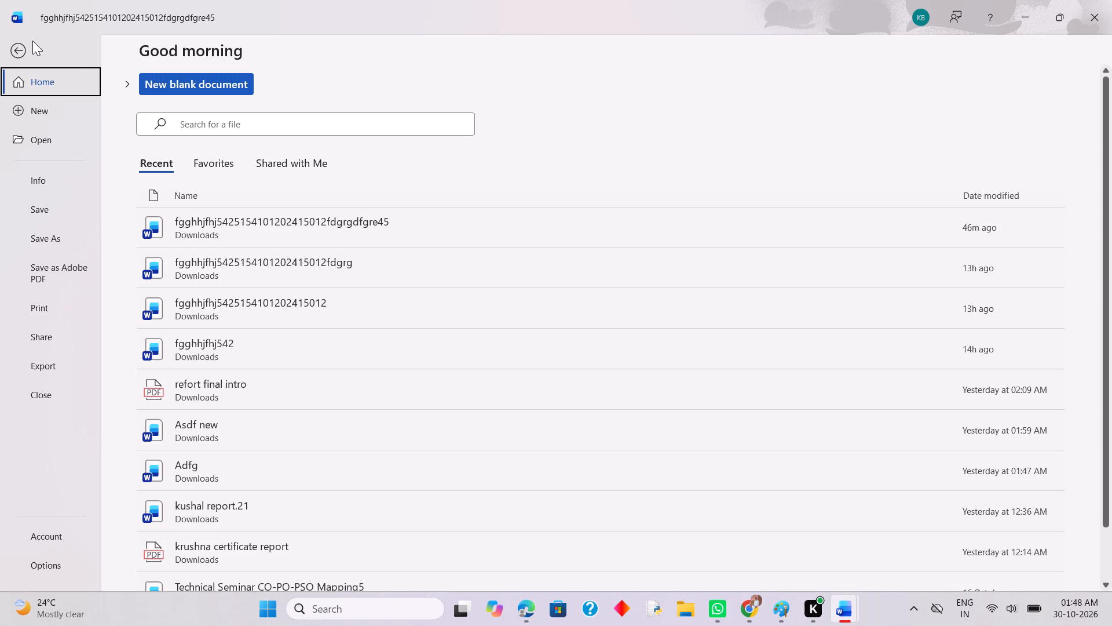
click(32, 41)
Review the safety report backward from Conclusion to section 4, Objectives And Scope, checking headings, list numbering and page layout.
scroll(480, 306, up, 2)
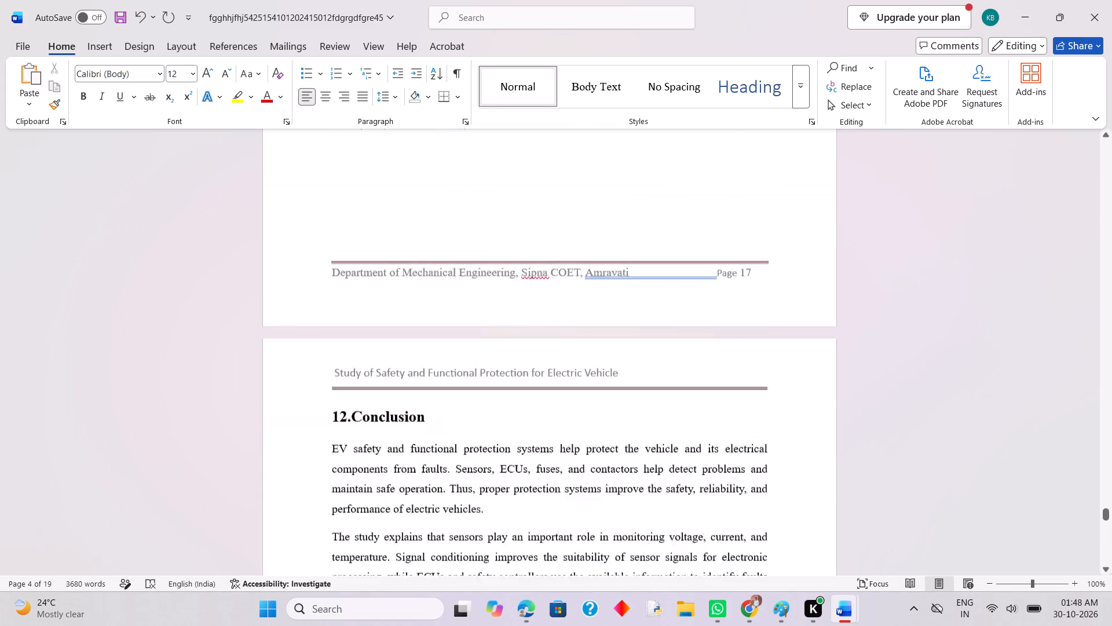
scroll(480, 306, up, 6)
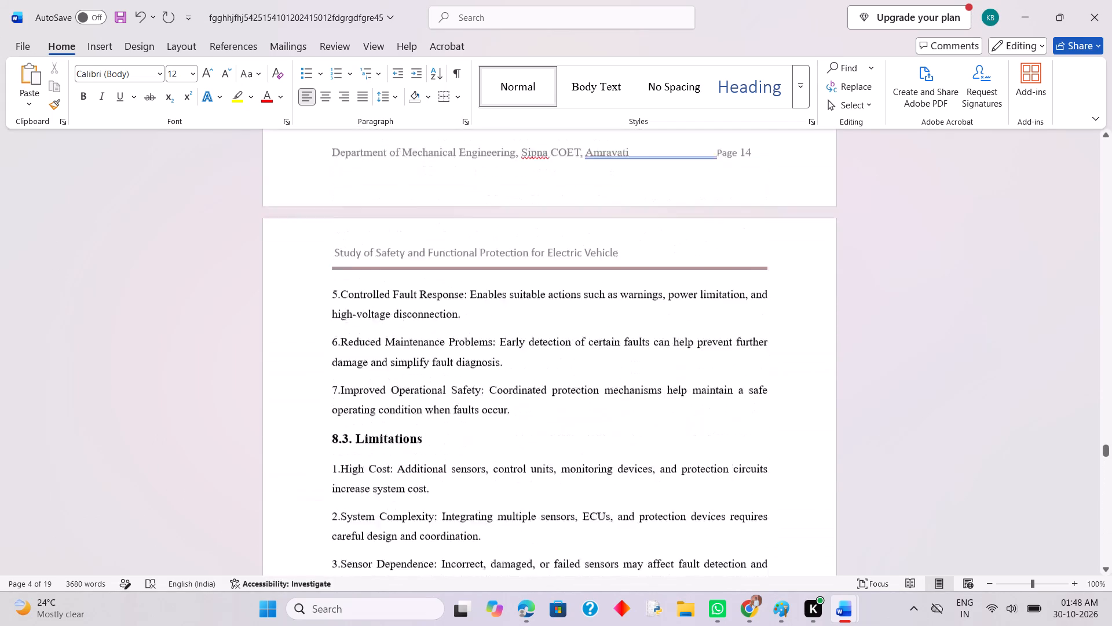
scroll(480, 306, up, 1)
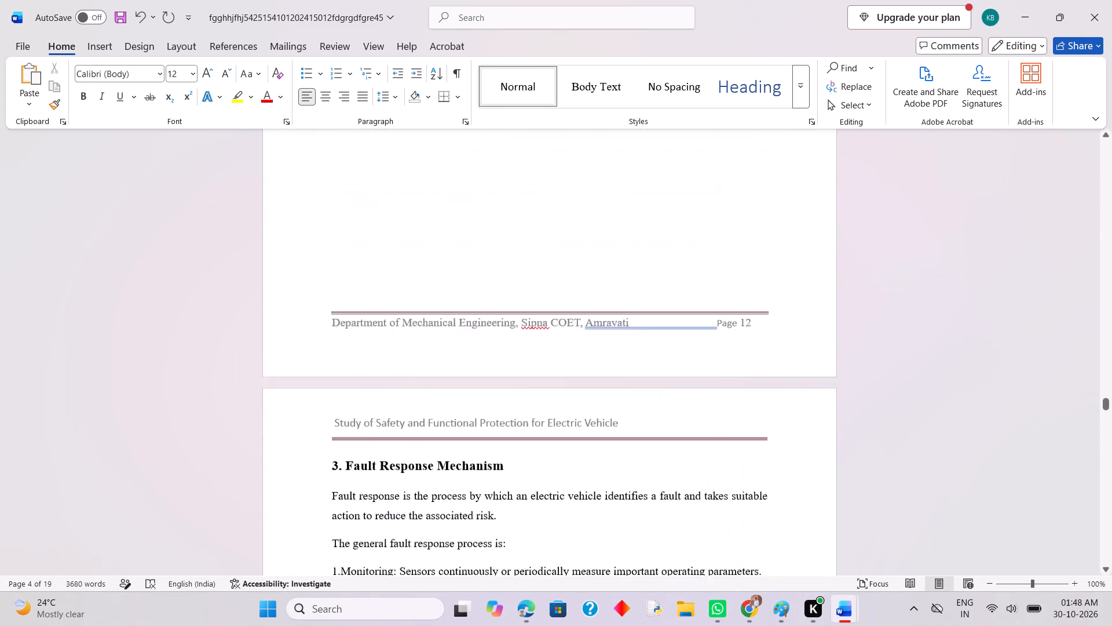
scroll(480, 306, up, 1)
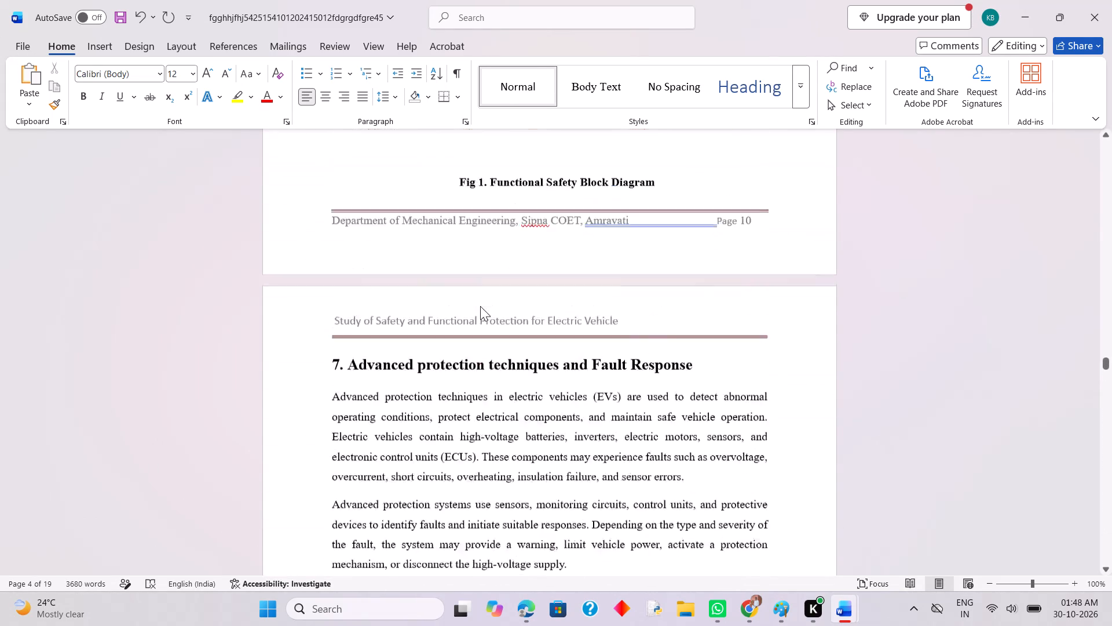
scroll(480, 306, up, 1)
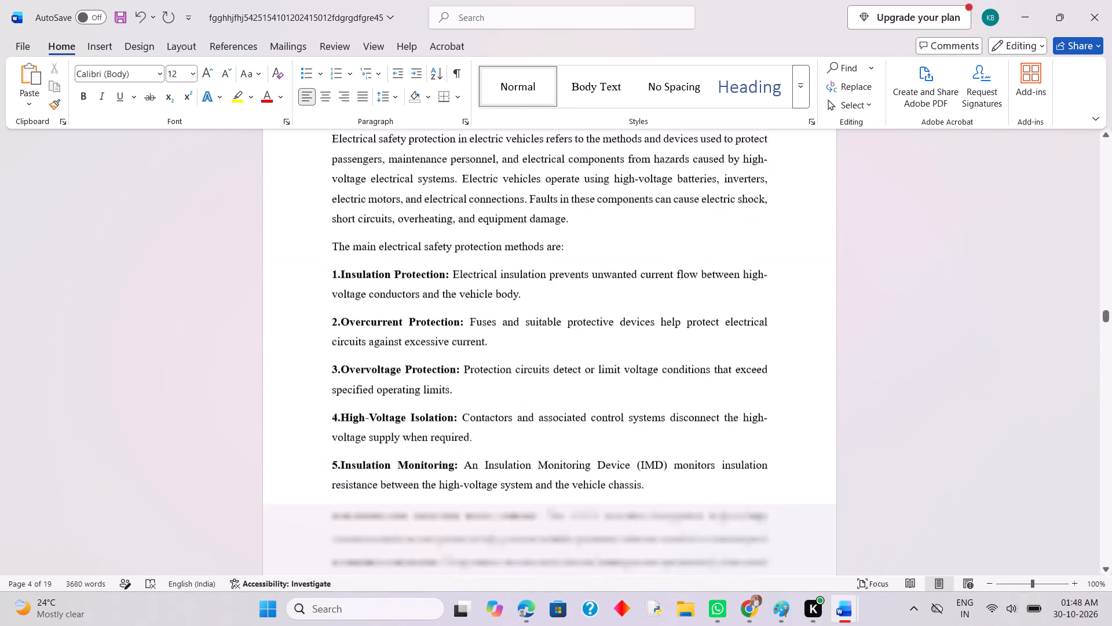
scroll(480, 306, up, 2)
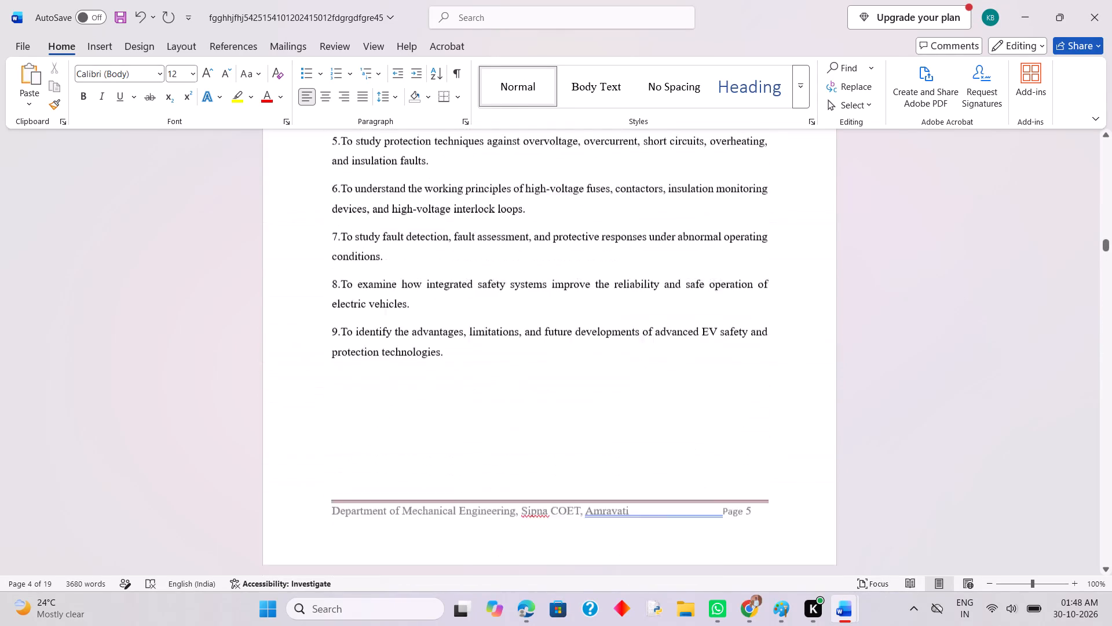
scroll(480, 306, up, 1)
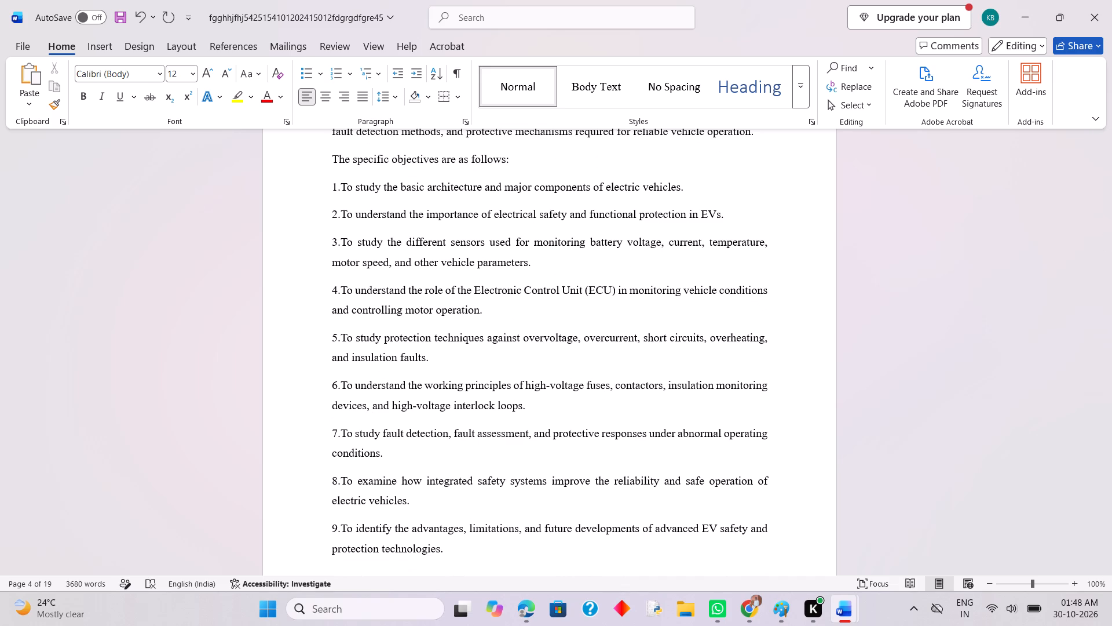
scroll(480, 306, up, 1)
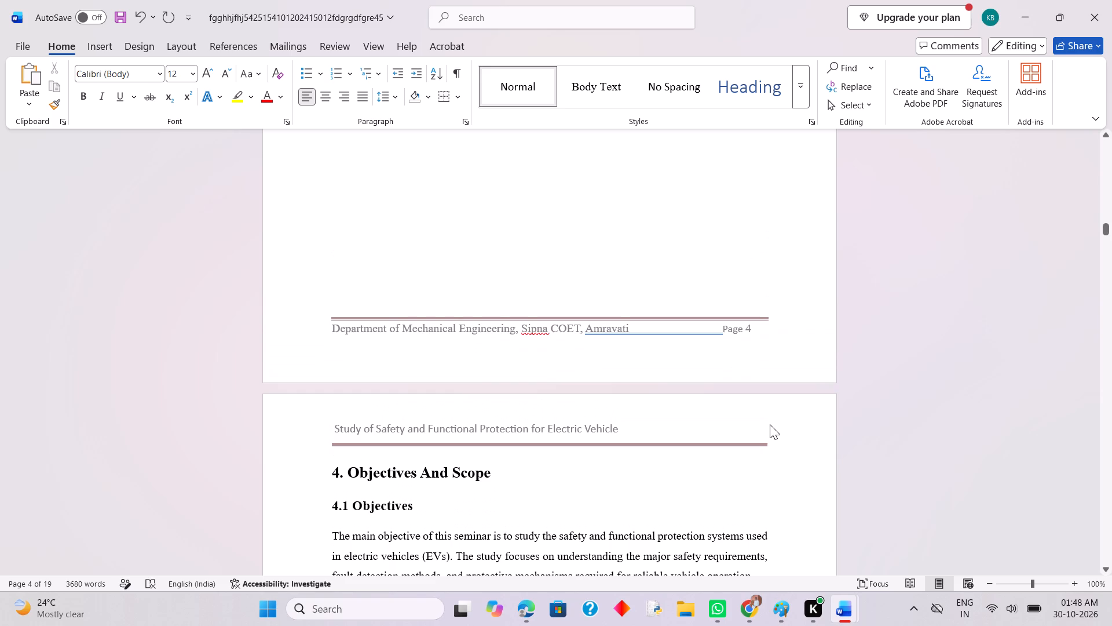
Switch to the sensor integration report and skim from the Introduction to the references and back to the opening pages.
click(835, 614)
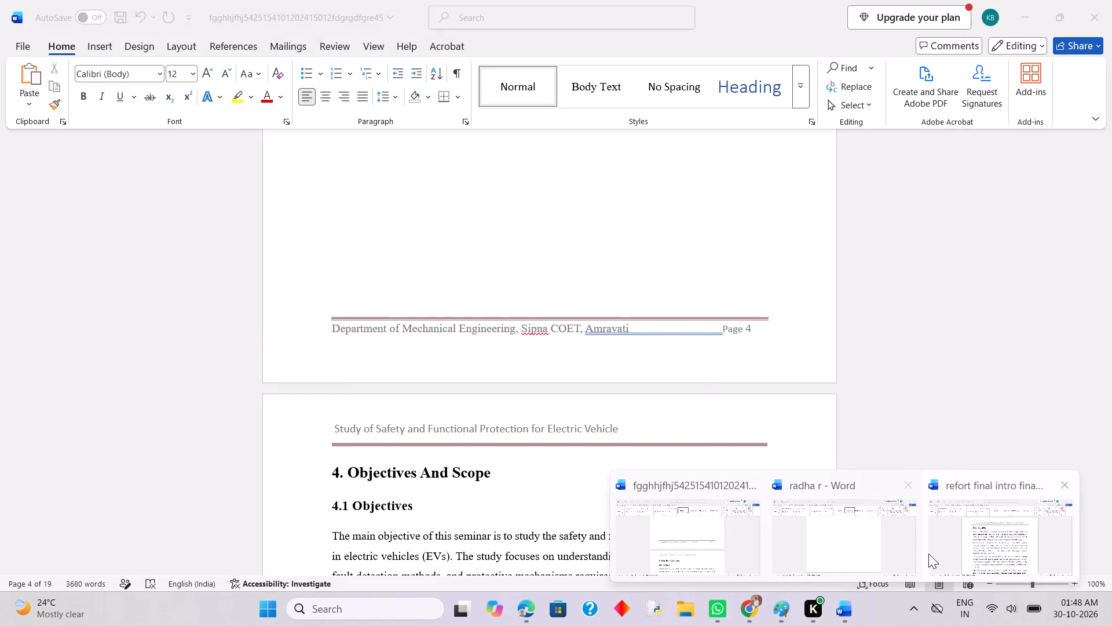
click(967, 529)
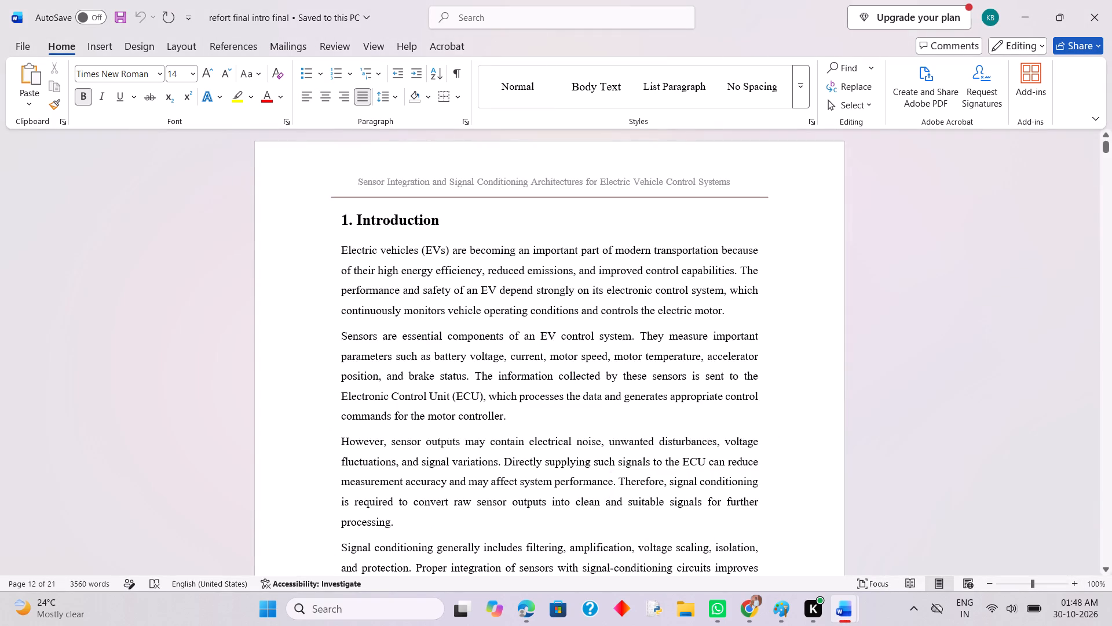
scroll(694, 429, down, 10)
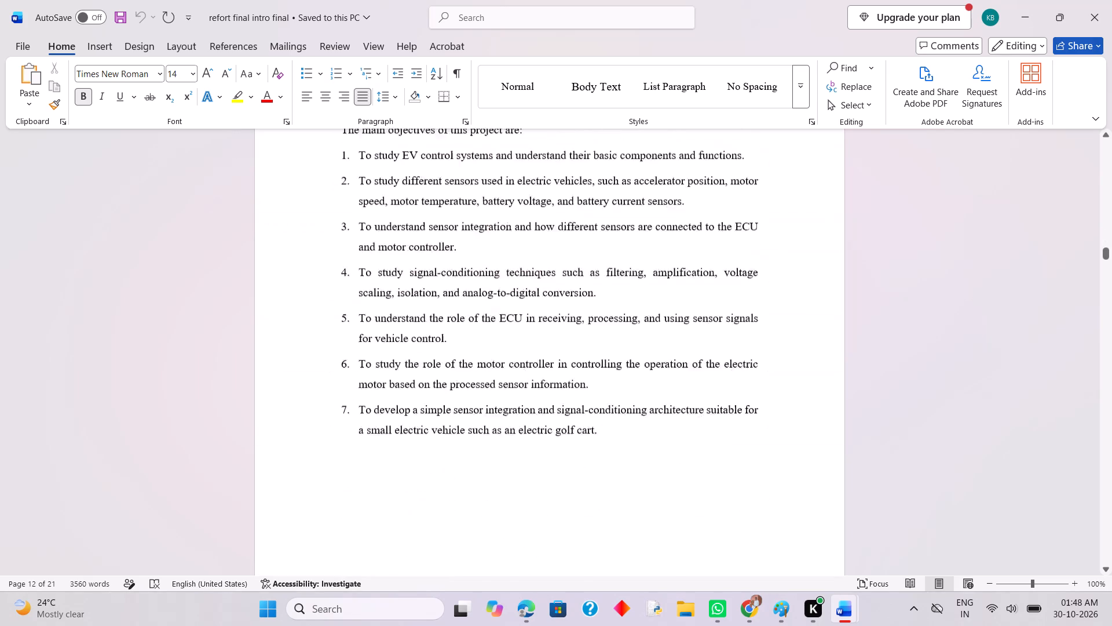
scroll(694, 429, down, 12)
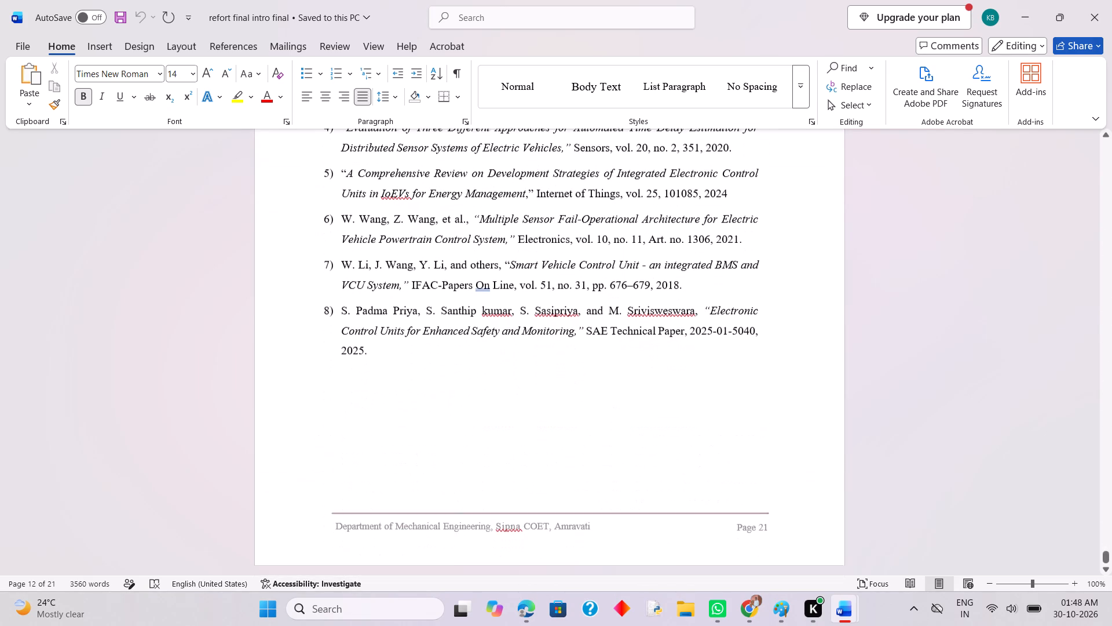
scroll(694, 429, down, 2)
scroll(694, 429, up, 3)
scroll(694, 429, right, 1)
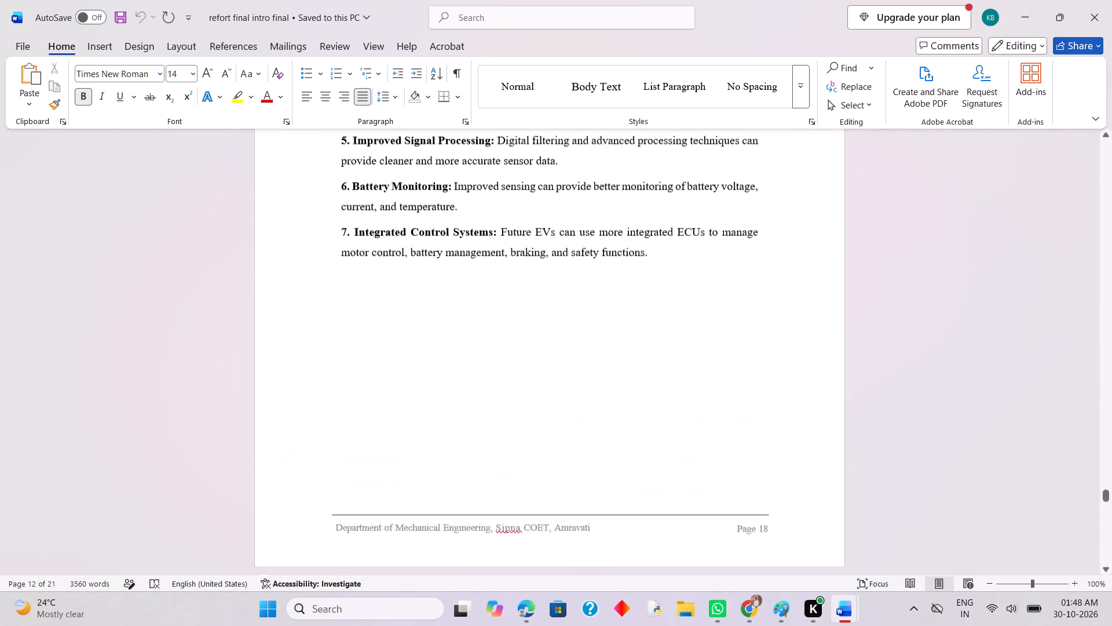
scroll(694, 429, right, 1)
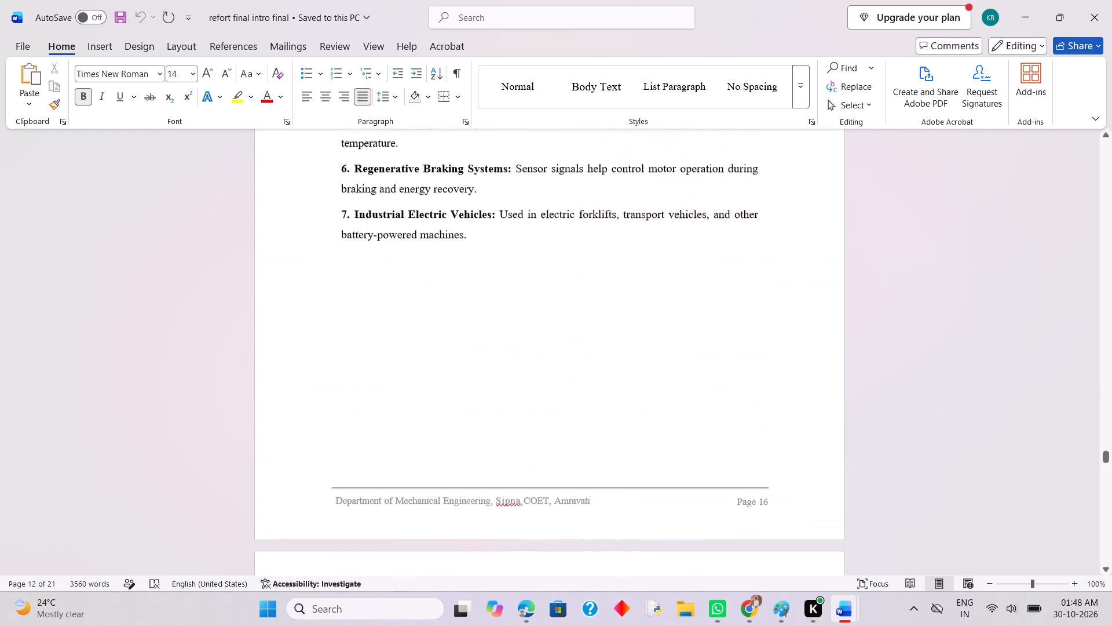
scroll(694, 429, right, 1)
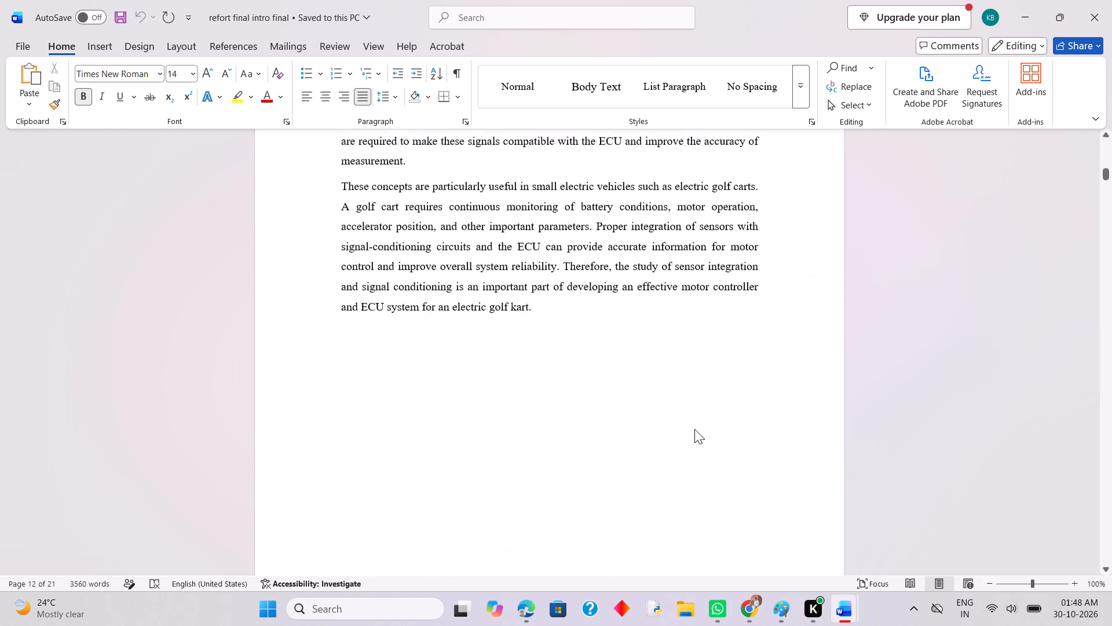
Review the sensor integration report from Problem Statement through Importance of Signal Conditioning, checking headings, numbering, figures and captions.
scroll(694, 429, right, 1)
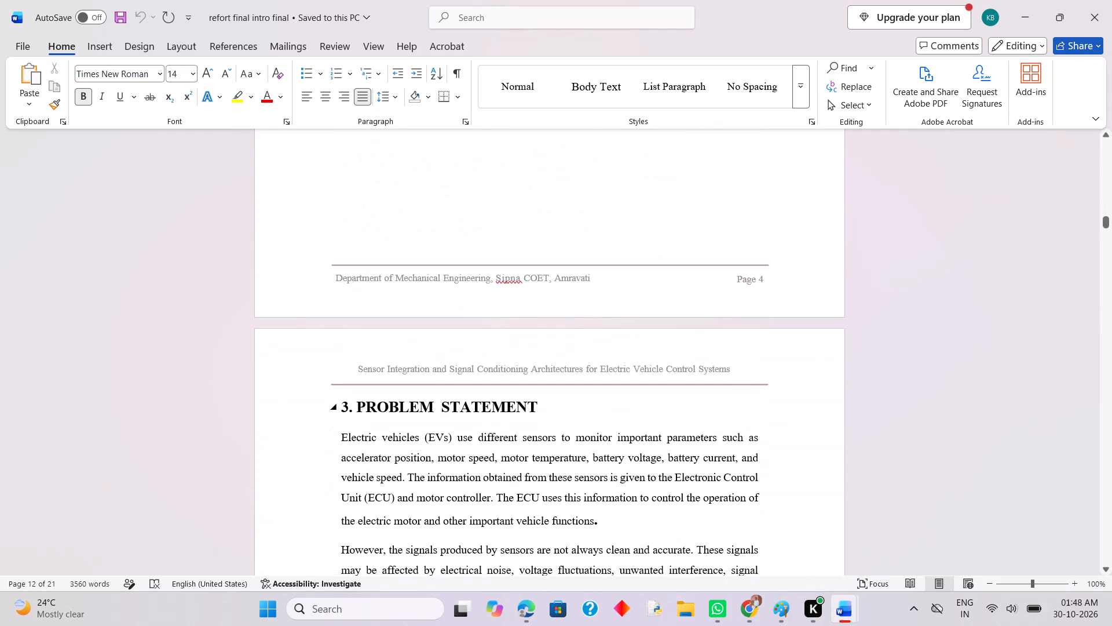
scroll(694, 429, down, 2)
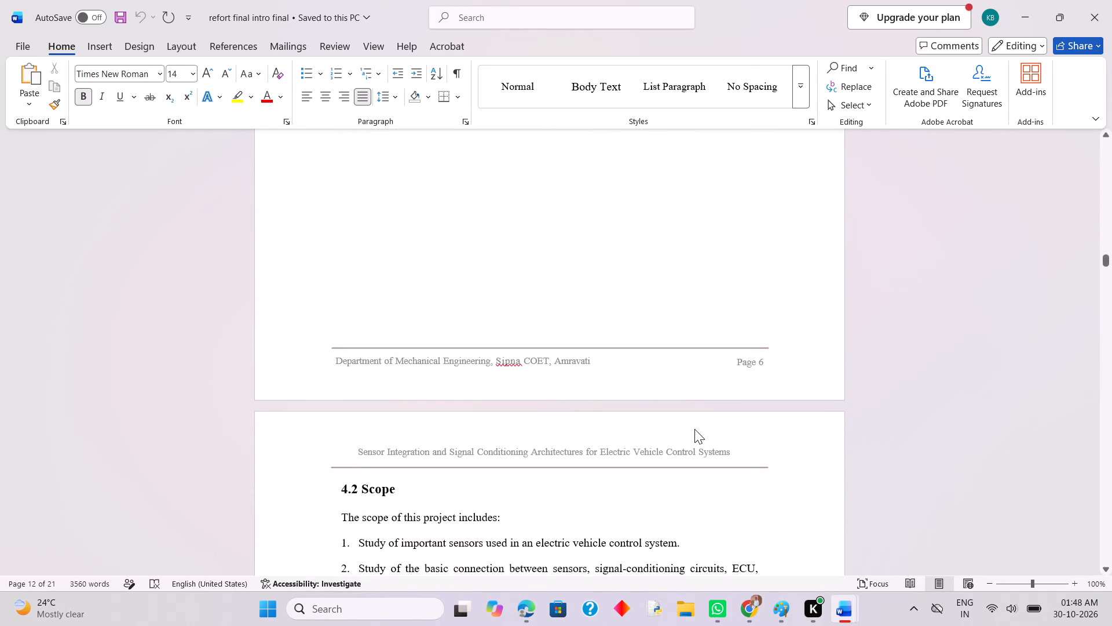
scroll(694, 429, down, 2)
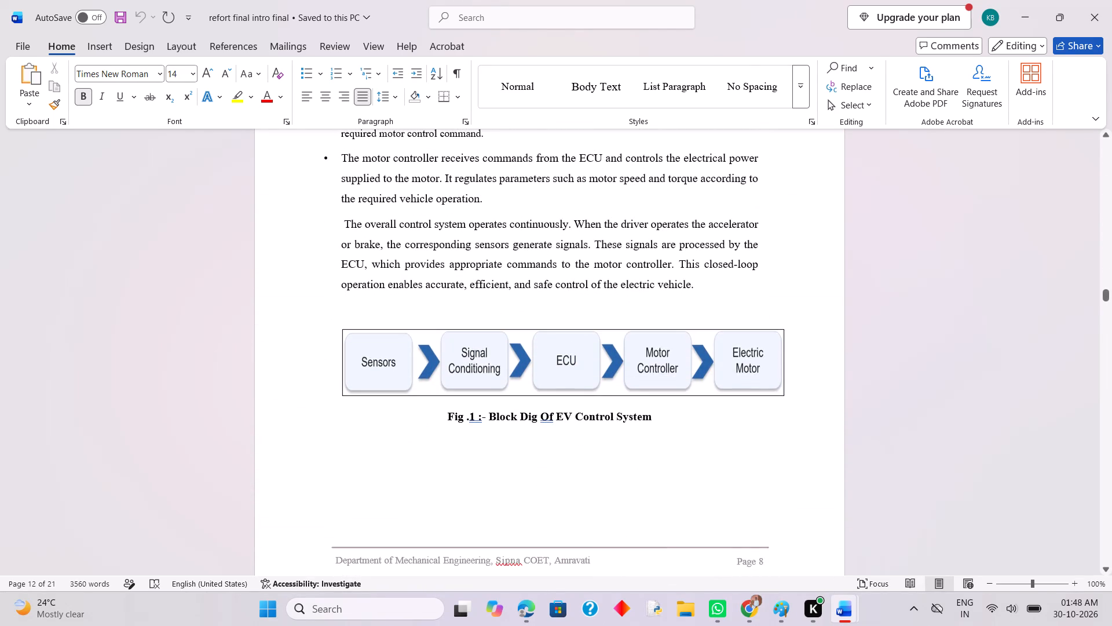
scroll(694, 429, down, 1)
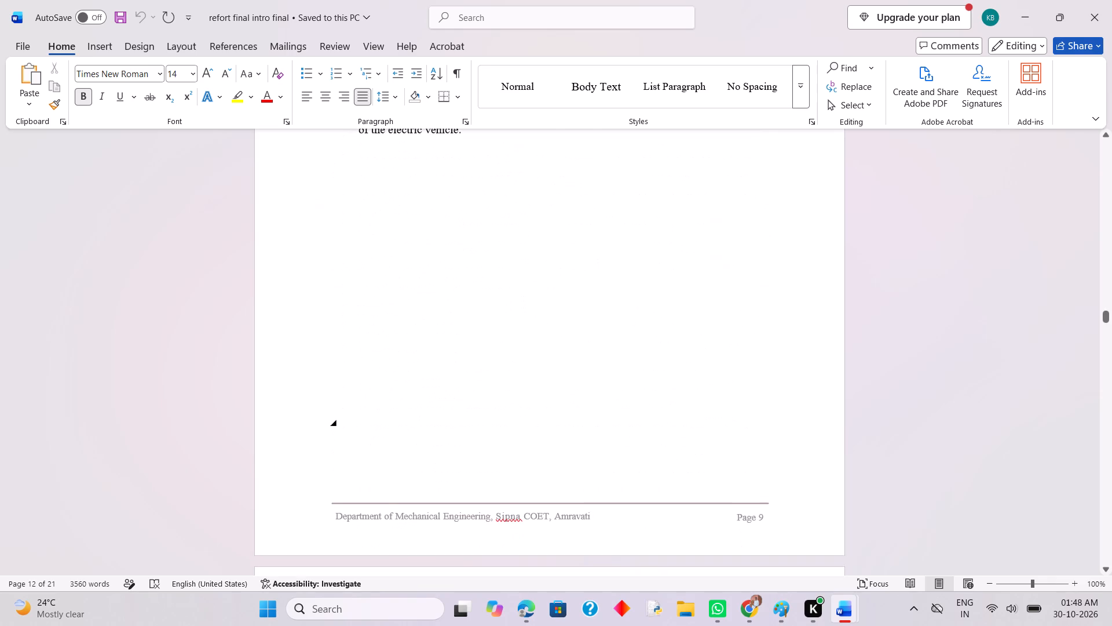
scroll(694, 429, down, 2)
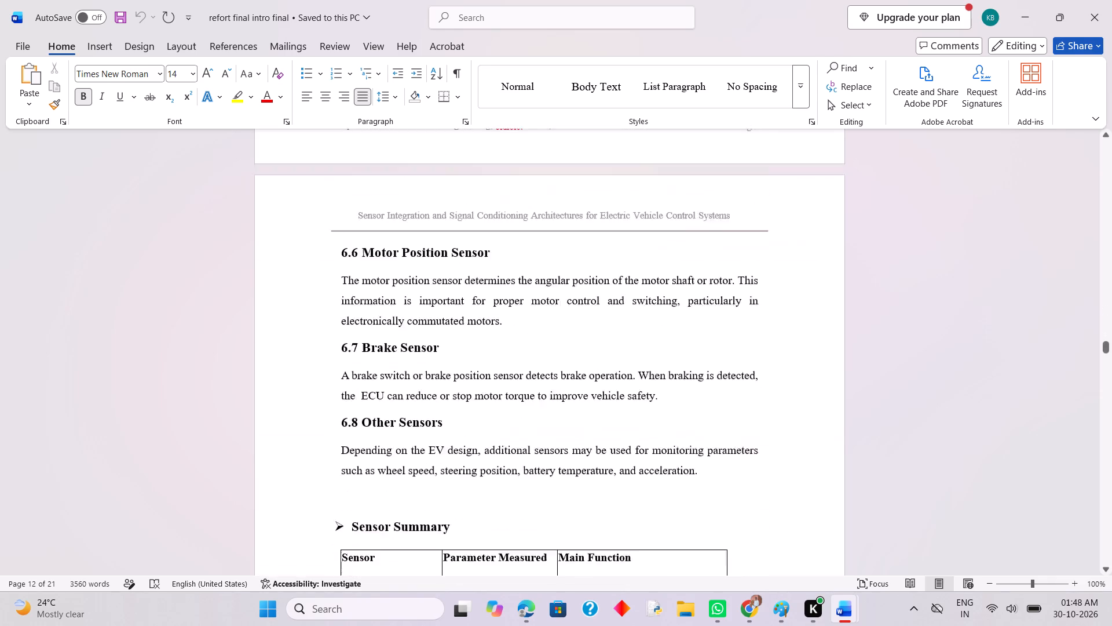
scroll(694, 429, down, 2)
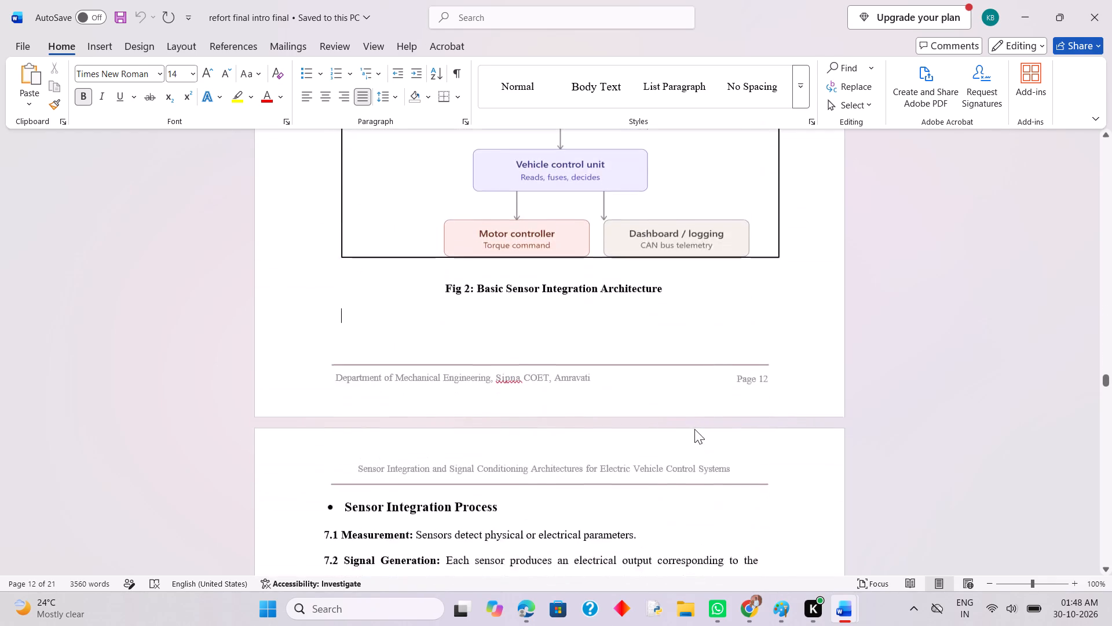
scroll(694, 429, down, 3)
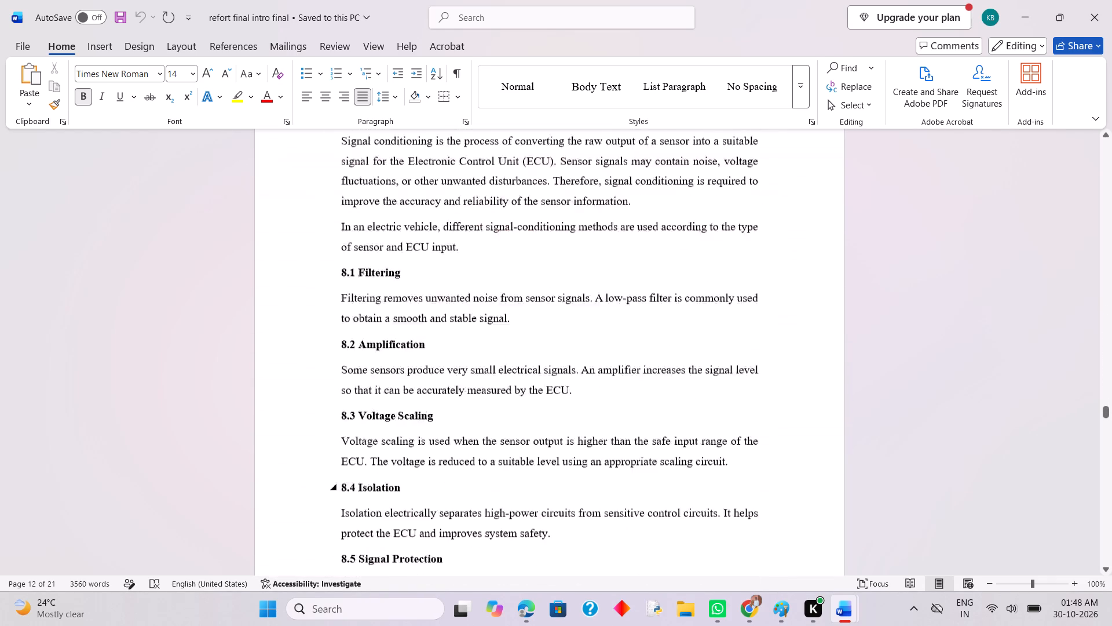
scroll(694, 429, down, 1)
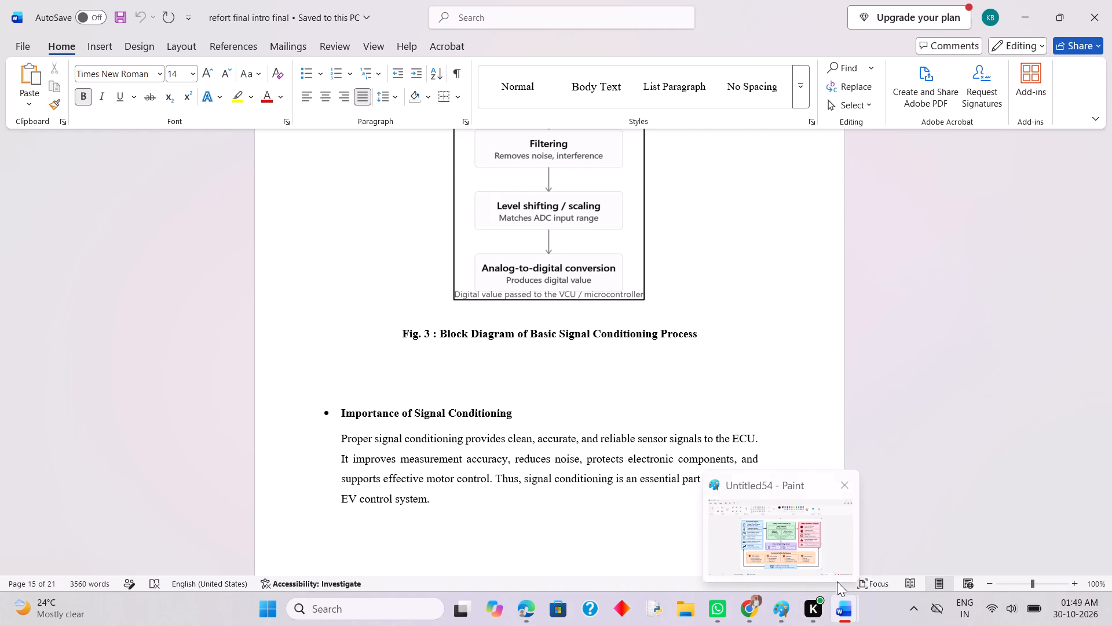
Switch to the motor control report and examine its conclusion section, the numbered working steps and the Fig 4 flowchart page.
click(813, 519)
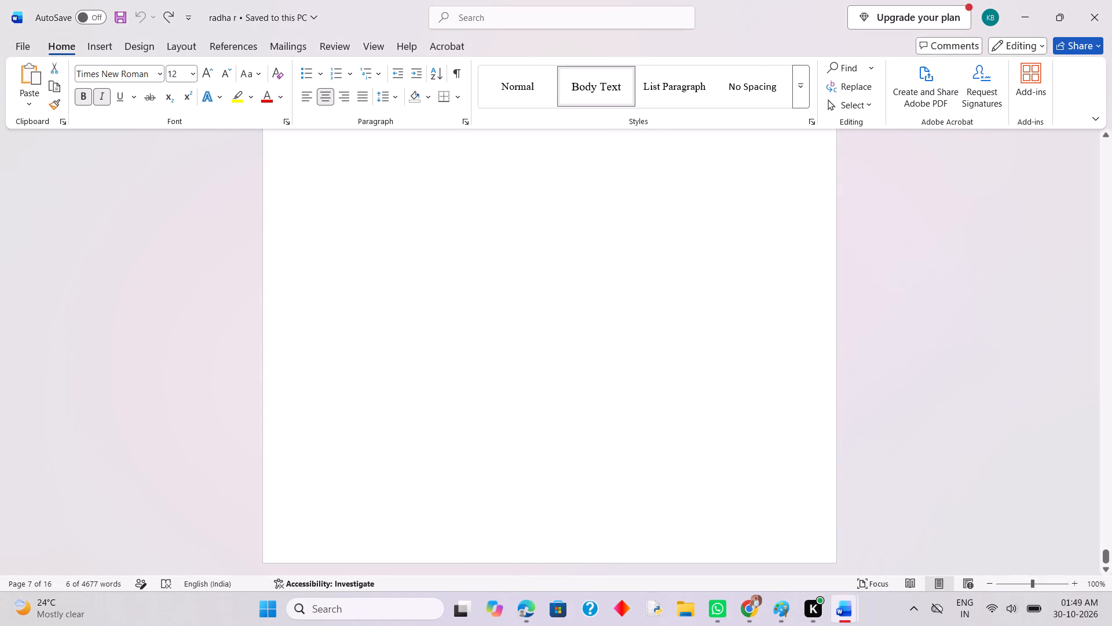
scroll(763, 366, up, 3)
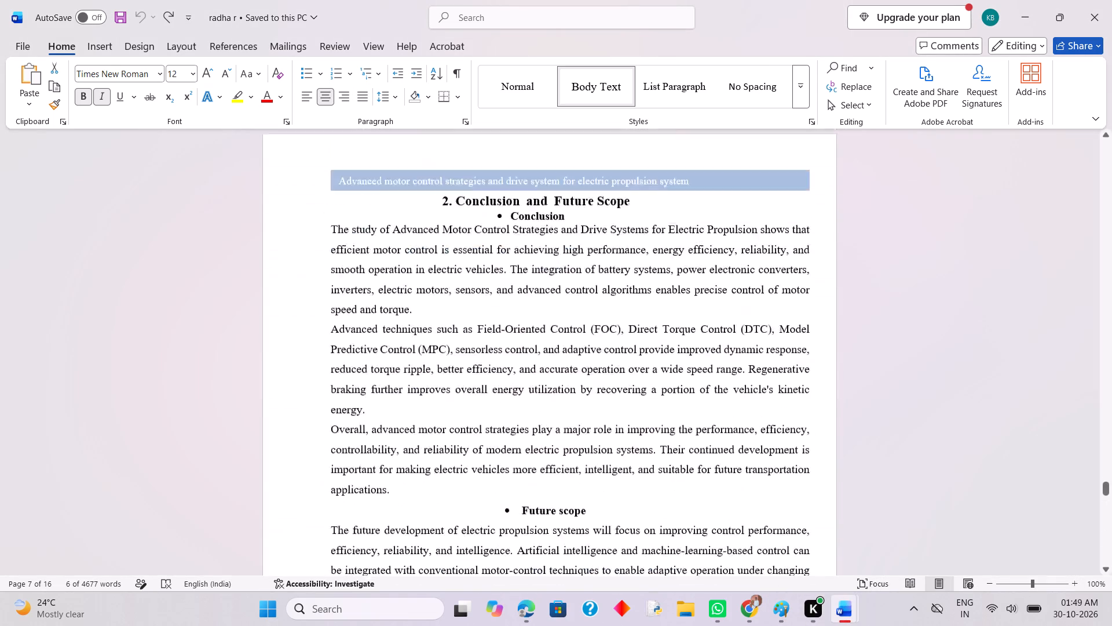
scroll(763, 366, up, 2)
scroll(763, 366, down, 1)
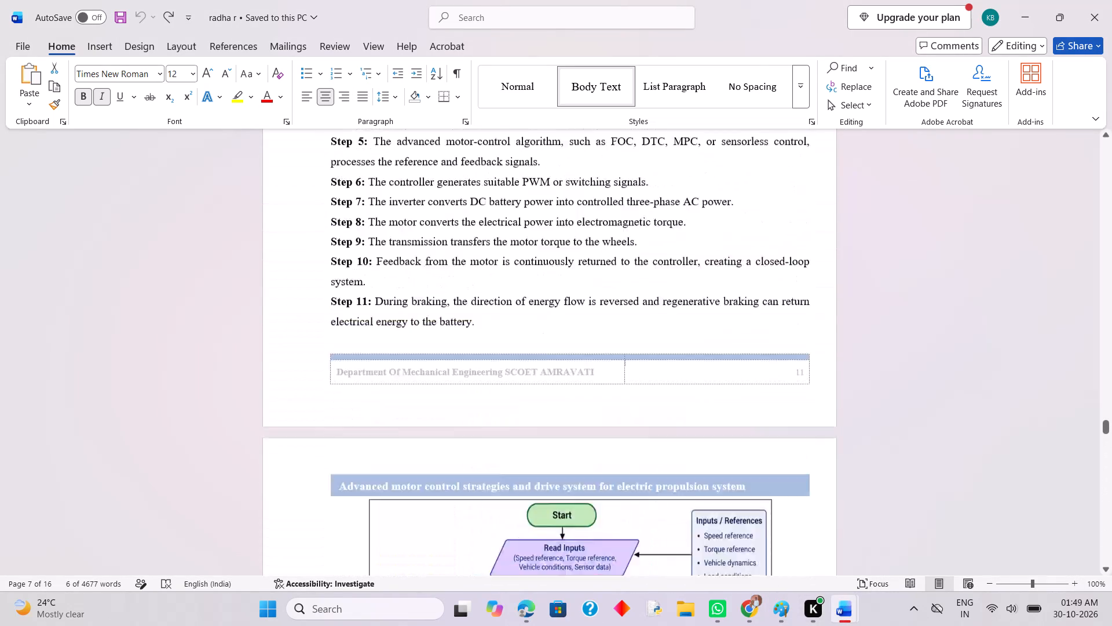
scroll(763, 366, down, 1)
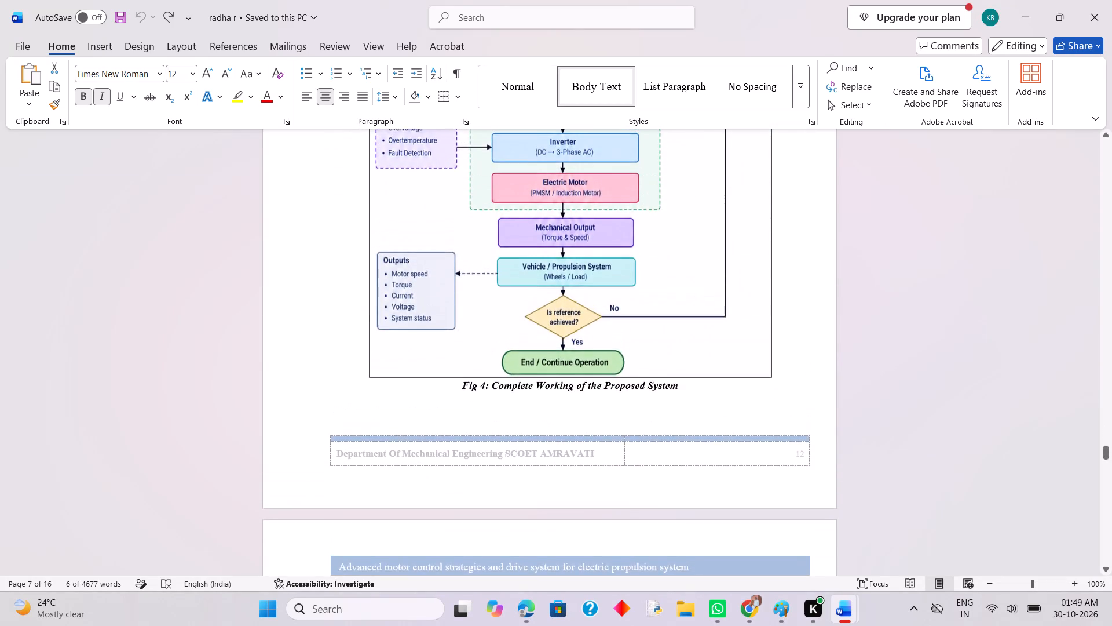
scroll(763, 366, down, 1)
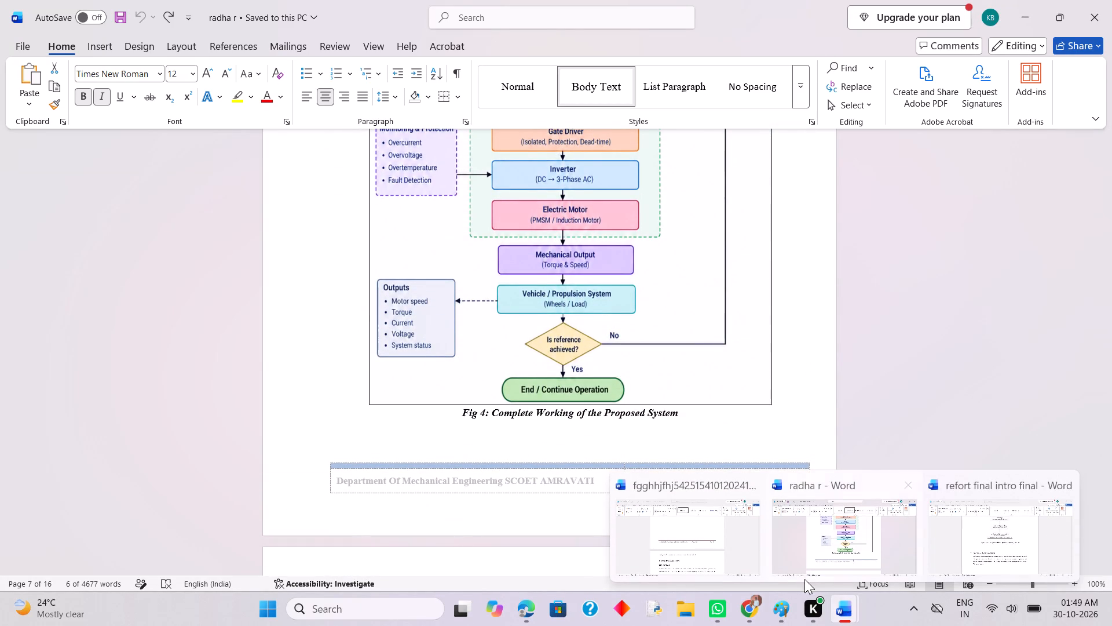
Switch to ChatGPT in Chrome and open the most recent Functional Safety Diagram chat.
click(755, 598)
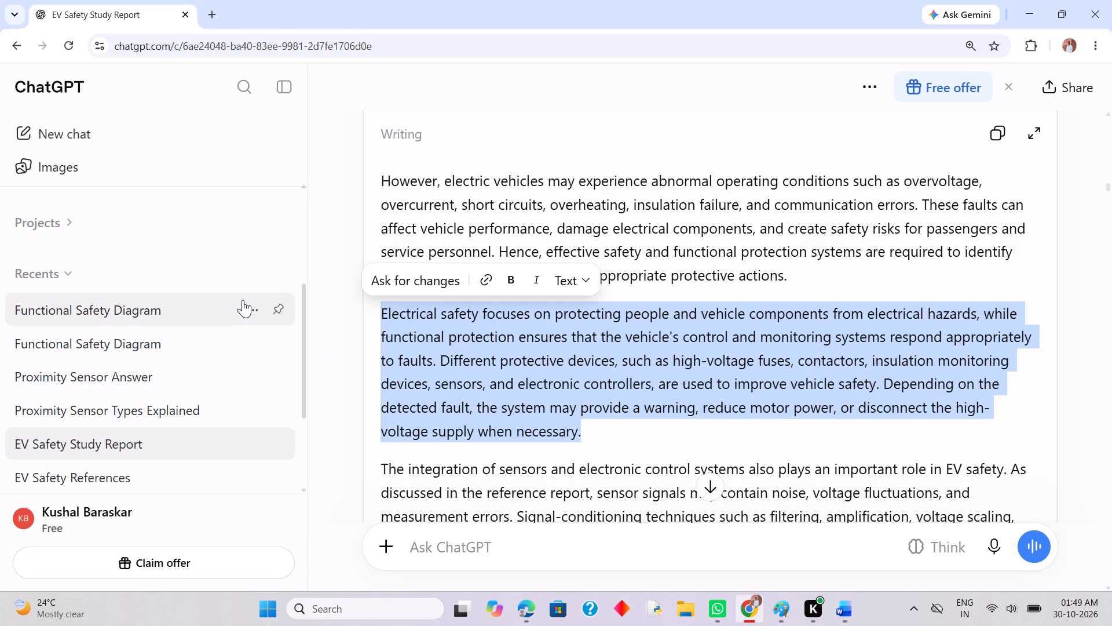
click(239, 300)
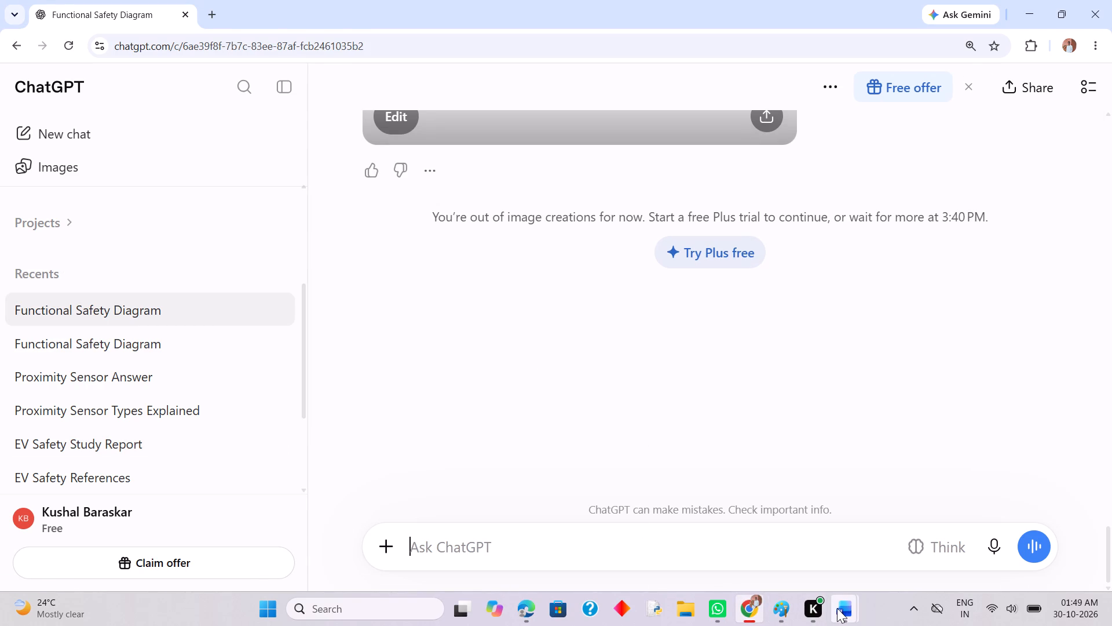
Switch to the safety and functional protection report in Word and review it from Objectives And Scope through Advantages, then back to Advanced Protection Techniques.
click(719, 505)
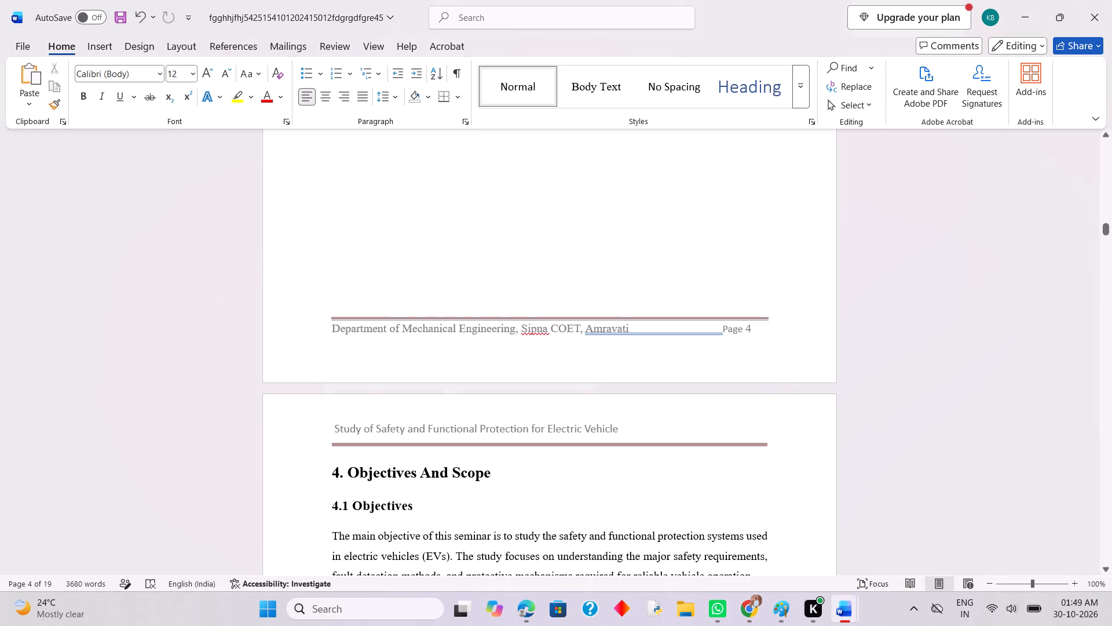
scroll(719, 505, down, 1)
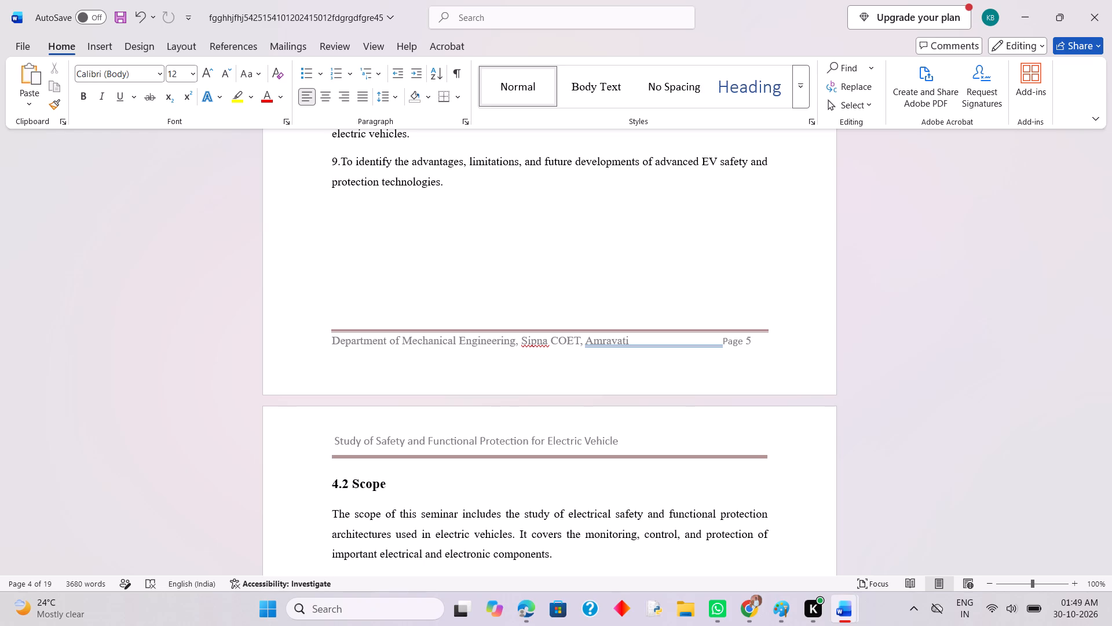
scroll(719, 505, down, 1)
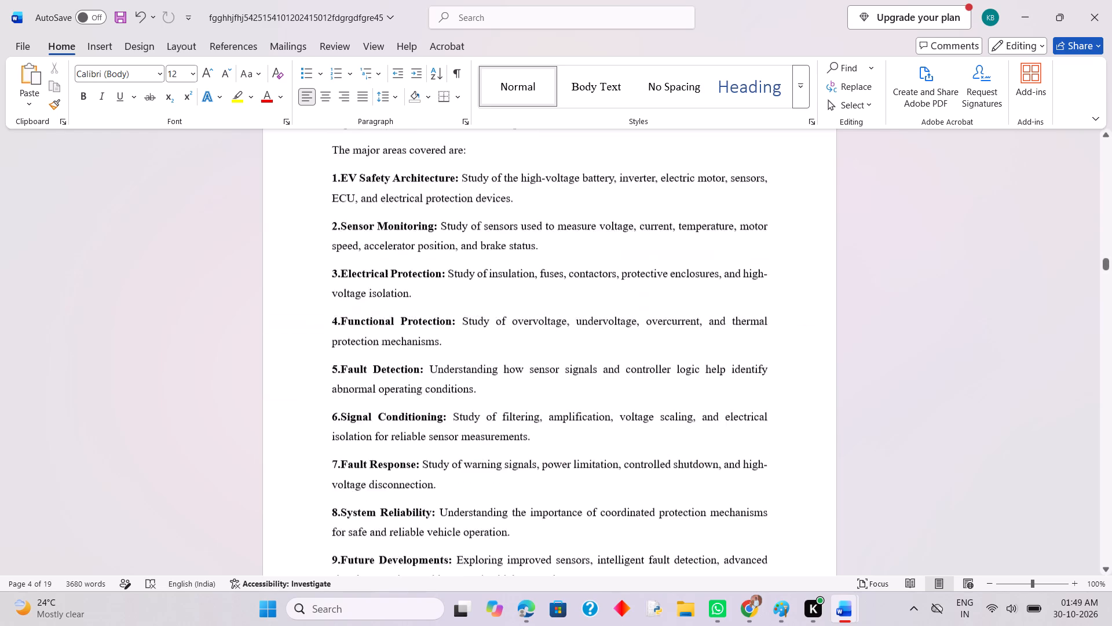
scroll(719, 505, down, 2)
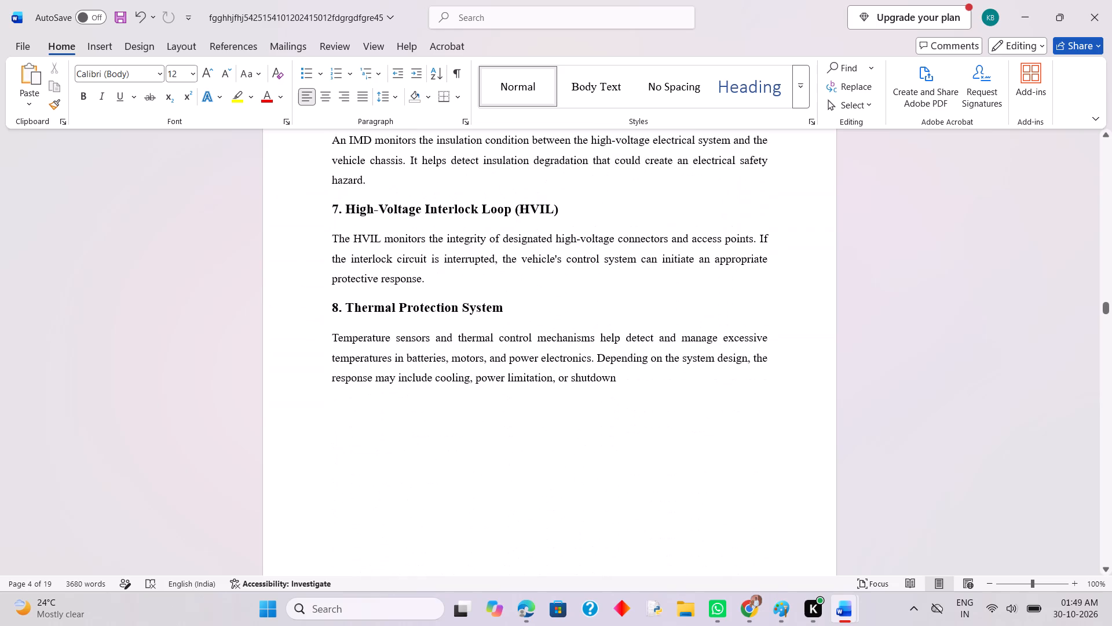
scroll(719, 505, down, 1)
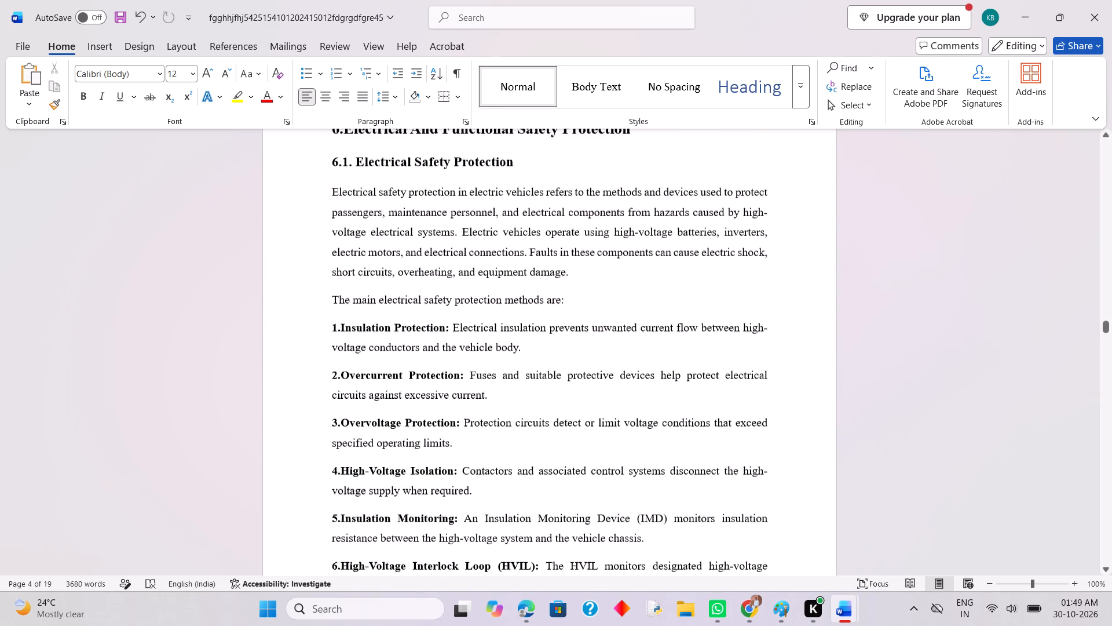
scroll(719, 505, down, 1)
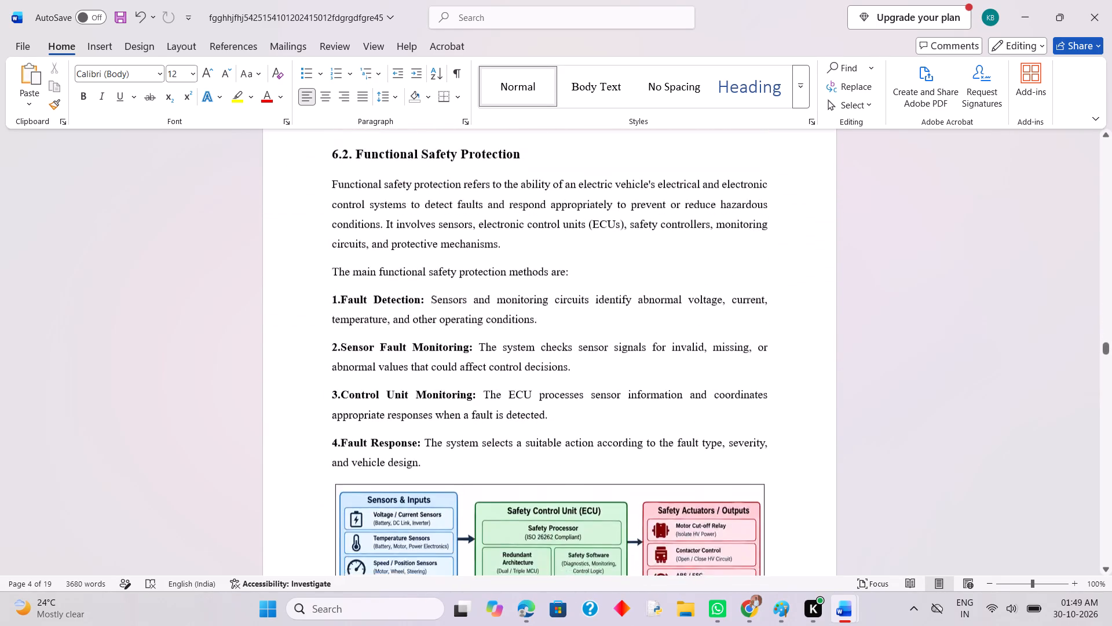
scroll(719, 505, down, 1)
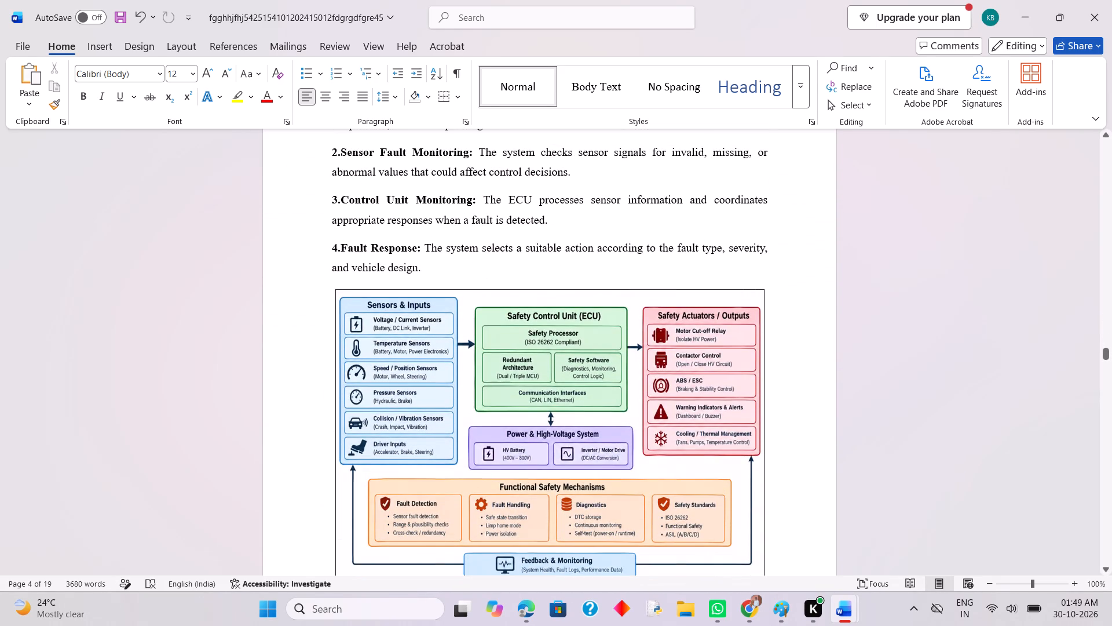
scroll(719, 505, down, 2)
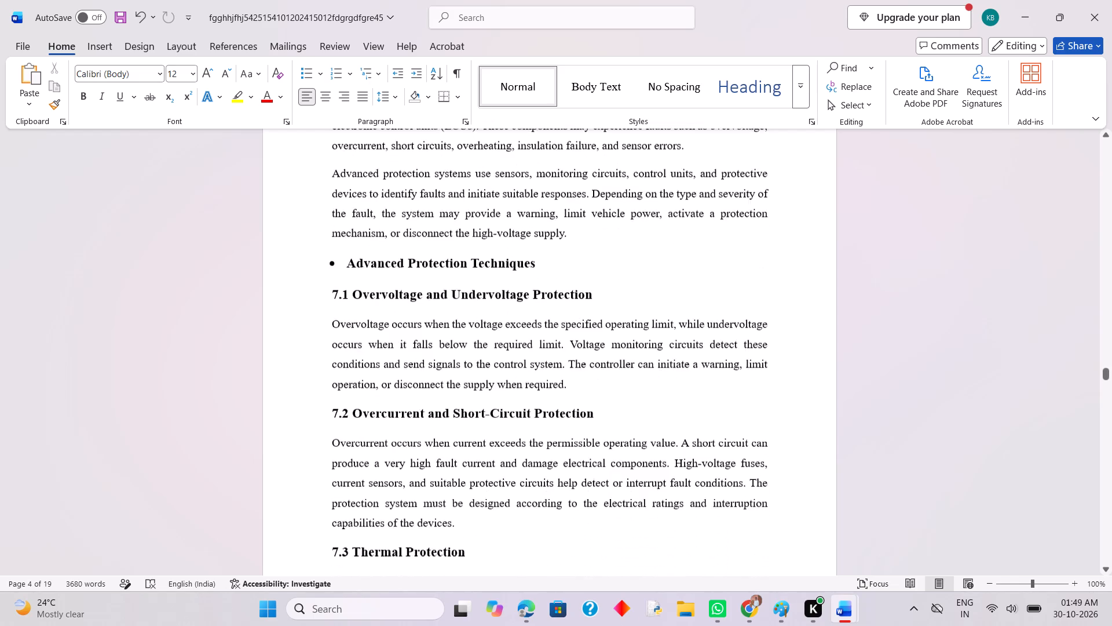
scroll(719, 505, down, 2)
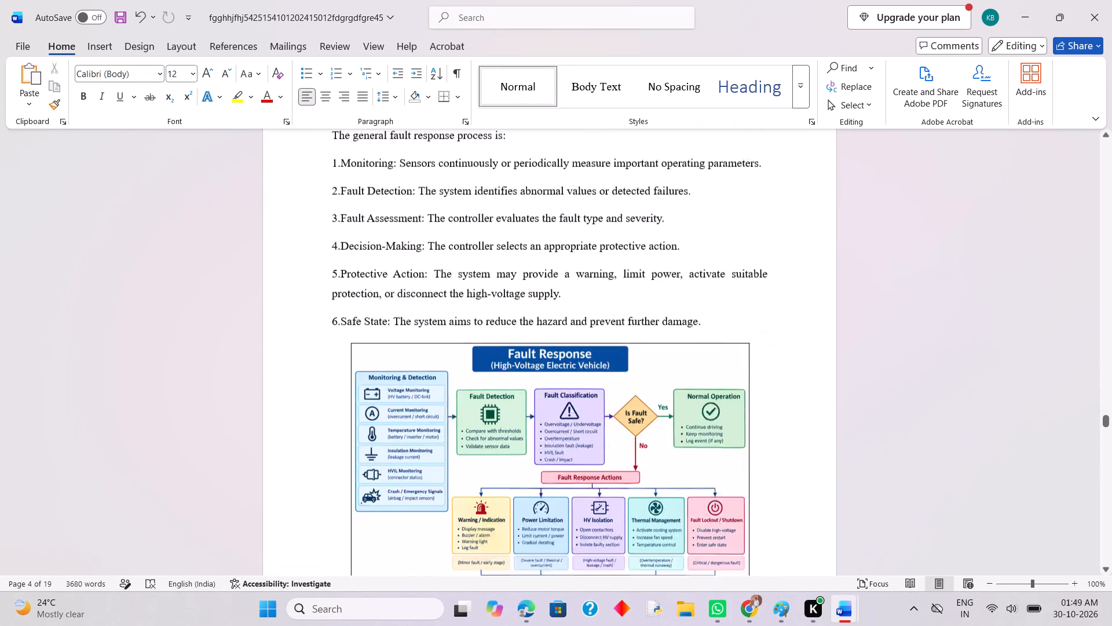
scroll(719, 505, down, 1)
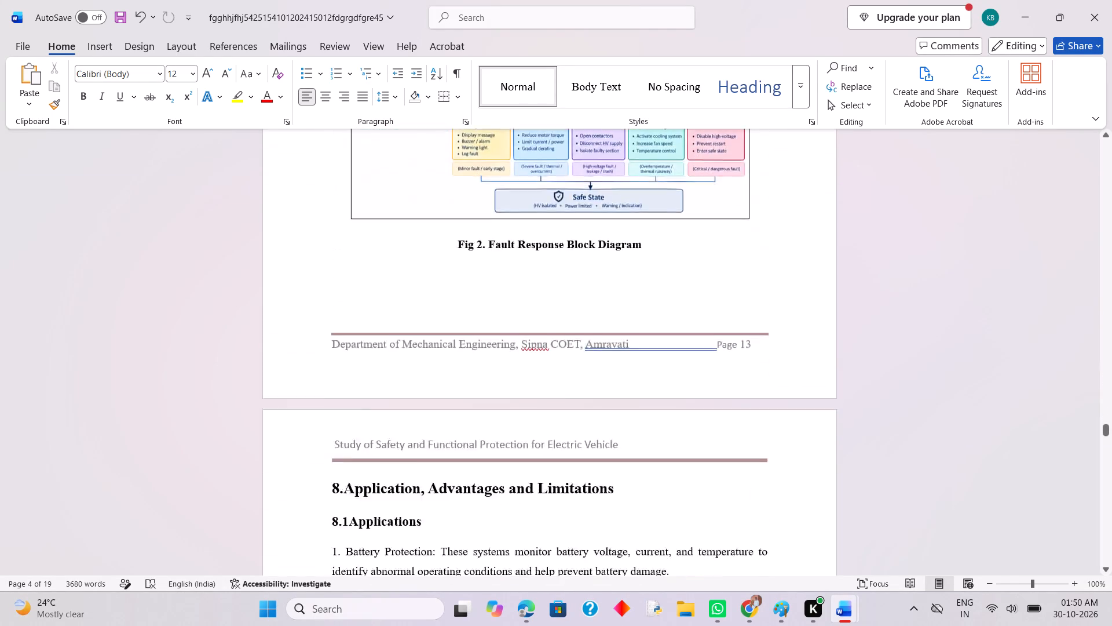
scroll(719, 505, down, 1)
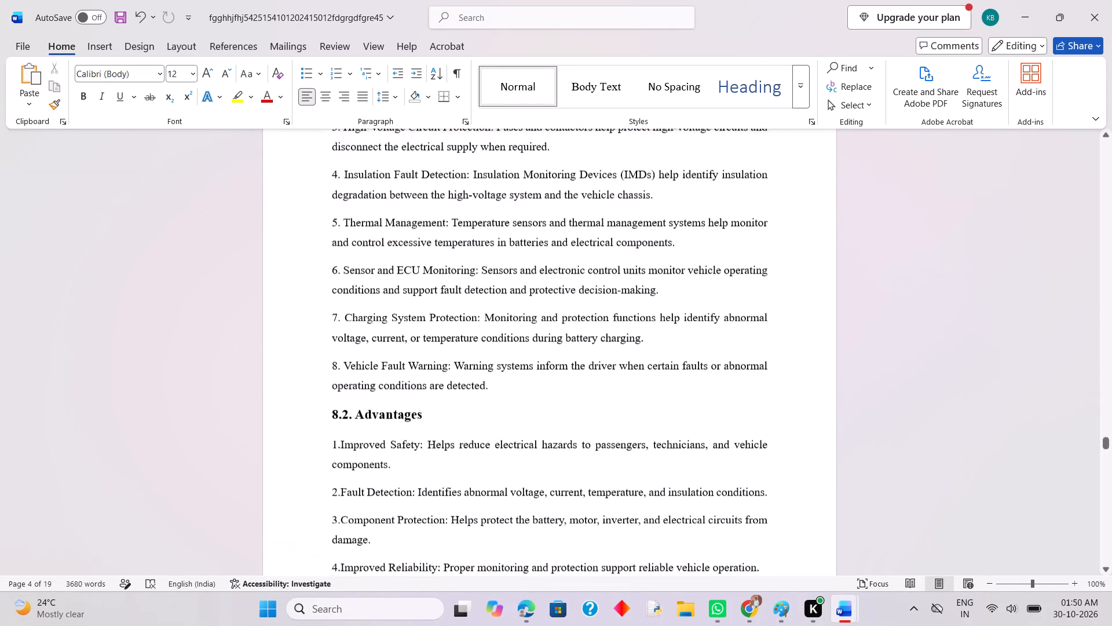
scroll(719, 505, down, 1)
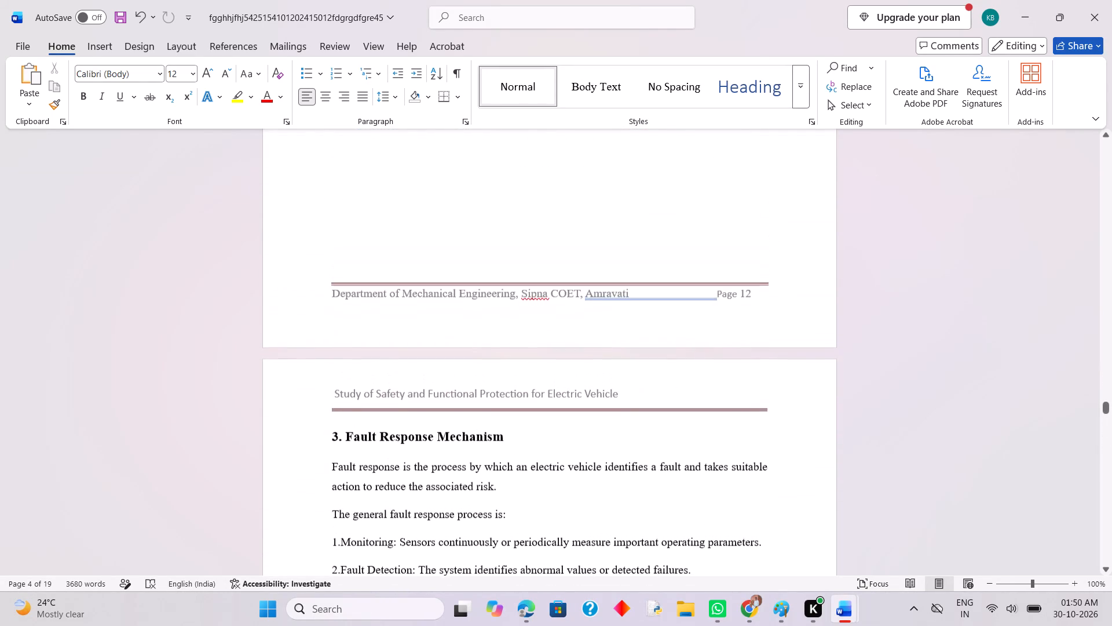
scroll(719, 505, down, 1)
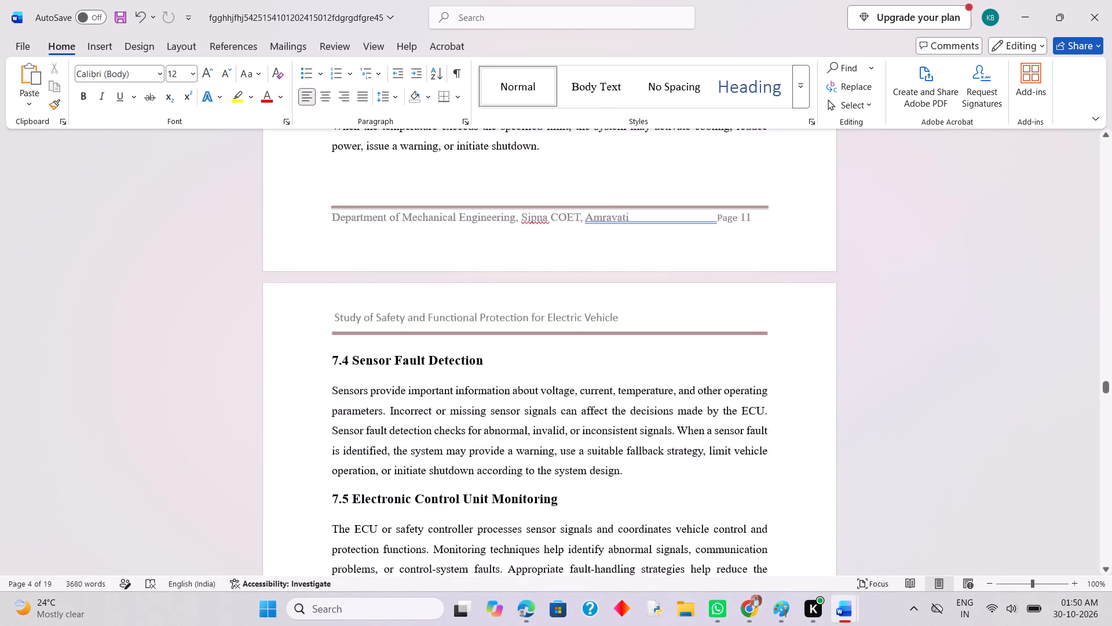
scroll(719, 505, down, 1)
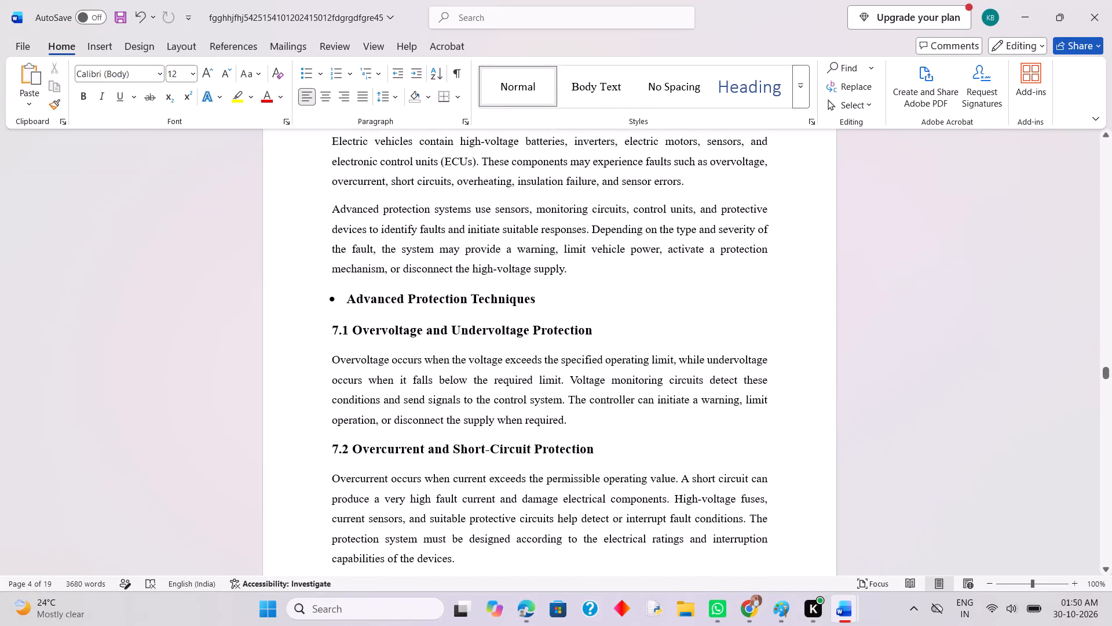
drag(544, 296, 432, 288)
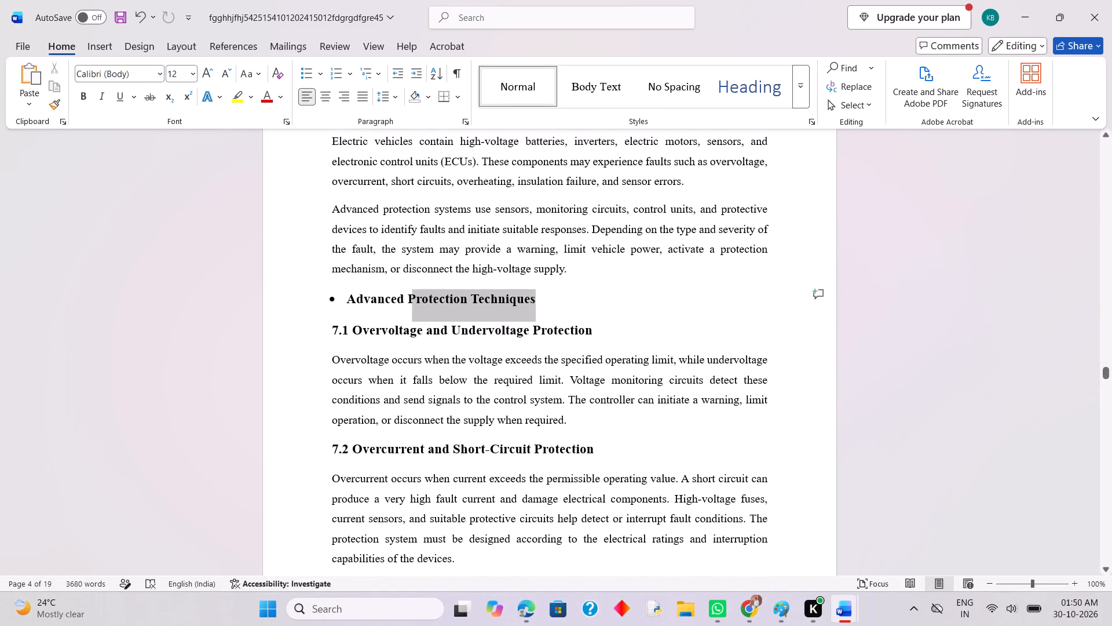
drag(432, 288, 368, 295)
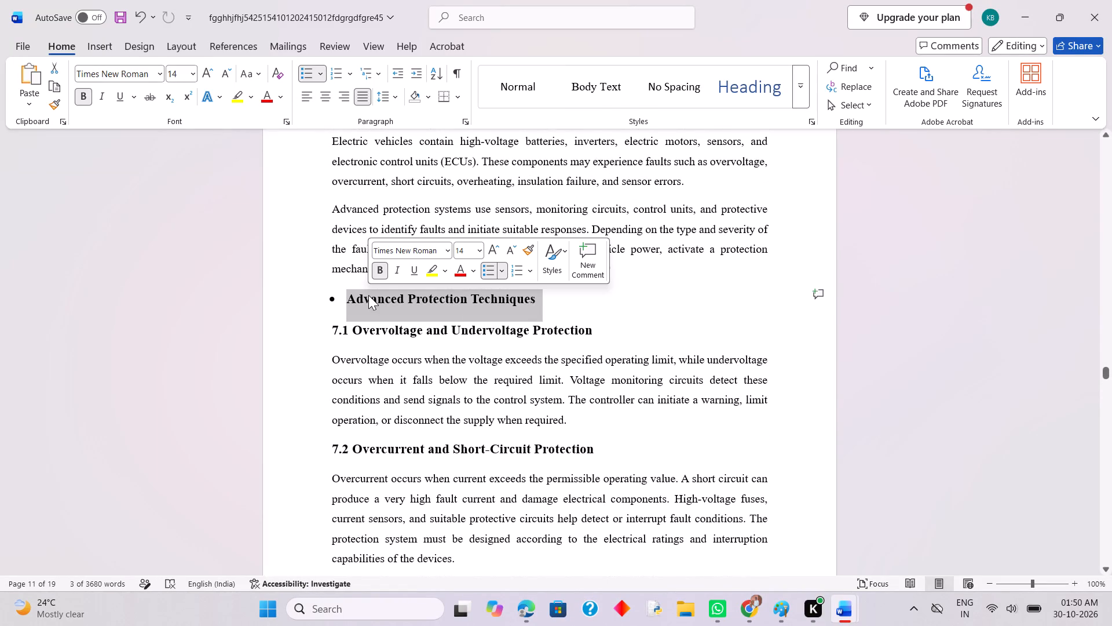
key(ctrl+c)
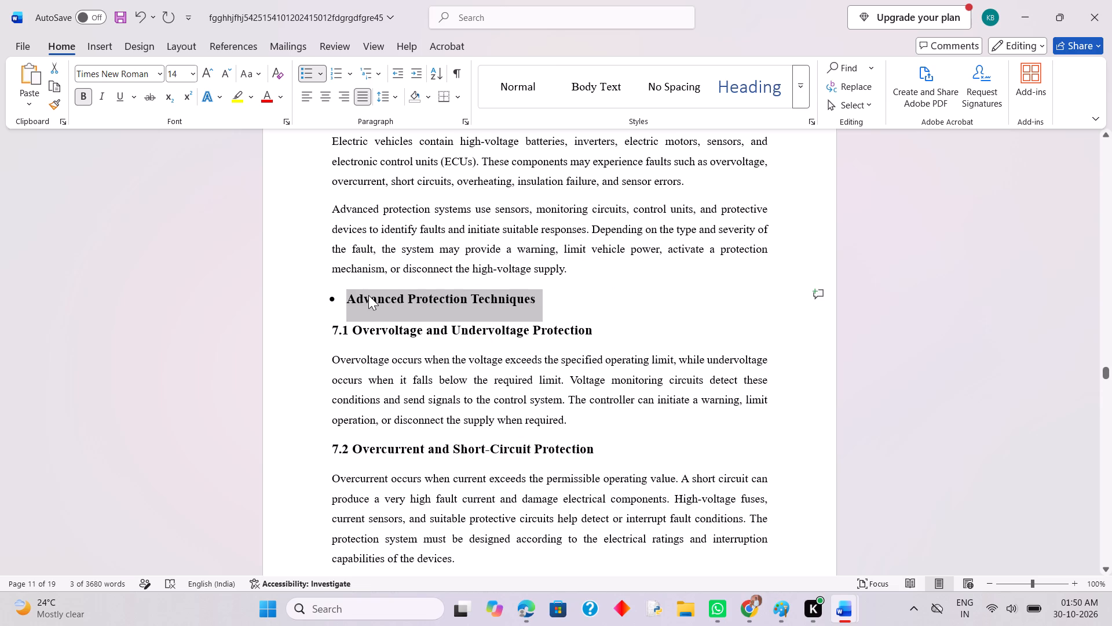
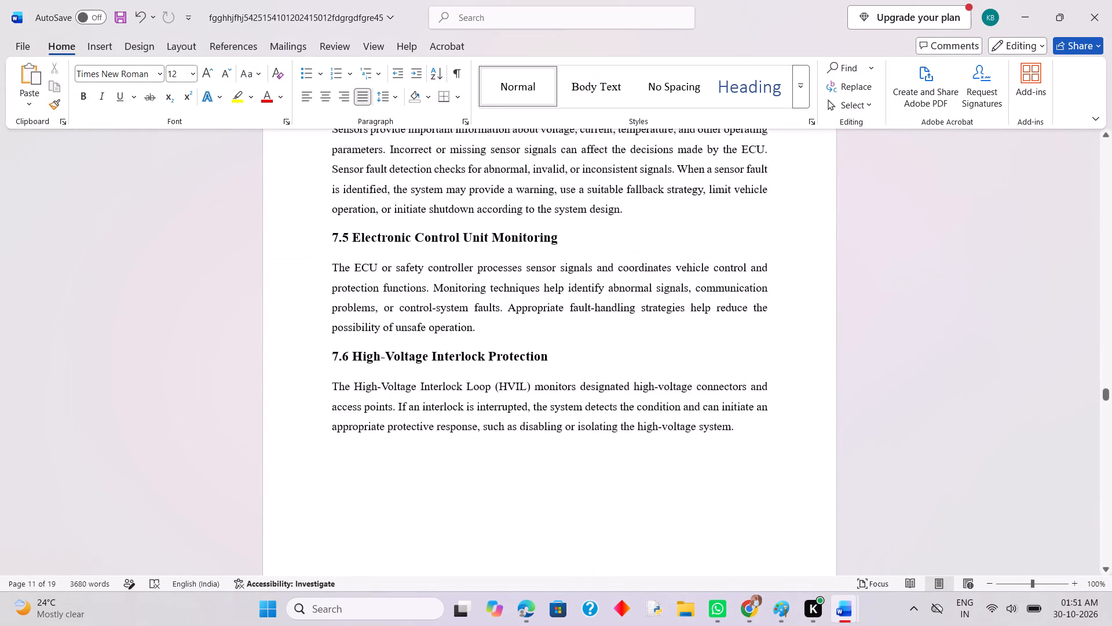
scroll(703, 409, down, 1)
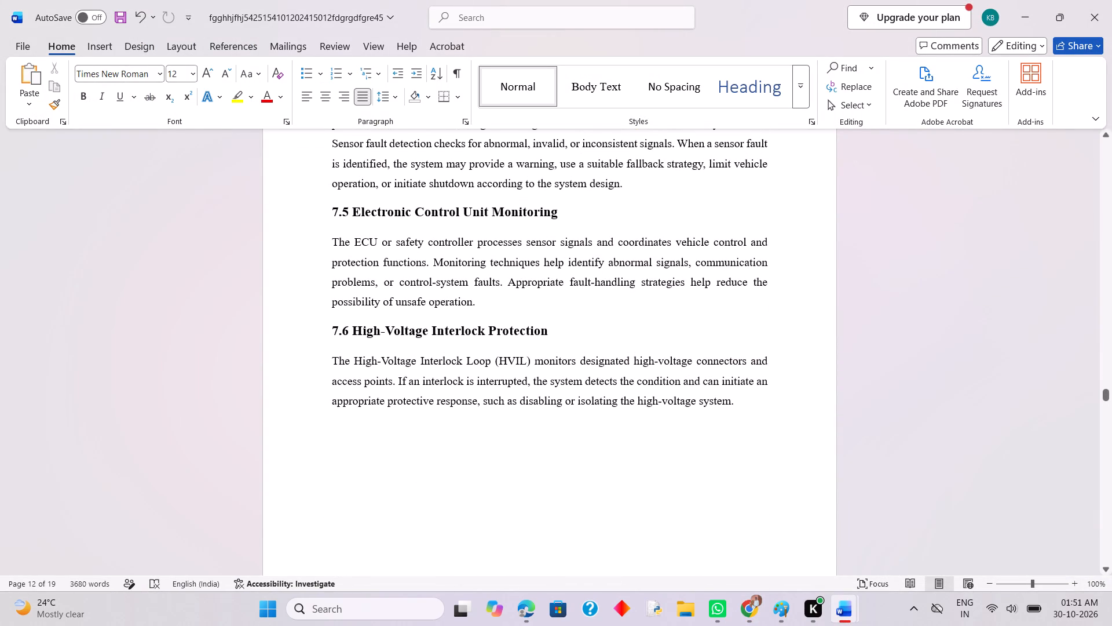
Open the recent document kushal report.21 from Downloads.
click(27, 35)
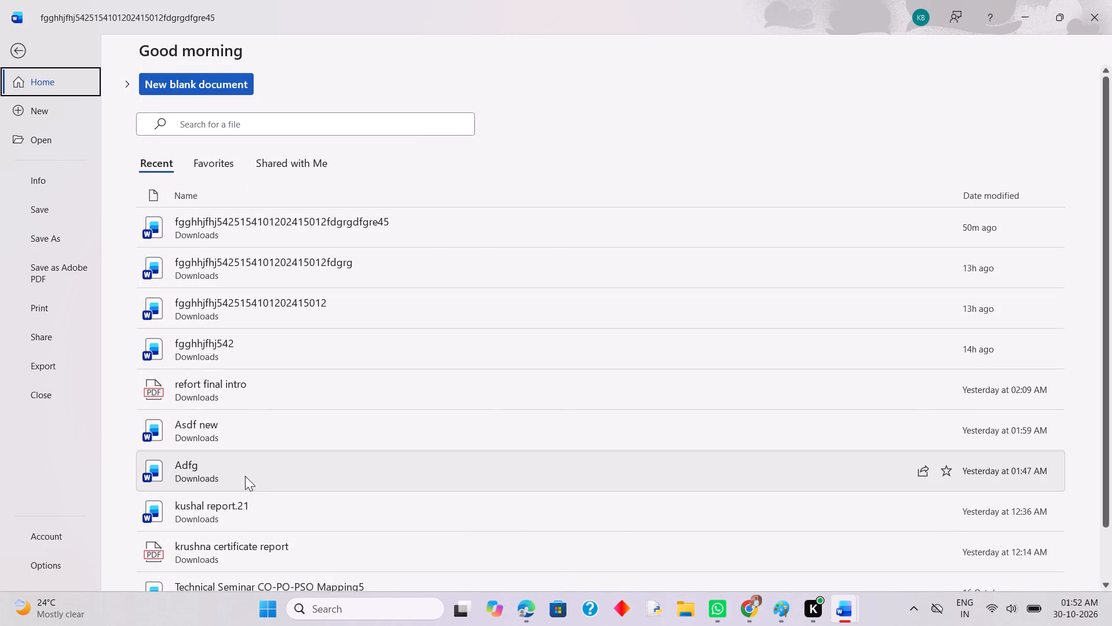
click(244, 508)
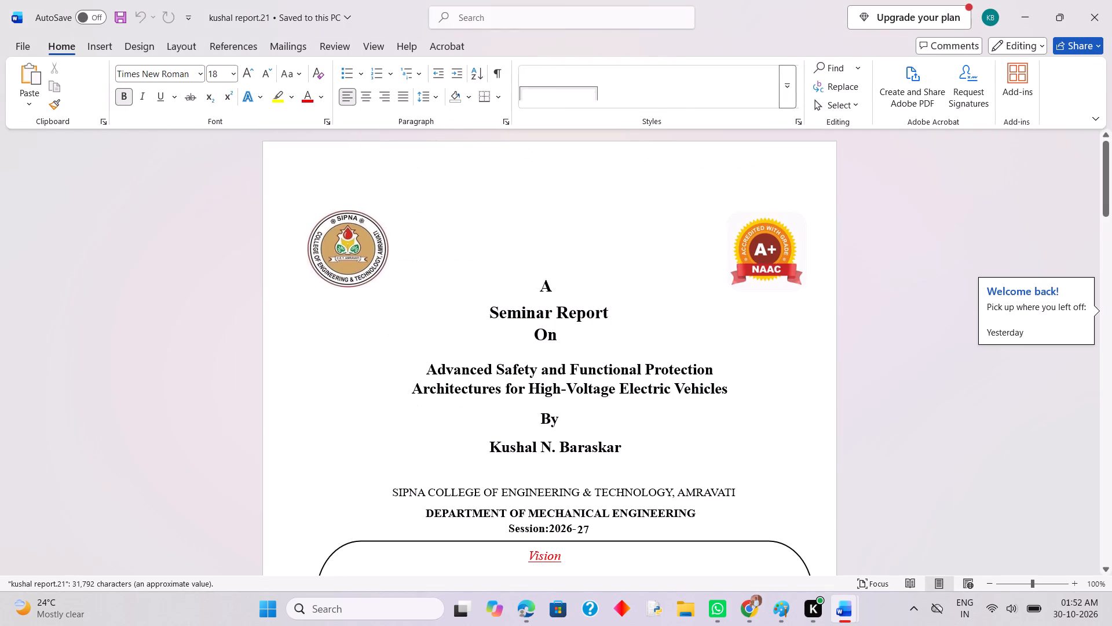
Look through the report's chapters, contents table and figures for a reusable EV safety block diagram.
scroll(463, 391, down, 12)
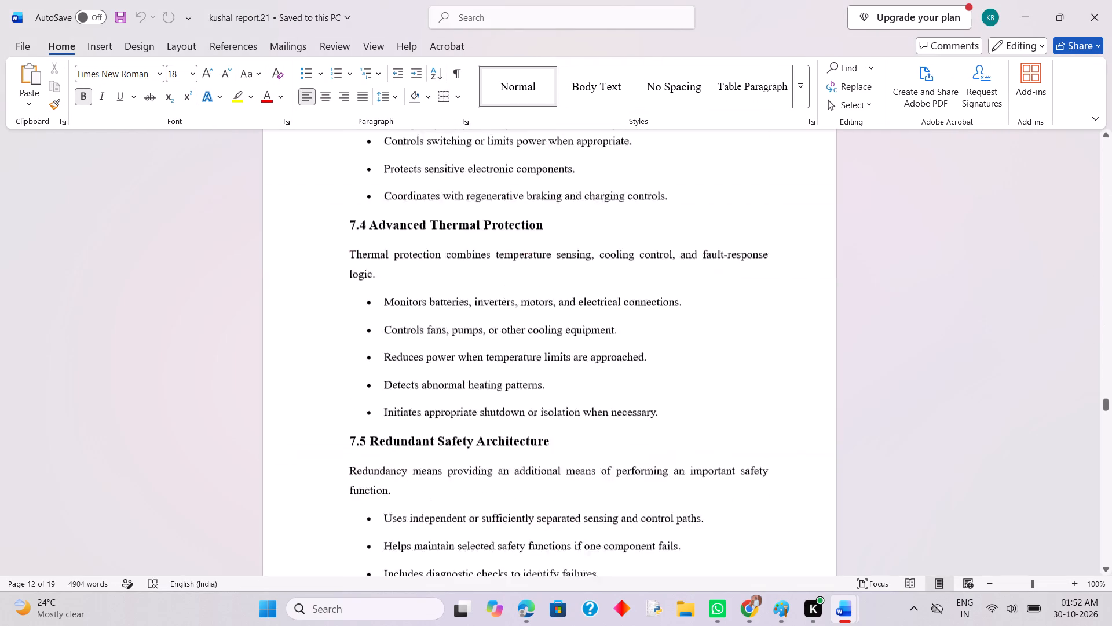
scroll(463, 391, down, 4)
scroll(463, 391, up, 1)
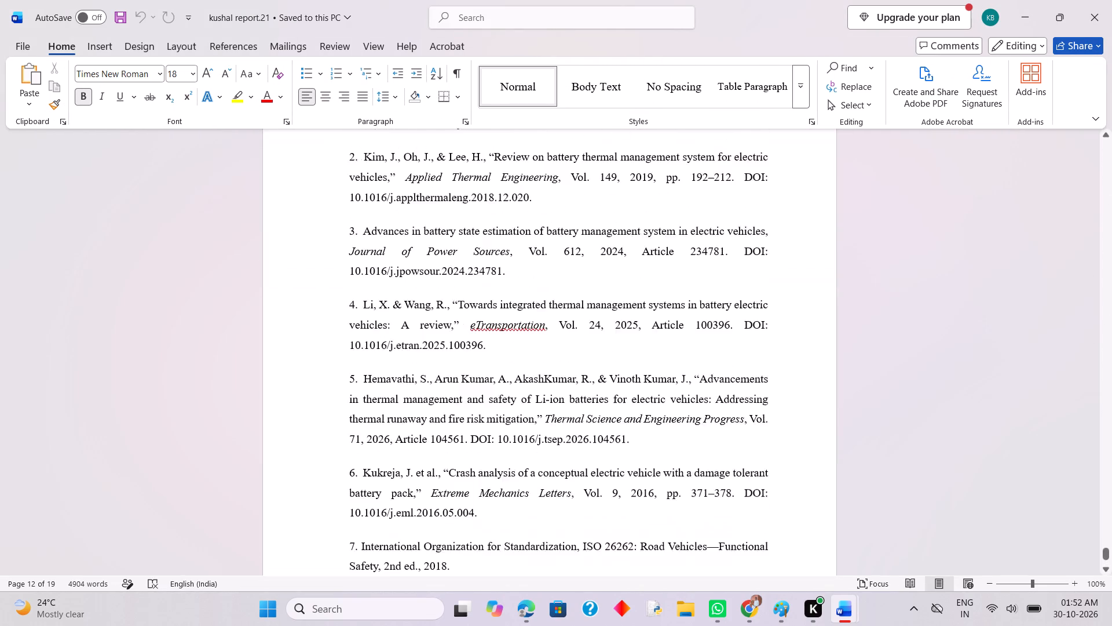
scroll(463, 391, up, 1)
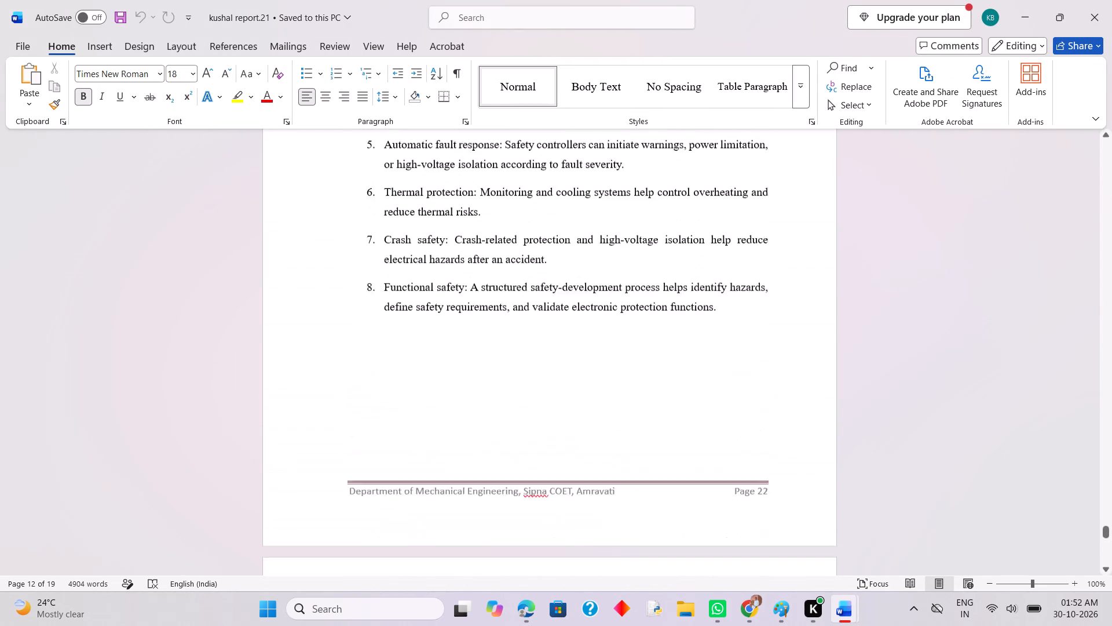
scroll(463, 391, up, 2)
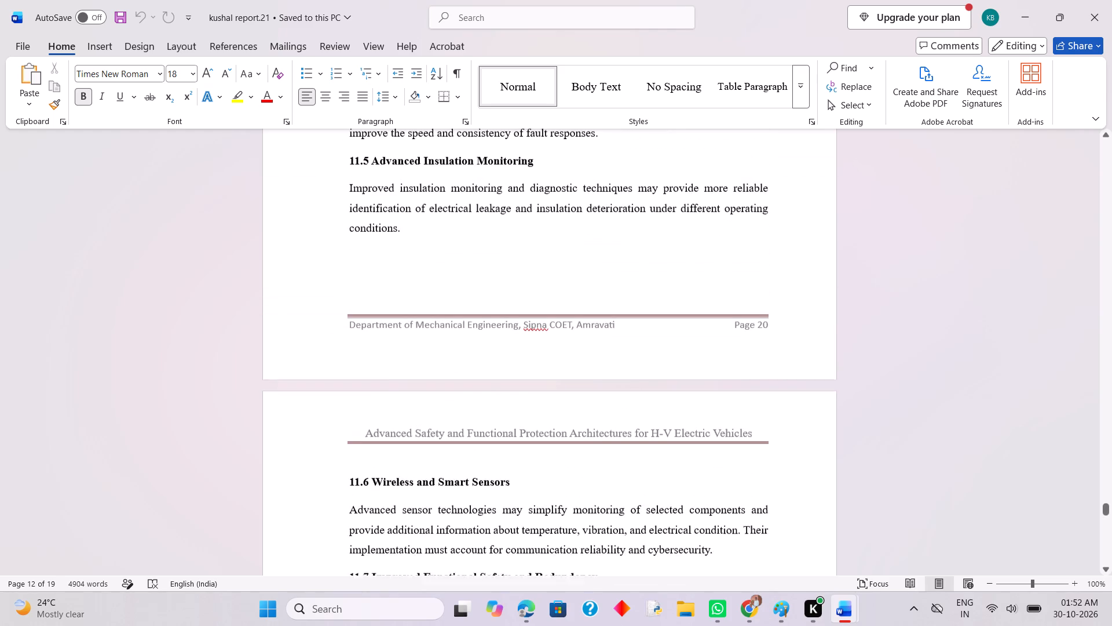
scroll(463, 391, up, 1)
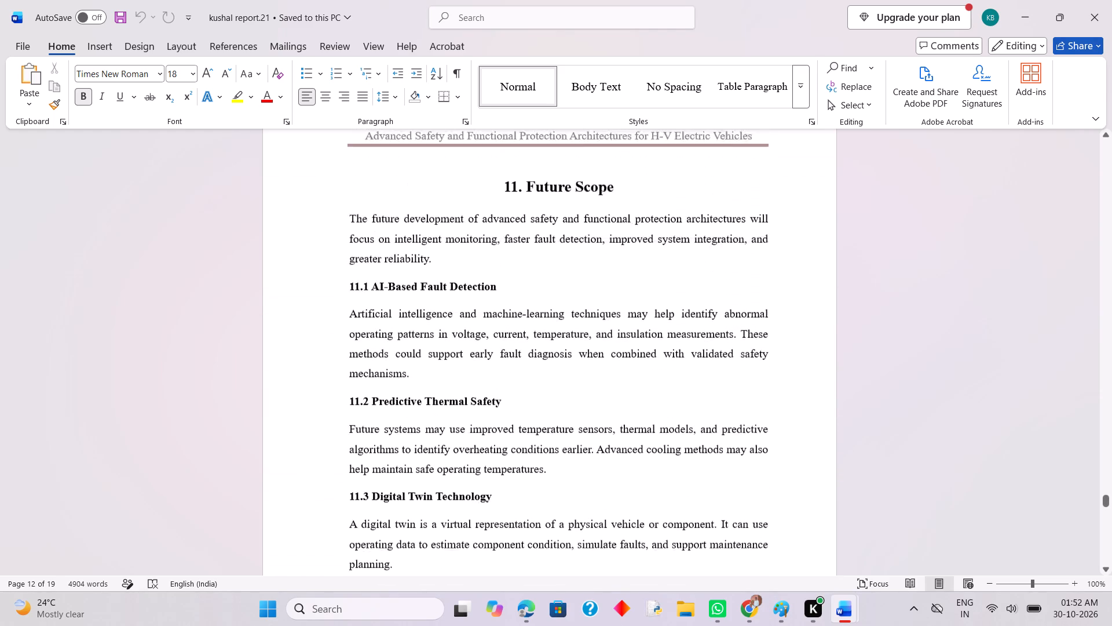
scroll(463, 391, up, 1)
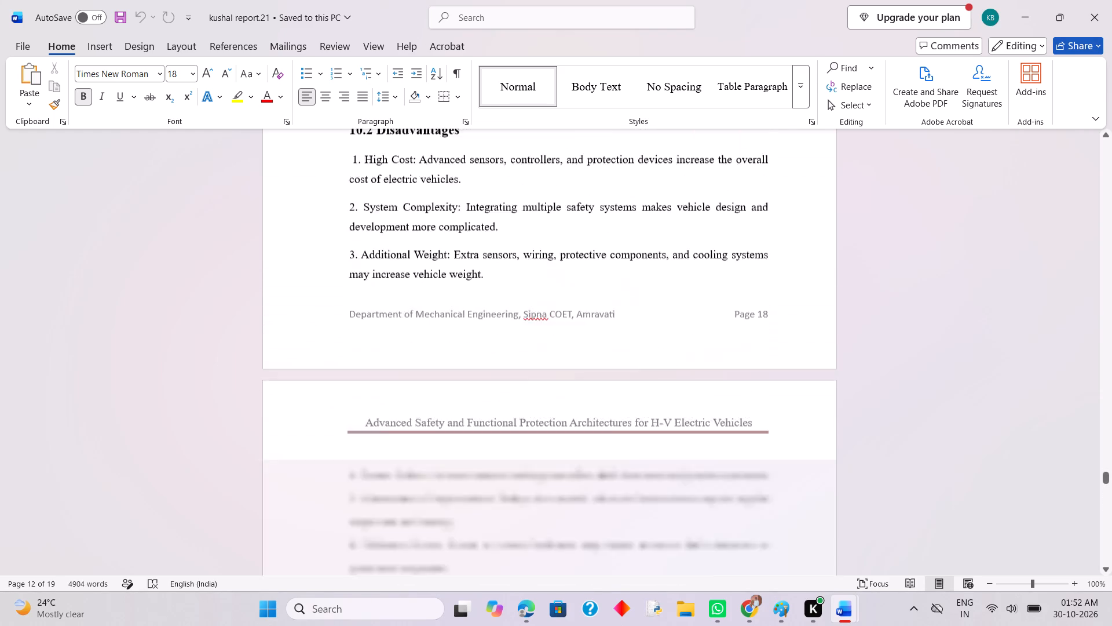
scroll(463, 391, up, 2)
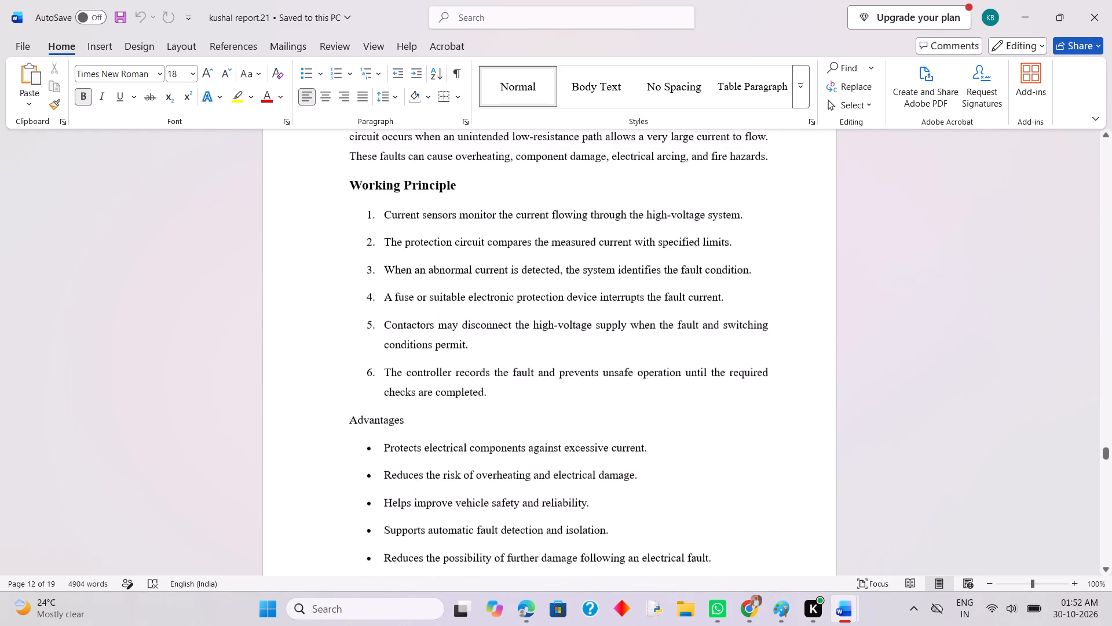
scroll(463, 391, up, 2)
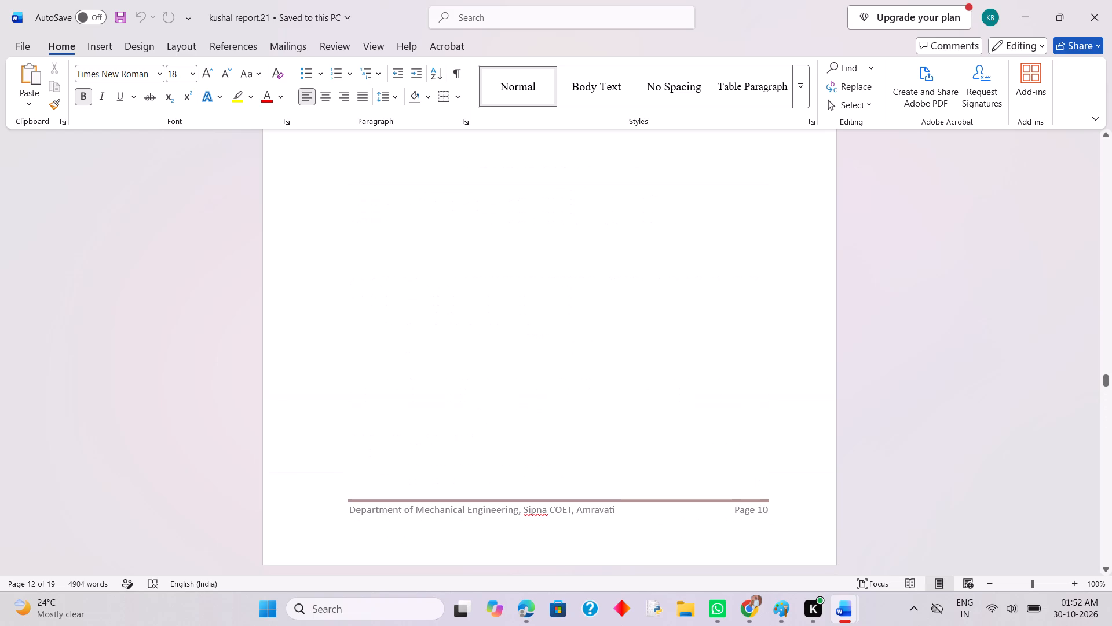
scroll(463, 391, down, 3)
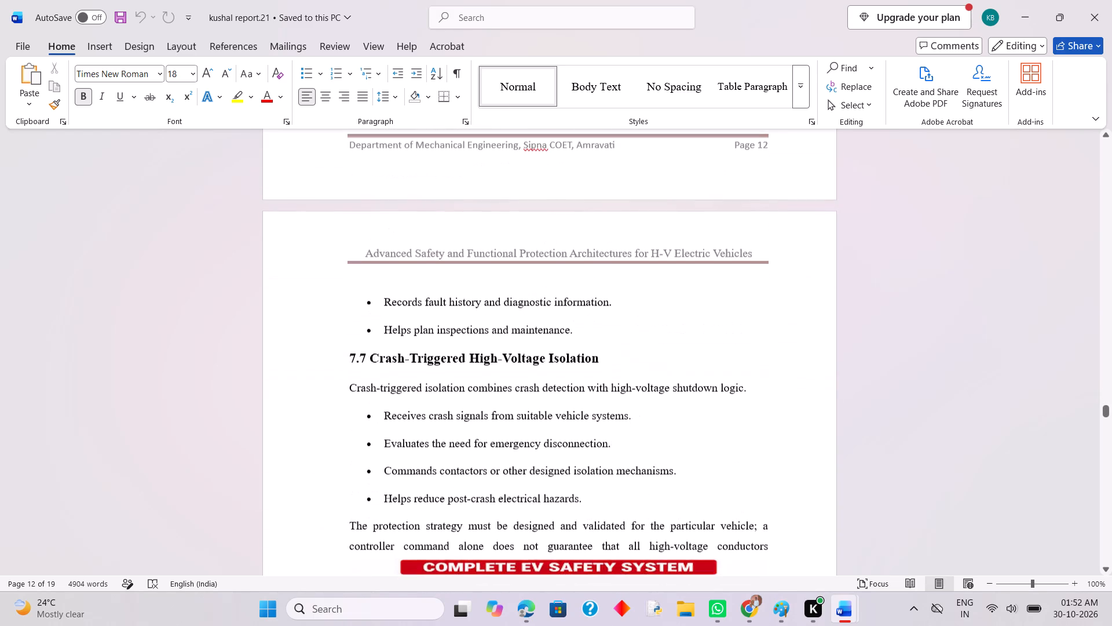
scroll(463, 391, up, 1)
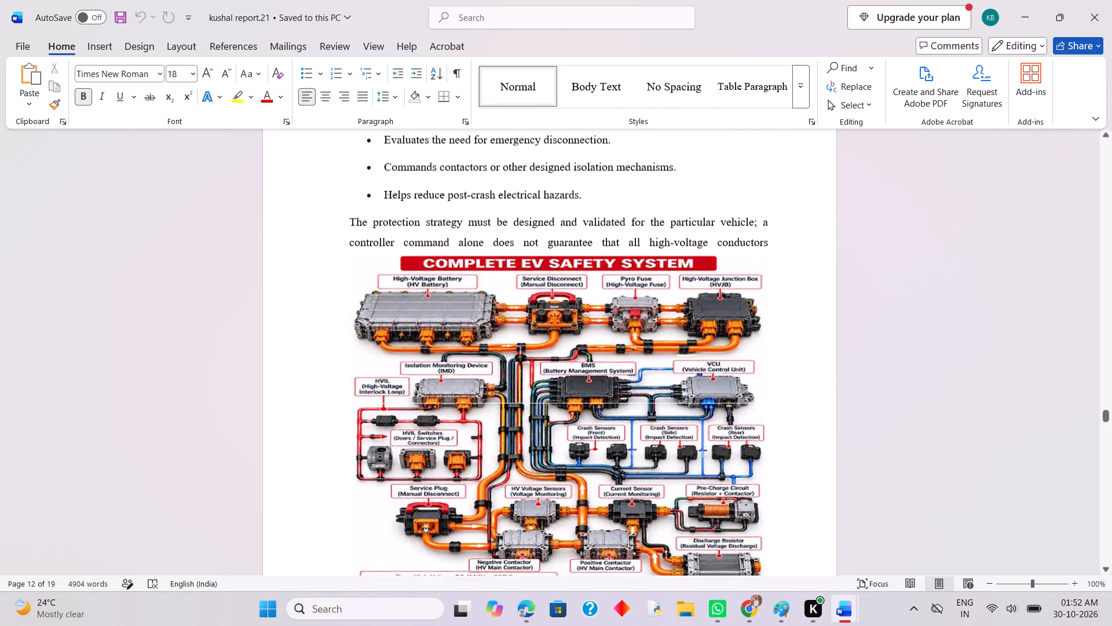
scroll(463, 391, up, 2)
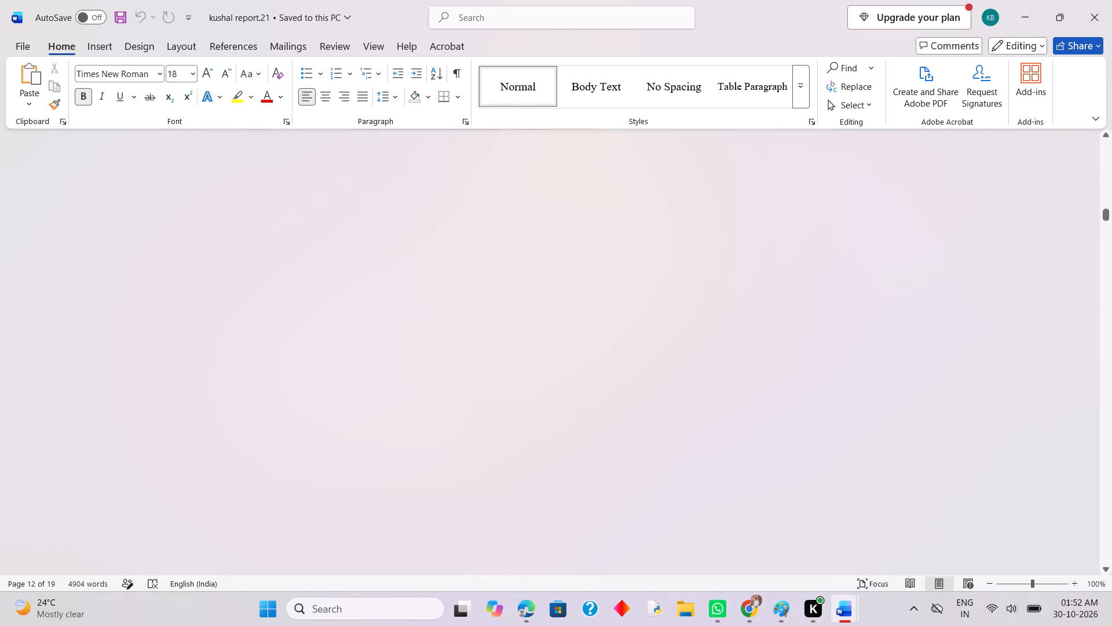
scroll(463, 391, up, 1)
scroll(463, 391, down, 5)
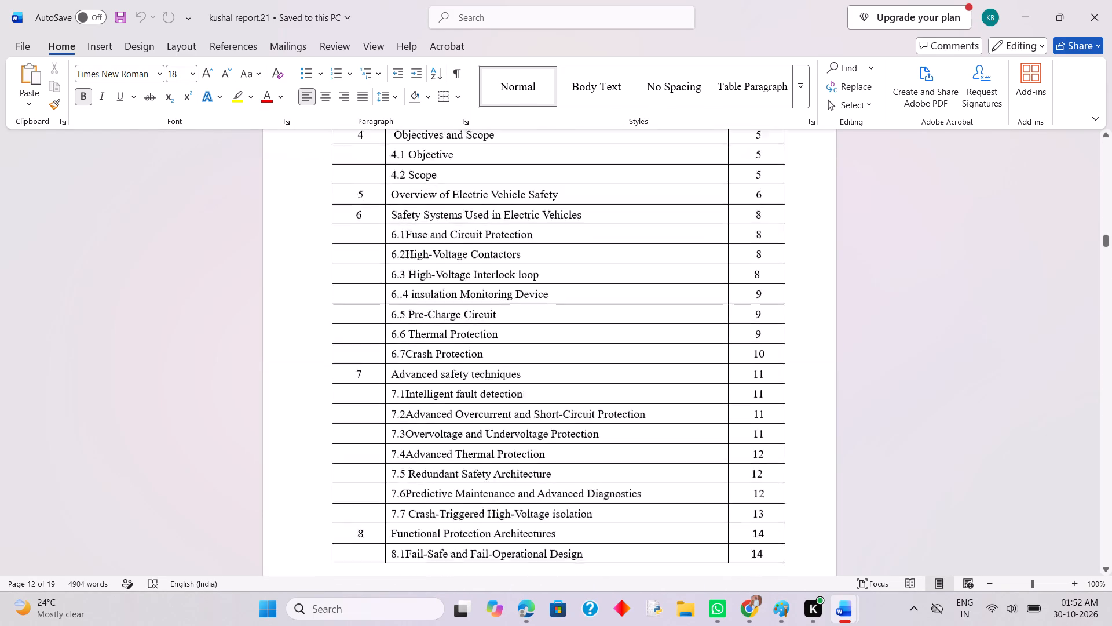
scroll(463, 391, down, 4)
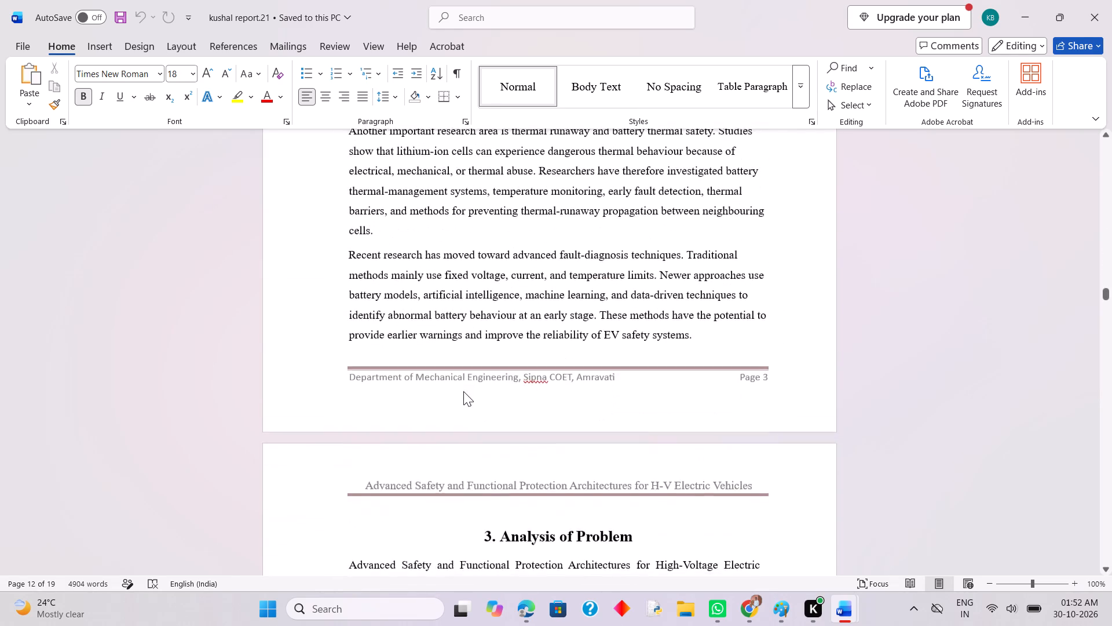
scroll(463, 391, down, 3)
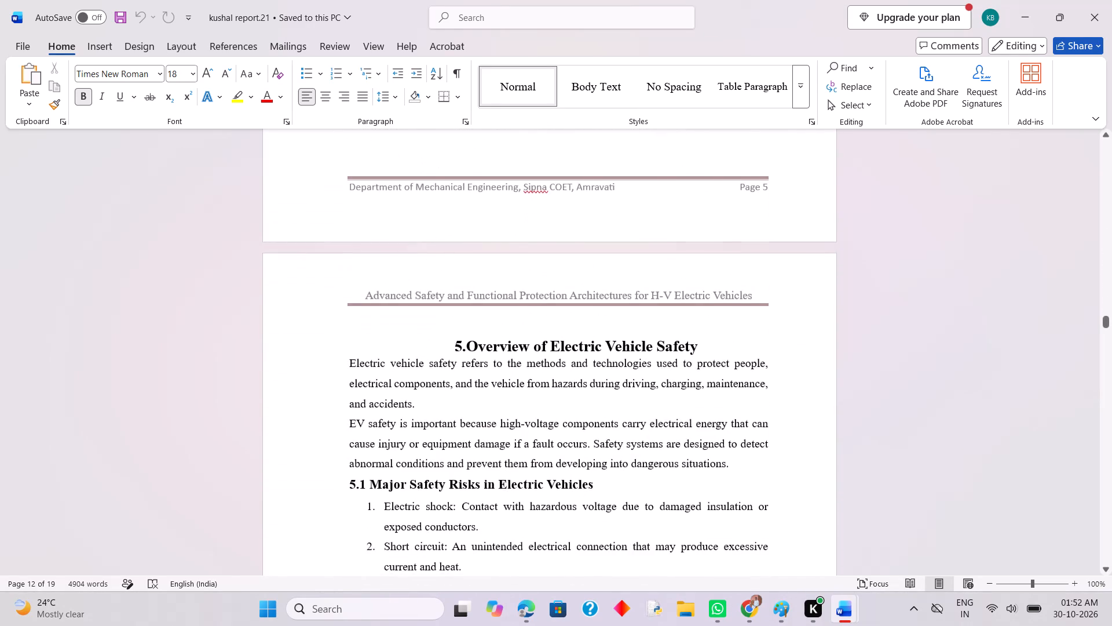
scroll(463, 391, down, 1)
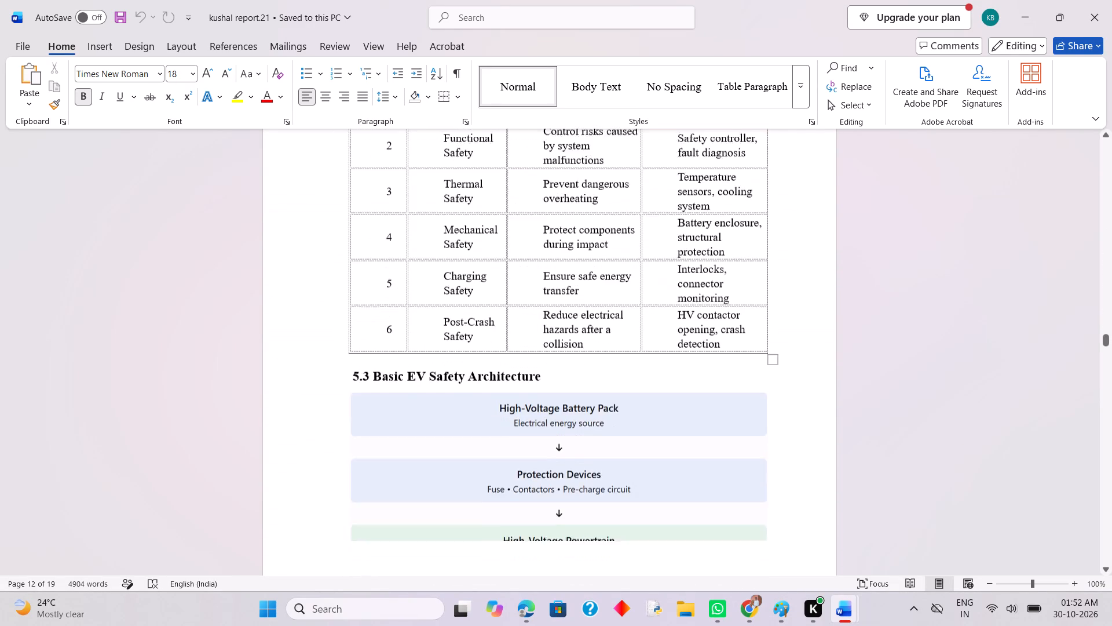
scroll(463, 391, down, 1)
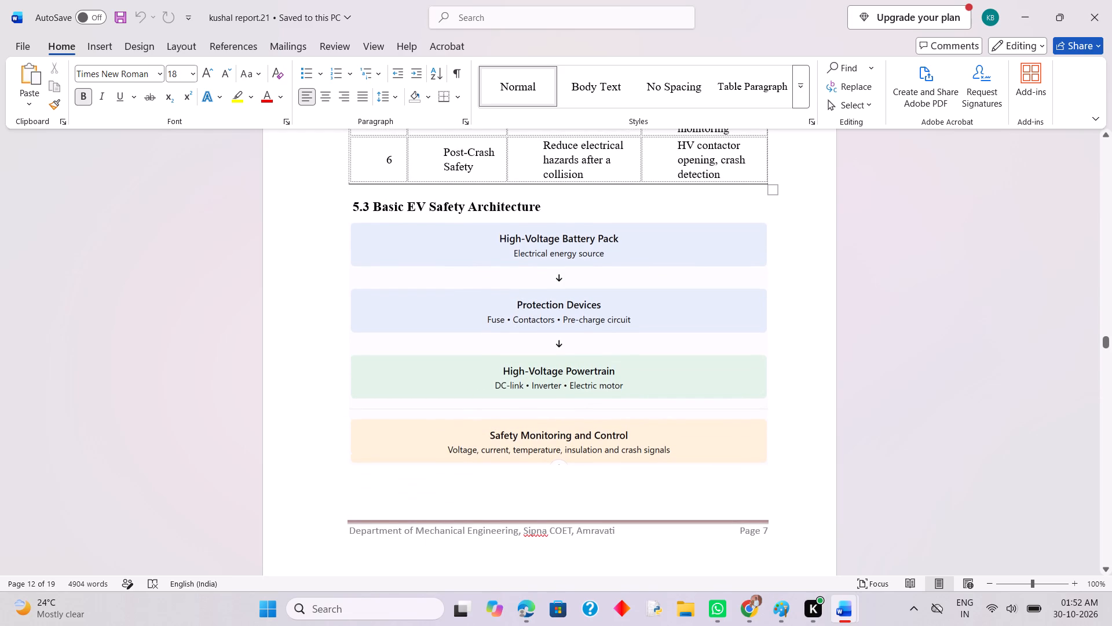
Copy the block diagram picture under 5.3 Basic EV Safety Architecture.
click(512, 327)
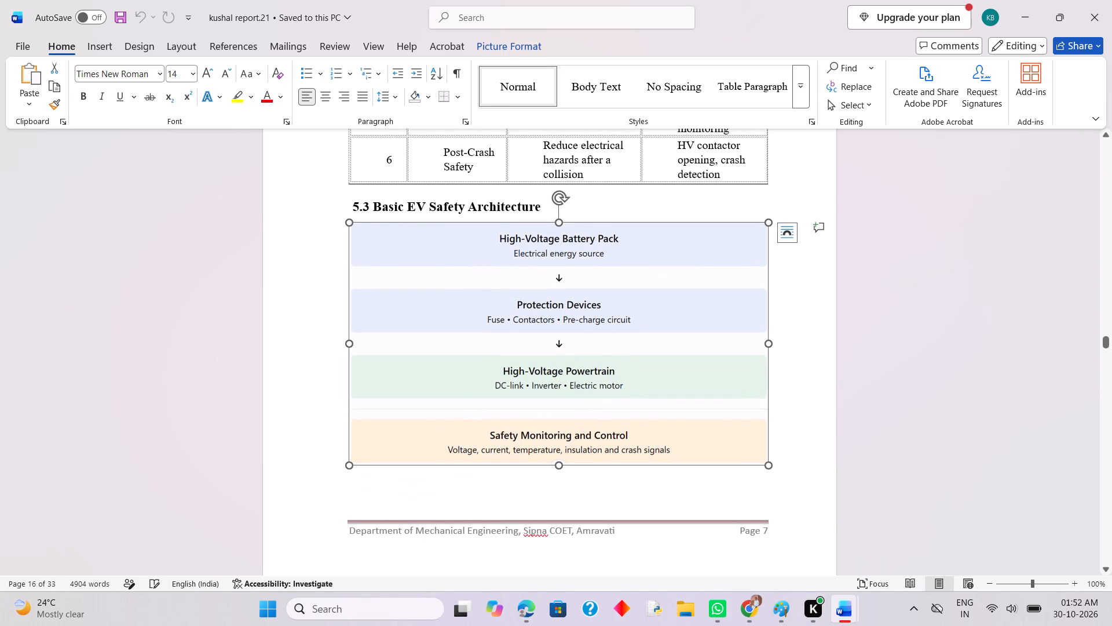
right_click(512, 327)
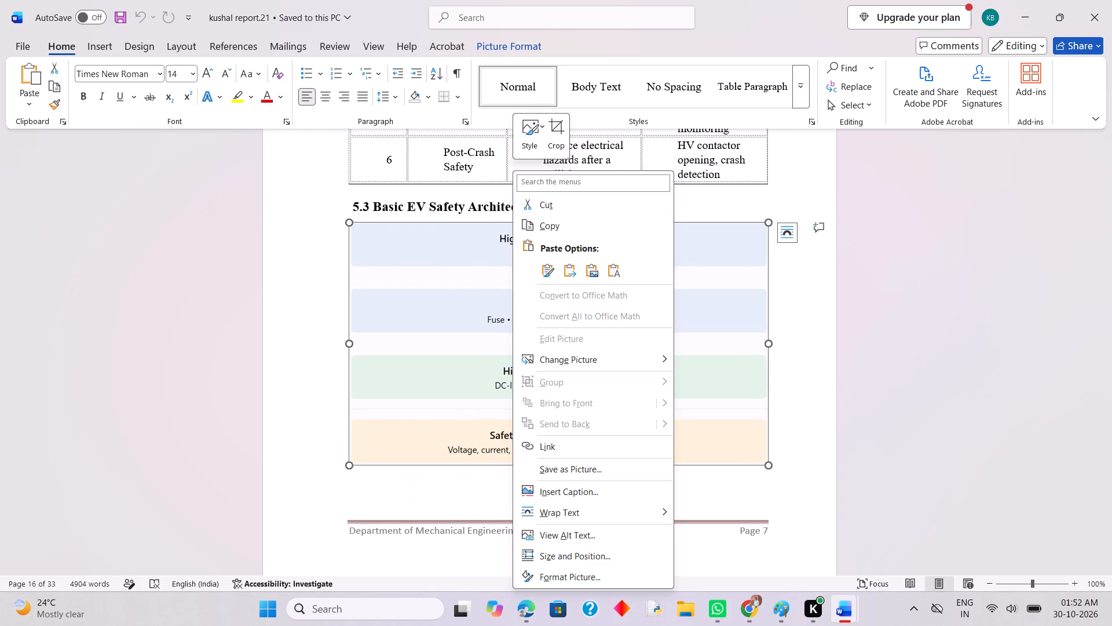
click(576, 221)
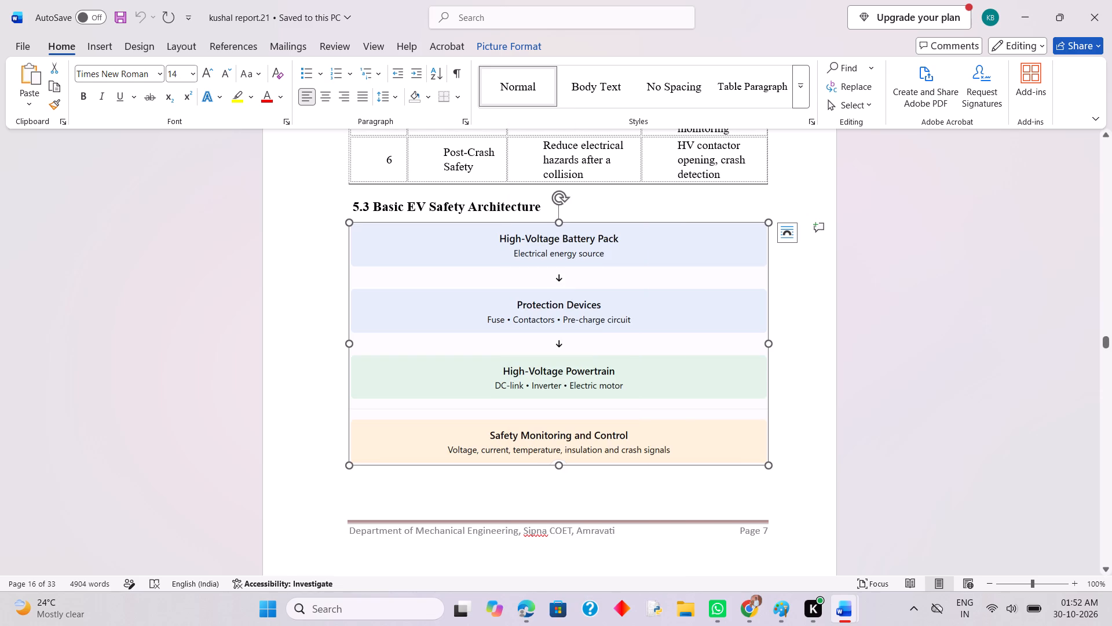
Look through the earlier report from chapter 5 to the references for other reusable diagrams.
scroll(656, 385, right, 1)
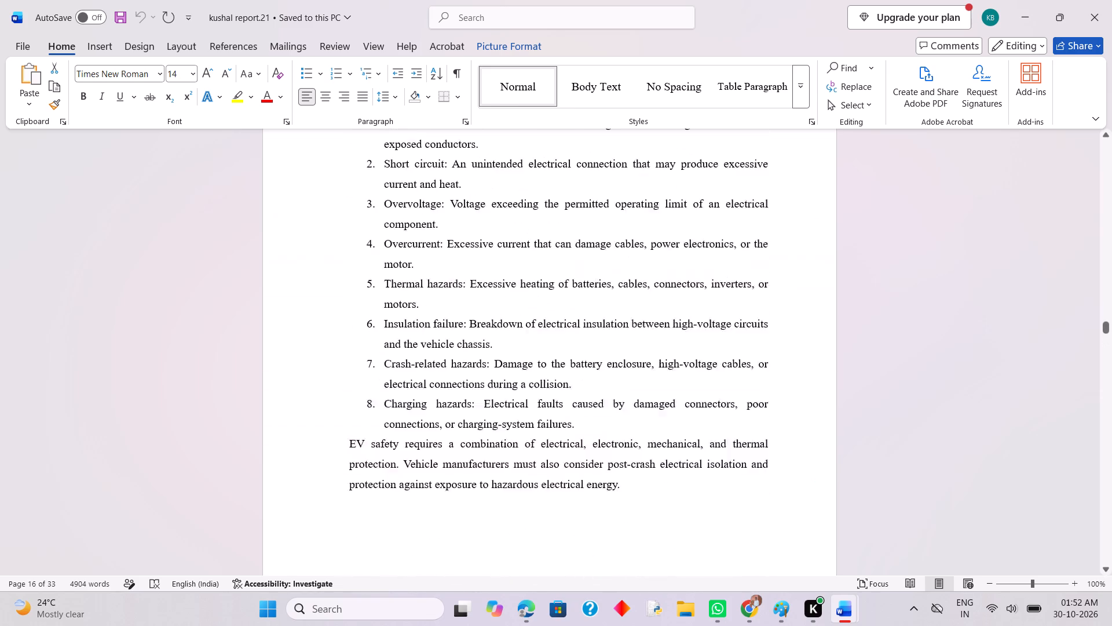
scroll(656, 385, right, 1)
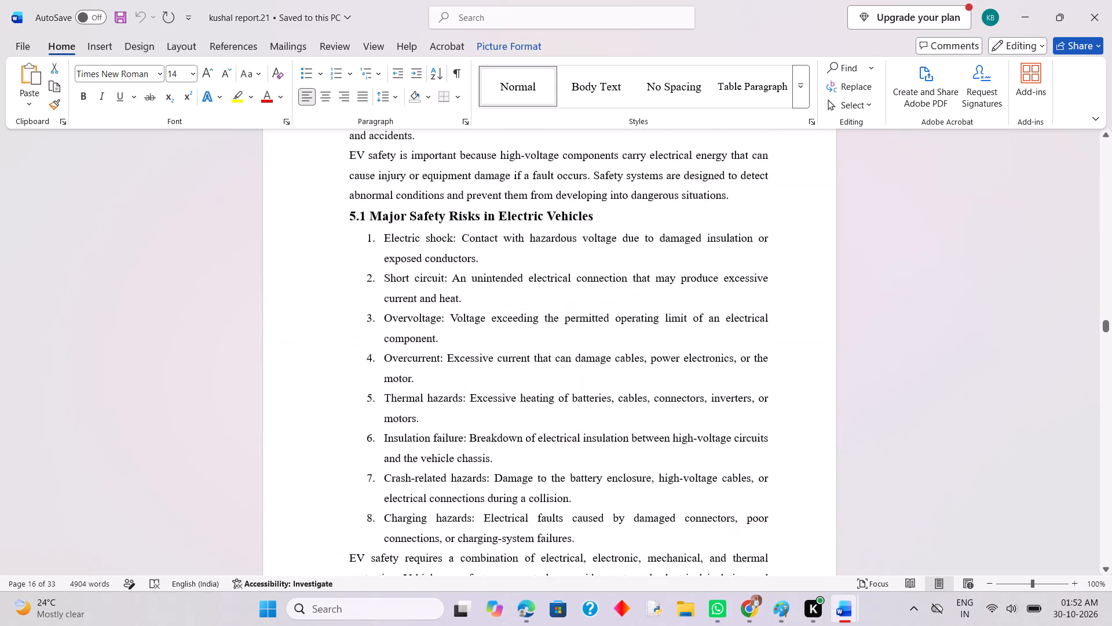
scroll(656, 385, right, 2)
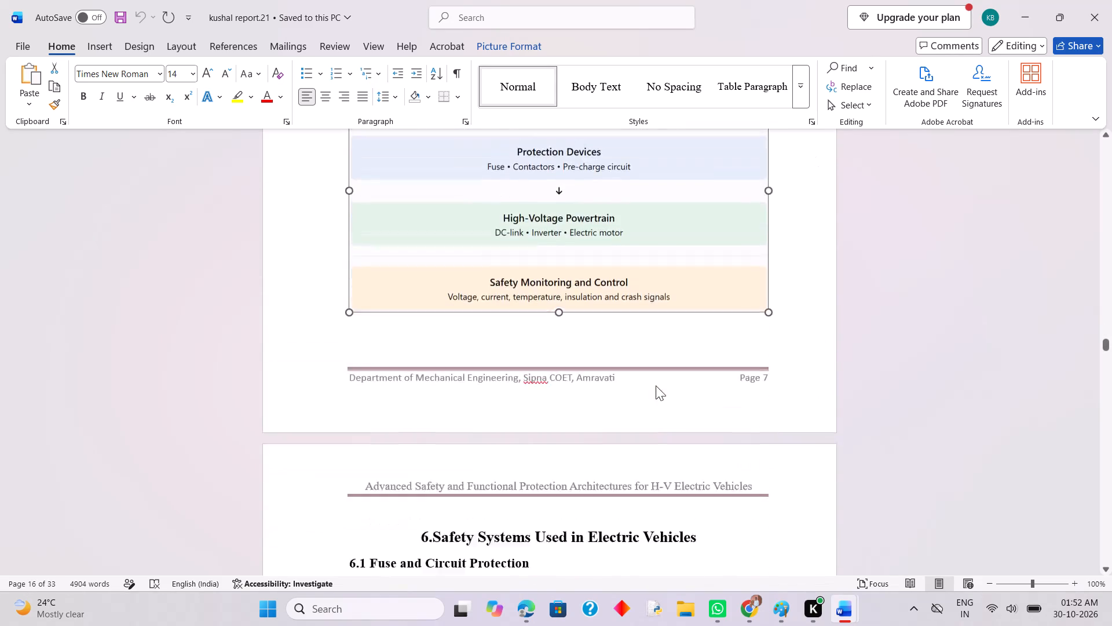
scroll(656, 385, right, 2)
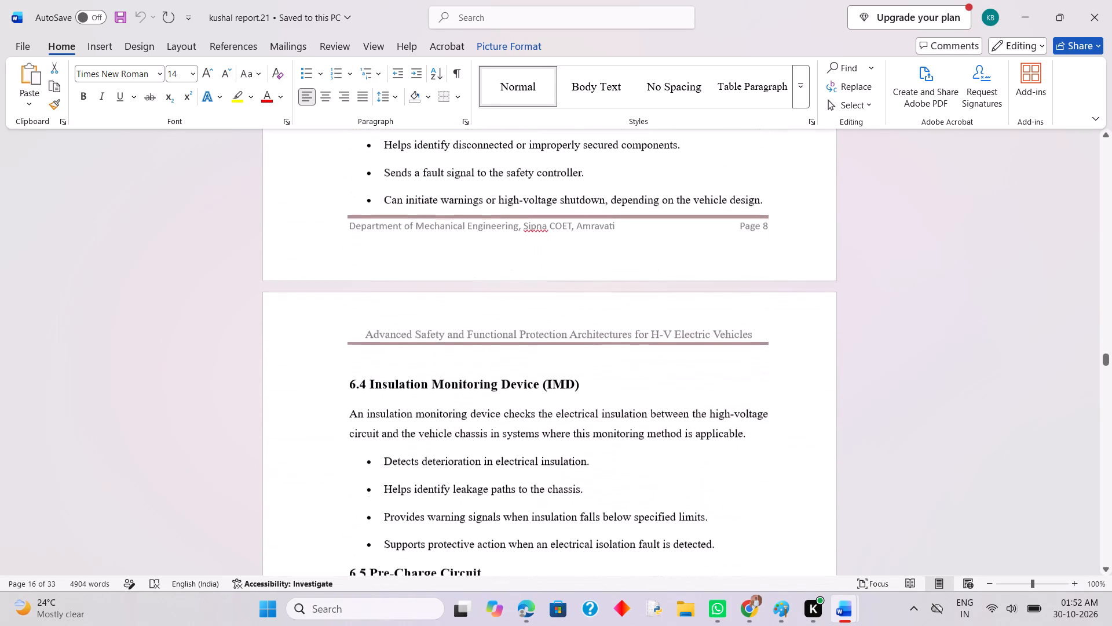
scroll(656, 385, down, 3)
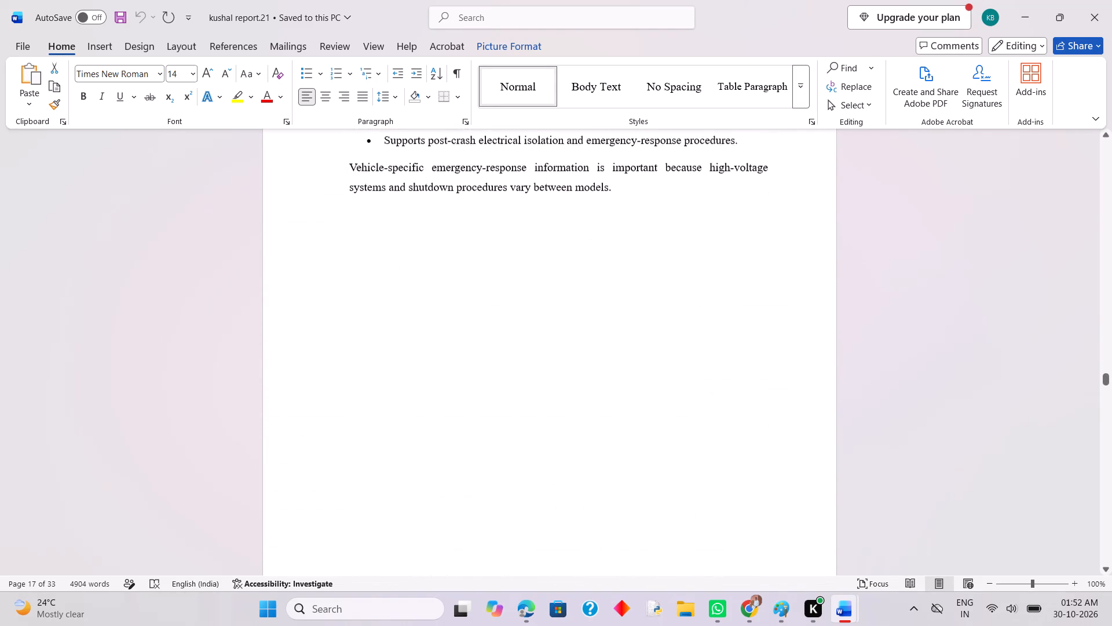
scroll(656, 385, down, 2)
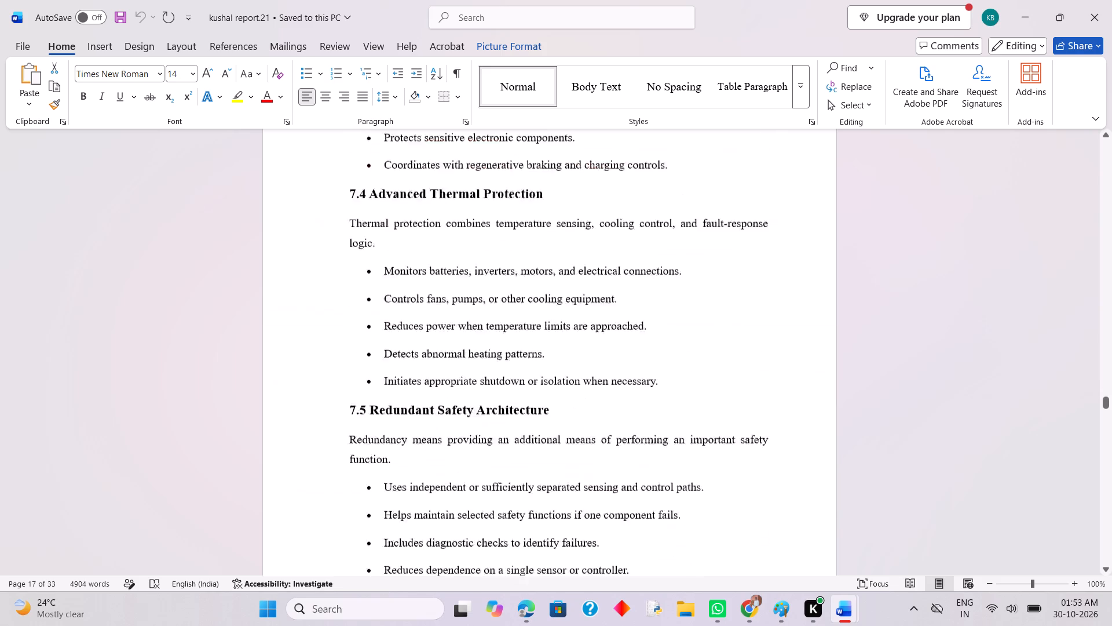
scroll(656, 385, down, 3)
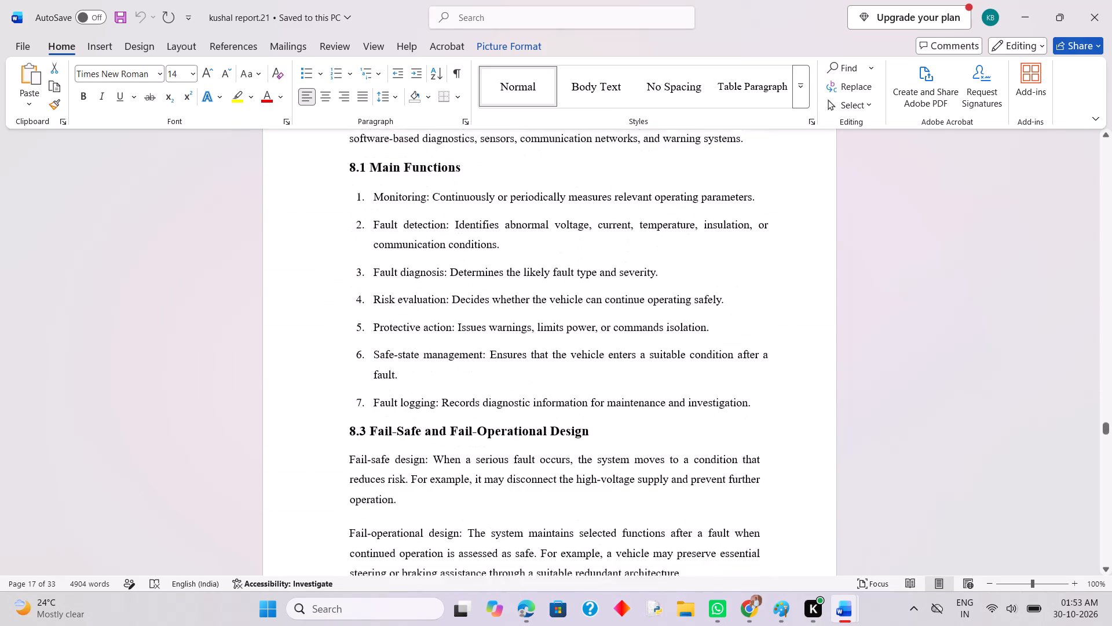
scroll(656, 385, down, 1)
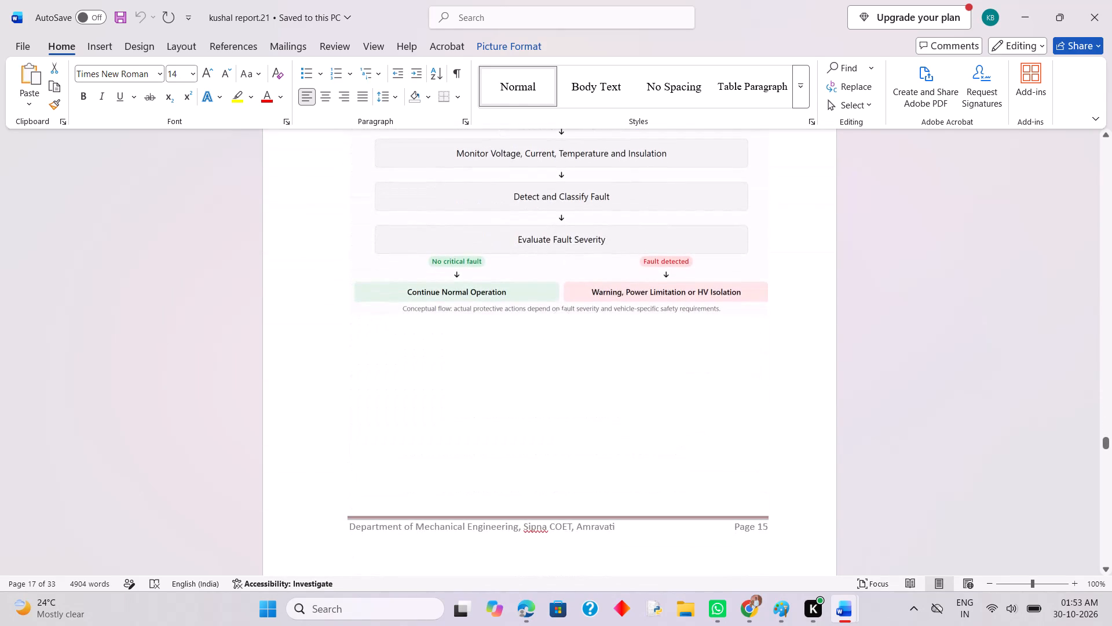
scroll(656, 385, right, 1)
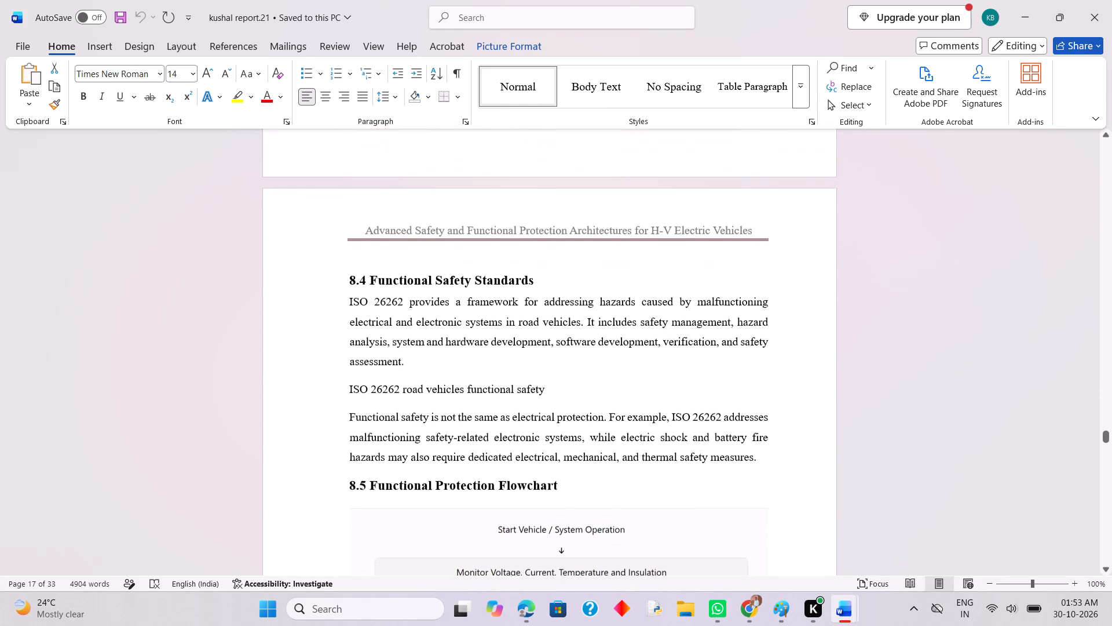
scroll(656, 385, right, 1)
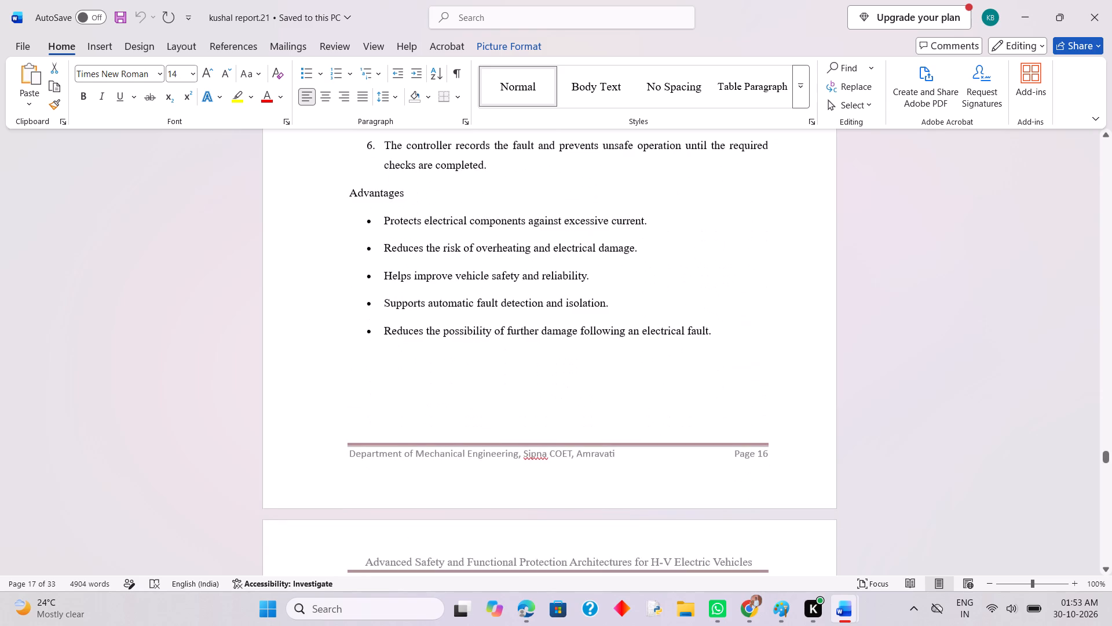
scroll(656, 385, down, 2)
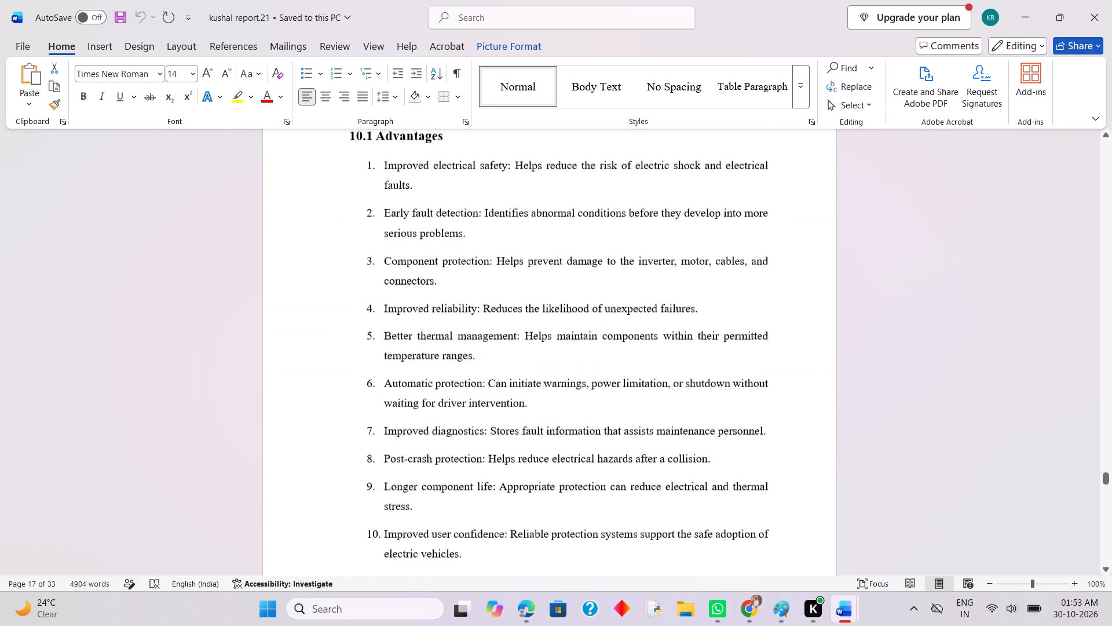
scroll(656, 385, down, 7)
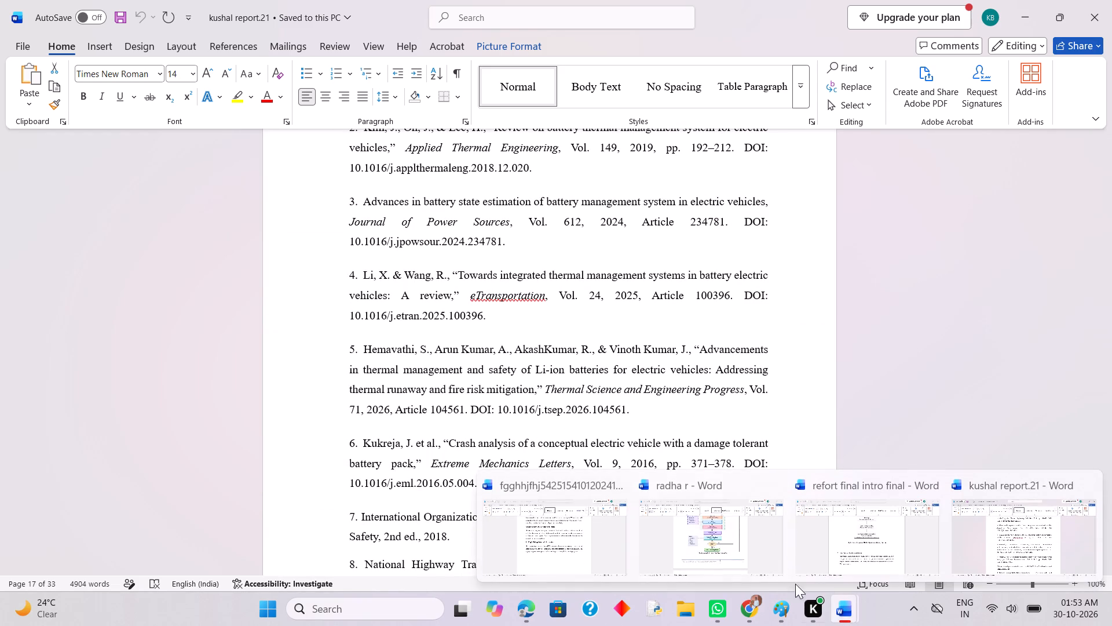
Switch to the Study of Safety and Functional Protection report and paste the copied block diagram below the 7.6 High-Voltage Interlock Protection text.
click(571, 543)
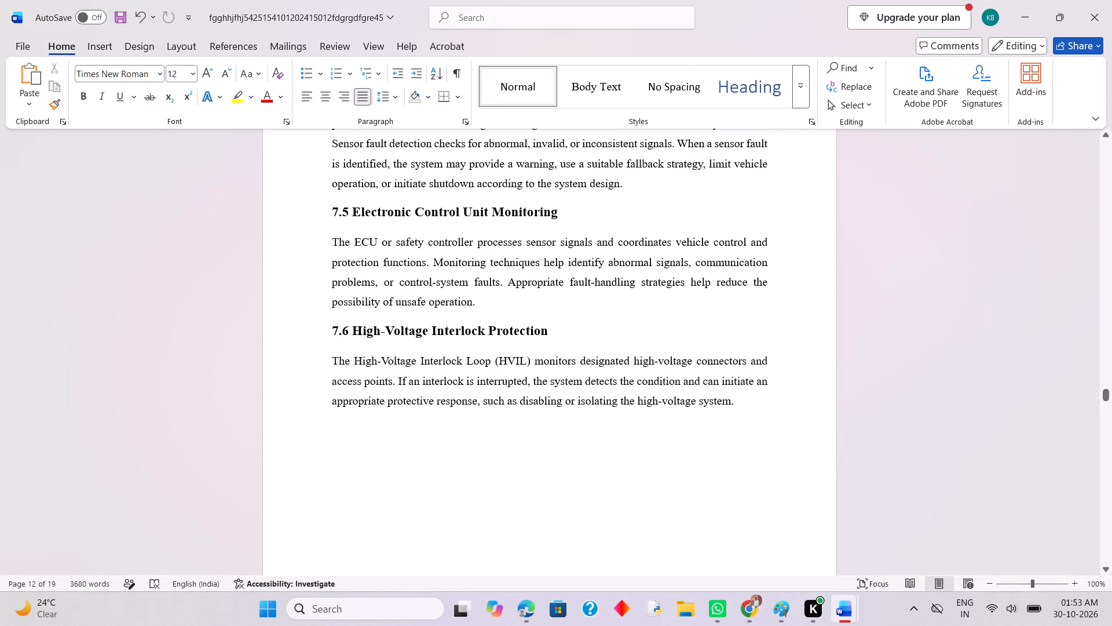
scroll(558, 436, up, 1)
scroll(558, 436, right, 1)
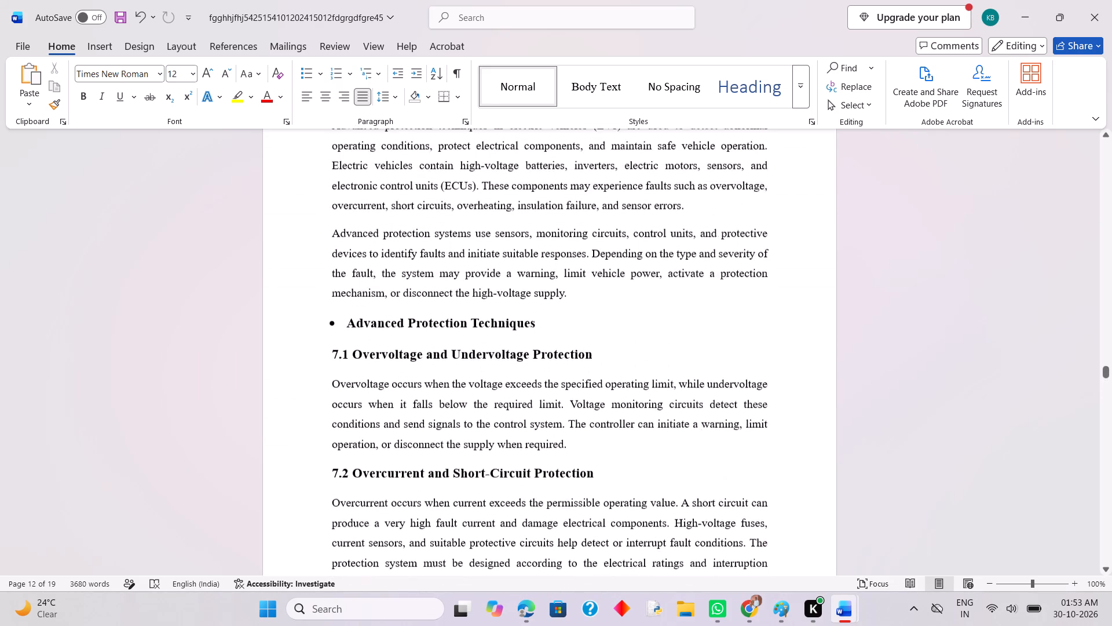
scroll(558, 436, right, 1)
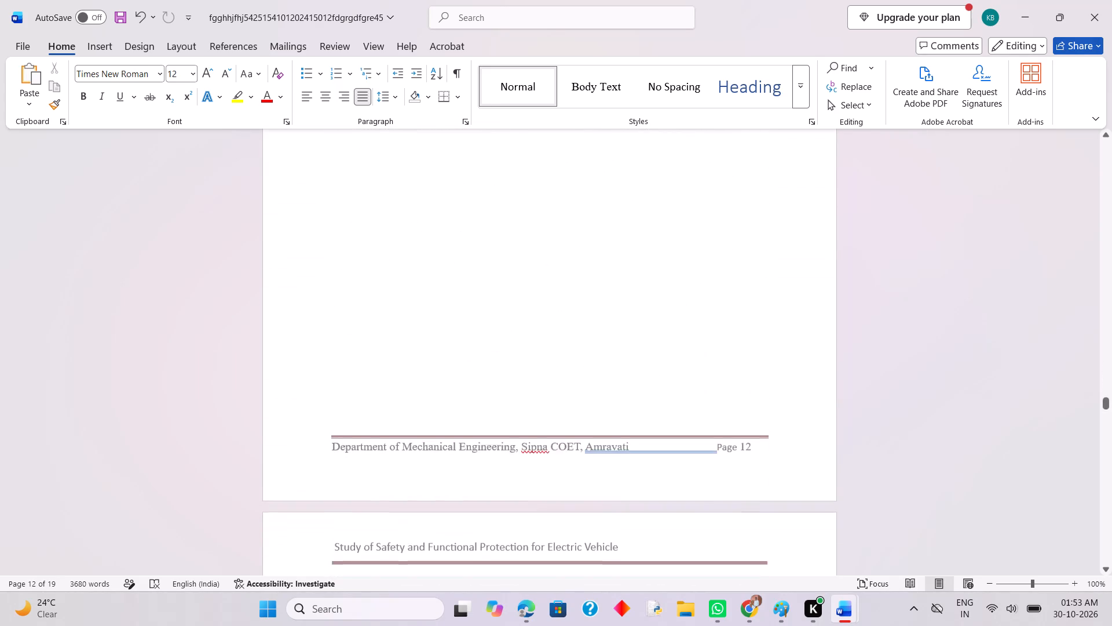
scroll(558, 436, right, 1)
click(364, 294)
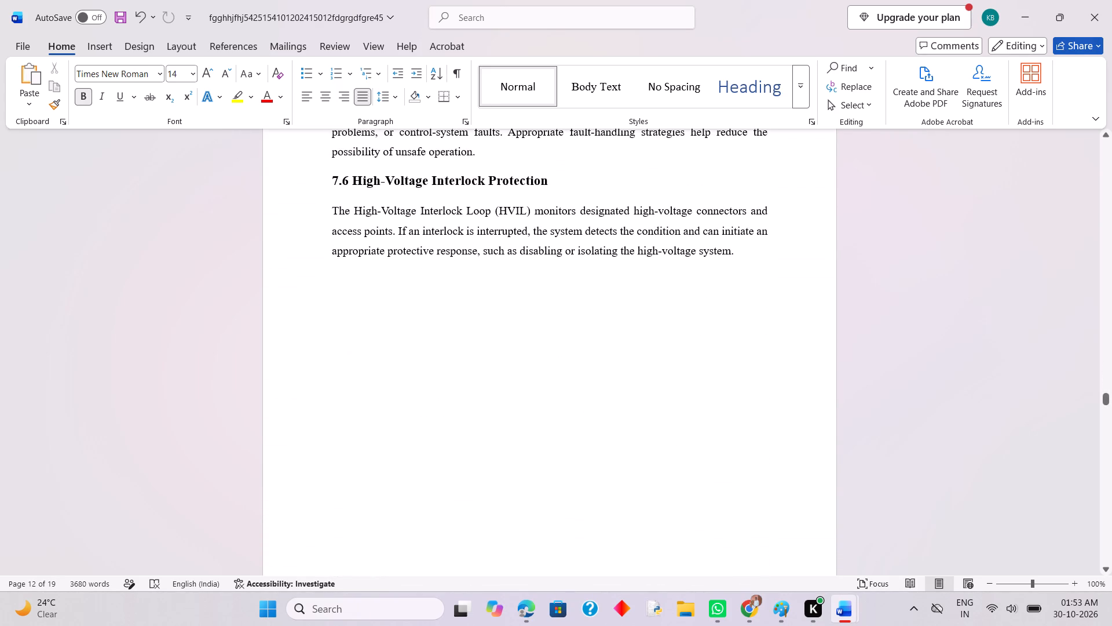
key(ctrl+v)
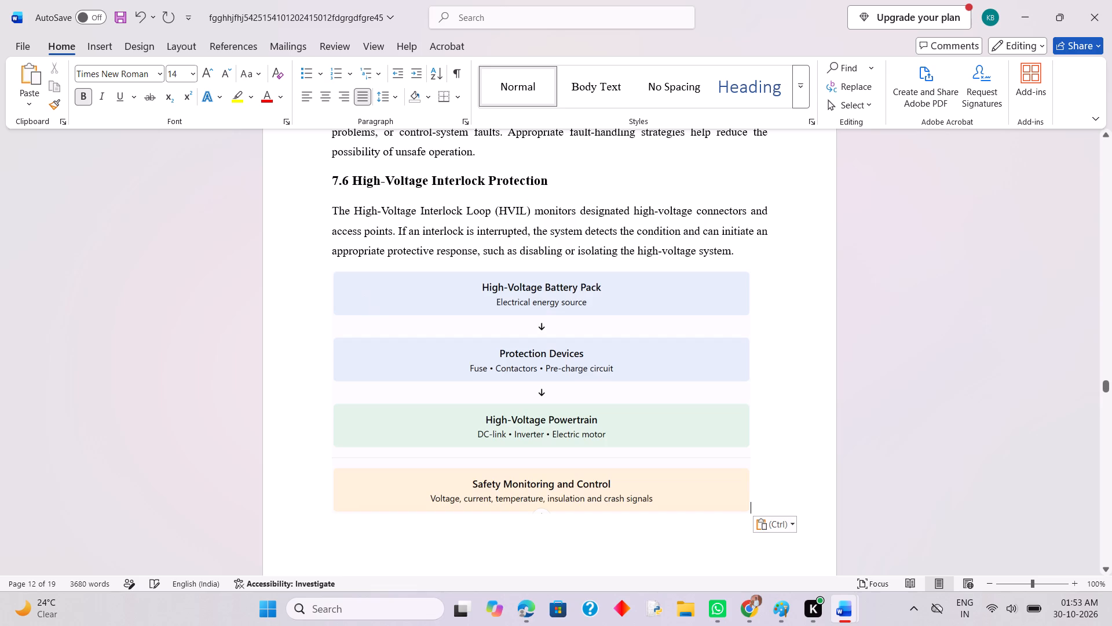
Centre the pasted block diagram under section 7.6.
click(488, 345)
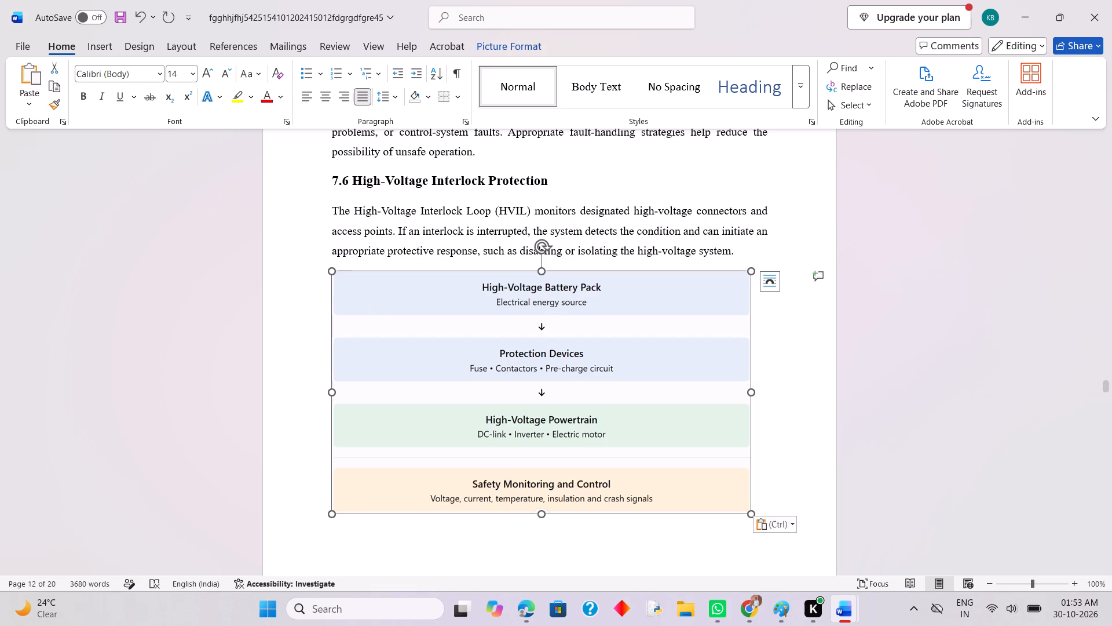
click(325, 96)
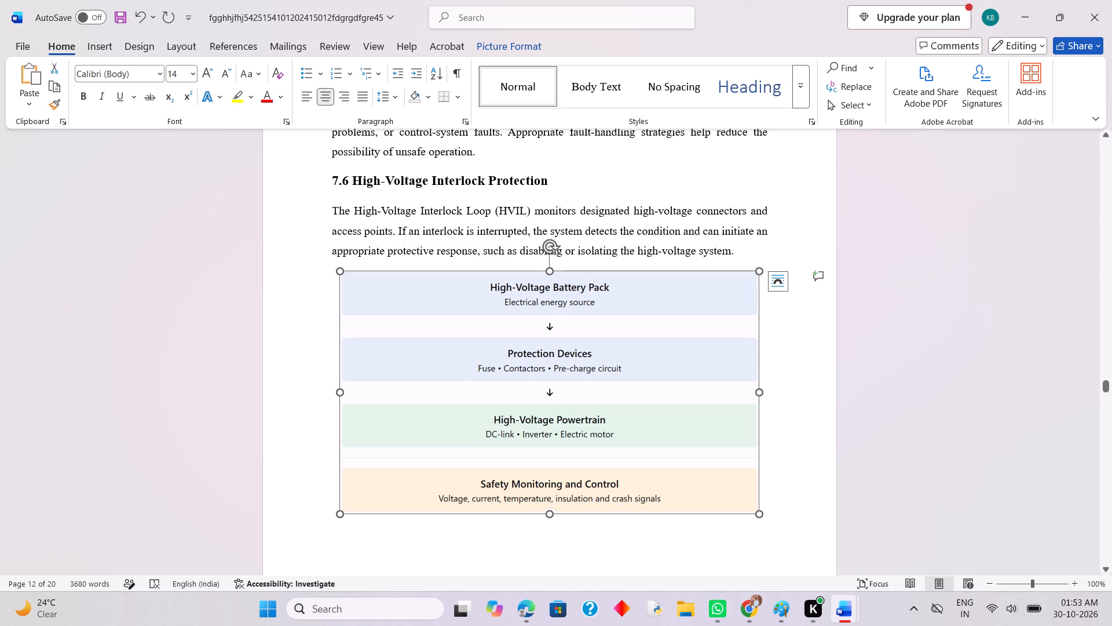
click(567, 533)
Paste the same block diagram in chapter 5, in the empty space below the 8. Thermal Protection System text.
scroll(594, 439, up, 1)
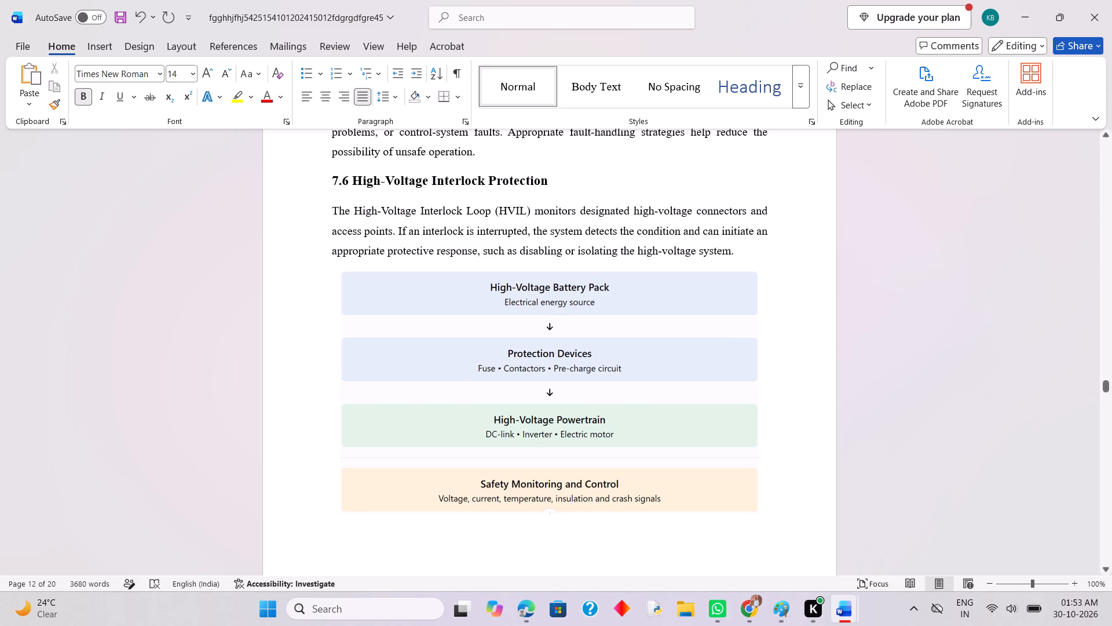
scroll(594, 439, up, 1)
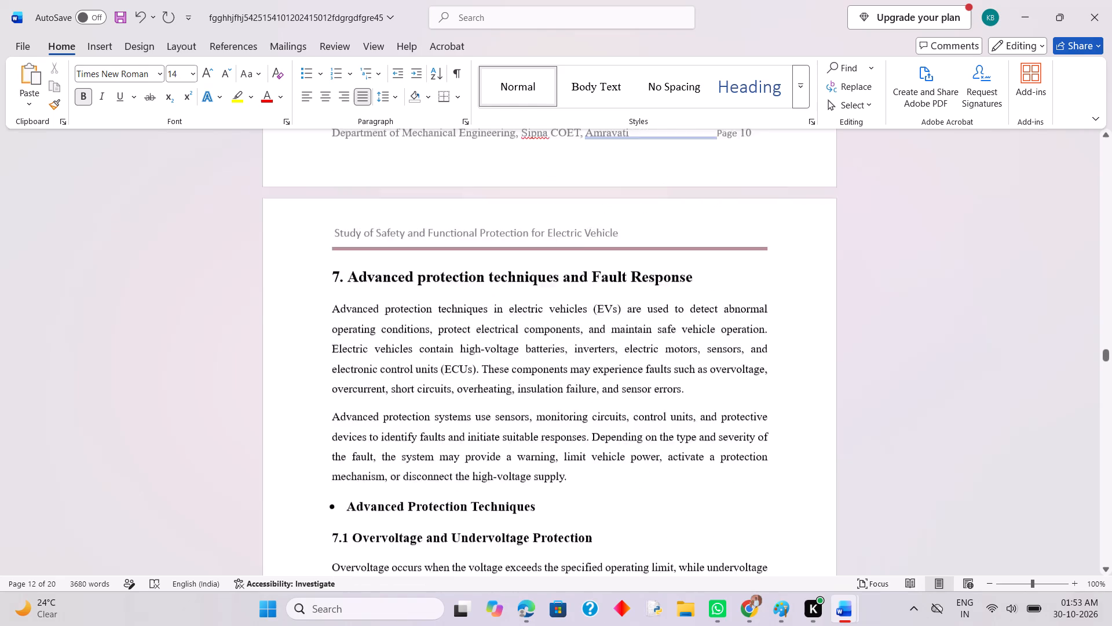
scroll(594, 439, up, 1)
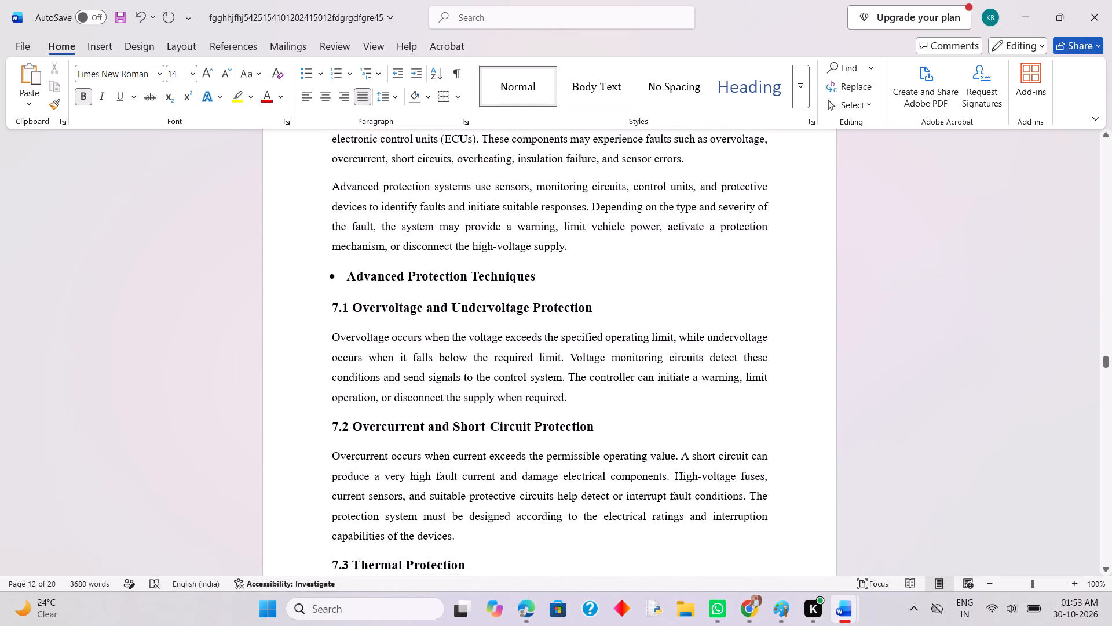
scroll(594, 439, up, 2)
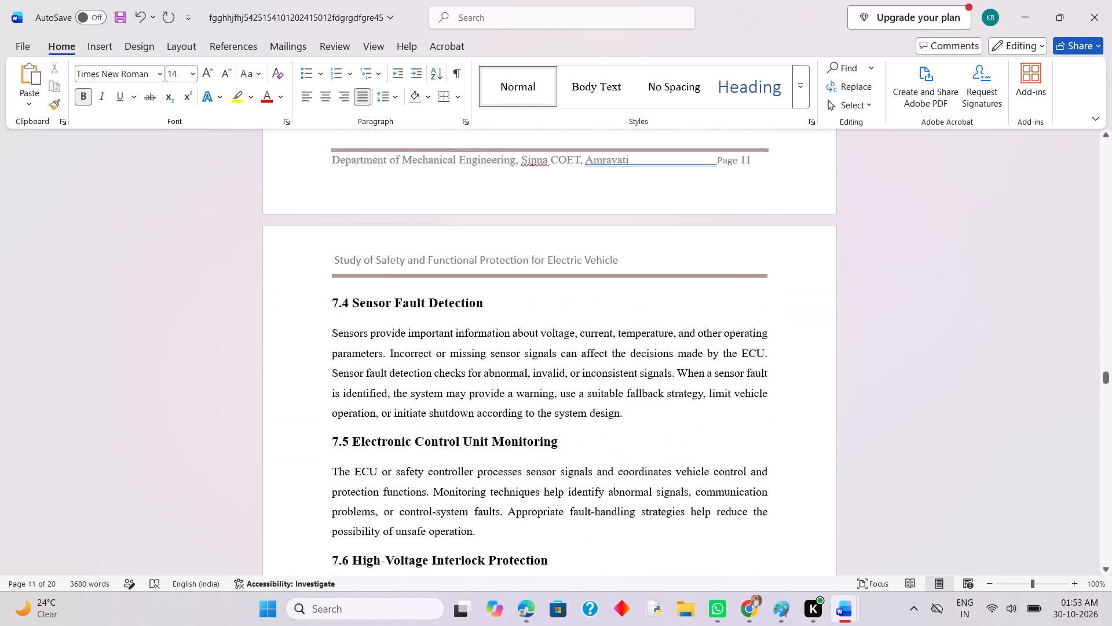
scroll(594, 439, up, 1)
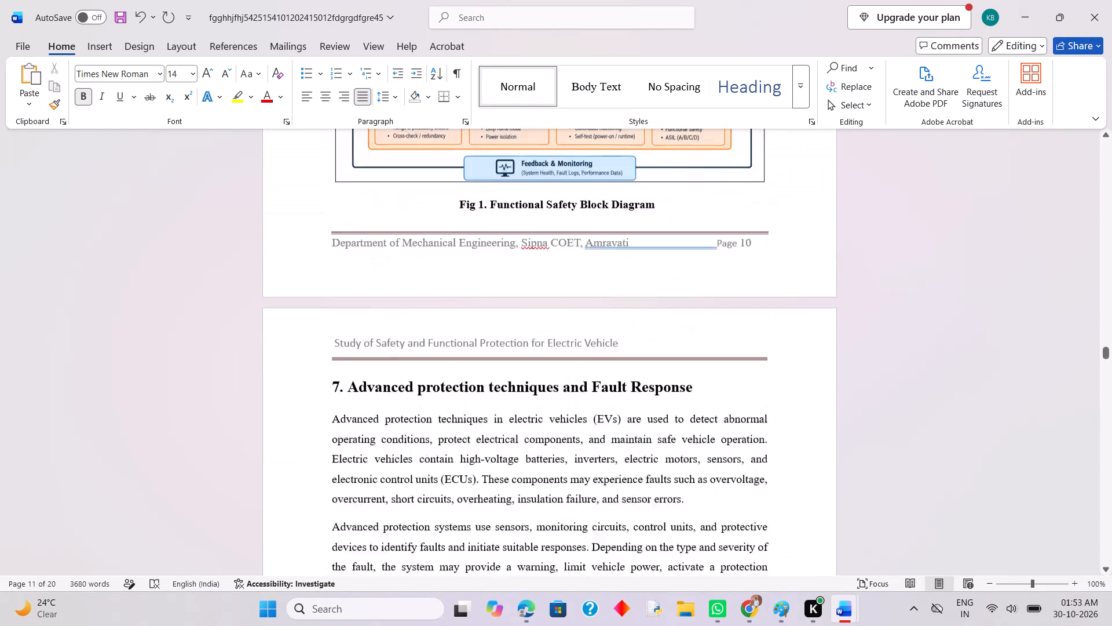
scroll(594, 439, up, 1)
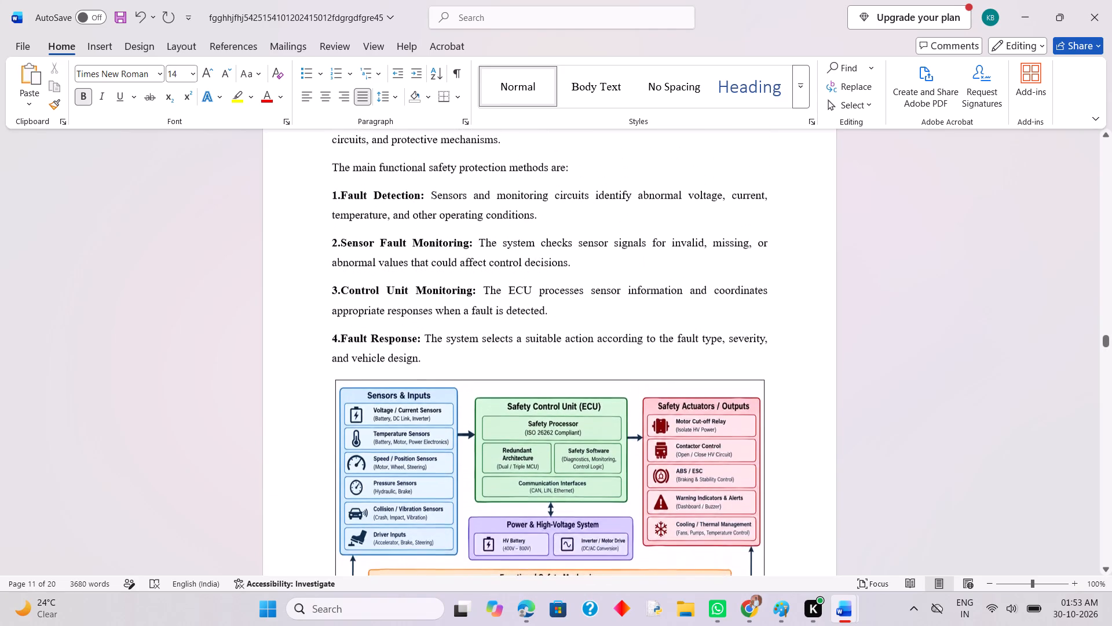
scroll(594, 439, right, 1)
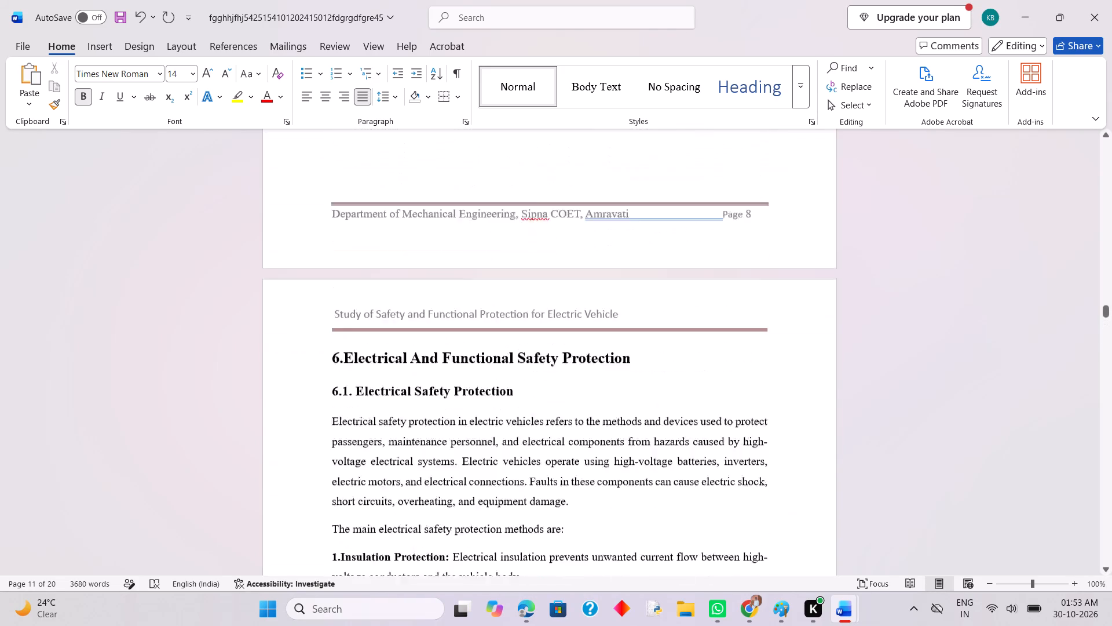
scroll(594, 439, right, 1)
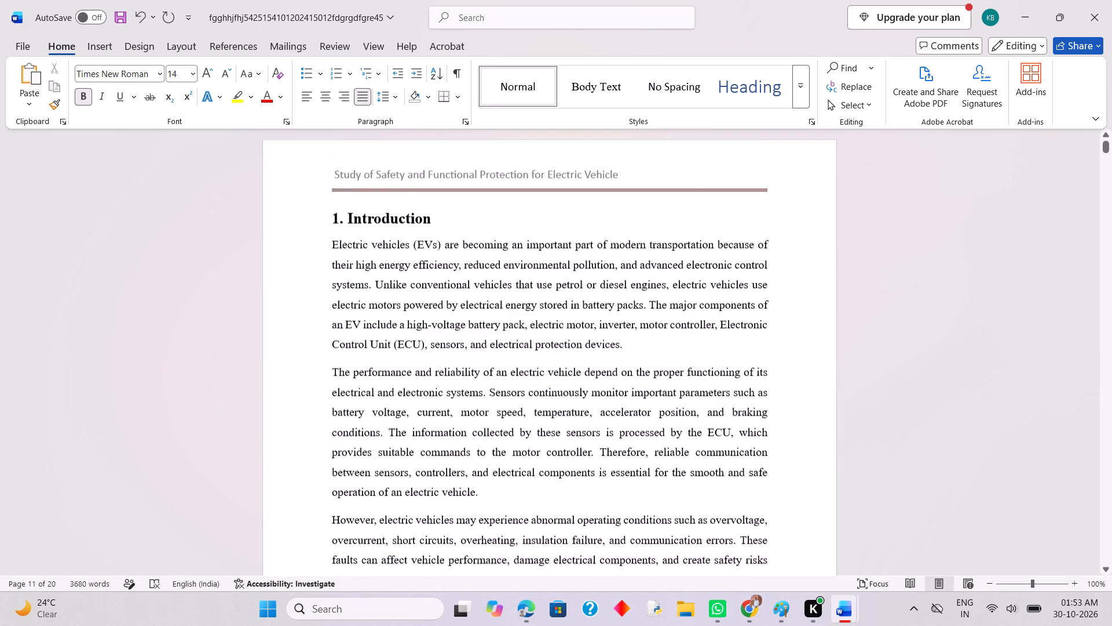
scroll(594, 439, right, 1)
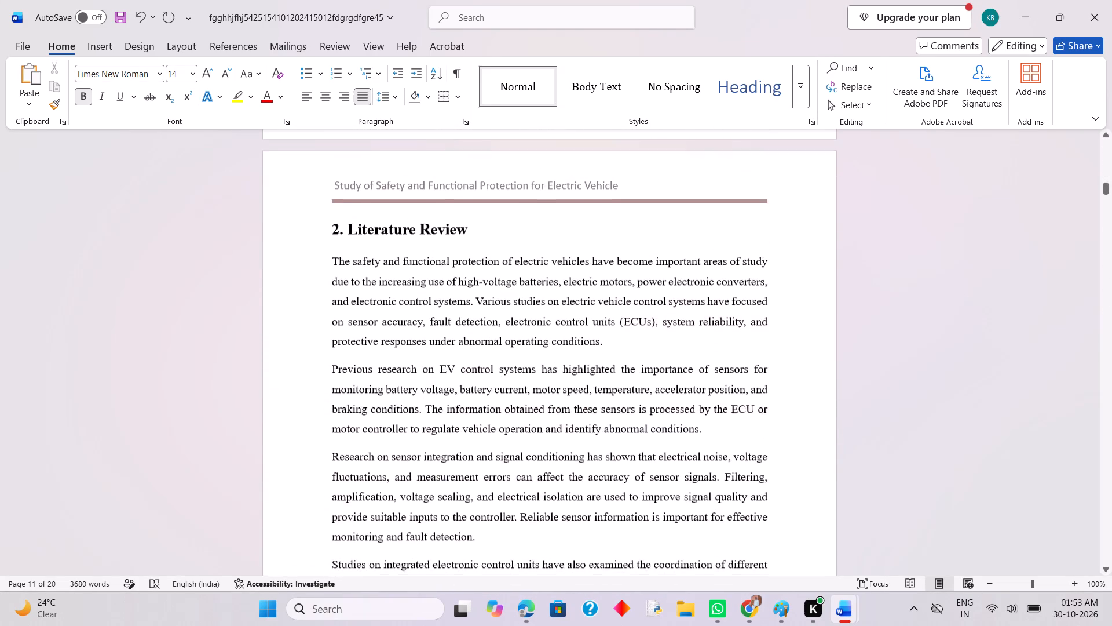
scroll(594, 439, right, 1)
scroll(594, 439, down, 1)
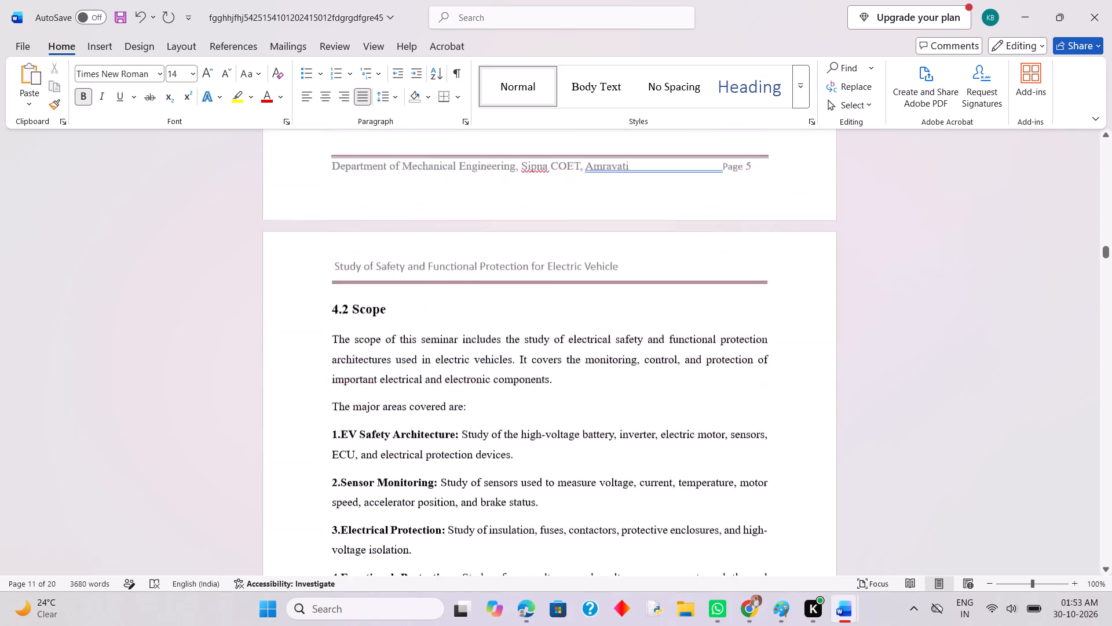
scroll(594, 439, down, 2)
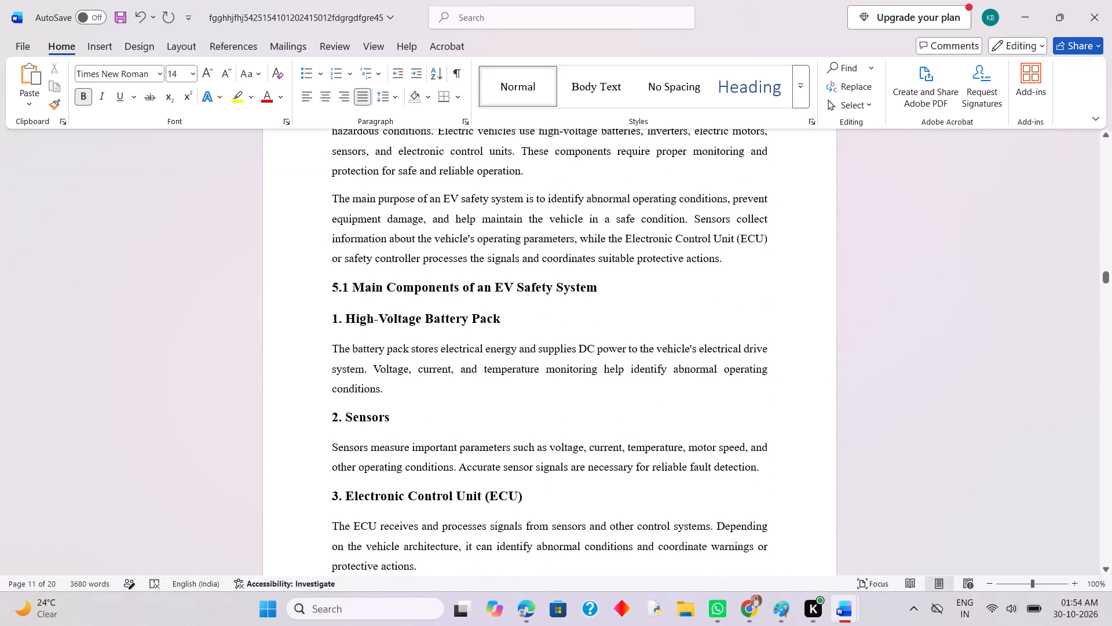
scroll(594, 439, down, 1)
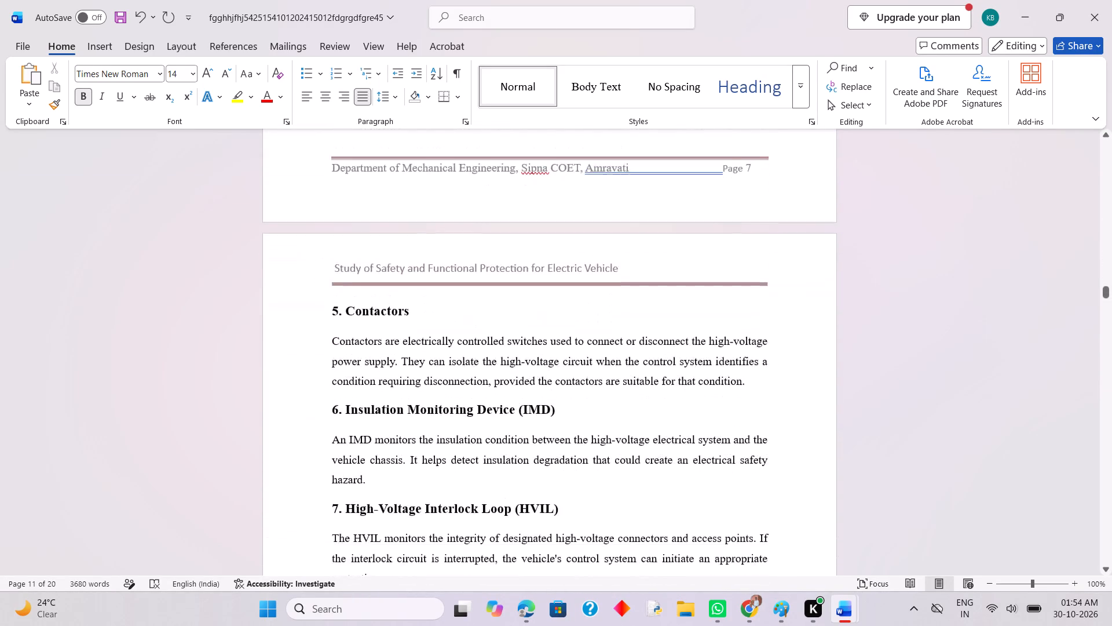
scroll(594, 439, down, 1)
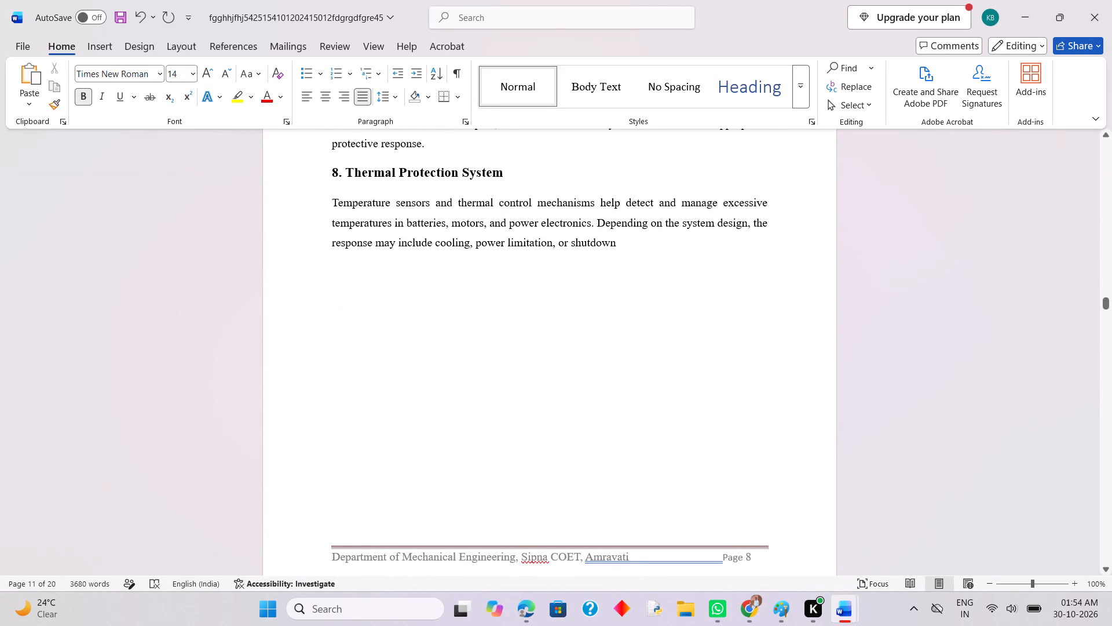
click(464, 361)
click(382, 281)
key(ctrl+v)
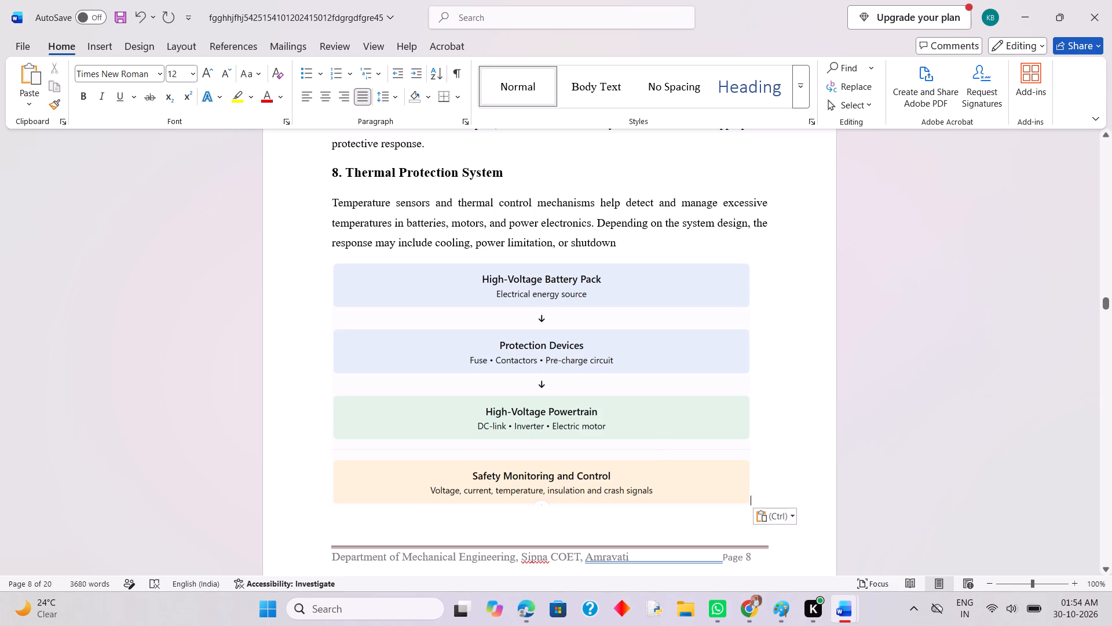
Centre the pasted block diagram under the 8. Thermal Protection System text.
click(554, 332)
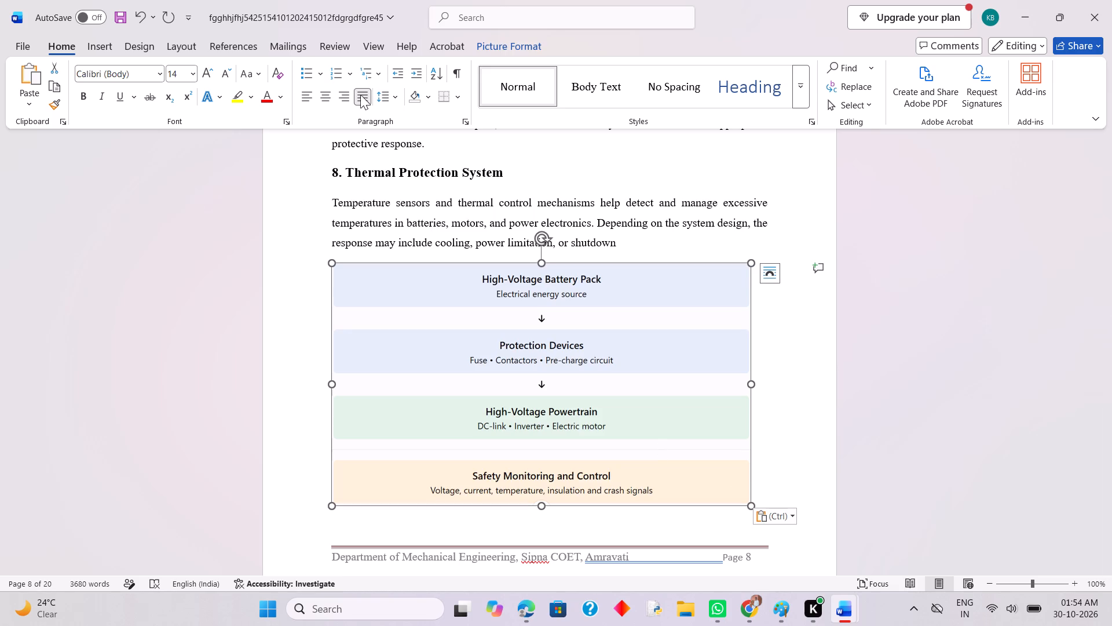
click(331, 95)
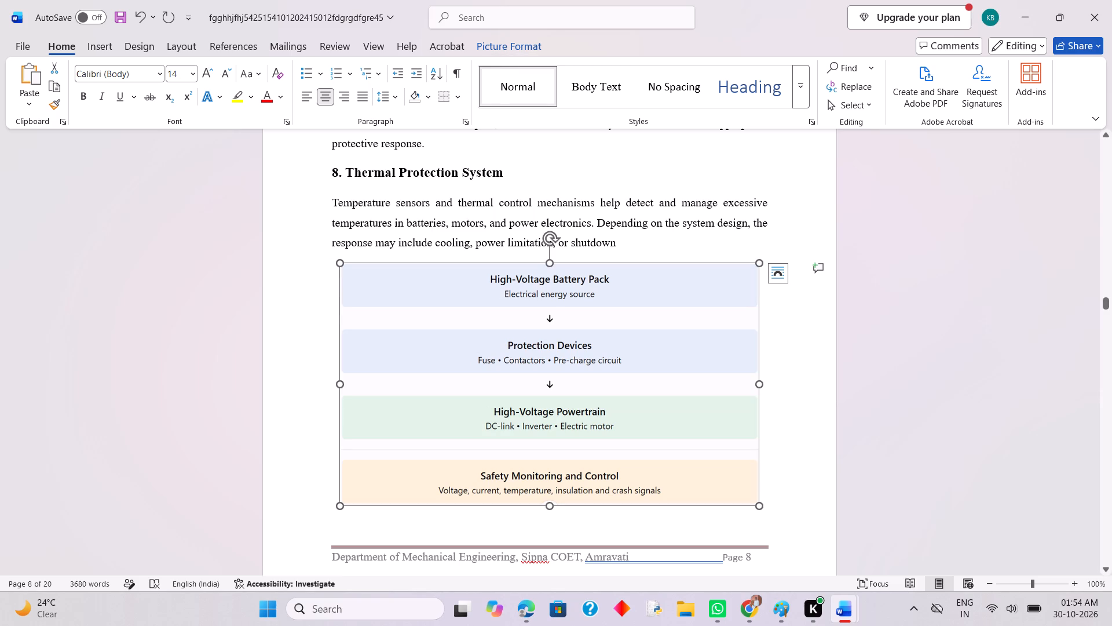
click(368, 96)
click(325, 91)
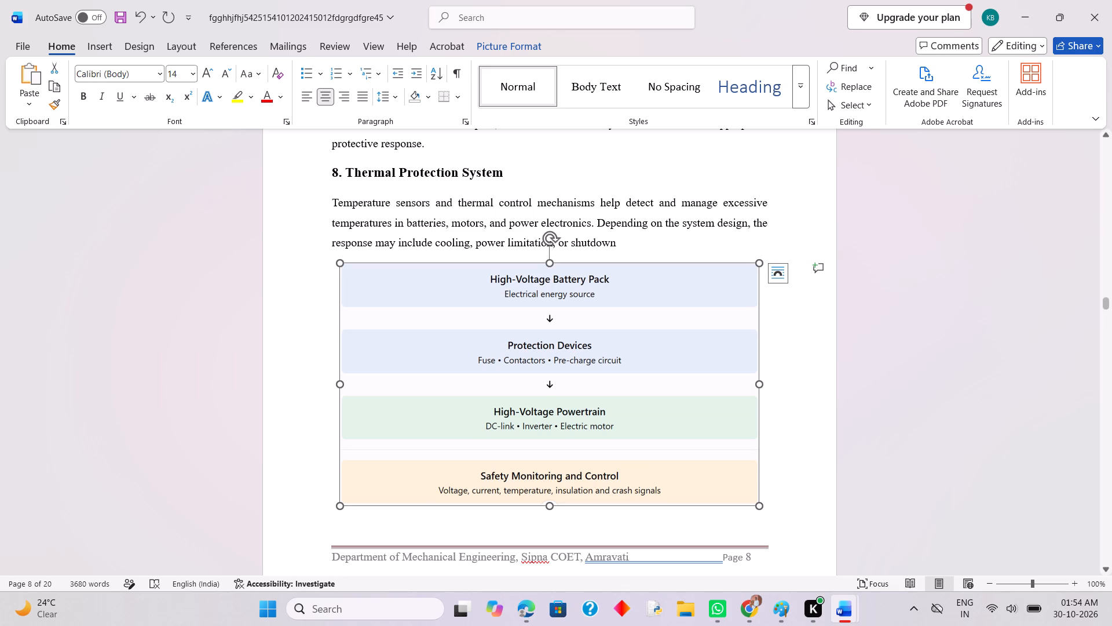
Shrink the thermal protection block diagram to about 13.2 cm wide and 8 cm high.
drag(758, 384, 738, 382)
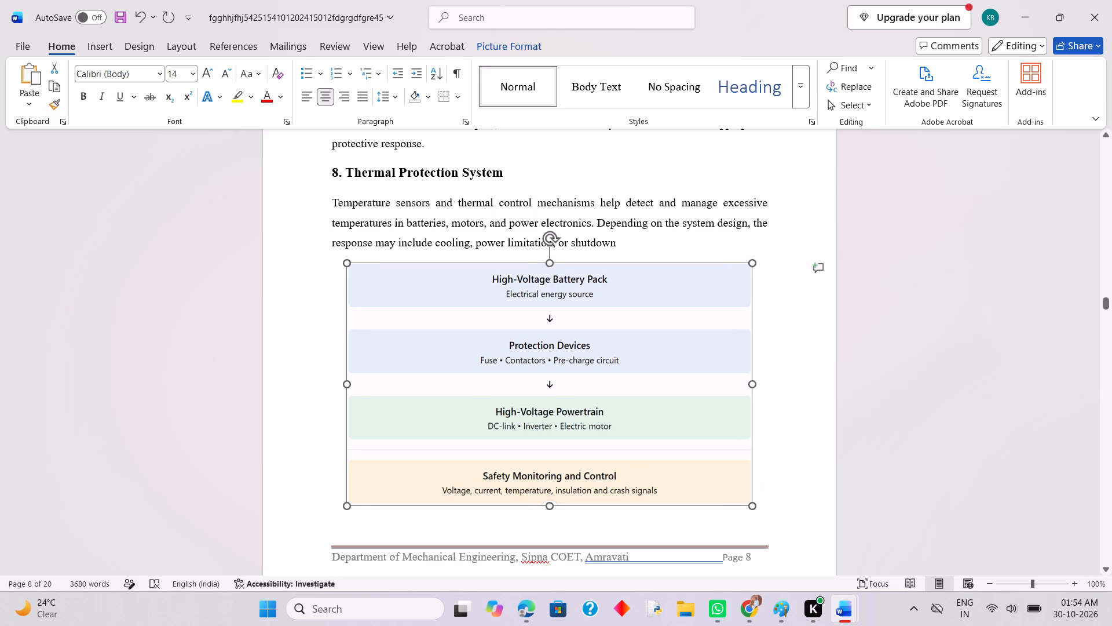
drag(738, 382, 701, 384)
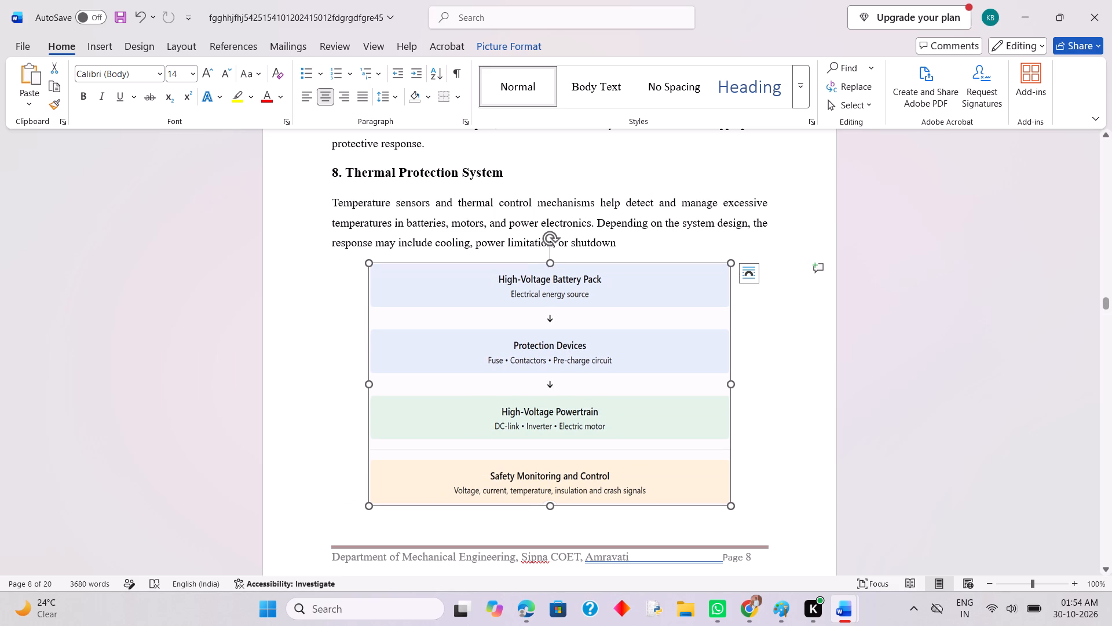
drag(547, 508, 546, 482)
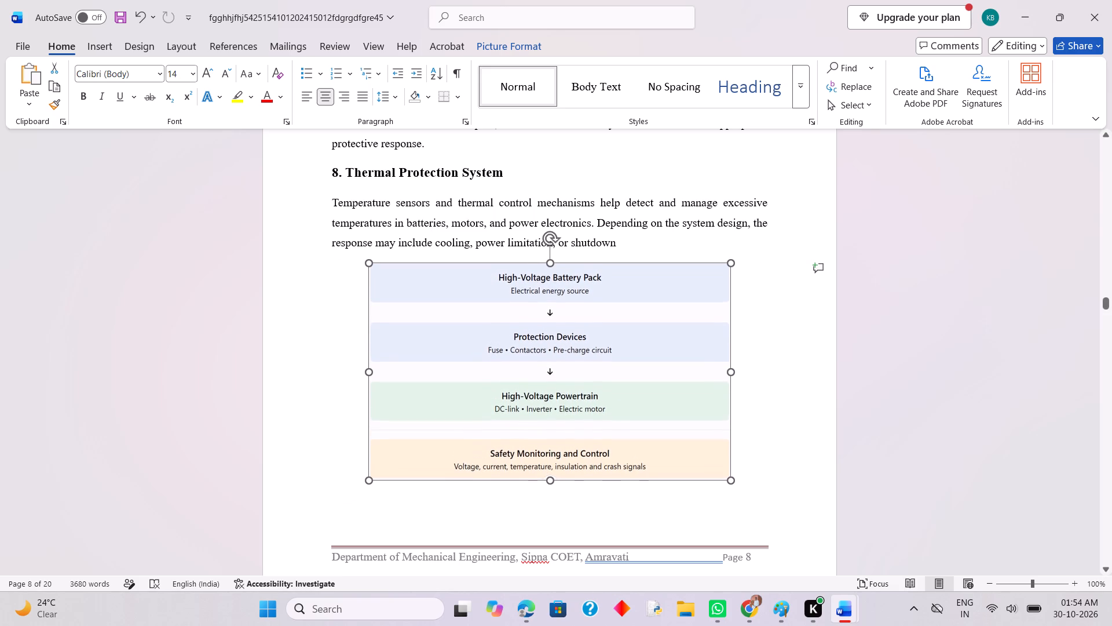
drag(546, 482, 546, 481)
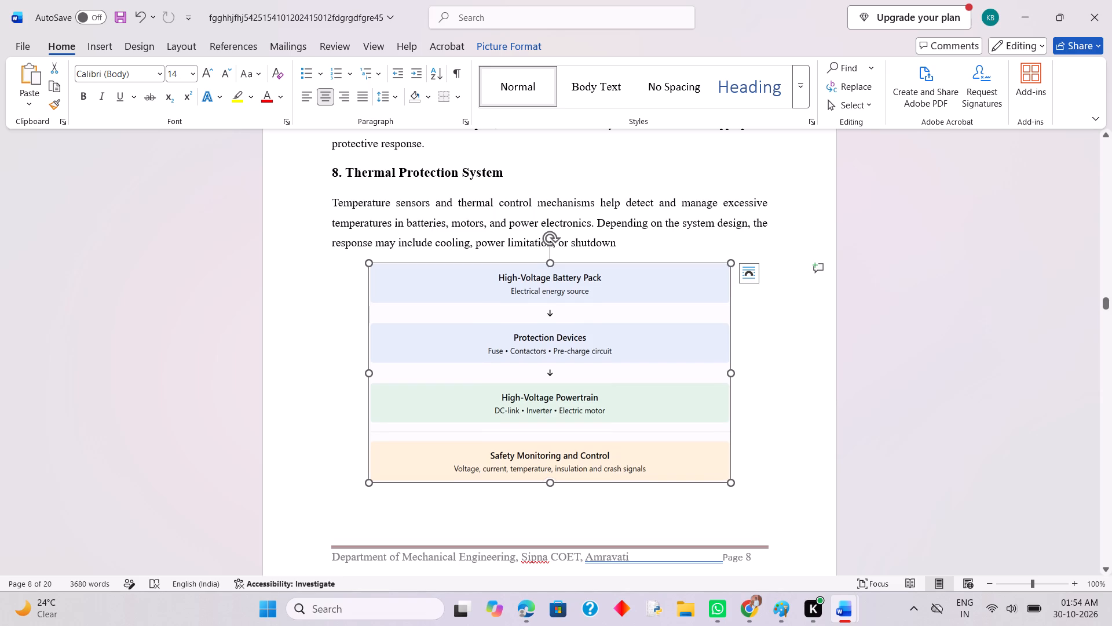
Add a thin black picture border around the thermal protection block diagram.
click(575, 398)
click(522, 43)
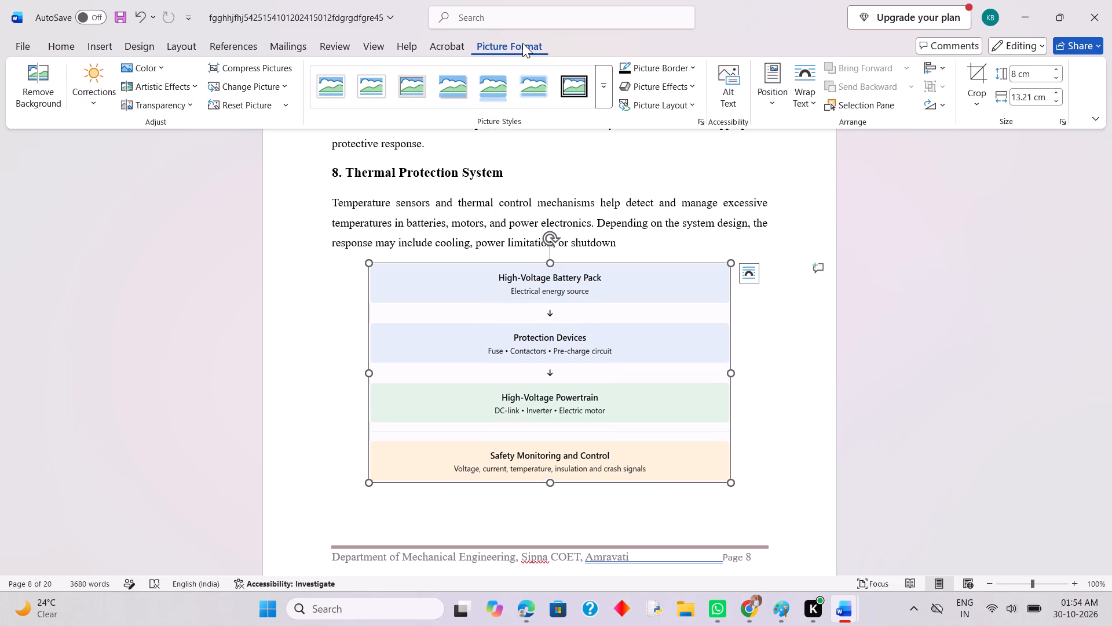
click(627, 67)
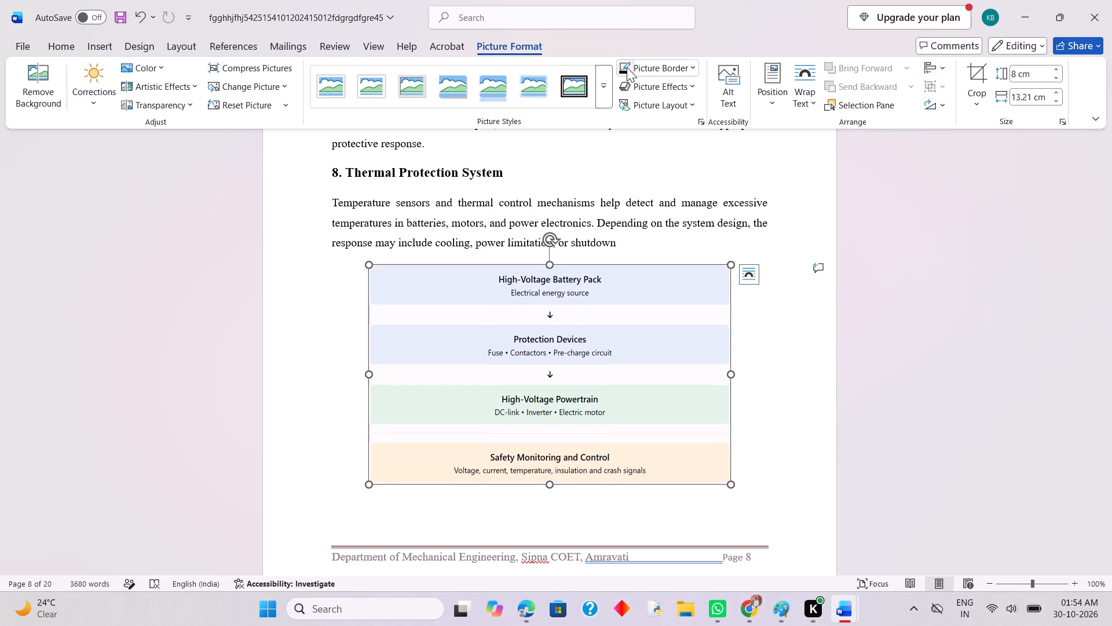
click(628, 182)
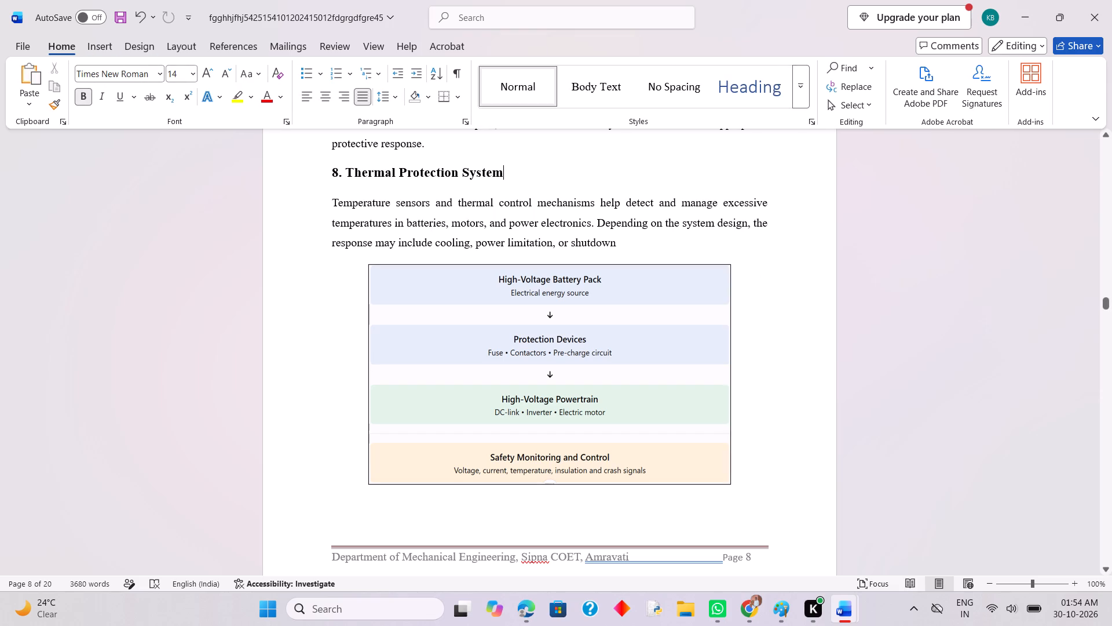
Start a caption reading "Fig" on the empty line below the diagram, indented with spaces towards the diagram's middle.
click(463, 493)
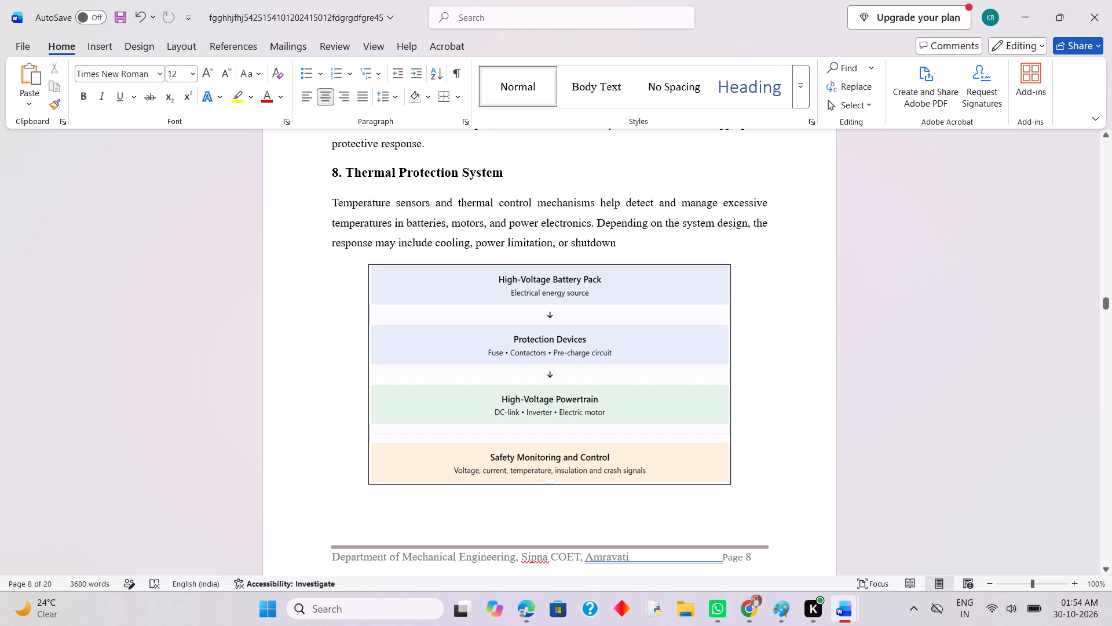
click(463, 493)
double_click(463, 493)
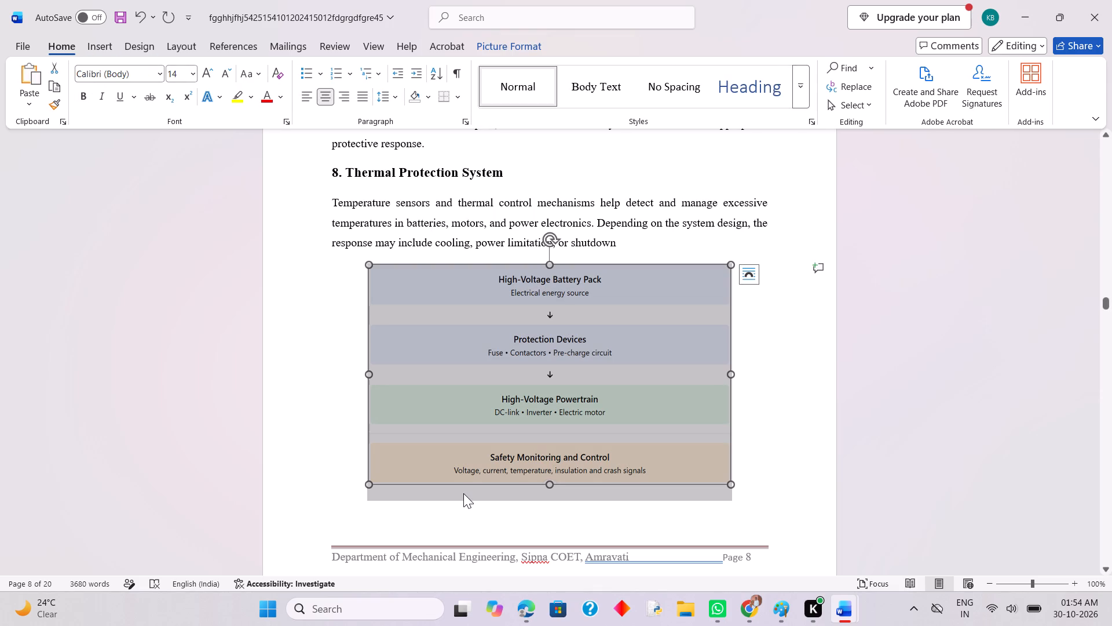
click(482, 512)
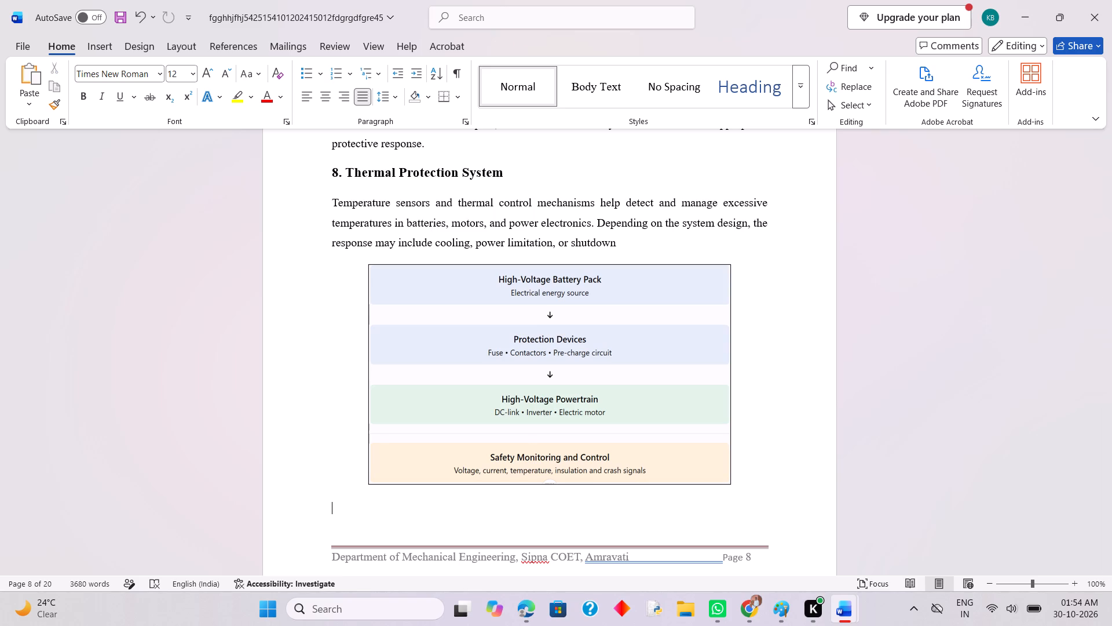
key(space)
key(space)
key(space)
key(space)
key(space)
key(space)
key(space)
key(space)
key(space)
key(space)
key(space)
key(space)
key(space)
key(space)
key(space)
key(space)
key(space)
key(space)
key(space)
key(space)
text(FI)
key(BackSpace)
key(BackSpace)
key(shift+f)
text(ig)
key(space)
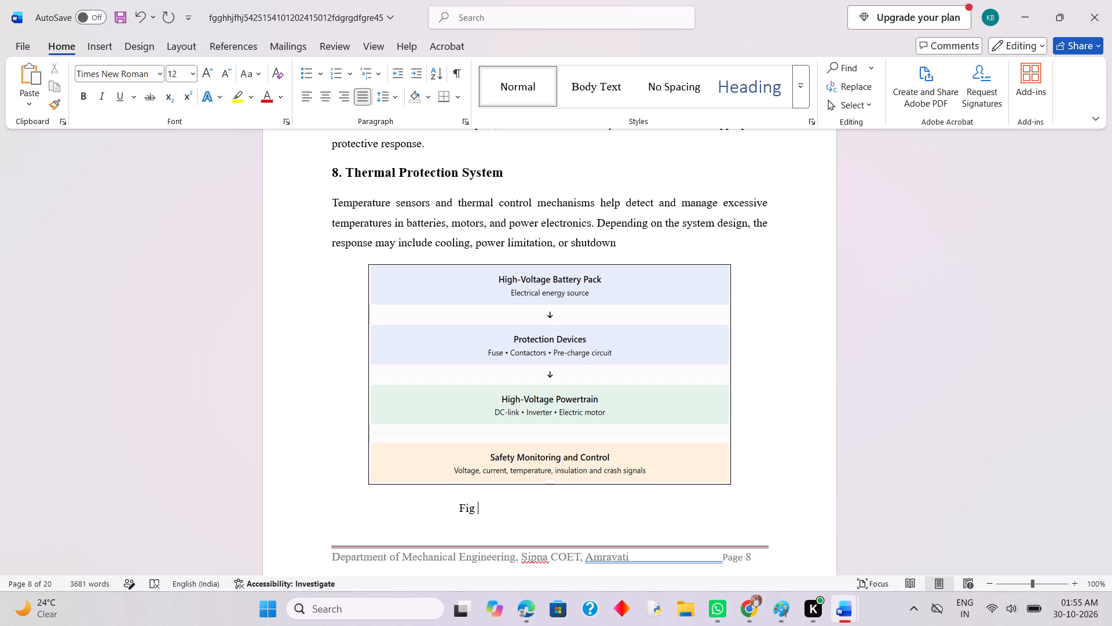
Review section 5 on the EV safety system and its main components for wording suited to the diagram's caption.
scroll(482, 512, up, 1)
scroll(482, 512, right, 1)
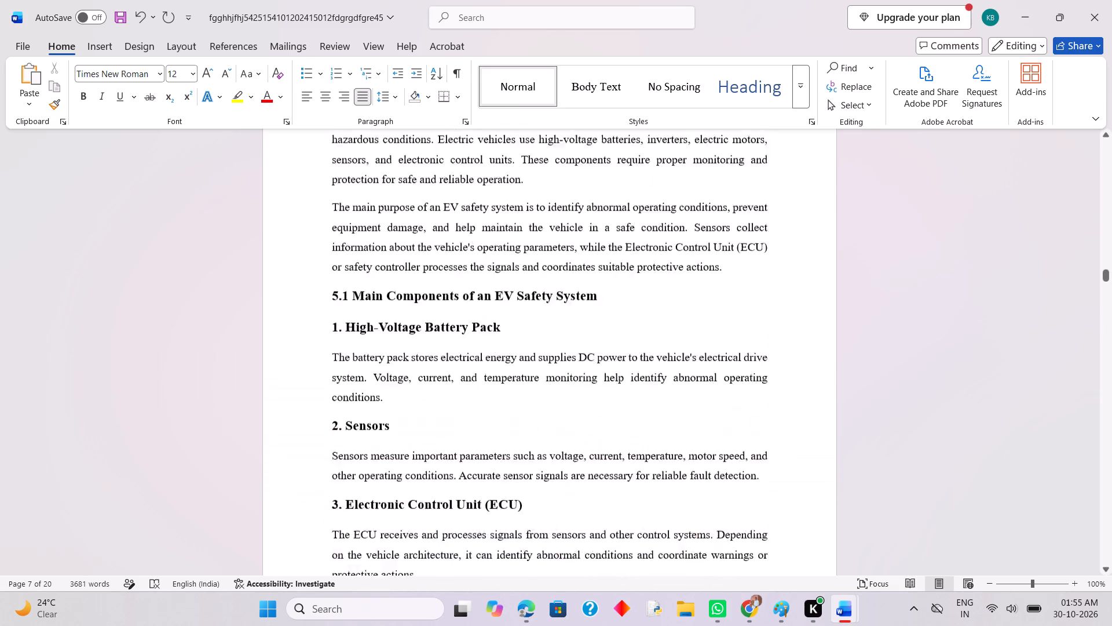
scroll(482, 512, right, 1)
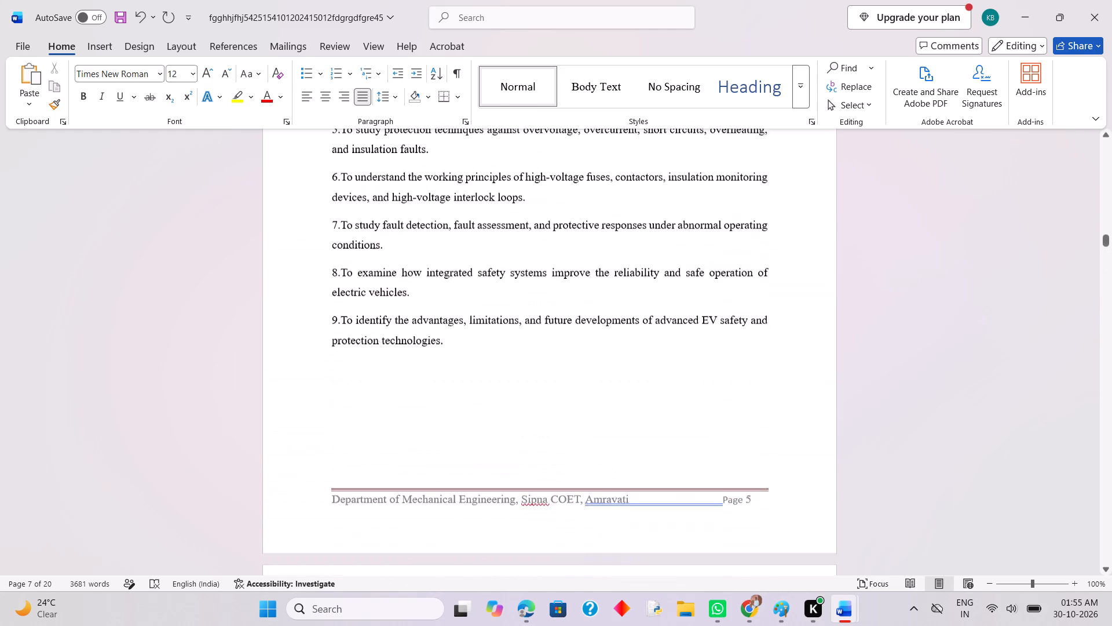
scroll(482, 512, right, 1)
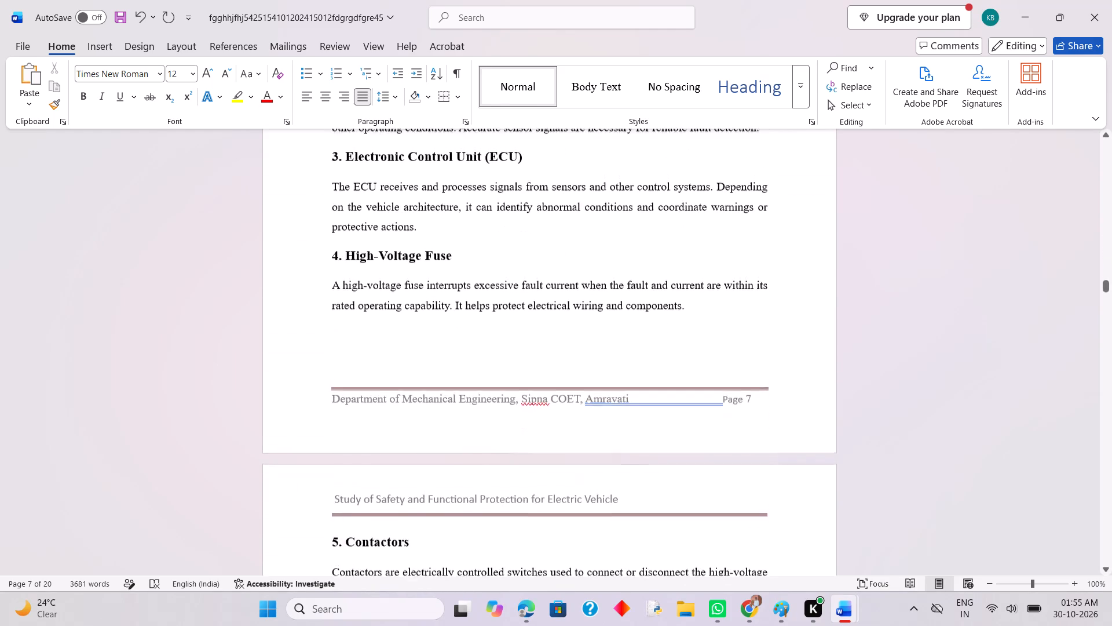
scroll(482, 512, right, 1)
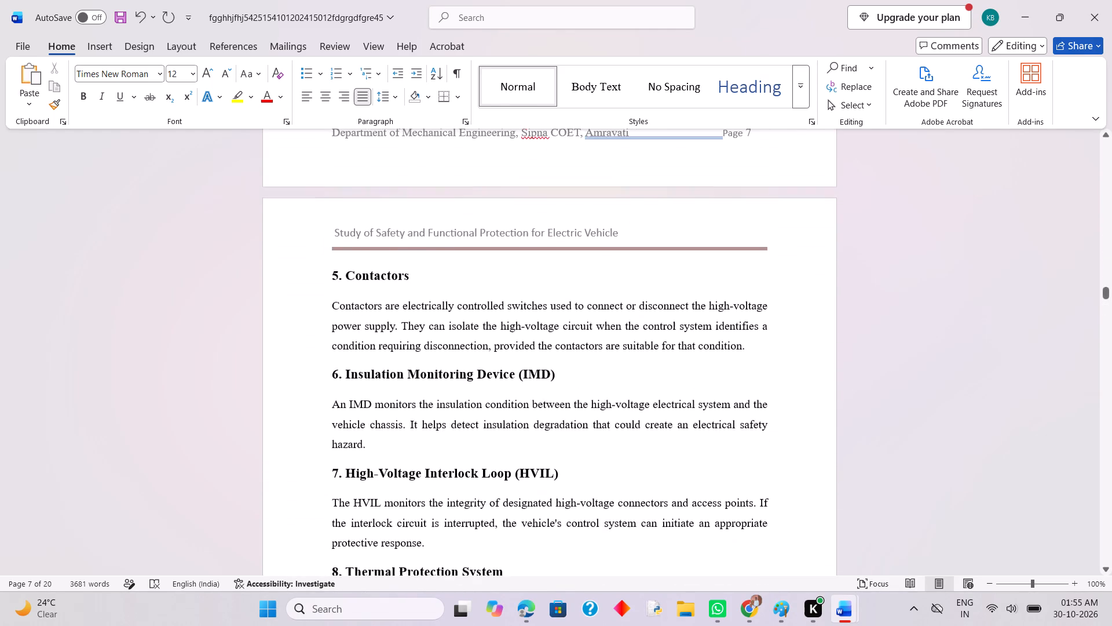
scroll(482, 512, right, 2)
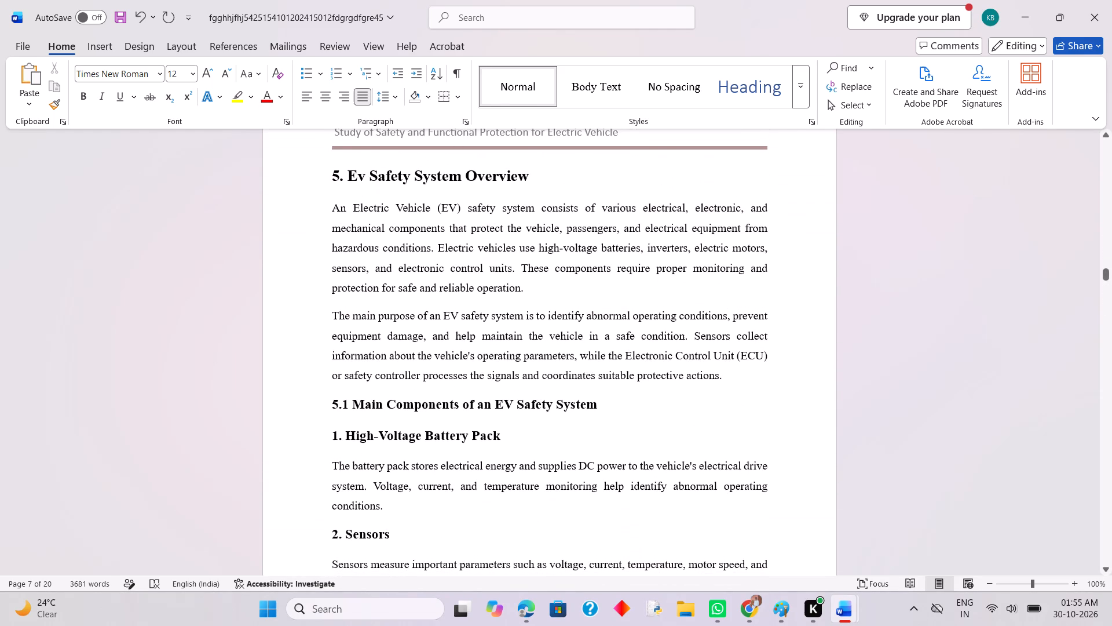
scroll(482, 512, right, 1)
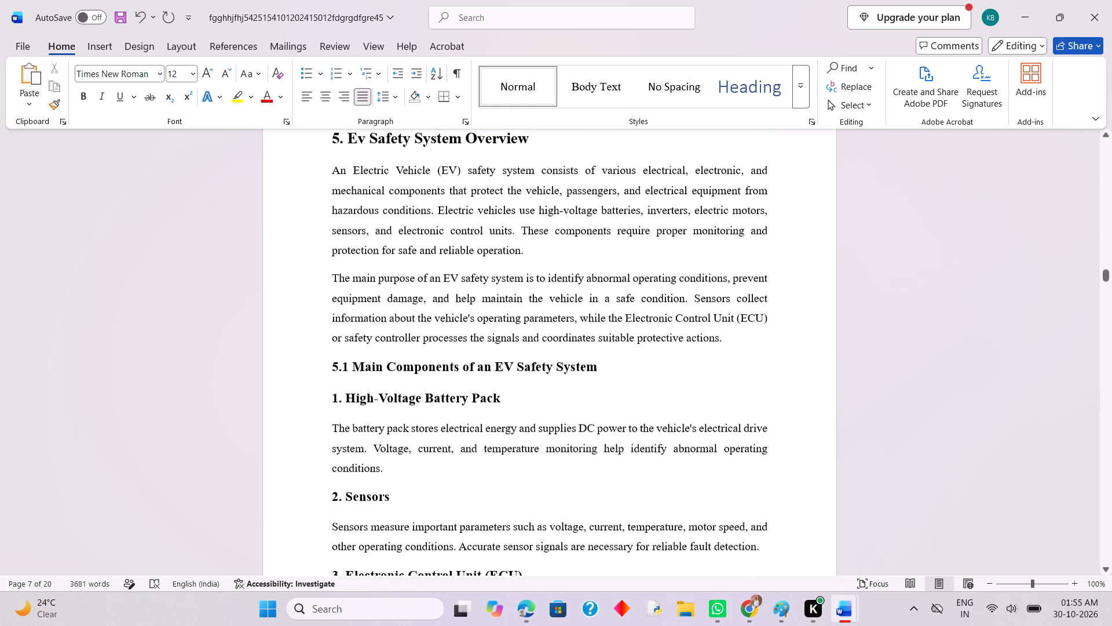
scroll(482, 512, right, 2)
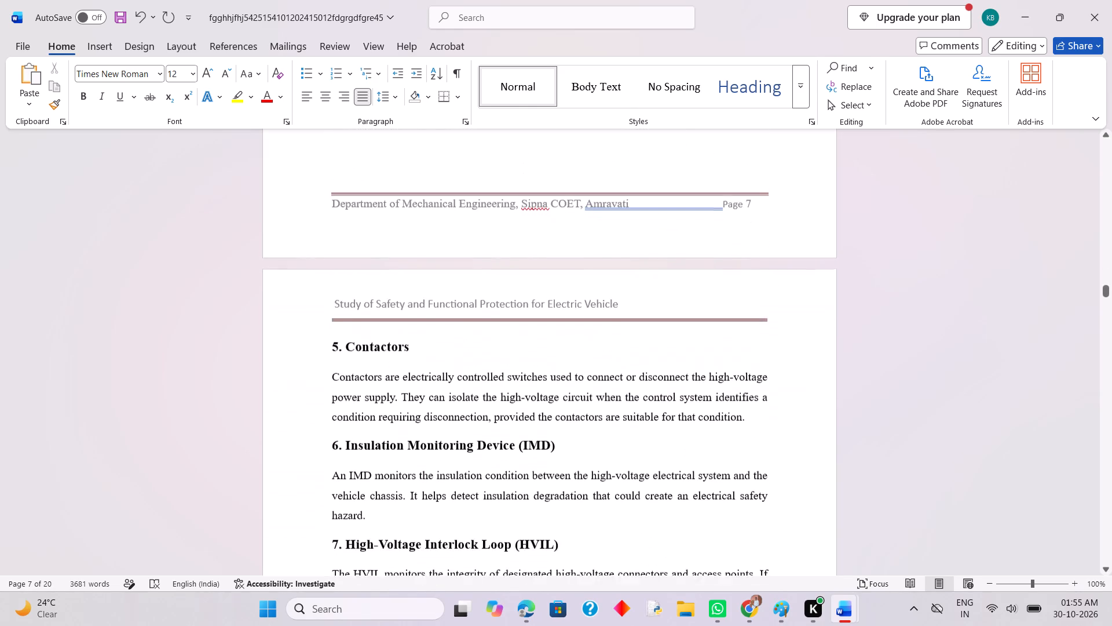
scroll(482, 512, right, 2)
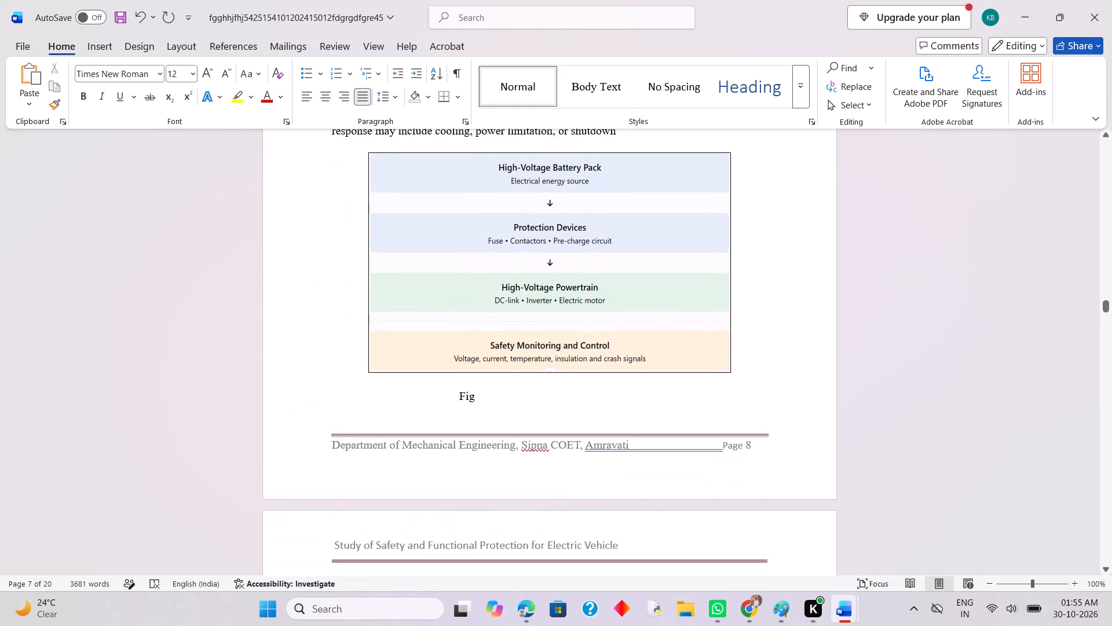
Continue the caption below the thermal protection block diagram after "Fig" with "1.Basic Ev".
key(1)
key(period)
key(b)
key(BackSpace)
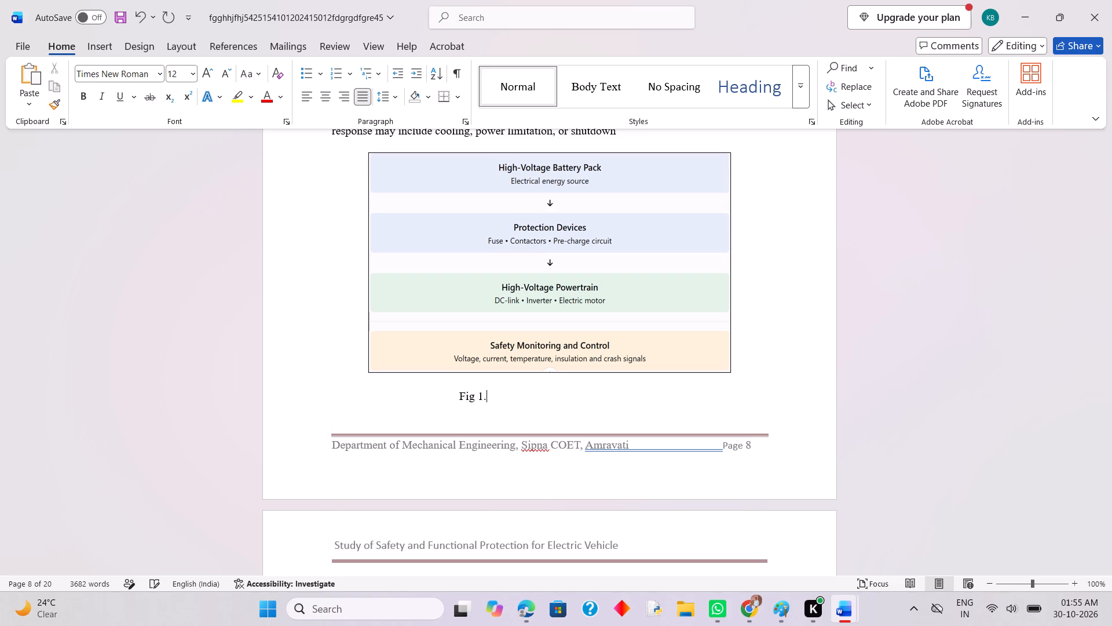
text(Ba)
text(sic)
key(space)
key(shift+e)
text(v)
key(space)
Check the browser briefly, then reread the report's section 5 component text down to the block diagram and its partial caption.
click(749, 603)
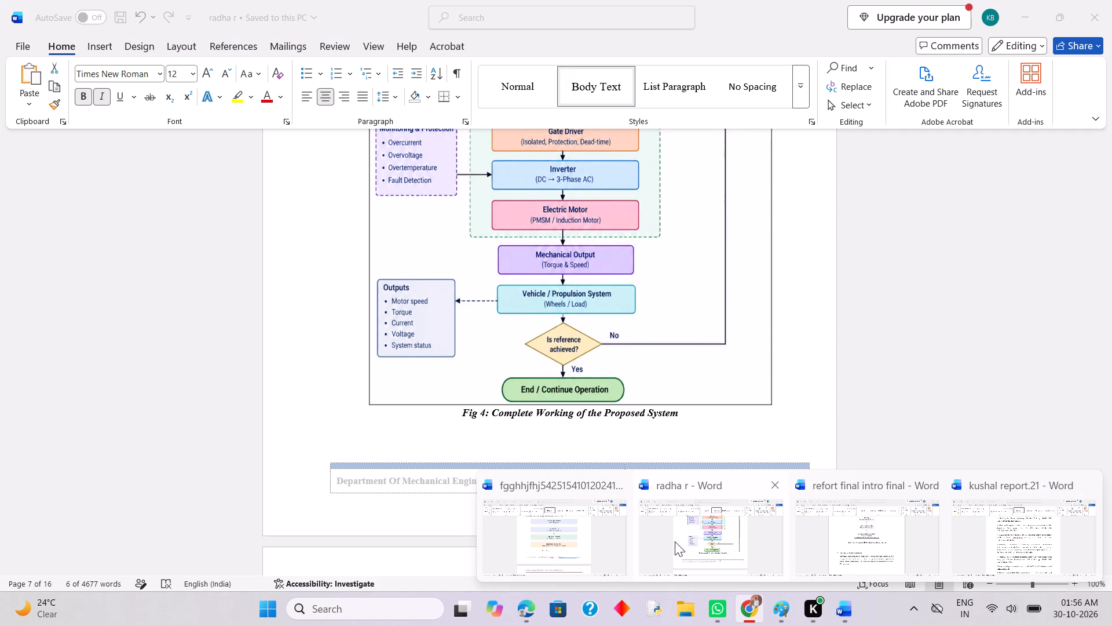
click(587, 533)
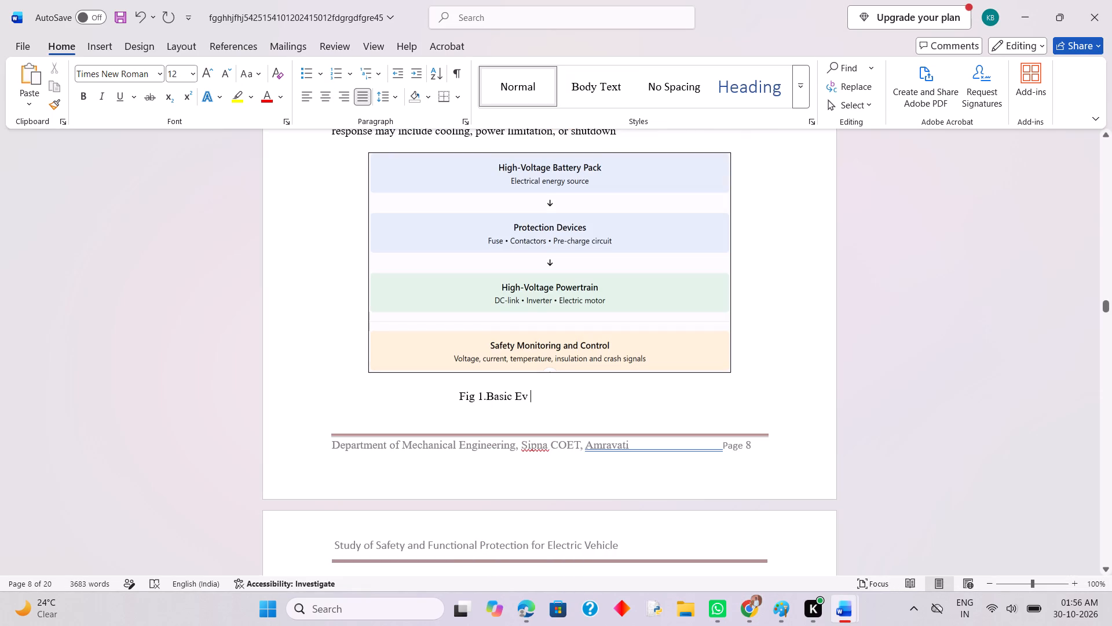
scroll(576, 403, up, 1)
scroll(576, 403, right, 1)
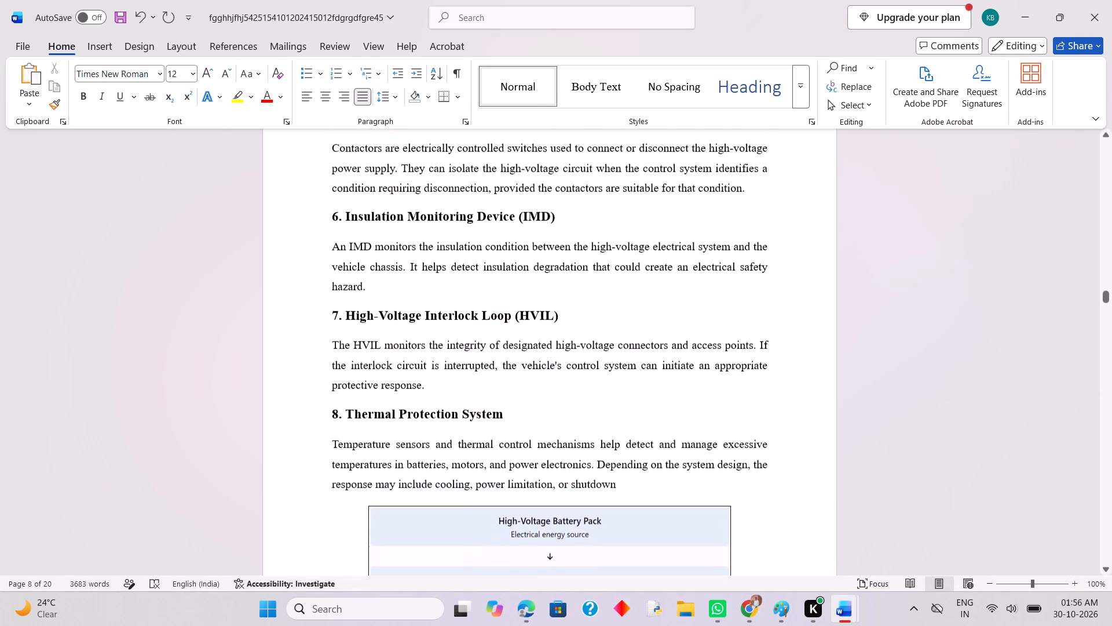
scroll(576, 403, right, 1)
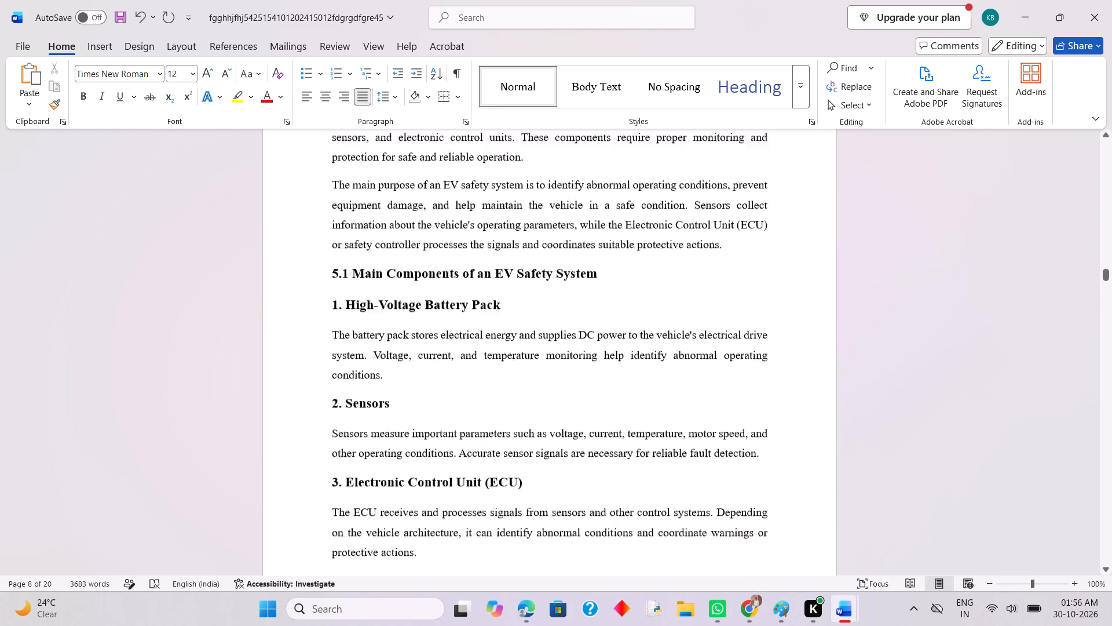
scroll(576, 403, right, 1)
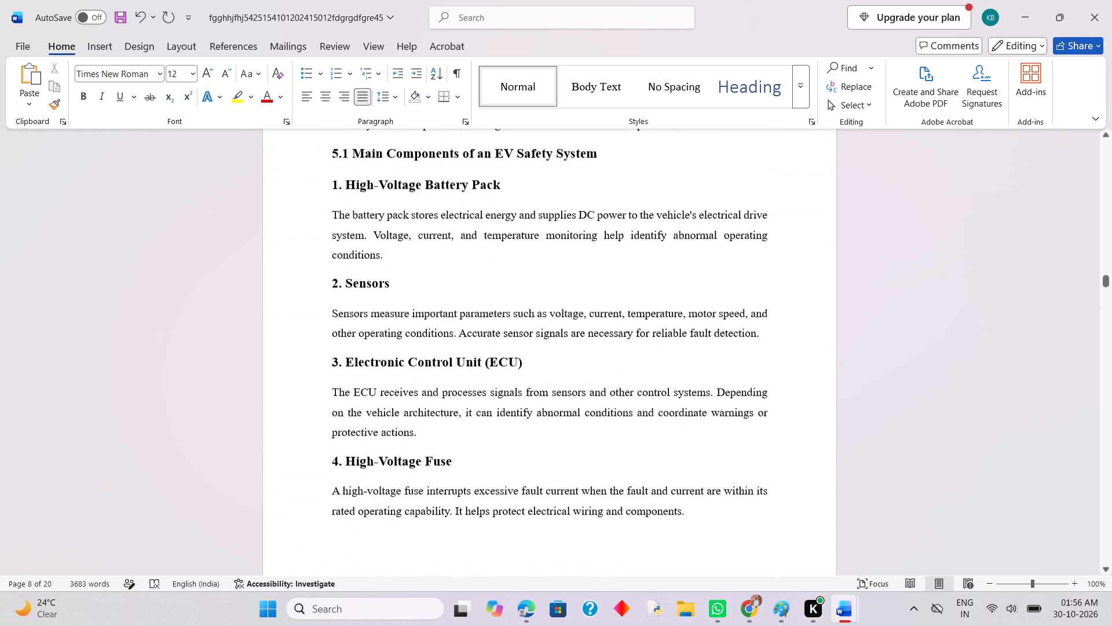
scroll(576, 403, right, 1)
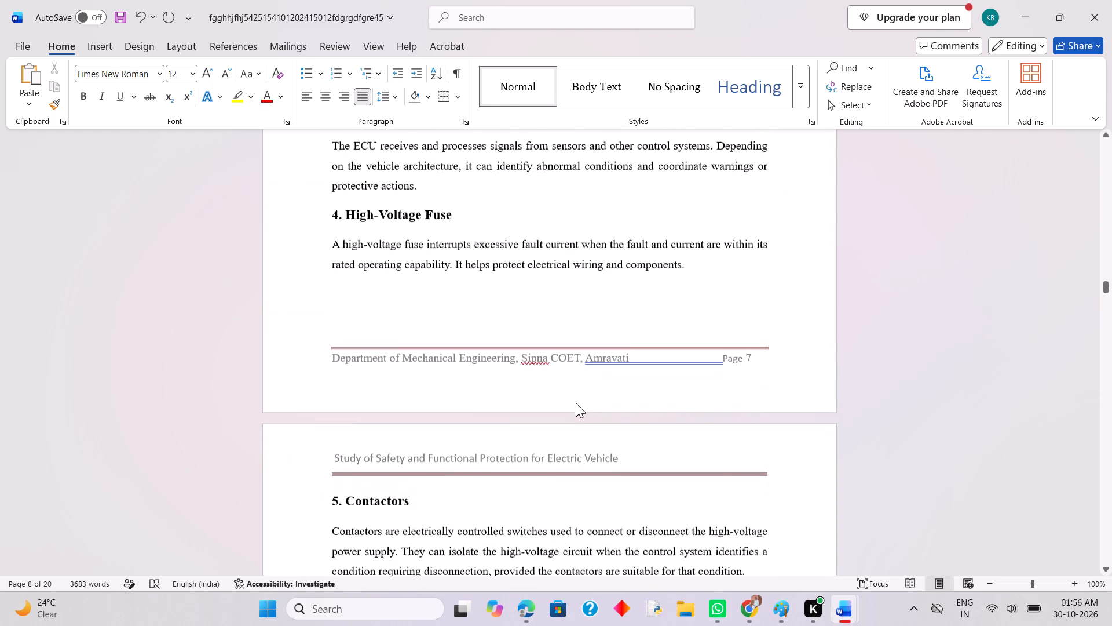
scroll(576, 403, right, 1)
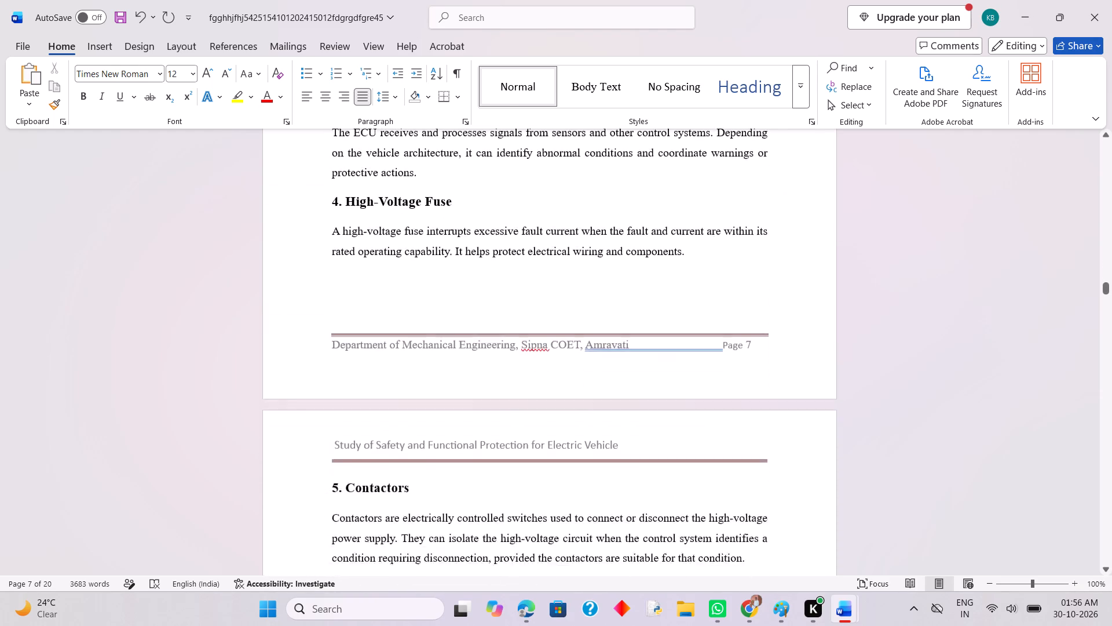
scroll(576, 403, right, 1)
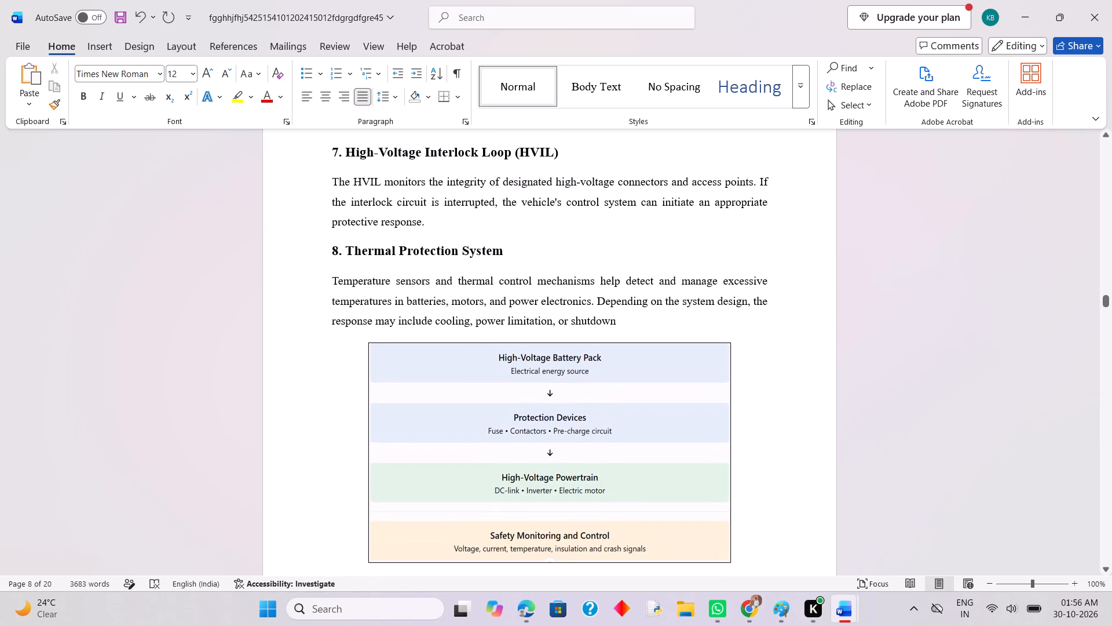
scroll(576, 403, down, 1)
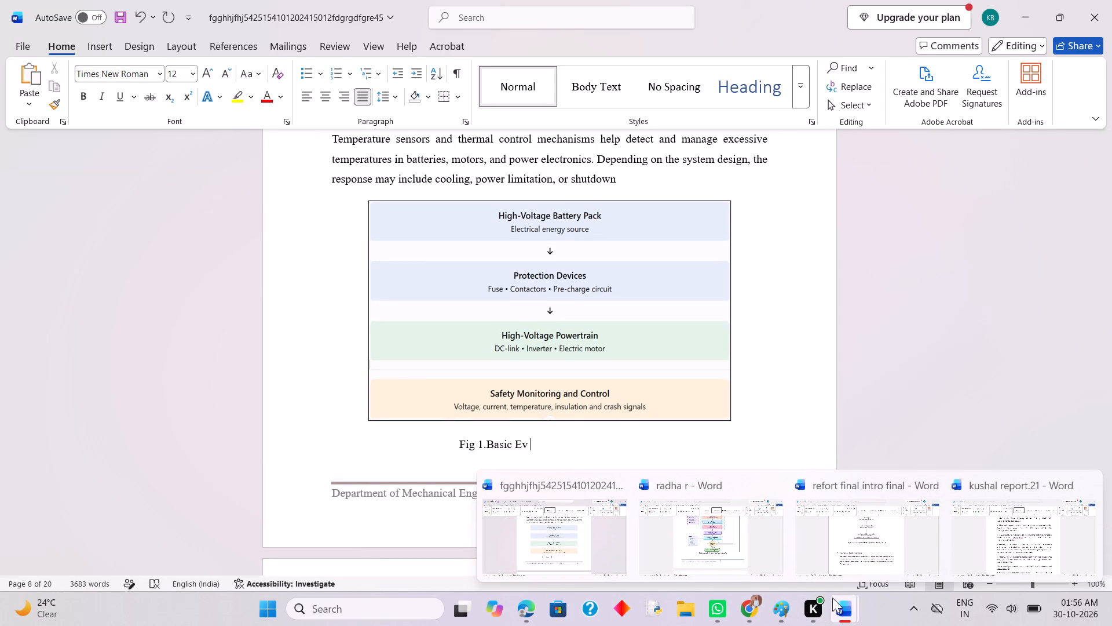
Copy the words "Basic EV Safety Architecture" from the section 5.3 heading in the earlier seminar report, kushal report.21.
click(958, 543)
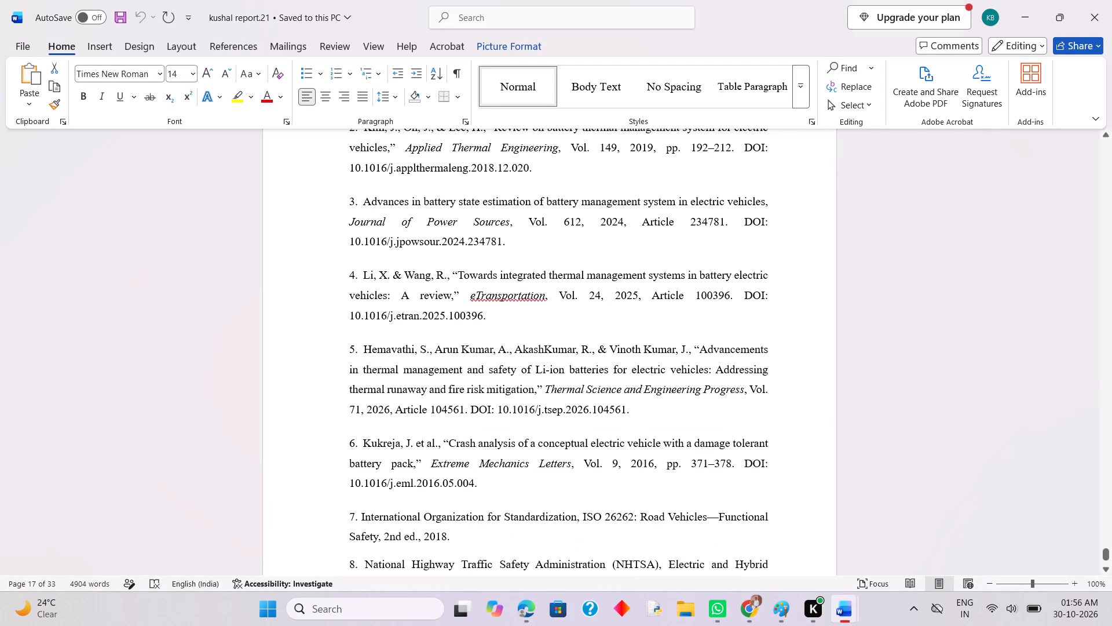
scroll(756, 281, up, 2)
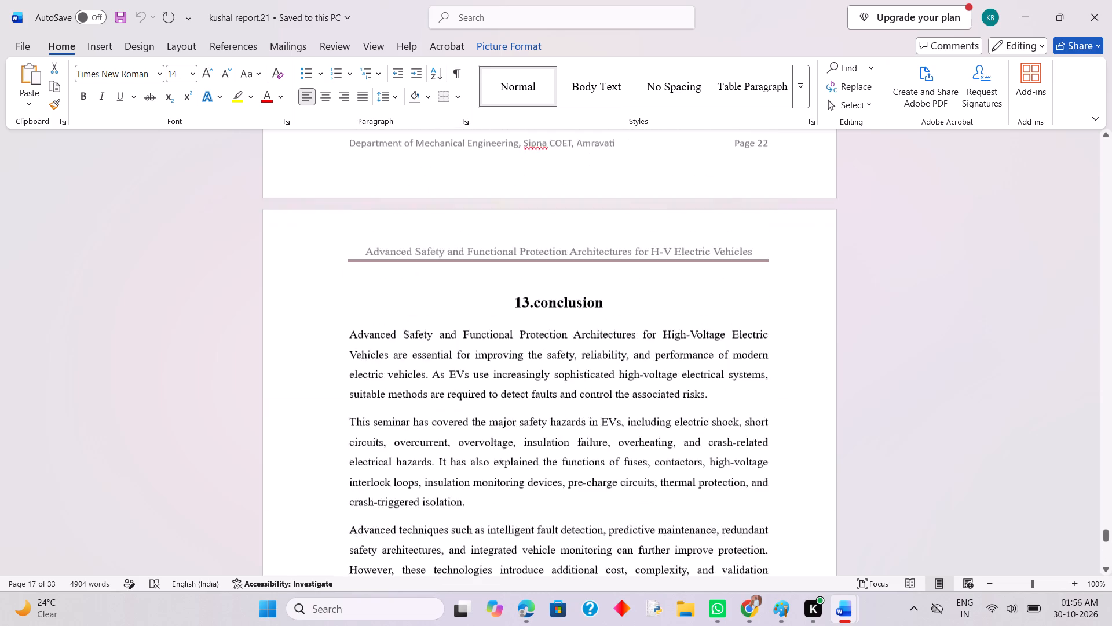
scroll(756, 281, up, 4)
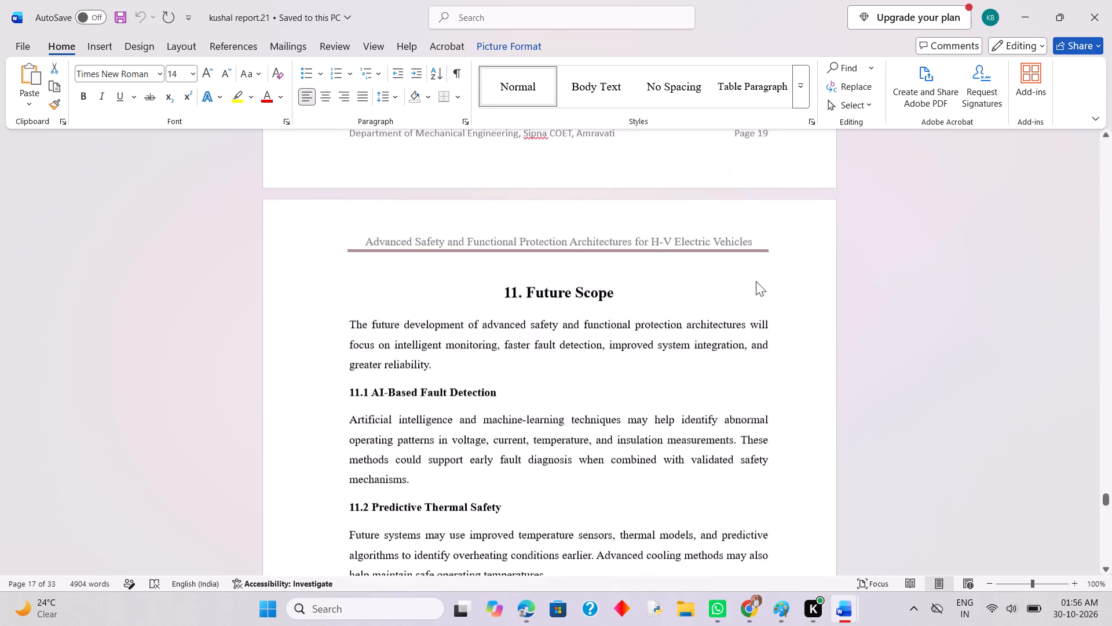
scroll(756, 281, up, 3)
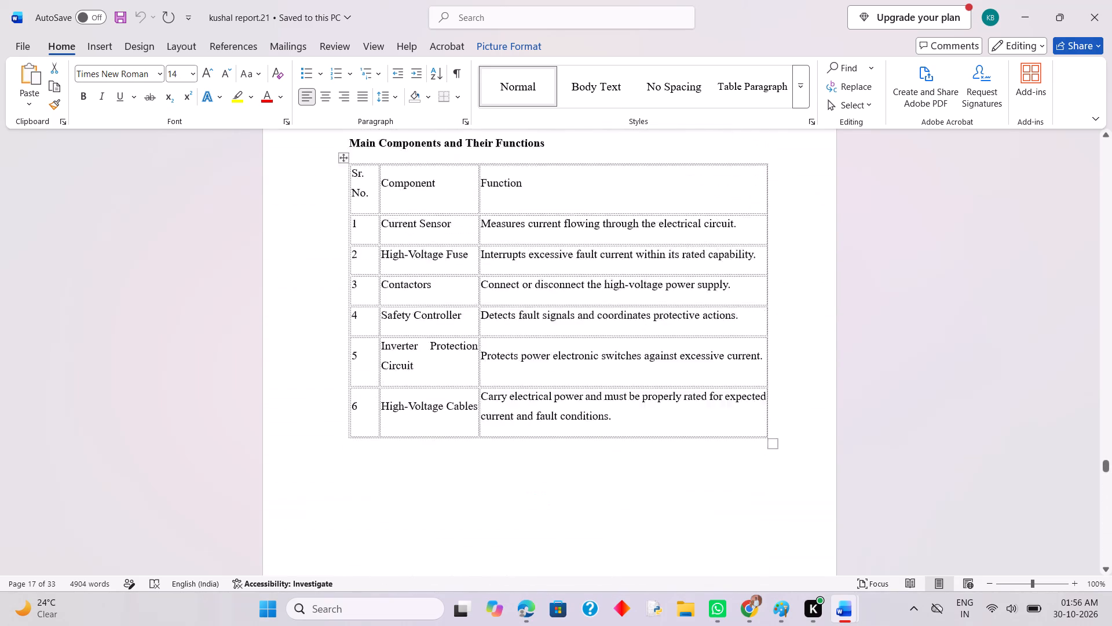
scroll(756, 281, up, 2)
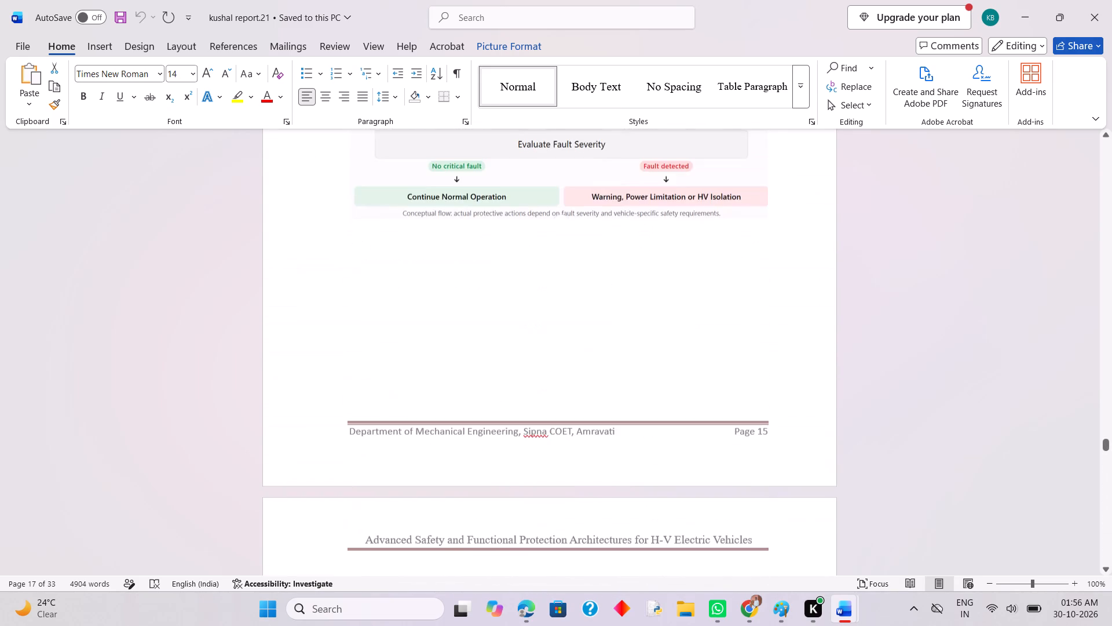
scroll(756, 281, up, 2)
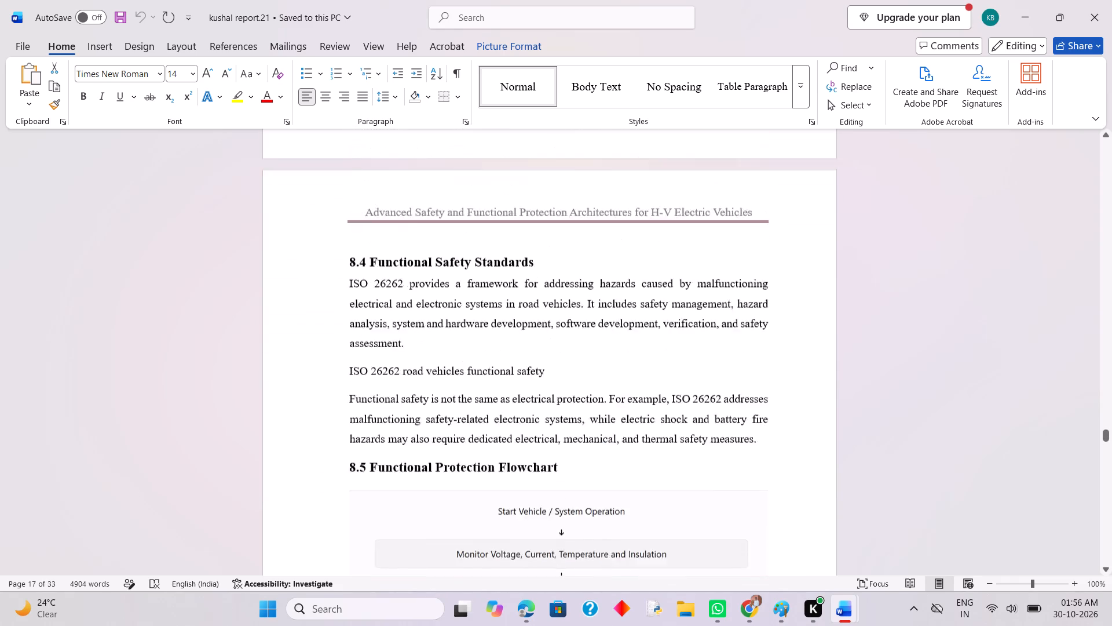
scroll(756, 281, up, 2)
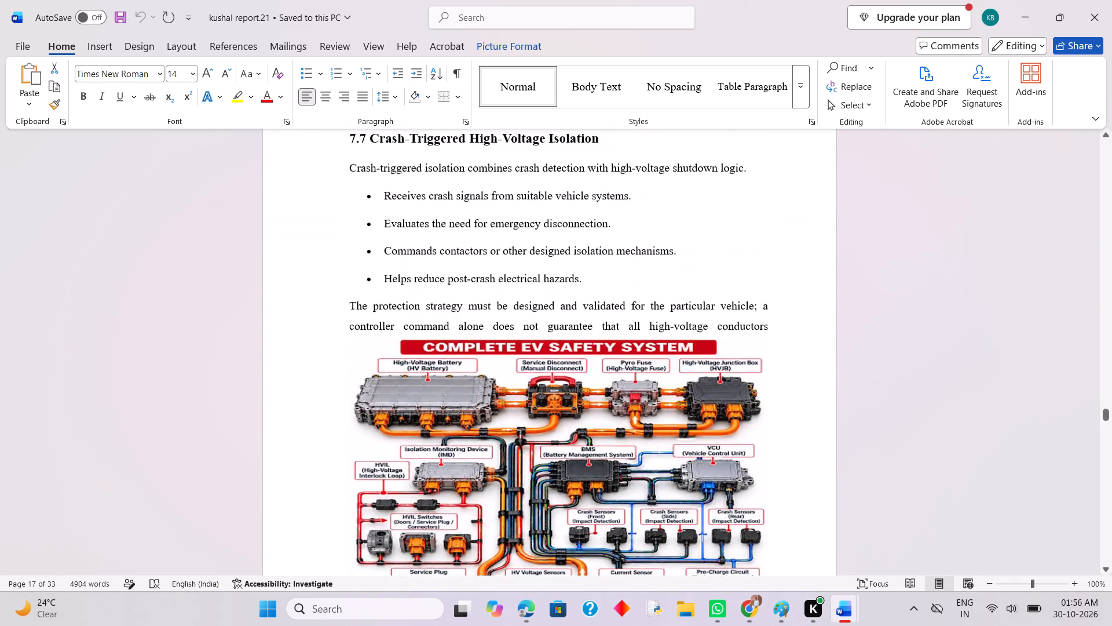
scroll(756, 281, up, 1)
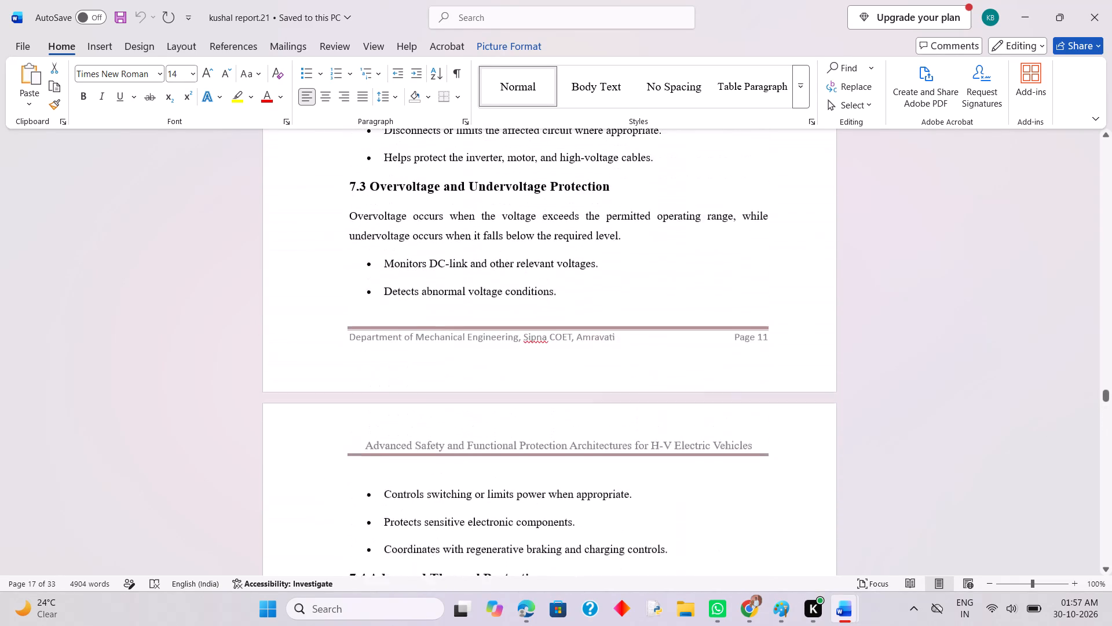
scroll(756, 281, up, 3)
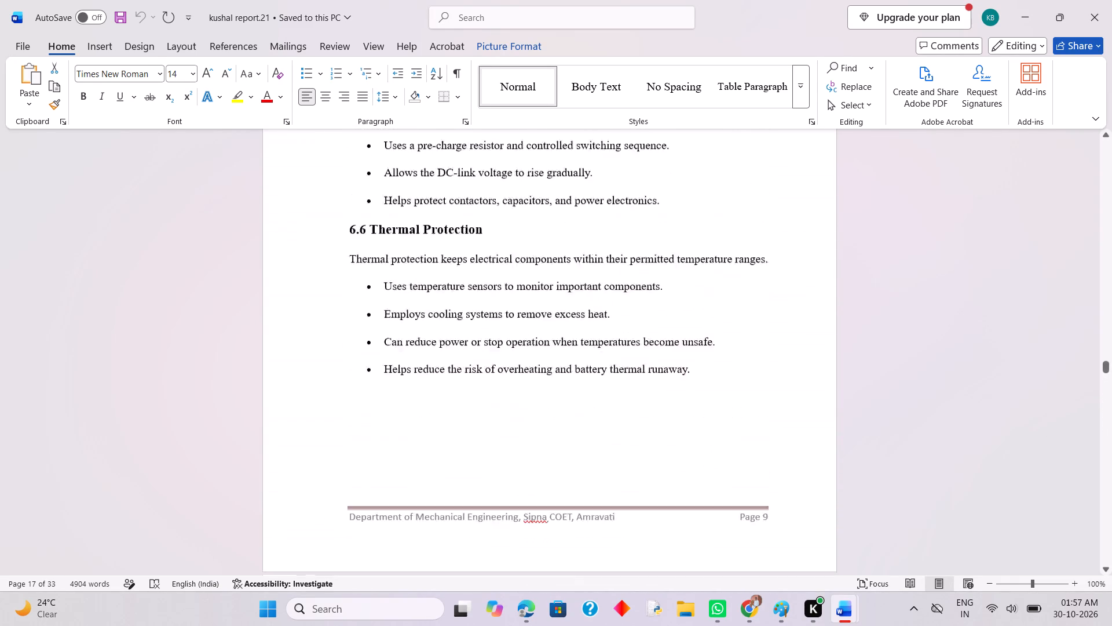
scroll(756, 281, up, 2)
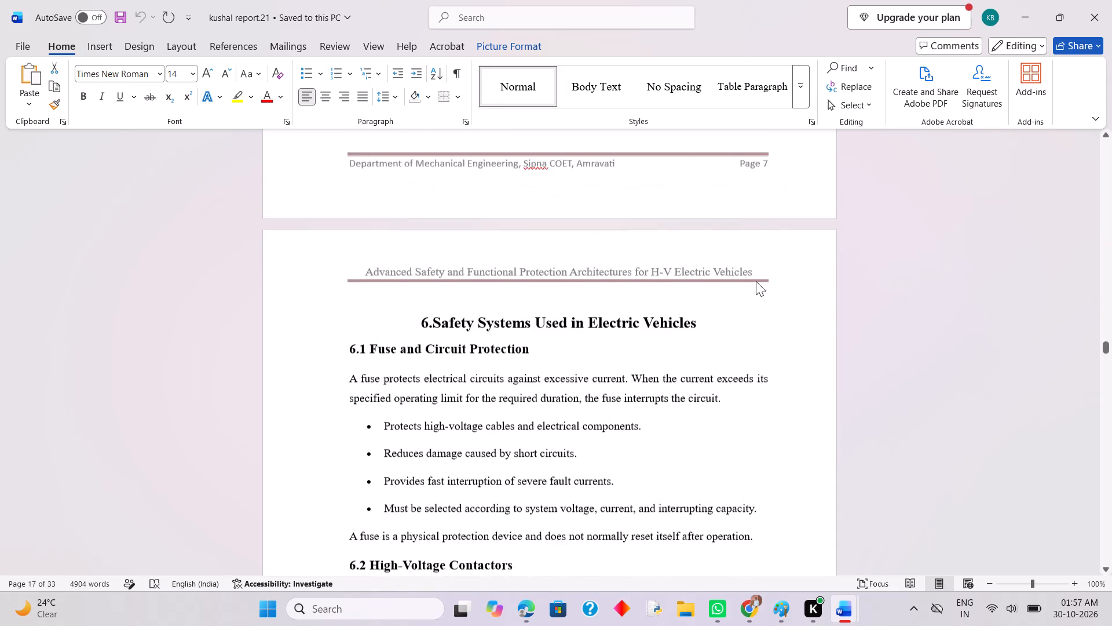
scroll(756, 281, up, 2)
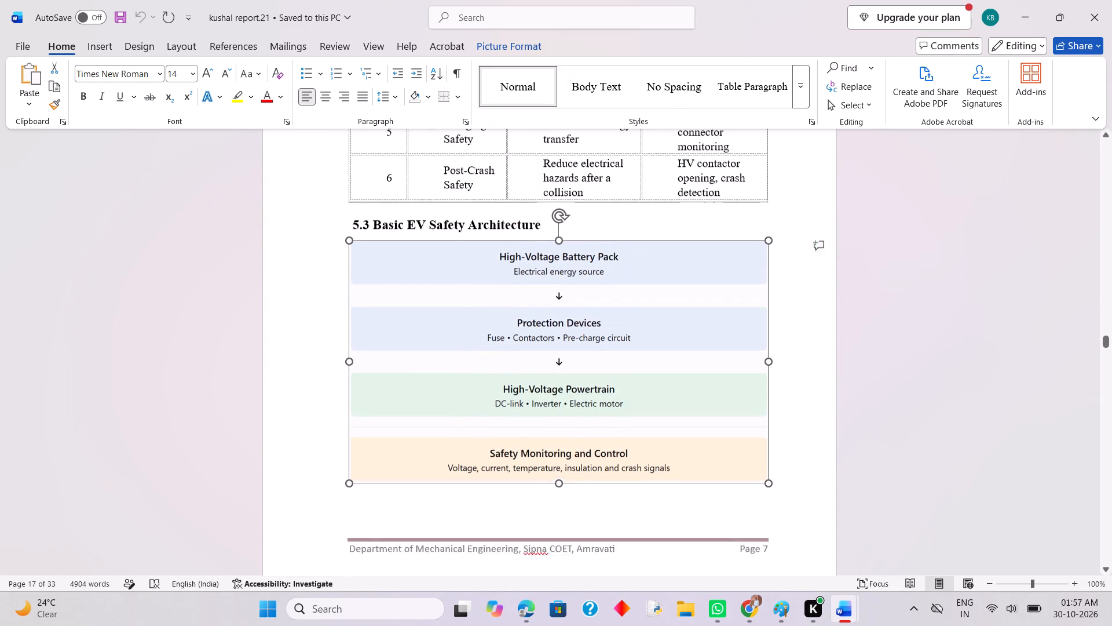
scroll(756, 281, up, 2)
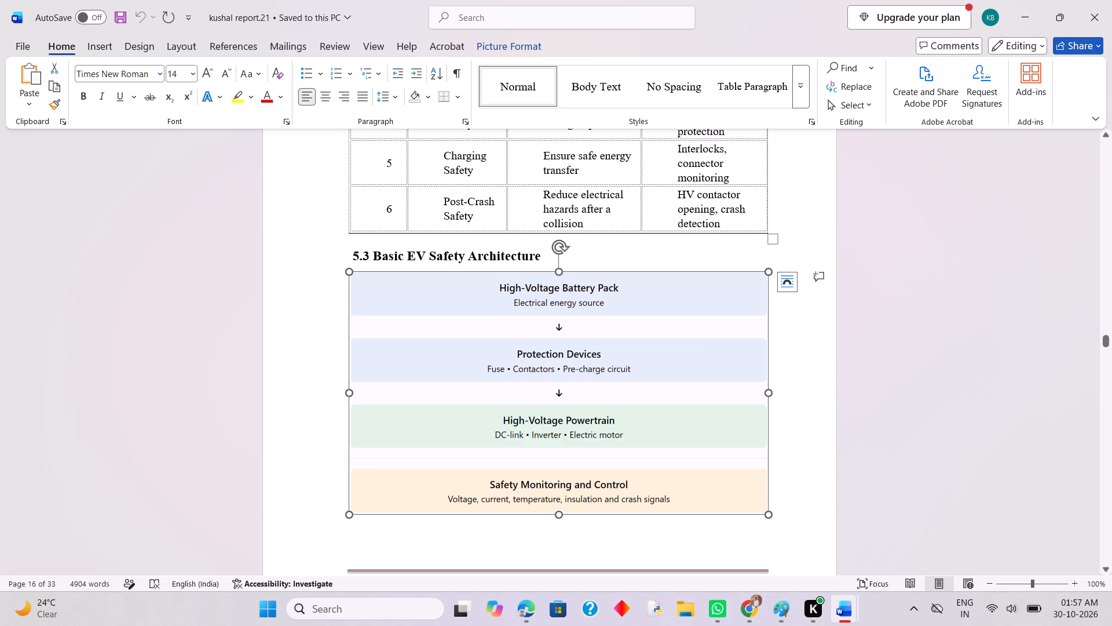
drag(541, 259, 382, 253)
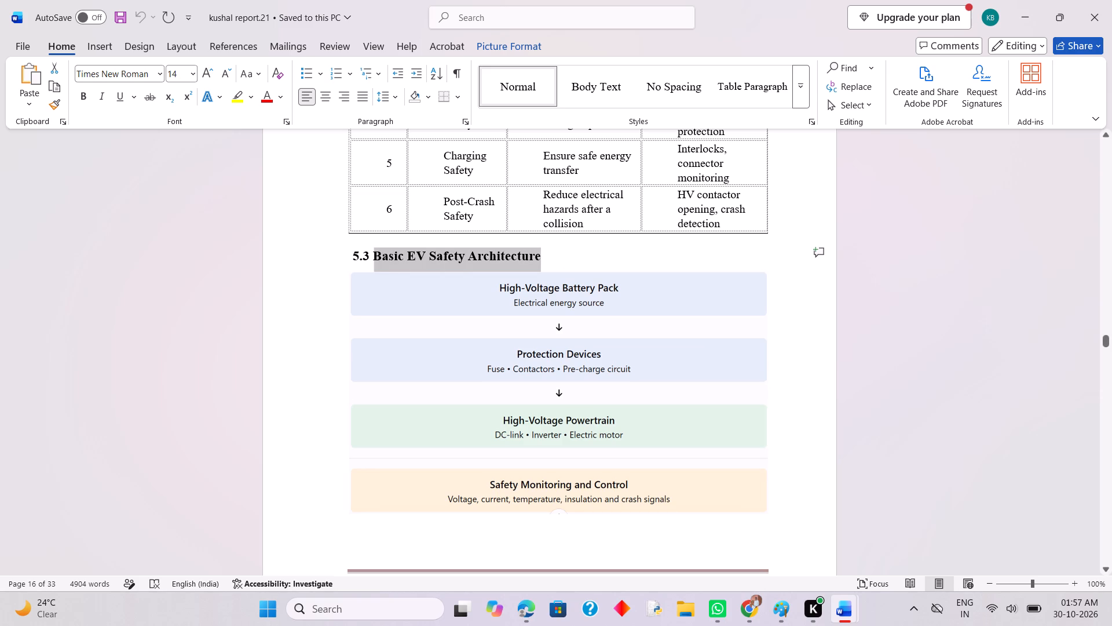
drag(382, 253, 383, 253)
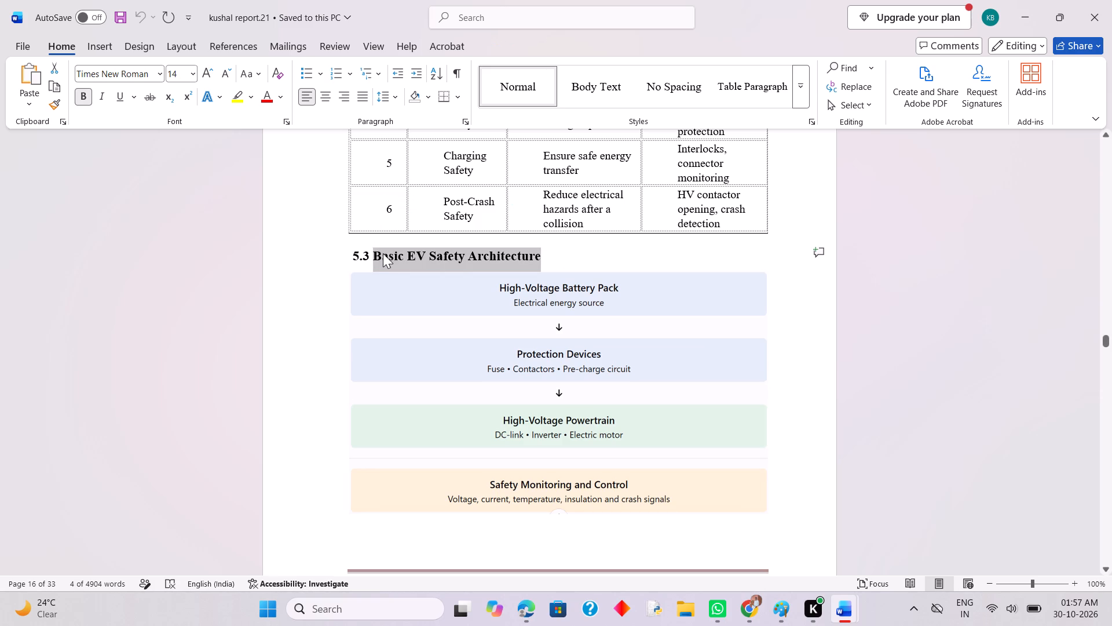
key(ctrl+c)
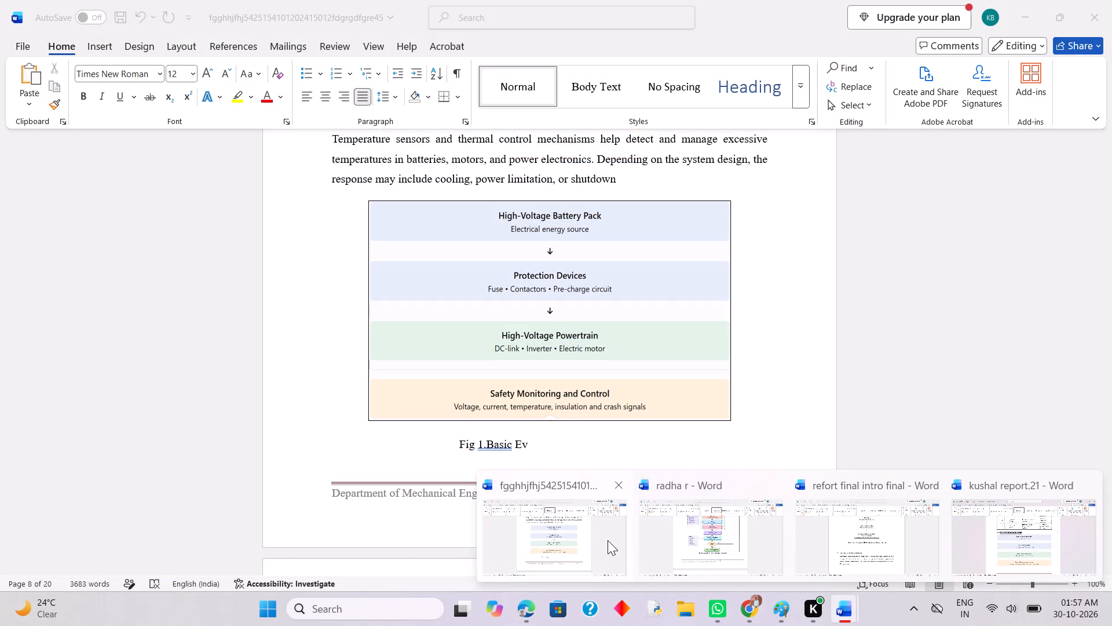
Back in the EV safety report, replace "Basic Ev" after "Fig 1." in the diagram caption with the copied "Basic EV Safety Architecture".
click(608, 540)
click(551, 452)
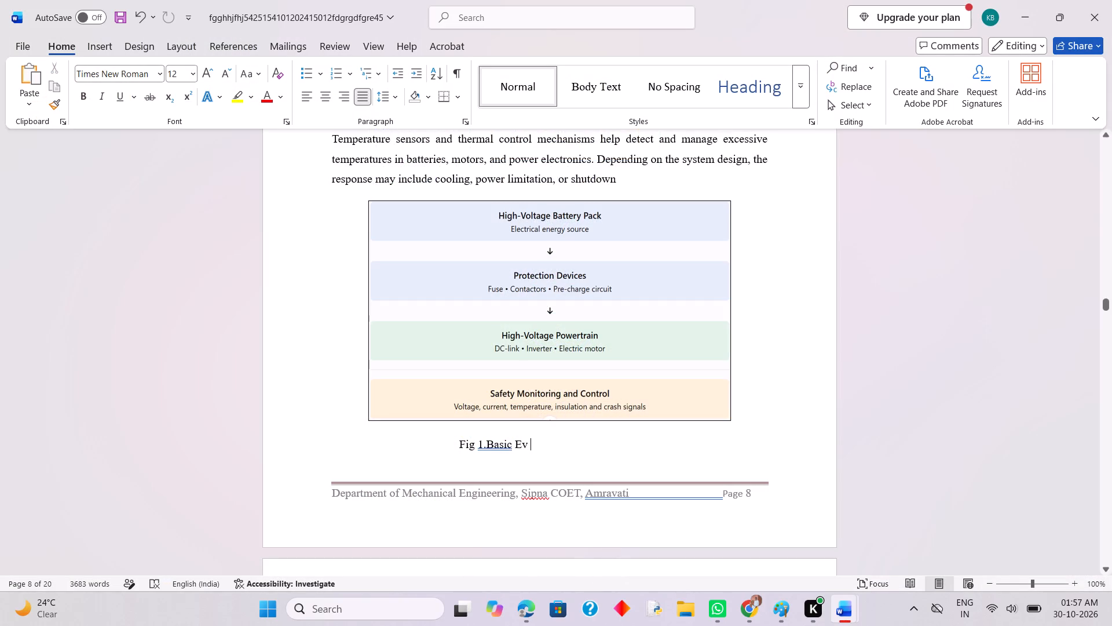
key(BackSpace)
key(BackSpace)
key(BackSpace)
key(BackSpace)
key(BackSpace)
key(BackSpace)
key(BackSpace)
key(BackSpace)
key(BackSpace)
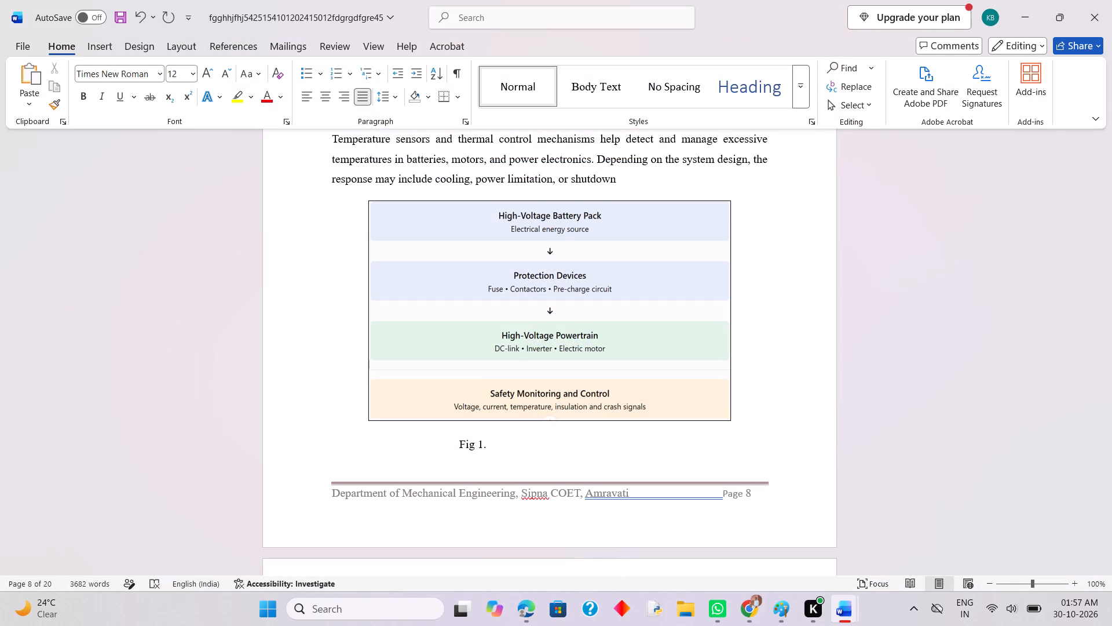
key(space)
key(ctrl+v)
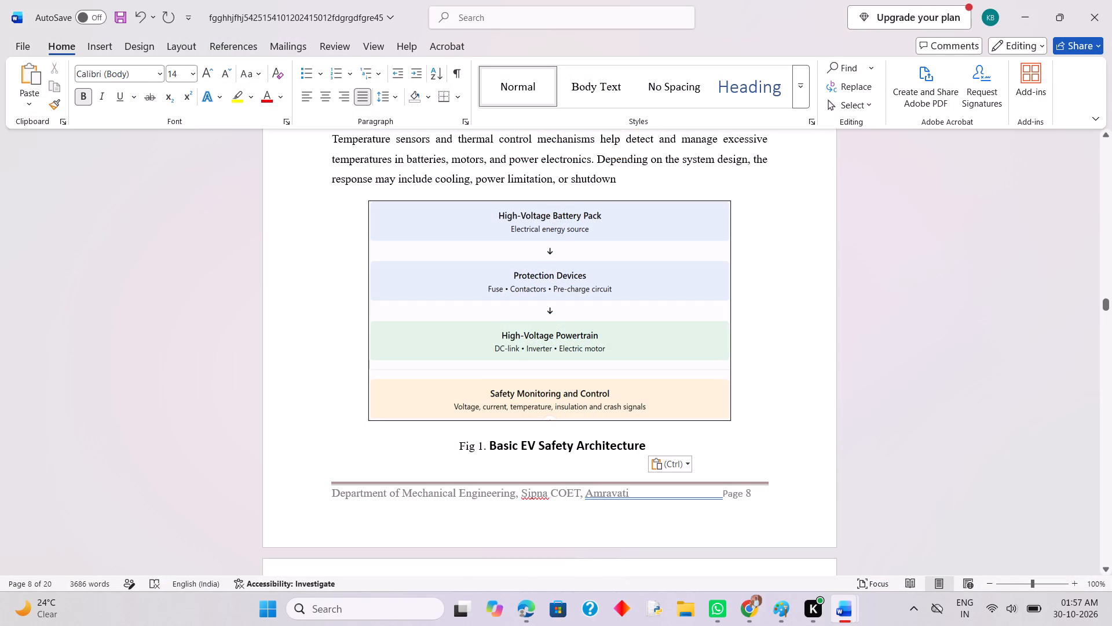
Format the whole "Fig 1." caption line in Times New Roman, size 12, bold.
drag(484, 442, 435, 446)
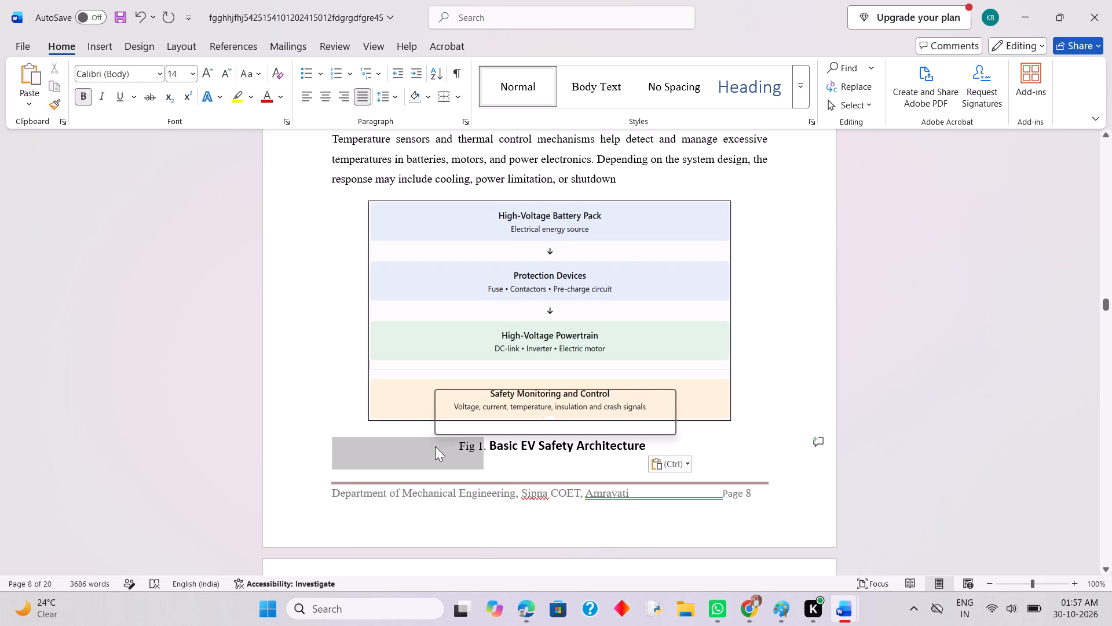
drag(674, 443, 446, 445)
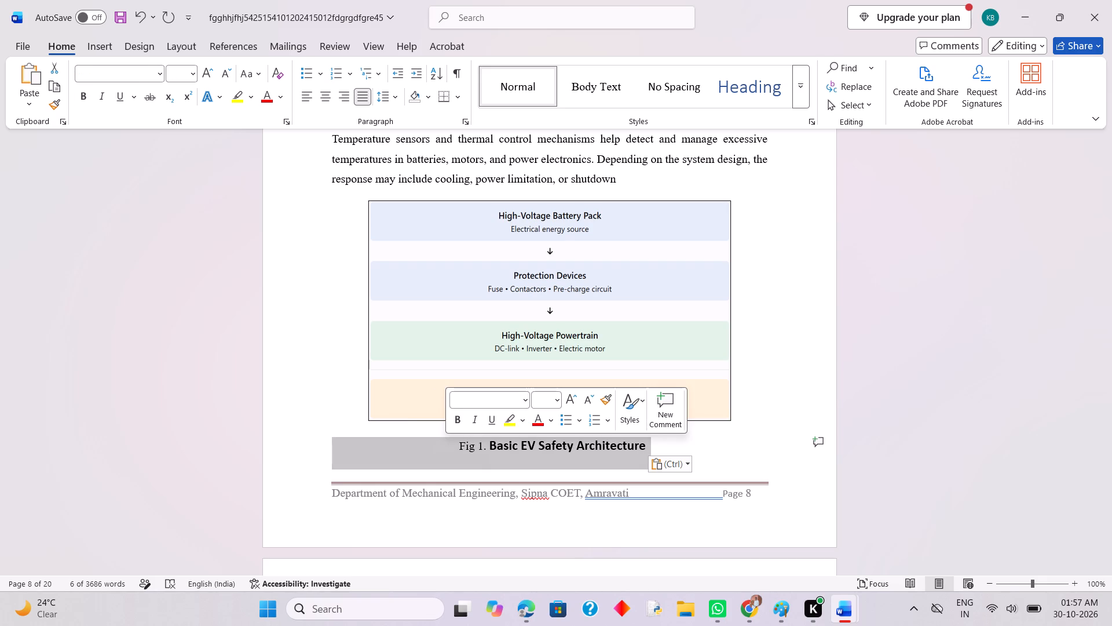
click(475, 401)
text(ti)
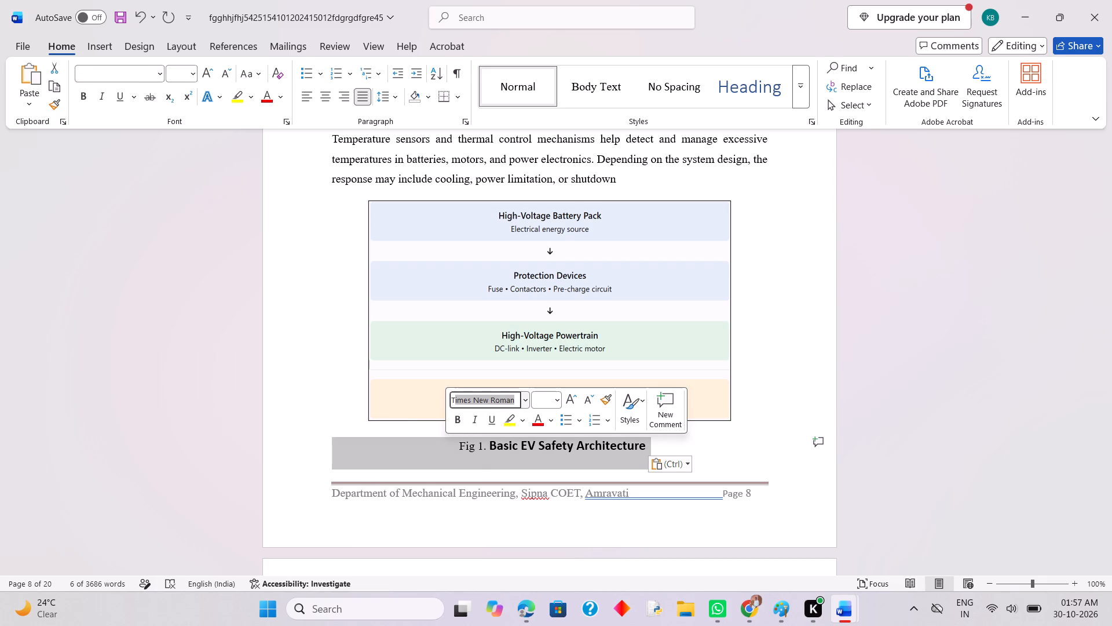
click(547, 393)
click(544, 399)
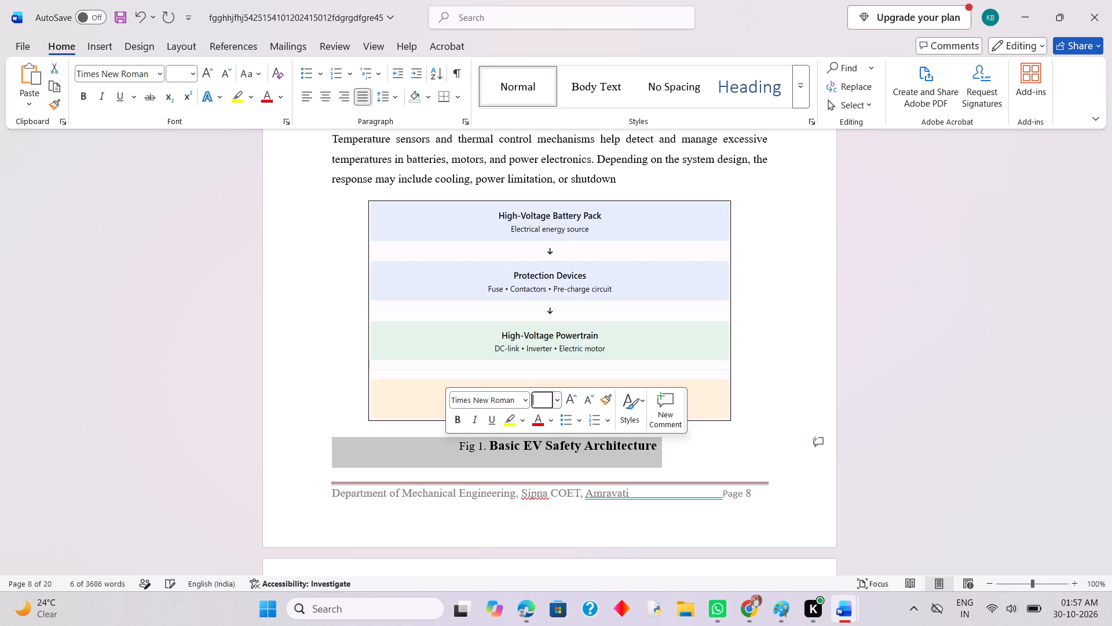
text(12)
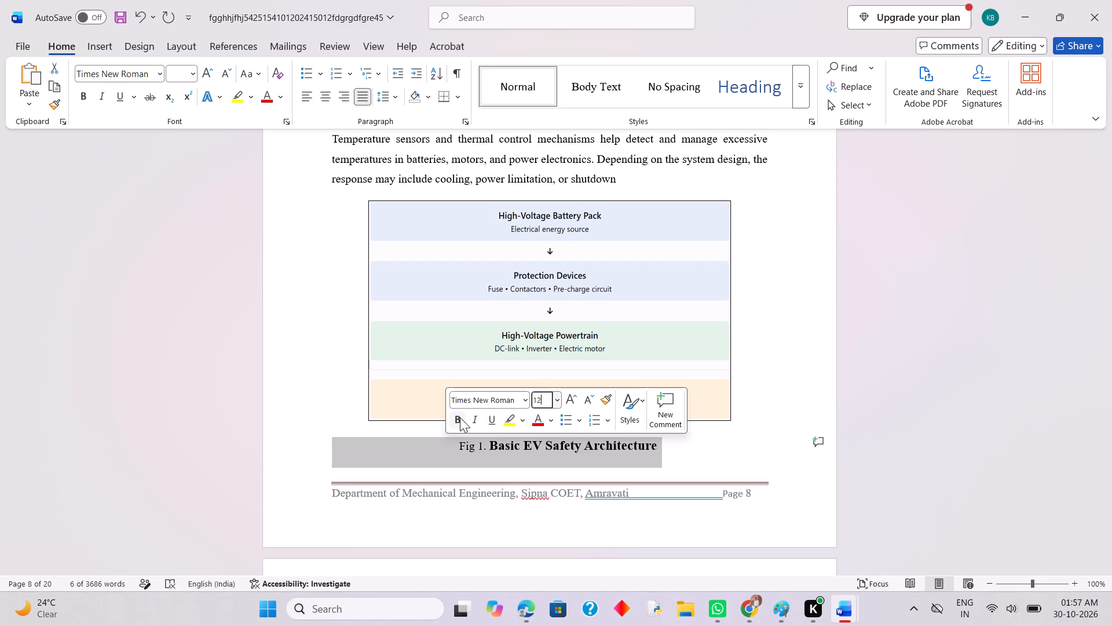
click(456, 418)
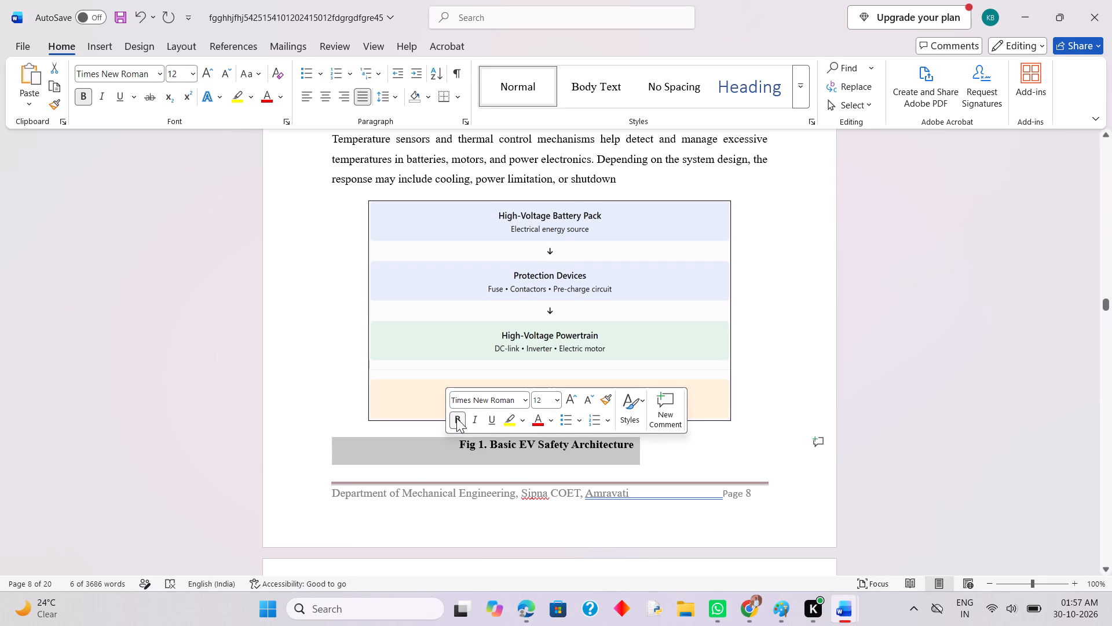
key(Return)
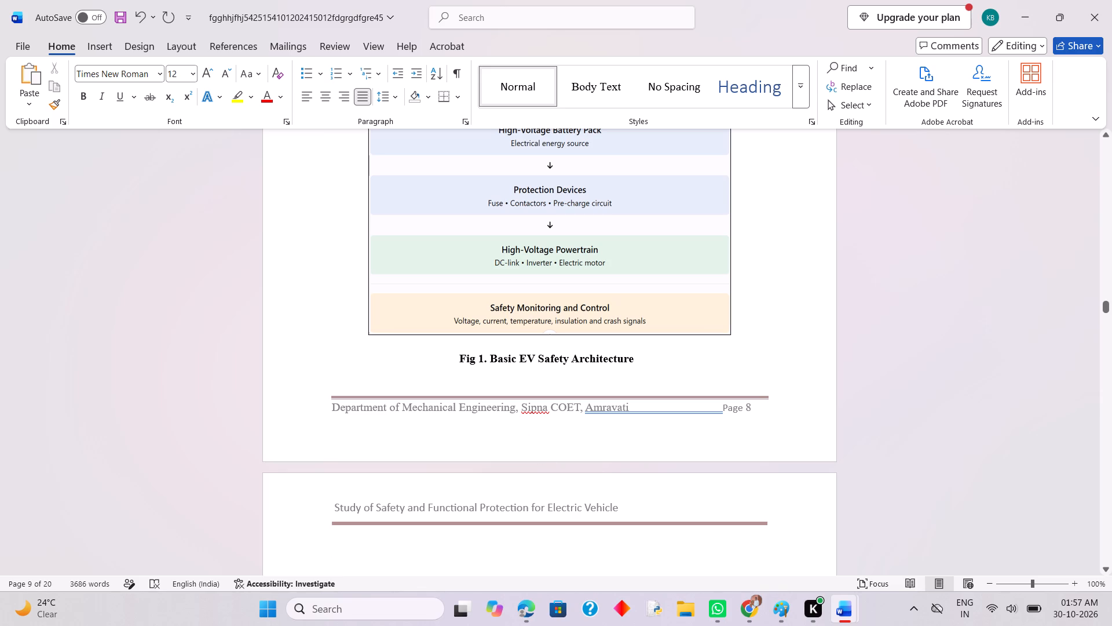
Look over the report from the captioned block diagram on page 8 back to chapter 1, Introduction.
scroll(537, 469, down, 1)
scroll(522, 528, right, 1)
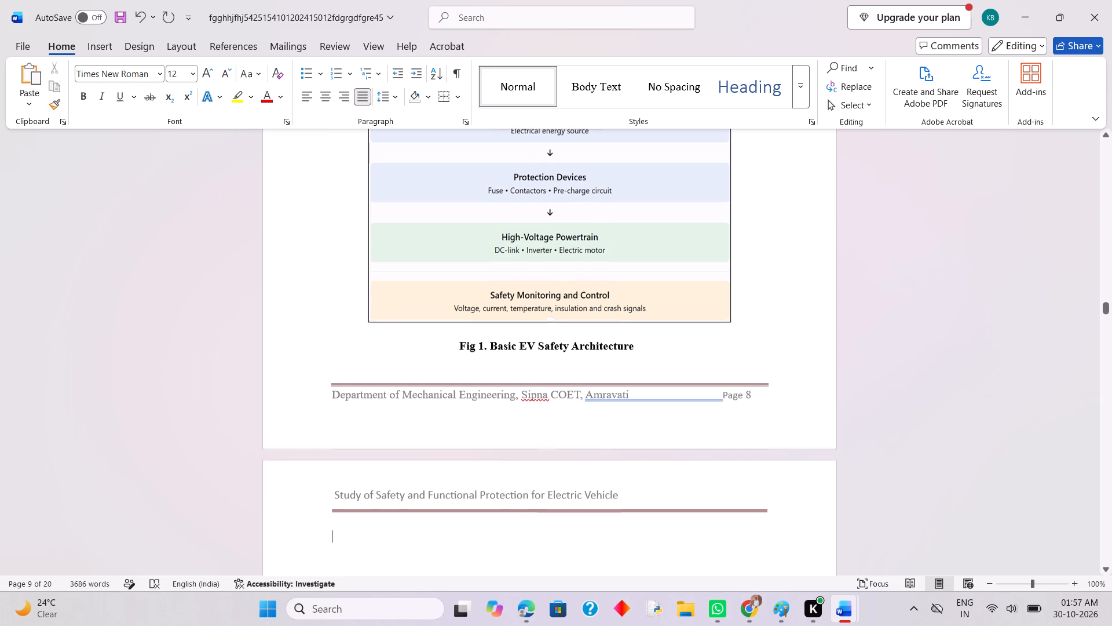
scroll(522, 528, right, 1)
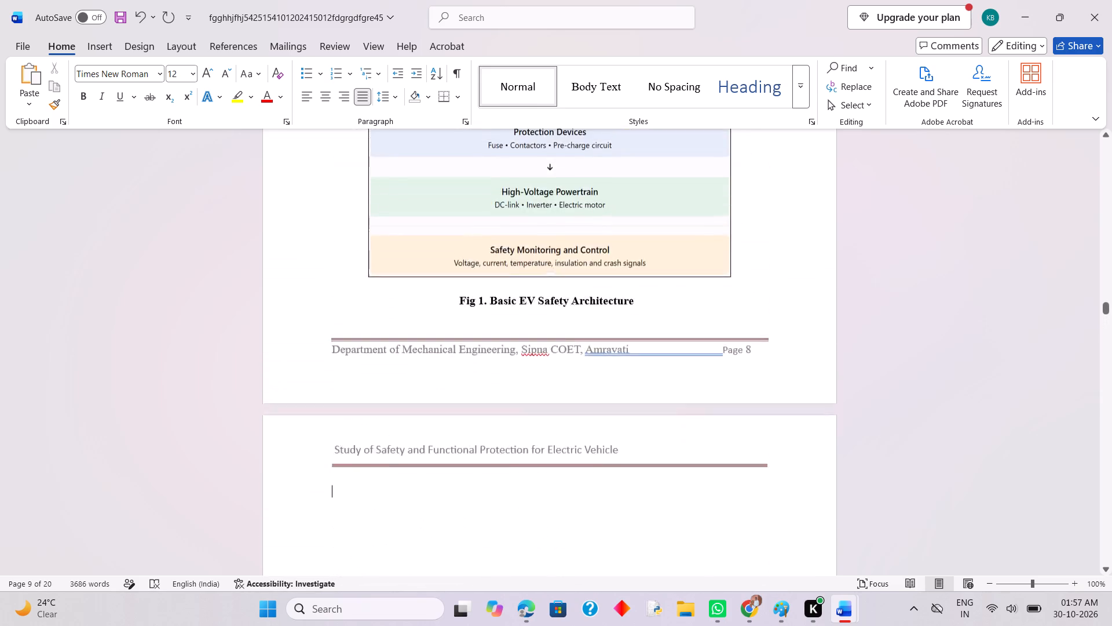
scroll(522, 528, right, 2)
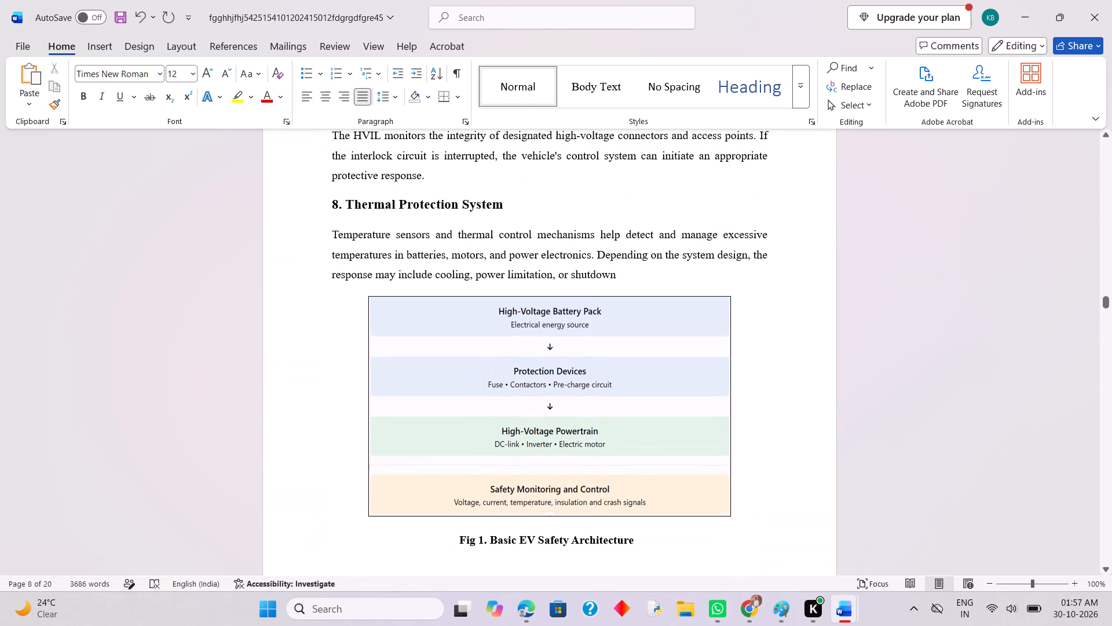
scroll(522, 528, up, 2)
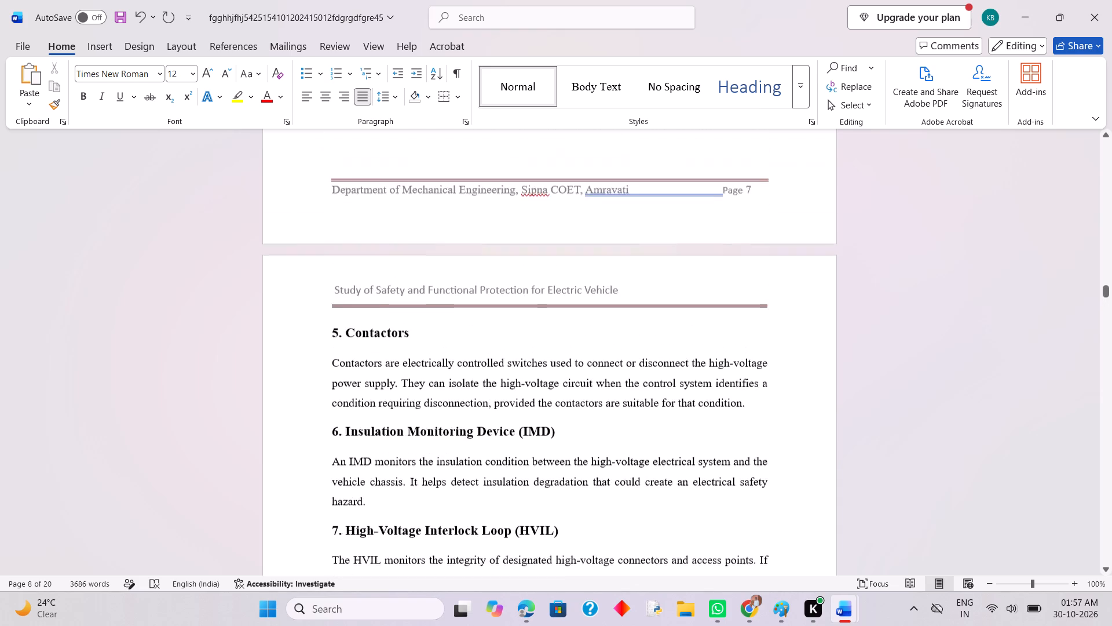
scroll(522, 528, up, 1)
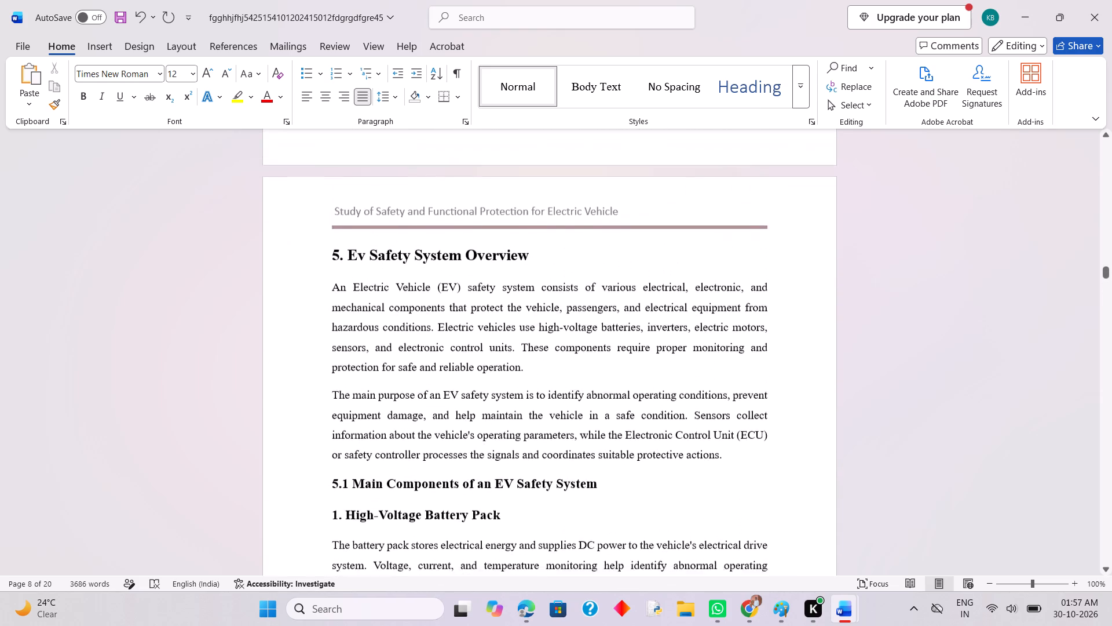
scroll(522, 528, up, 1)
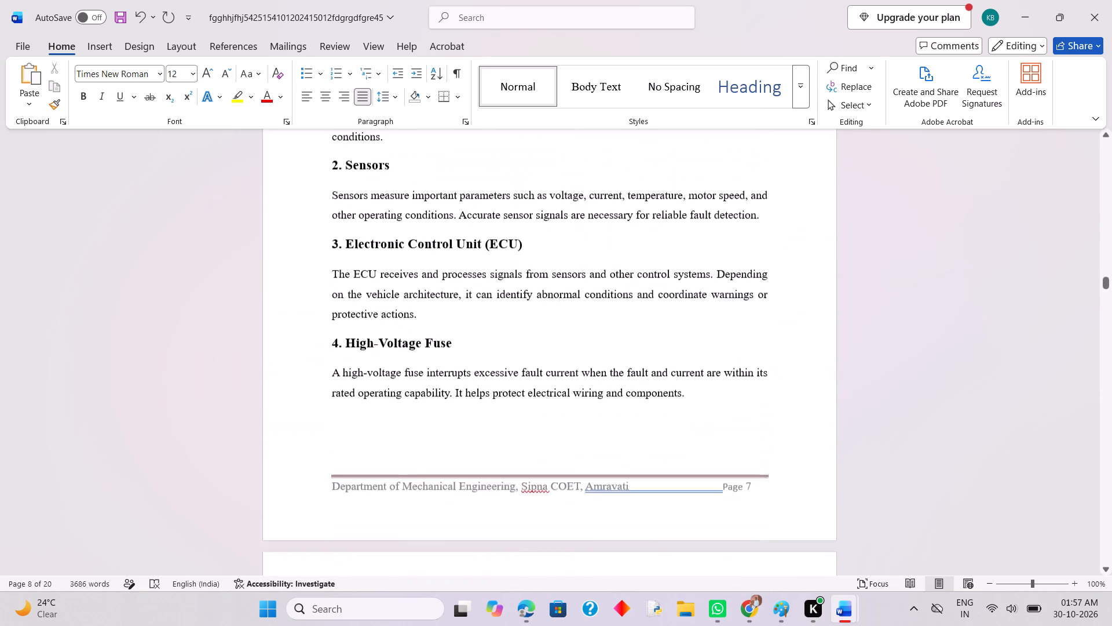
scroll(522, 528, up, 1)
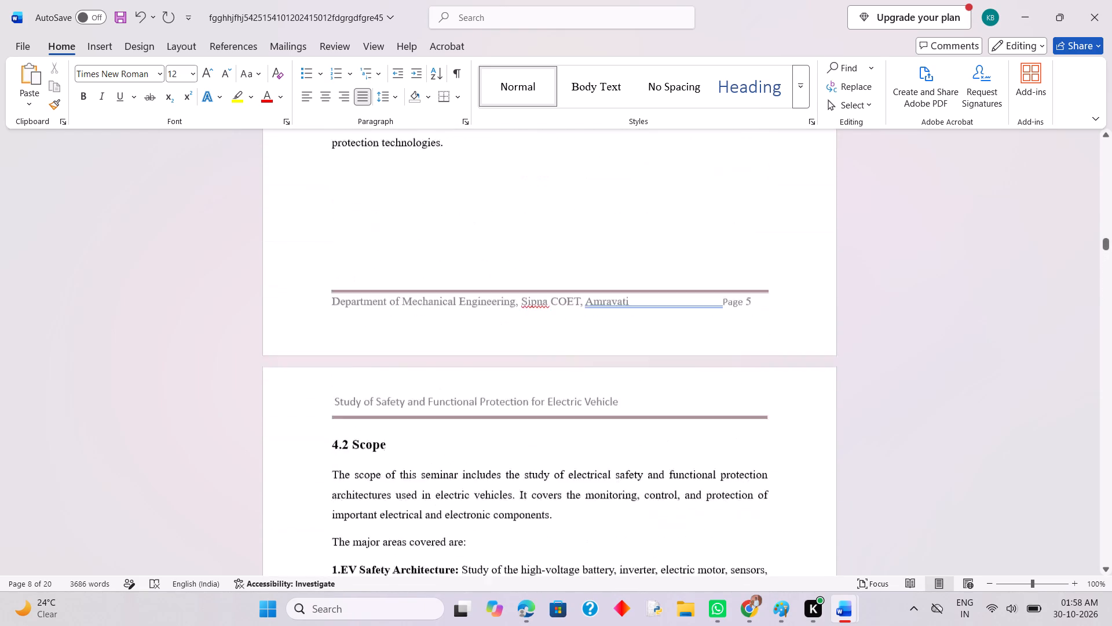
scroll(522, 528, up, 1)
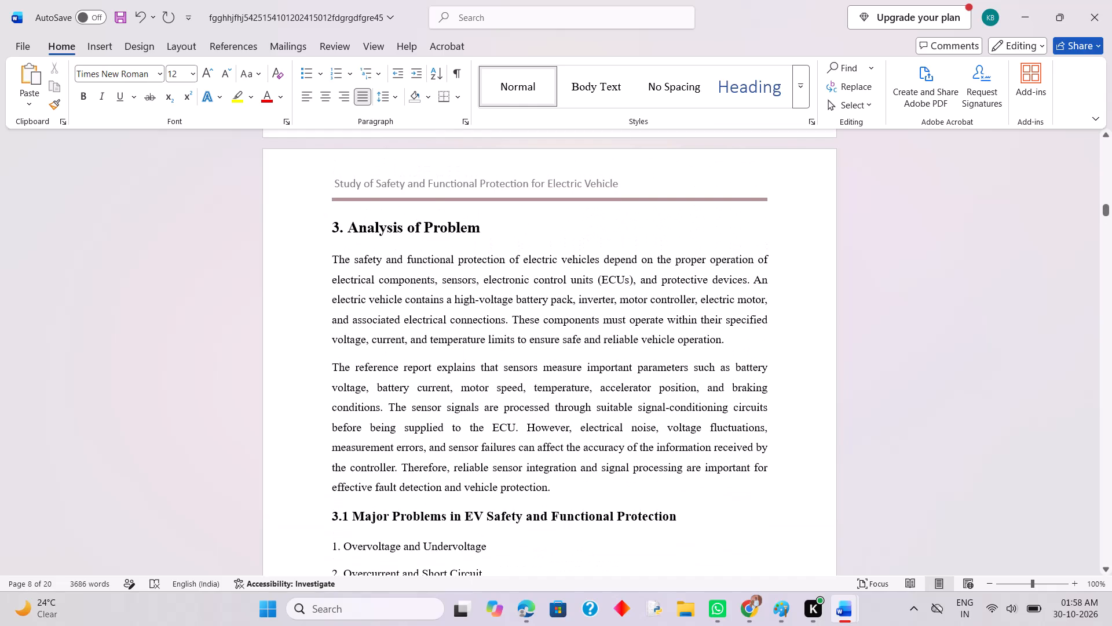
scroll(522, 528, up, 7)
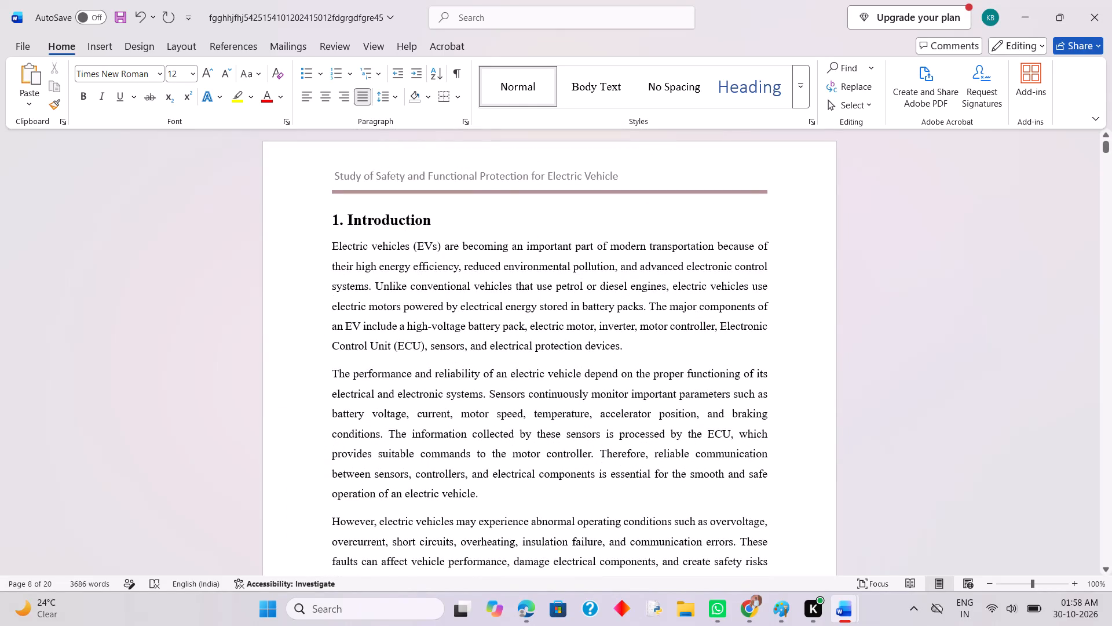
scroll(604, 352, down, 1)
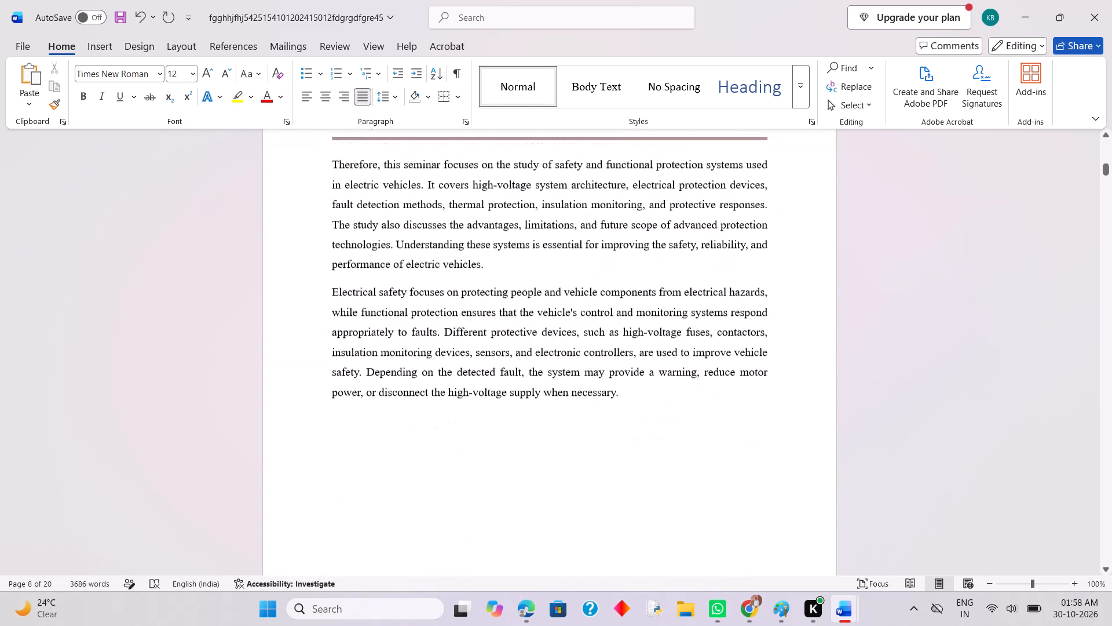
scroll(604, 352, down, 1)
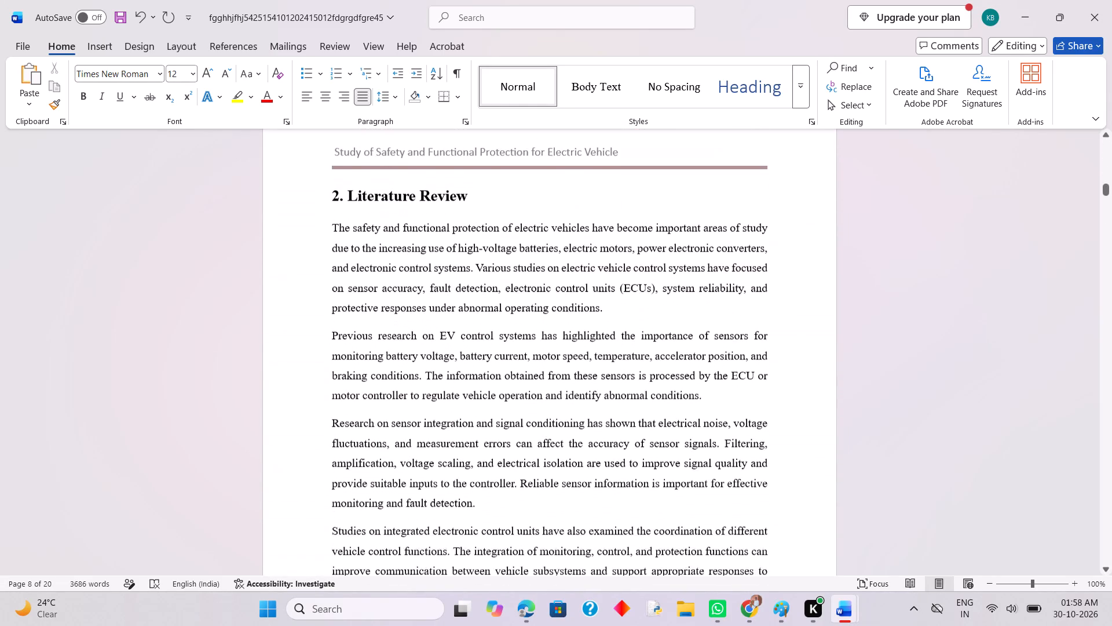
scroll(604, 352, down, 2)
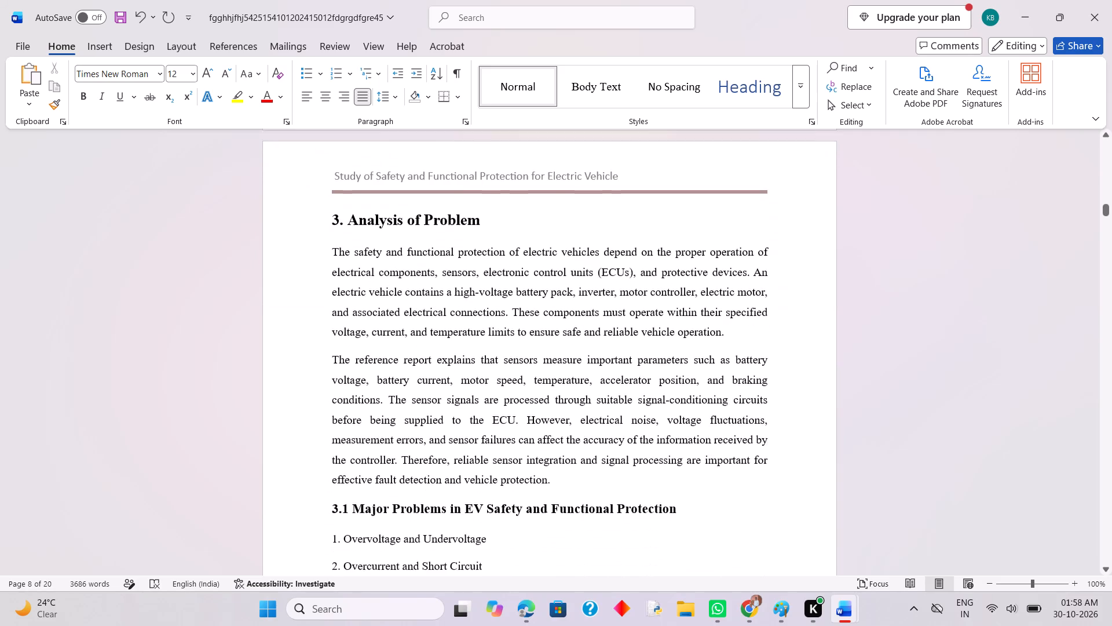
scroll(604, 352, down, 2)
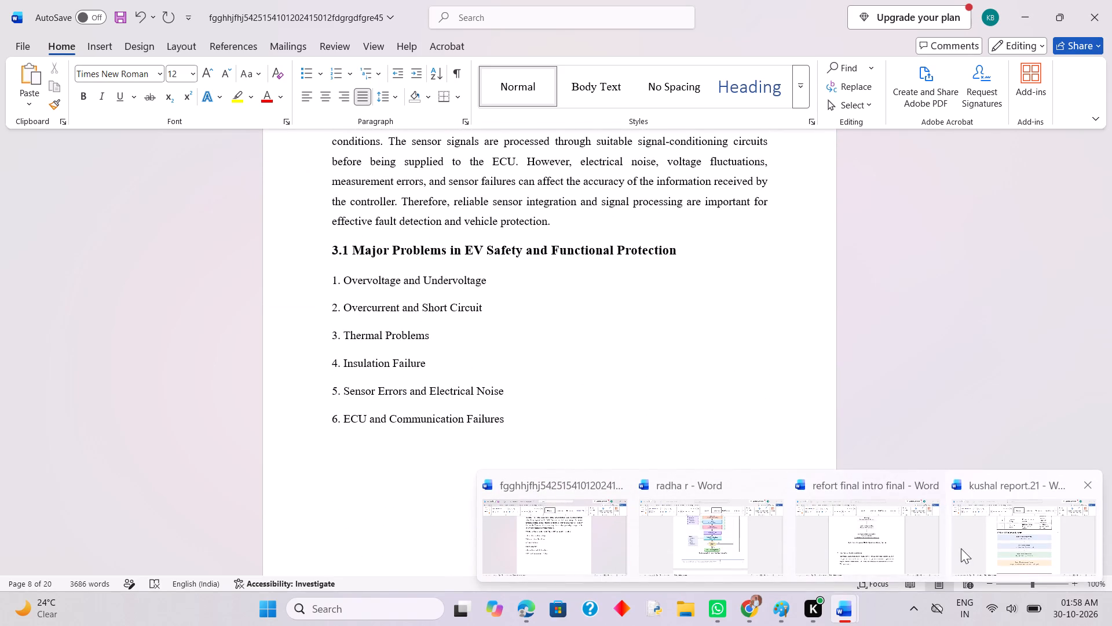
click(911, 552)
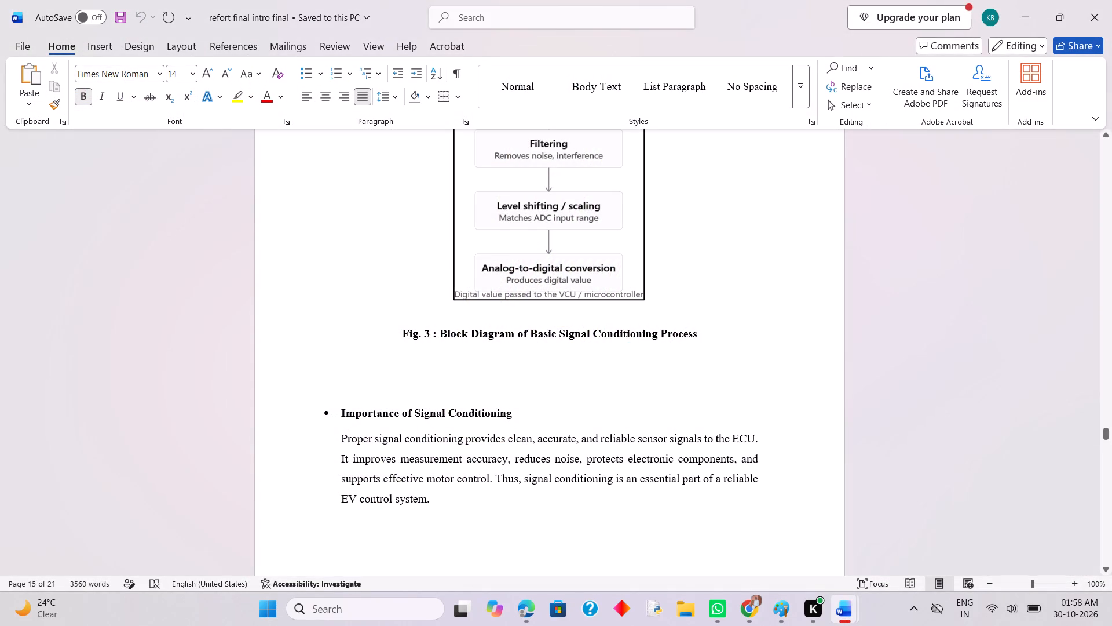
scroll(731, 470, down, 1)
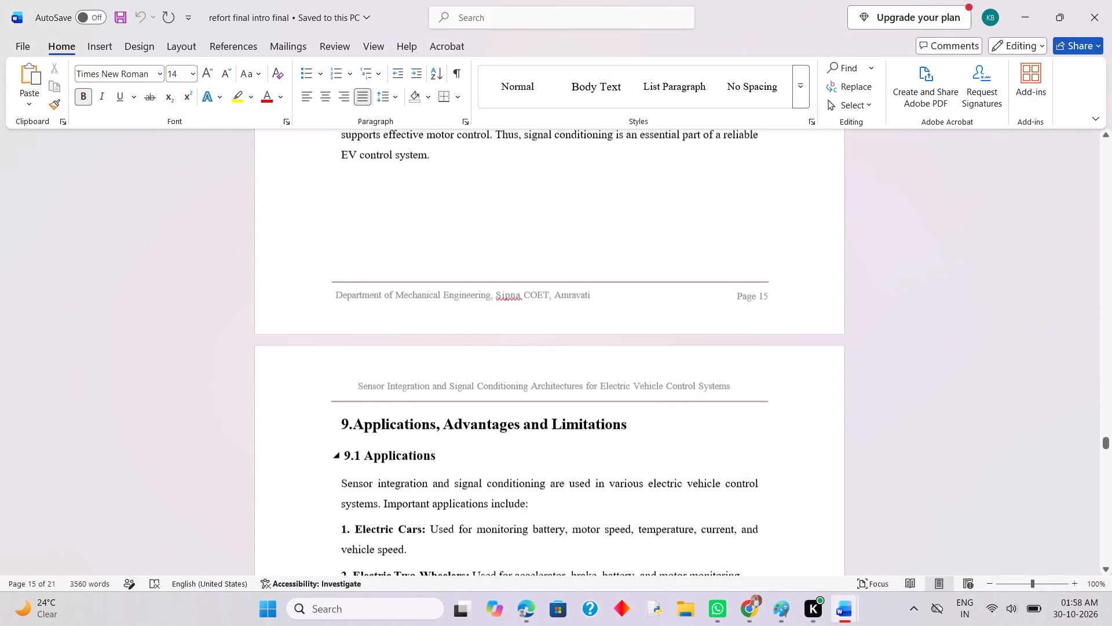
scroll(731, 470, down, 1)
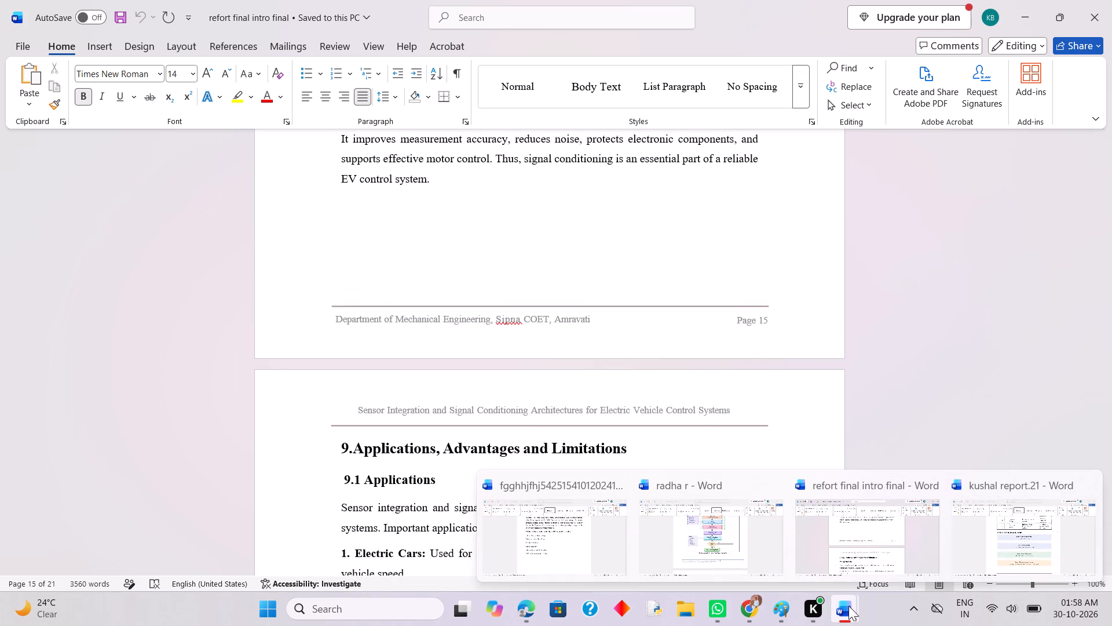
click(739, 537)
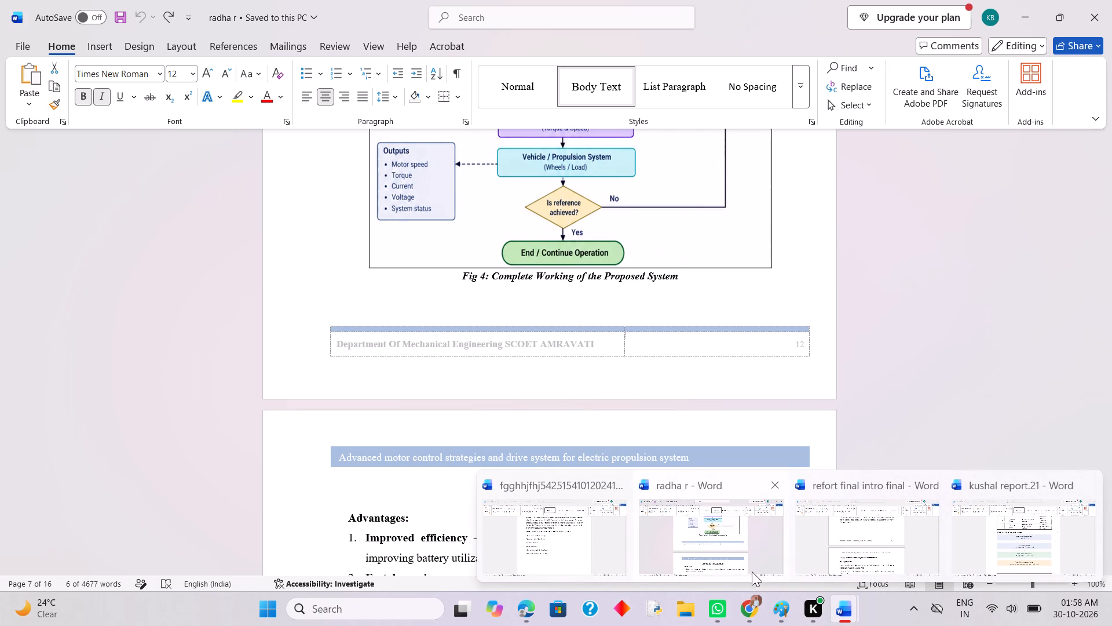
click(597, 538)
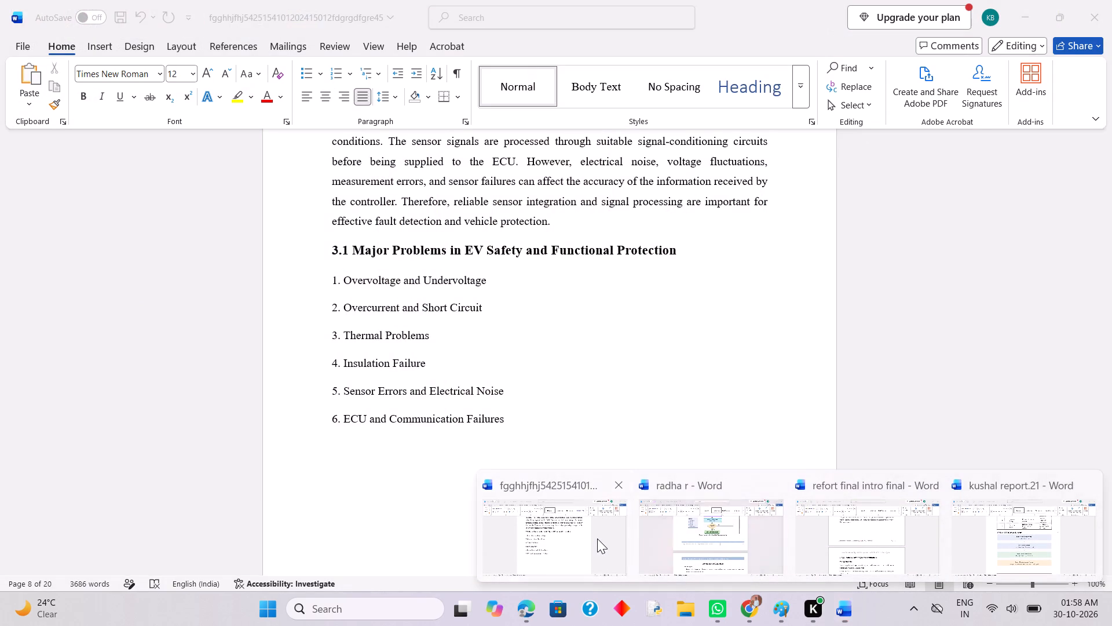
Review the EV safety report from chapter 1, Introduction, through to the Fig 1 block diagram and caption on page 8.
scroll(630, 402, up, 1)
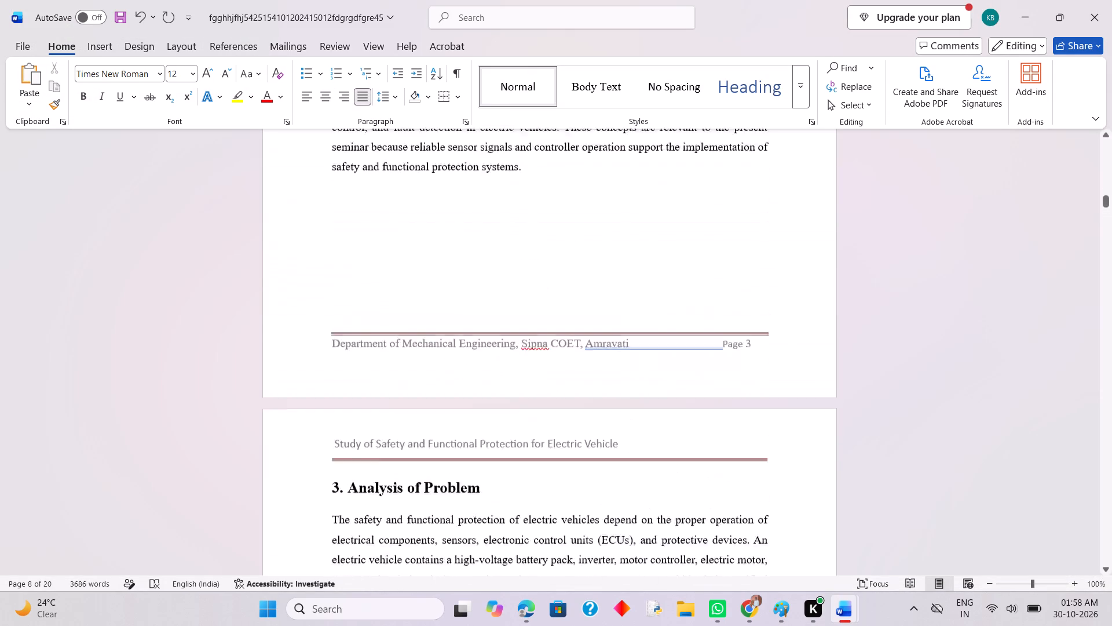
scroll(630, 402, up, 2)
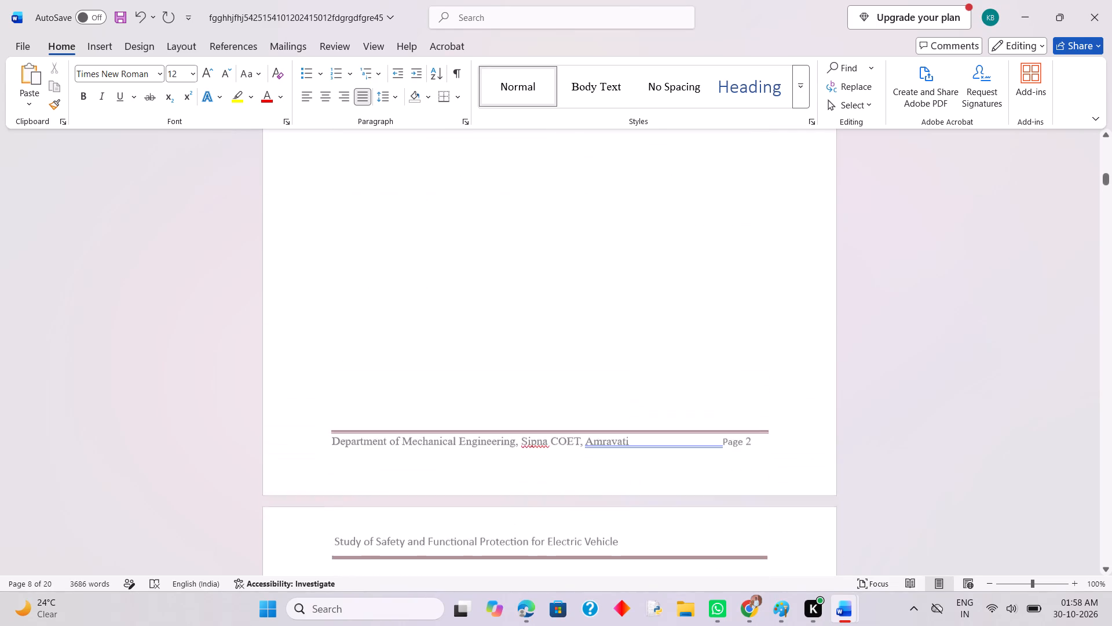
scroll(630, 402, up, 2)
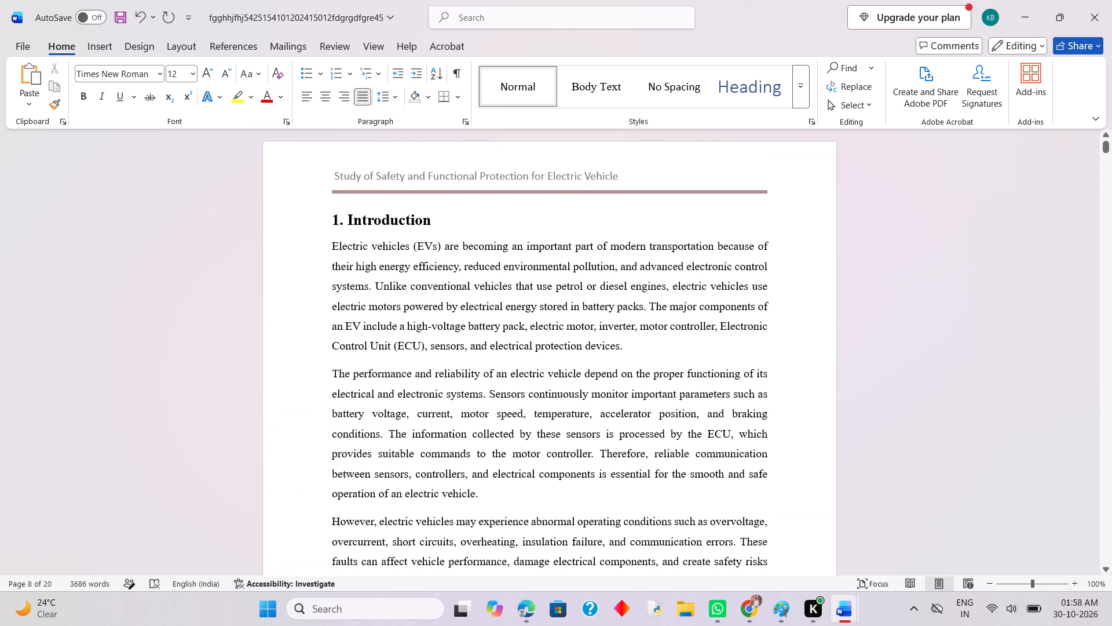
scroll(630, 402, down, 1)
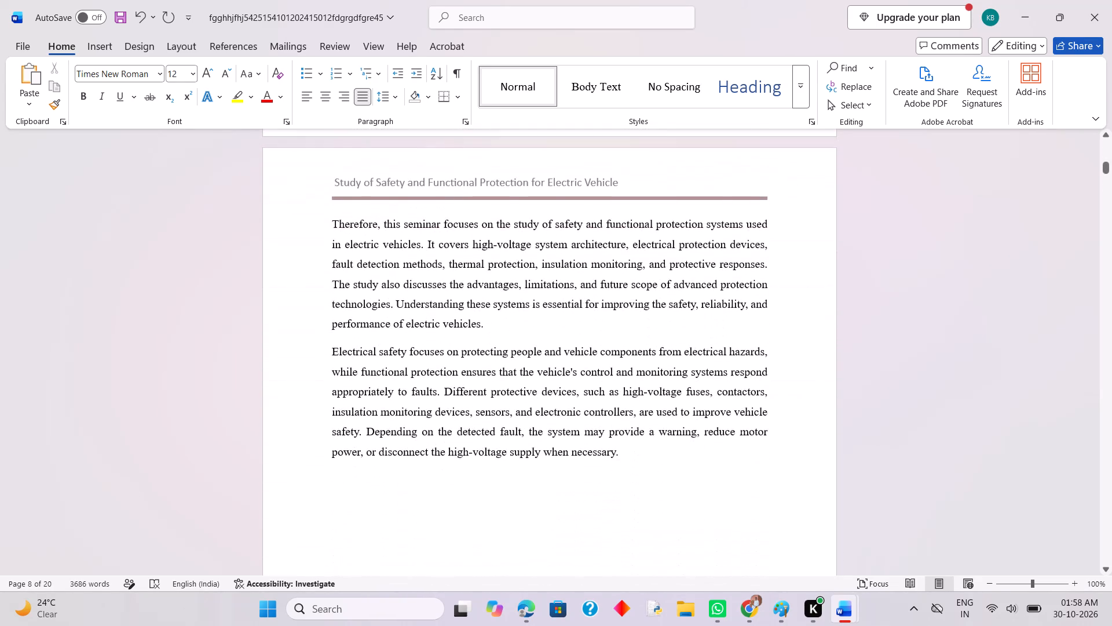
scroll(630, 402, down, 1)
scroll(630, 402, right, 1)
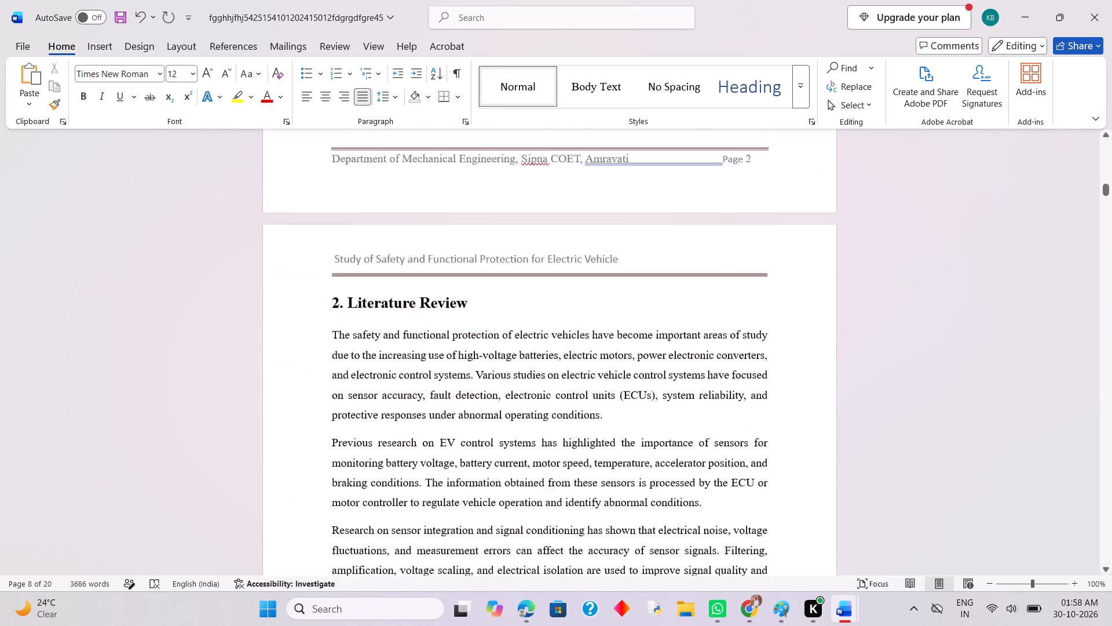
scroll(630, 402, right, 1)
scroll(630, 402, down, 1)
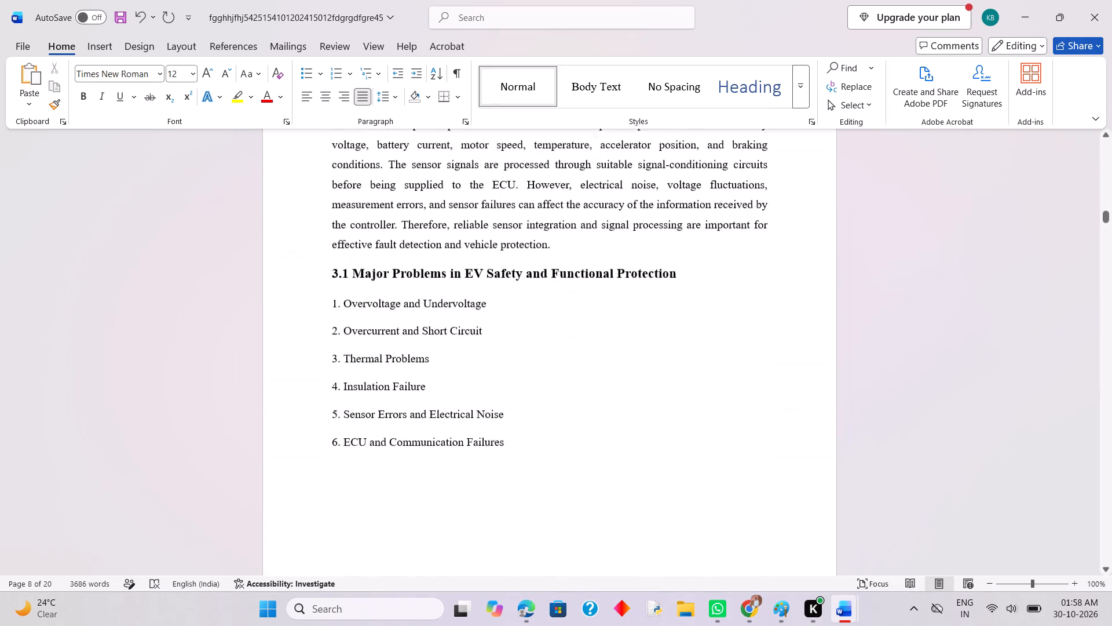
scroll(630, 402, down, 1)
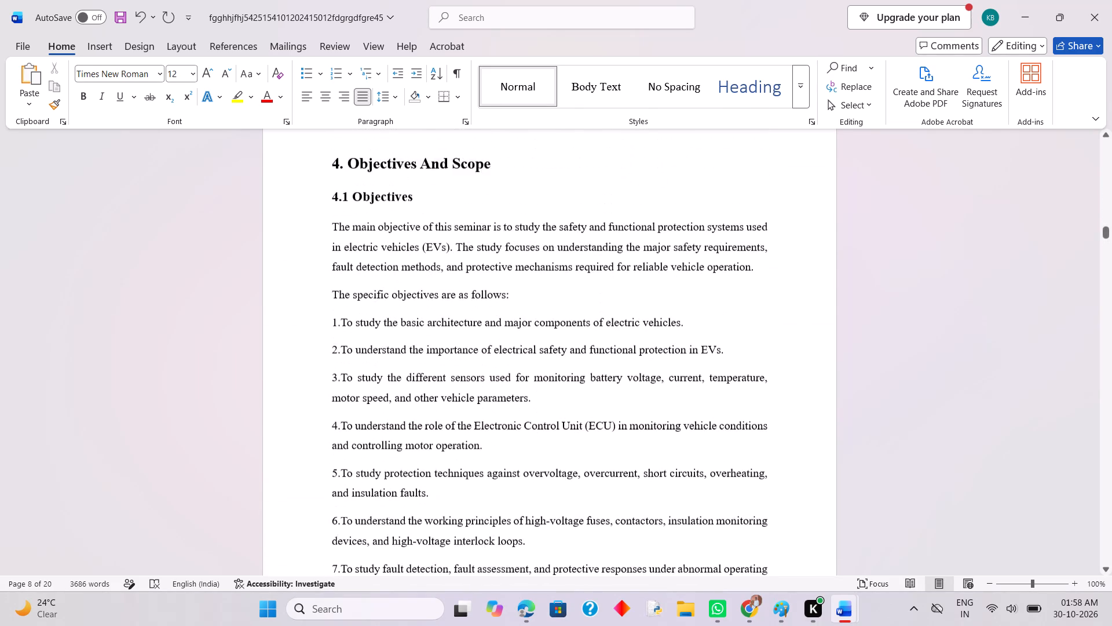
scroll(630, 402, down, 2)
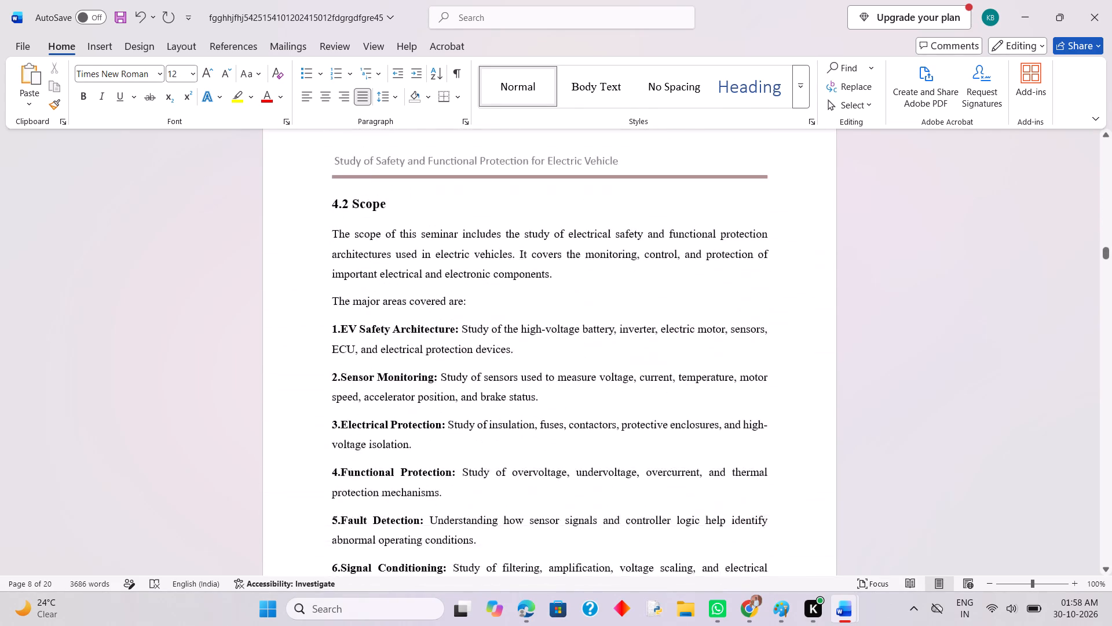
scroll(630, 402, down, 2)
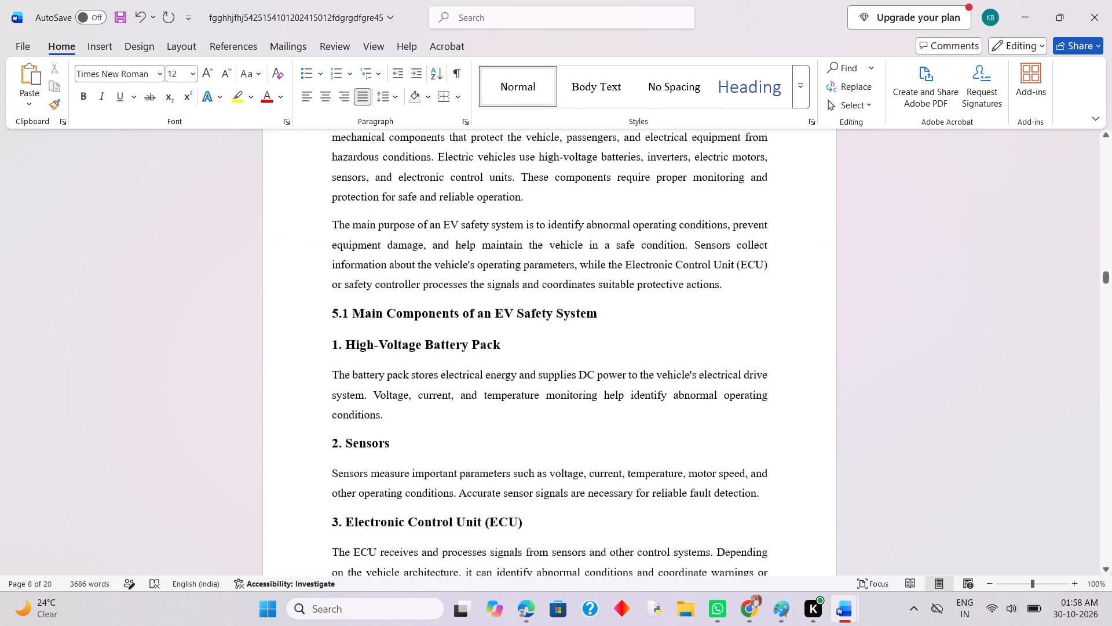
scroll(630, 402, down, 2)
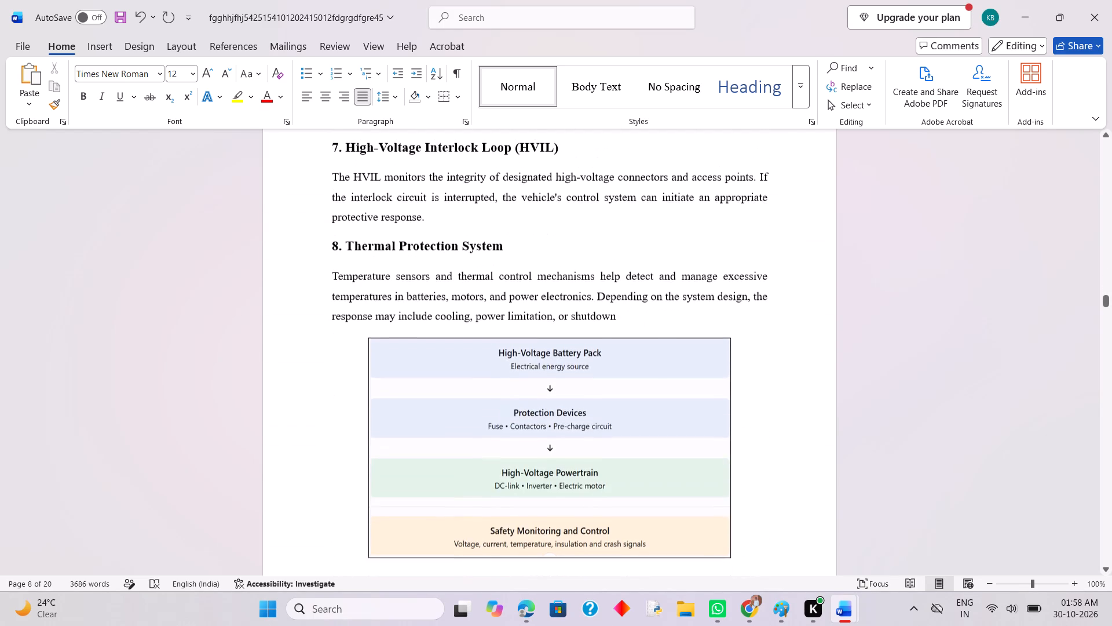
scroll(630, 402, down, 2)
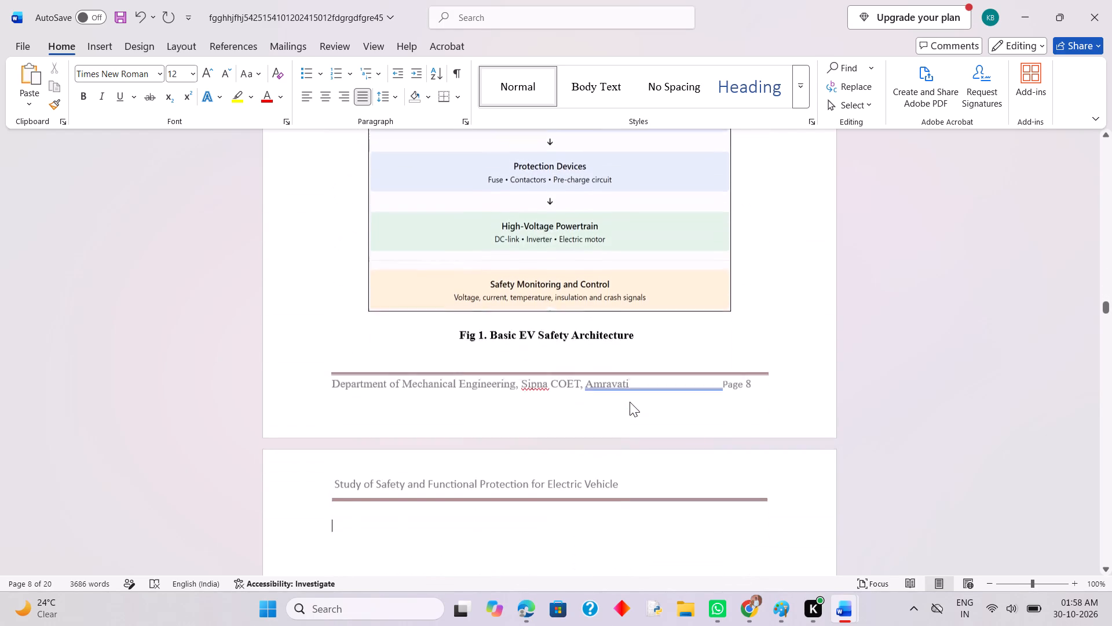
Delete the blank lines above the "6.Electrical And Functional Safety Protection" heading so it starts at the top of page 9.
scroll(630, 402, down, 1)
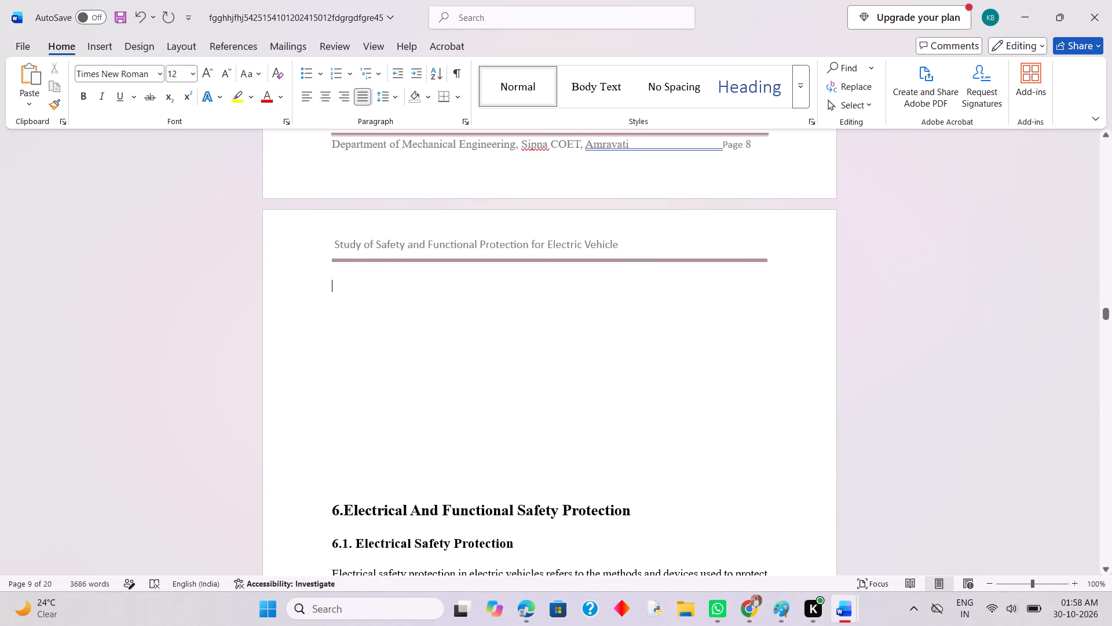
click(374, 492)
key(Down)
key(BackSpace)
key(BackSpace)
key(BackSpace)
key(BackSpace)
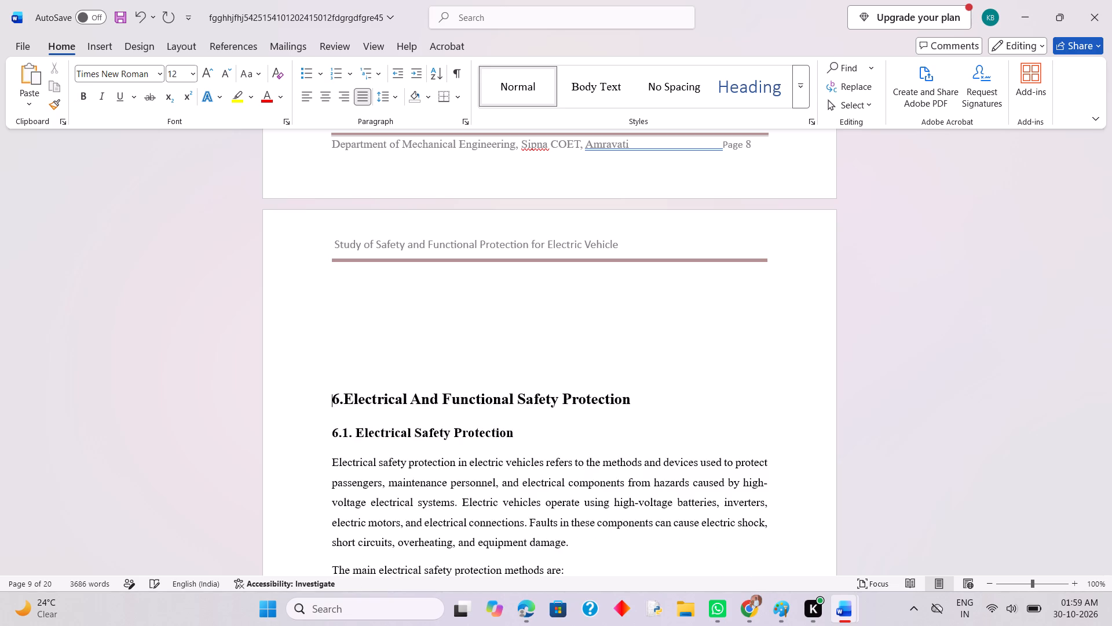
key(BackSpace)
key(BackSpace)
key(BackSpace)
key(BackSpace)
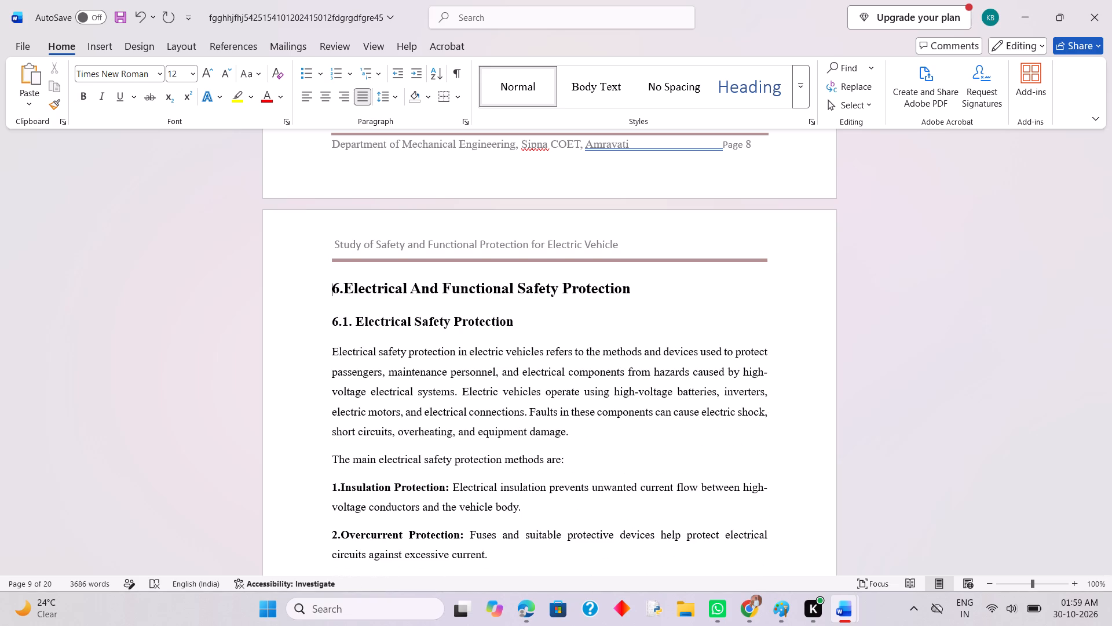
Recheck the page layout and text of the EV safety report from chapter 1 through the safety system components on page 8.
scroll(374, 492, up, 1)
scroll(374, 492, right, 1)
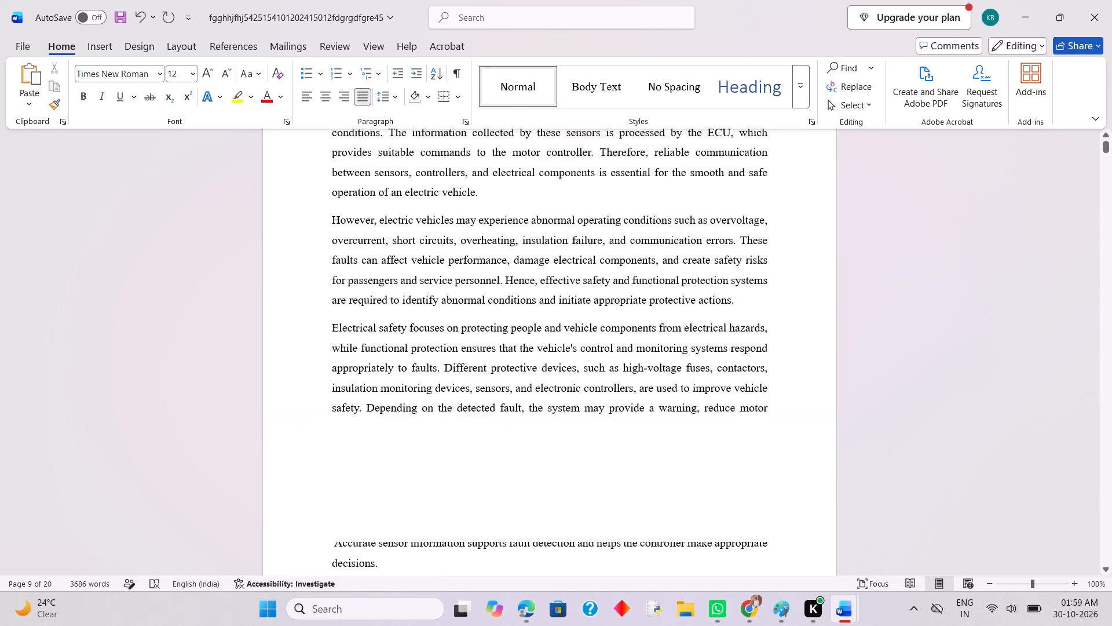
scroll(374, 492, right, 1)
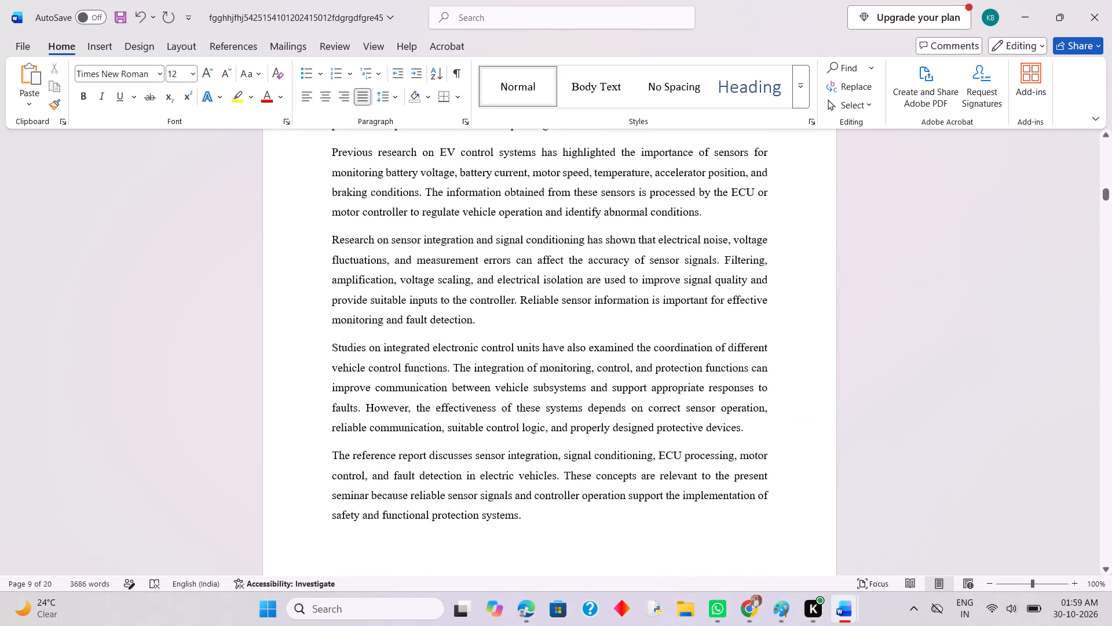
scroll(374, 492, down, 2)
scroll(374, 492, right, 1)
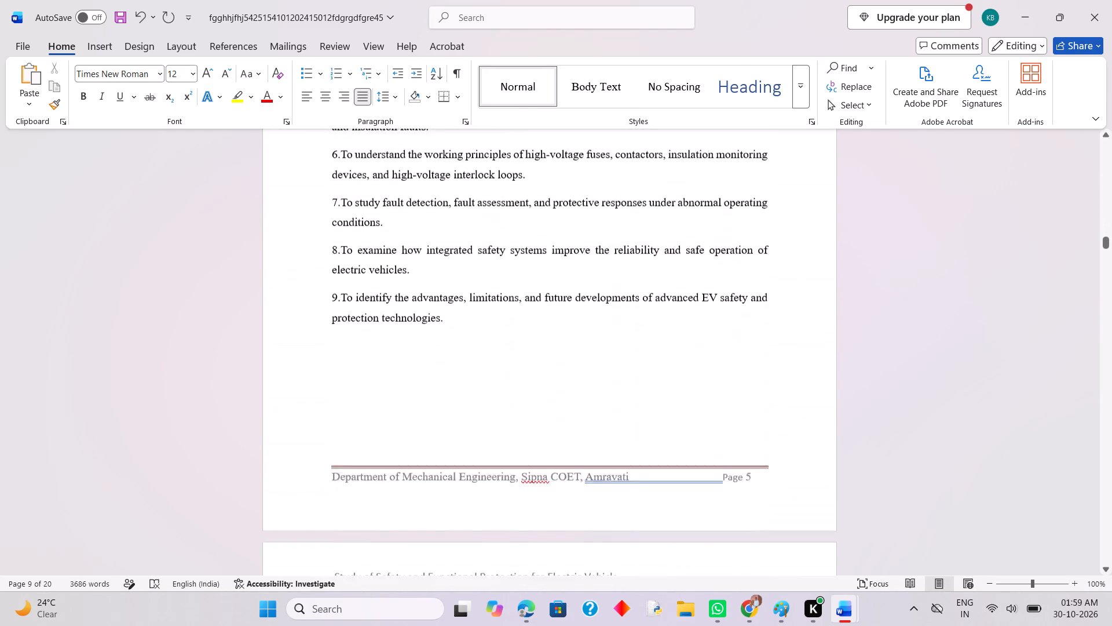
scroll(374, 492, right, 1)
scroll(374, 492, down, 1)
scroll(374, 492, right, 1)
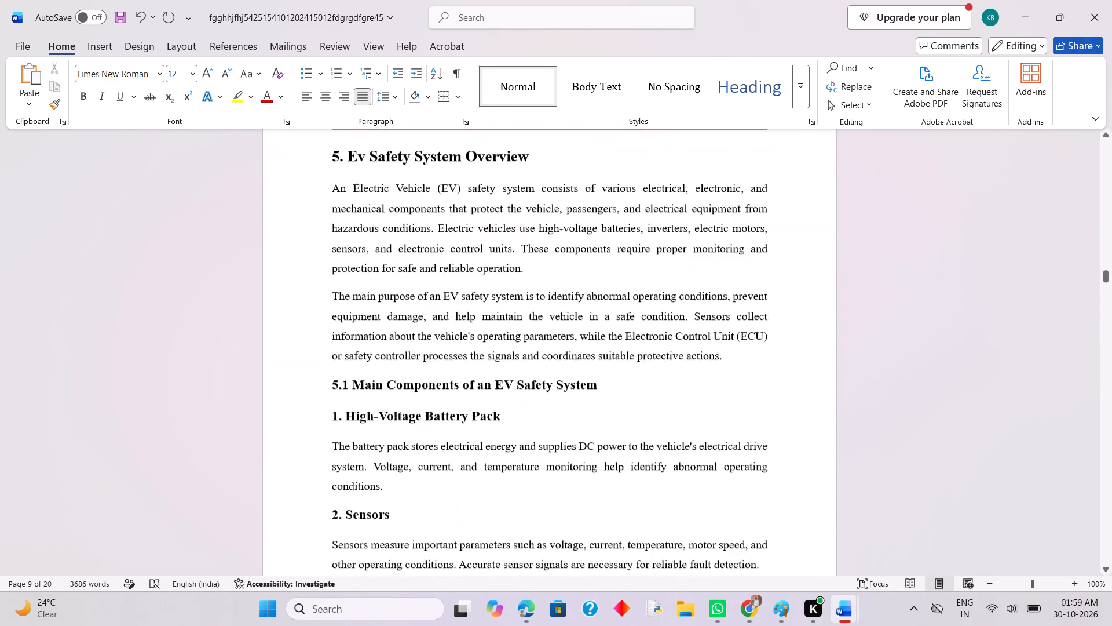
scroll(374, 492, right, 2)
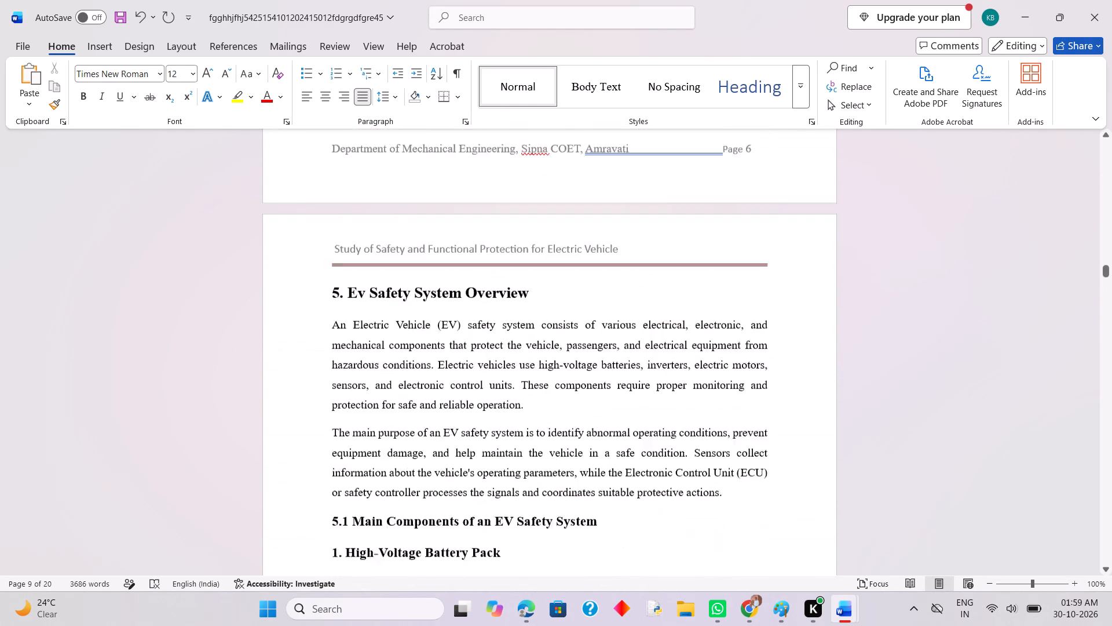
scroll(374, 492, right, 1)
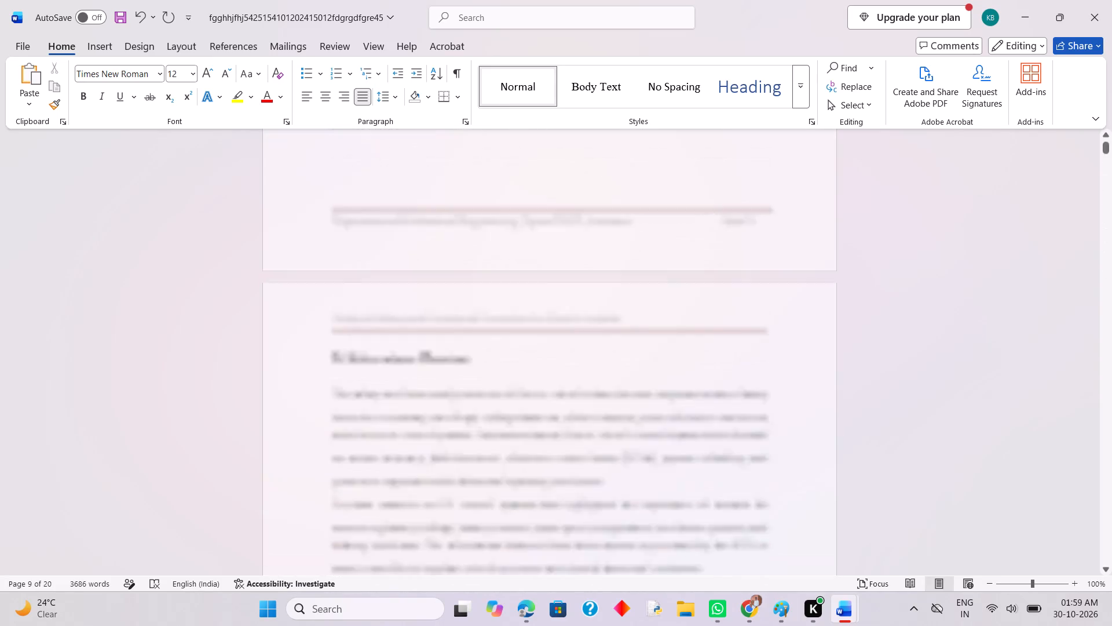
scroll(374, 492, right, 1)
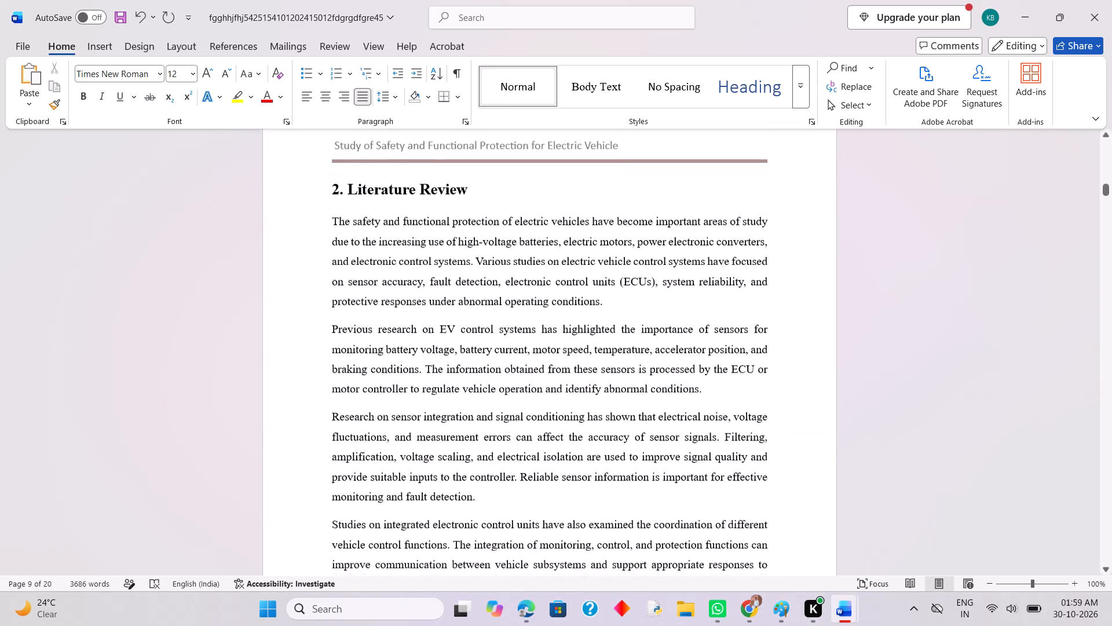
scroll(374, 492, down, 2)
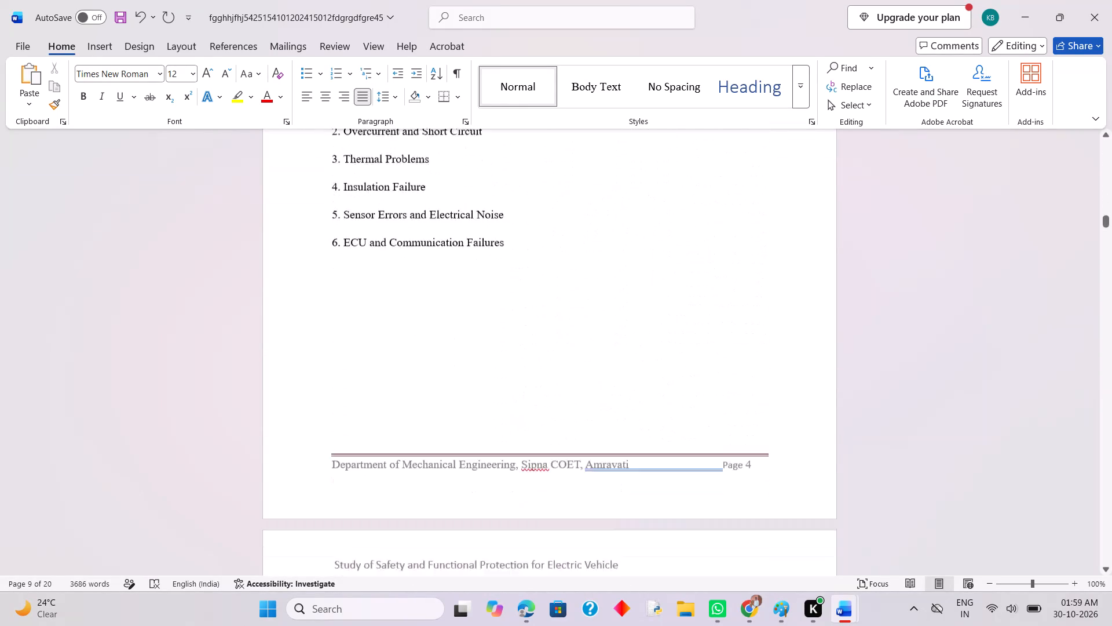
scroll(374, 492, down, 1)
scroll(374, 492, right, 1)
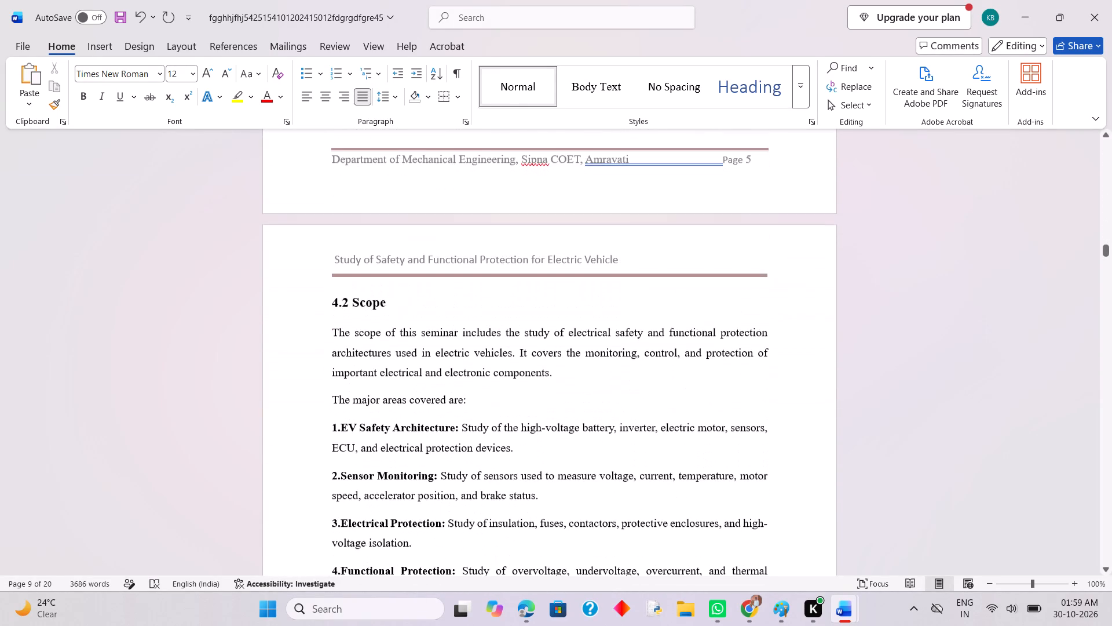
scroll(374, 492, down, 2)
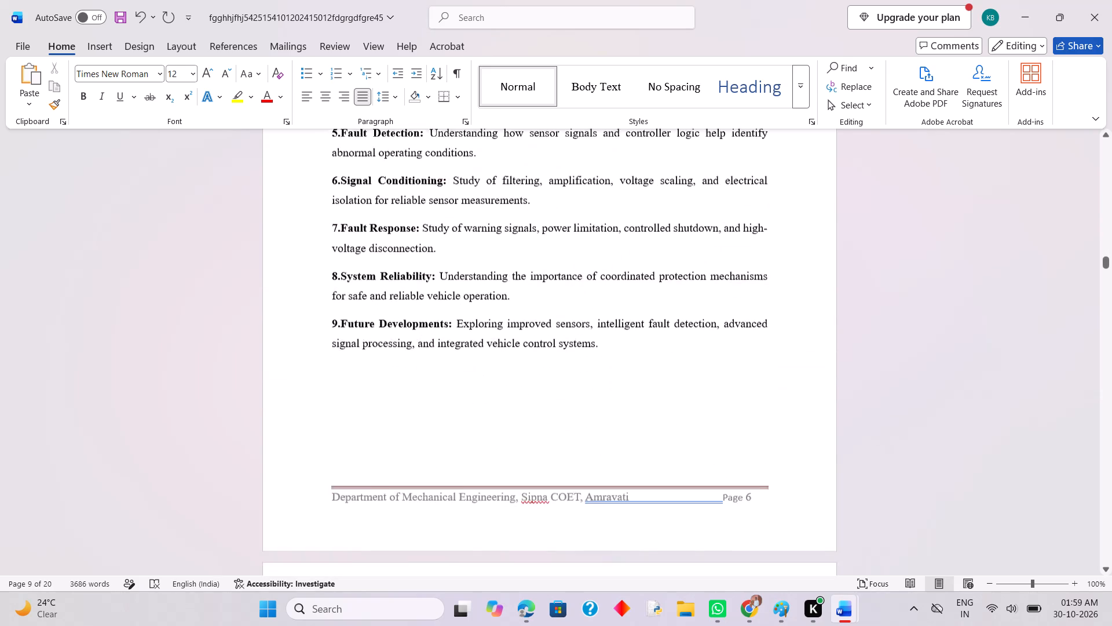
scroll(374, 492, down, 3)
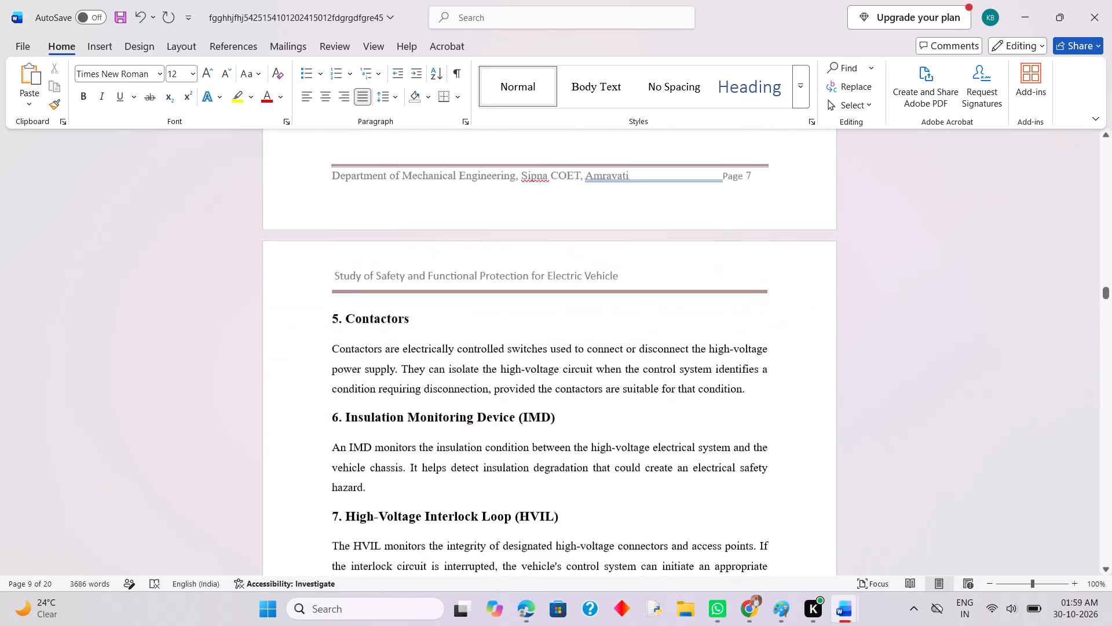
Renumber the Functional Safety Block Diagram caption on page 10 as Fig 2.
scroll(374, 492, down, 2)
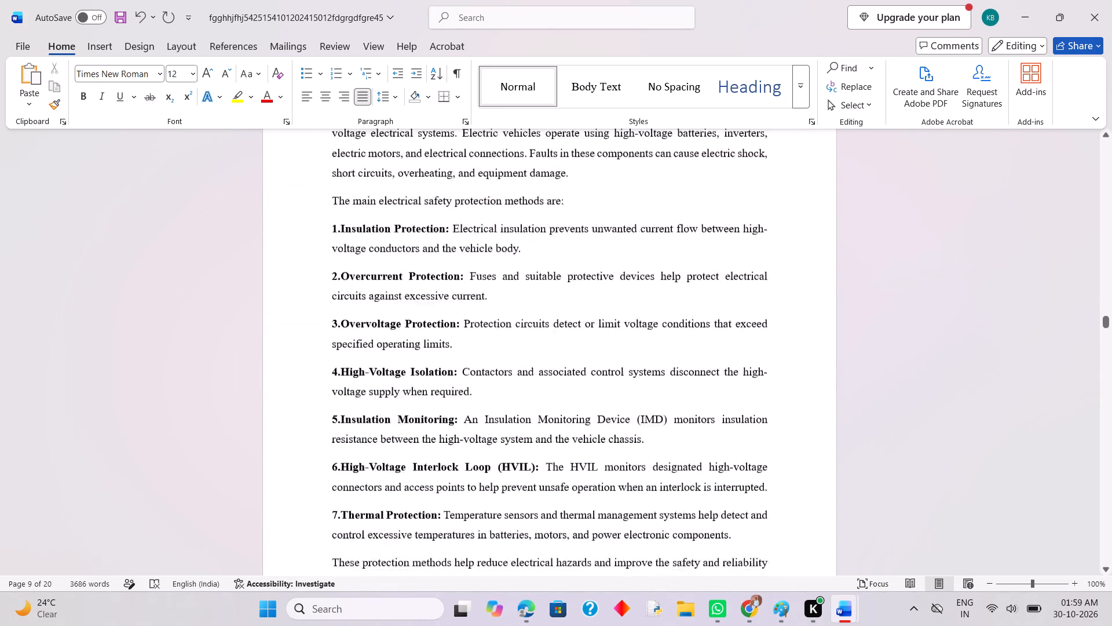
scroll(374, 492, down, 2)
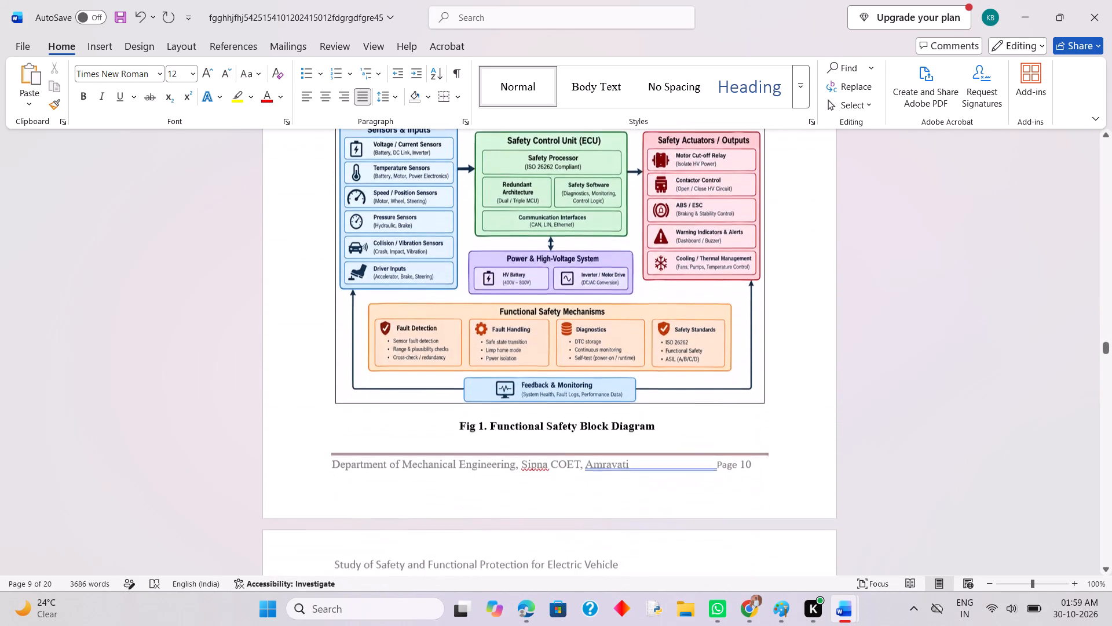
scroll(374, 492, down, 1)
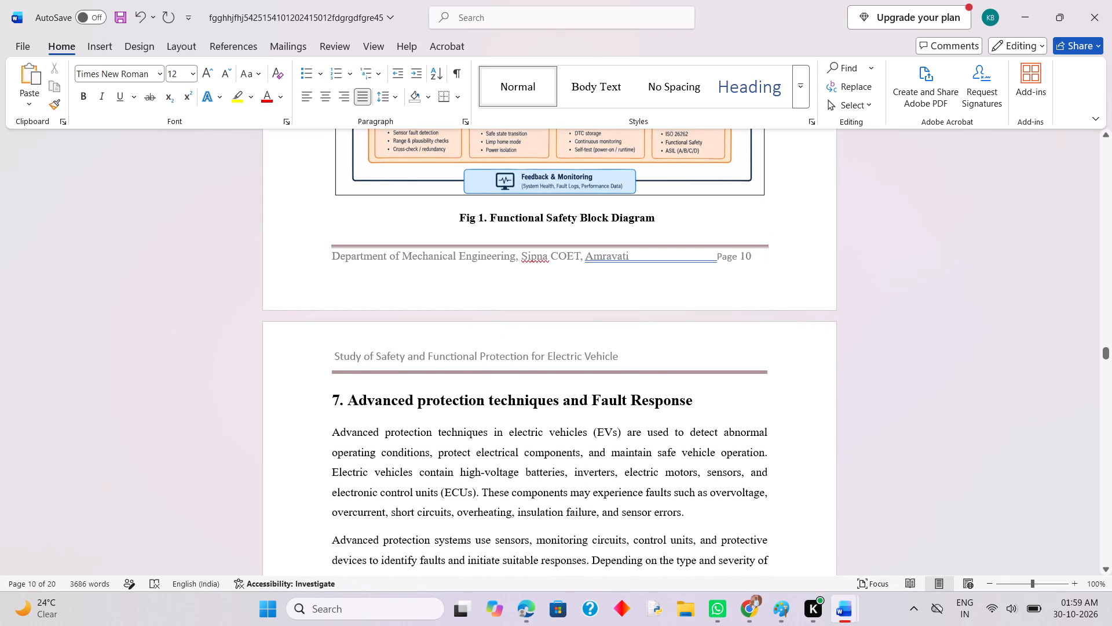
click(482, 211)
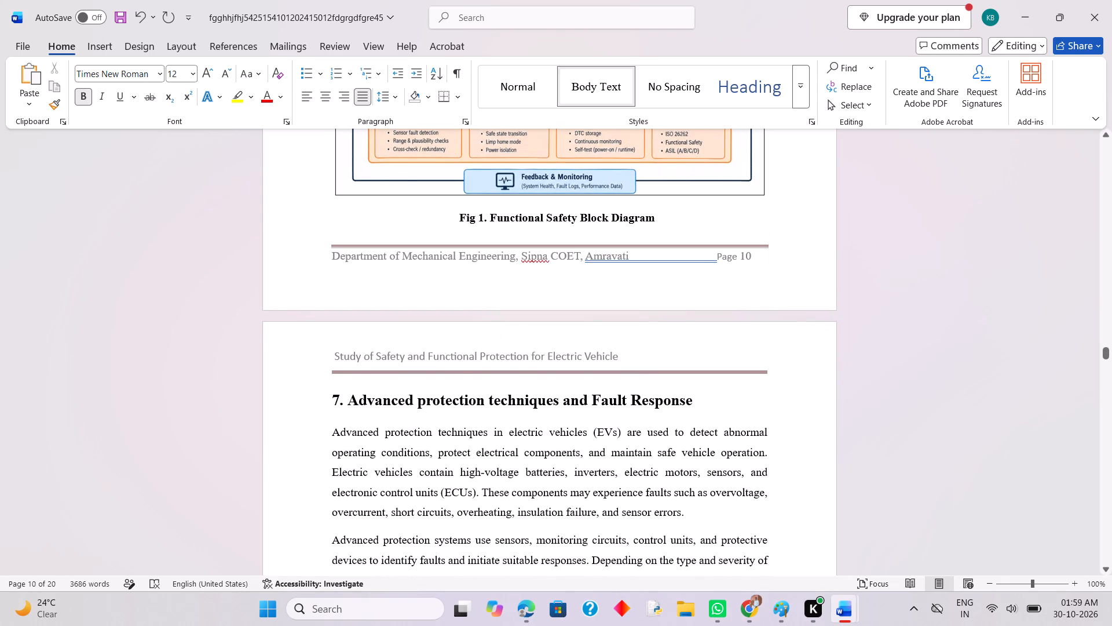
key(BackSpace)
key(2)
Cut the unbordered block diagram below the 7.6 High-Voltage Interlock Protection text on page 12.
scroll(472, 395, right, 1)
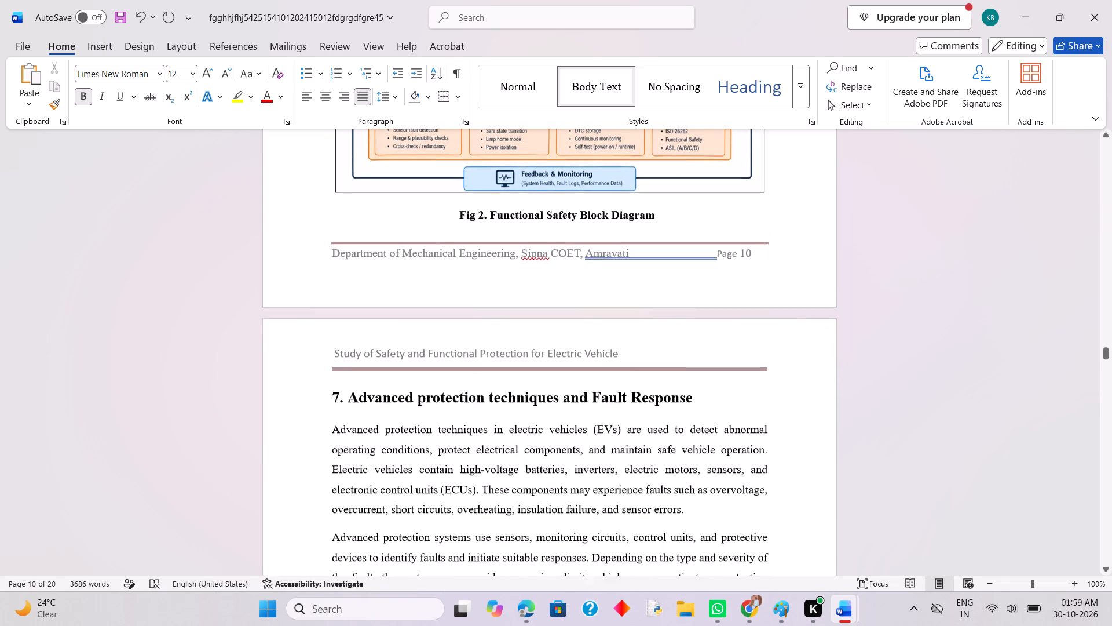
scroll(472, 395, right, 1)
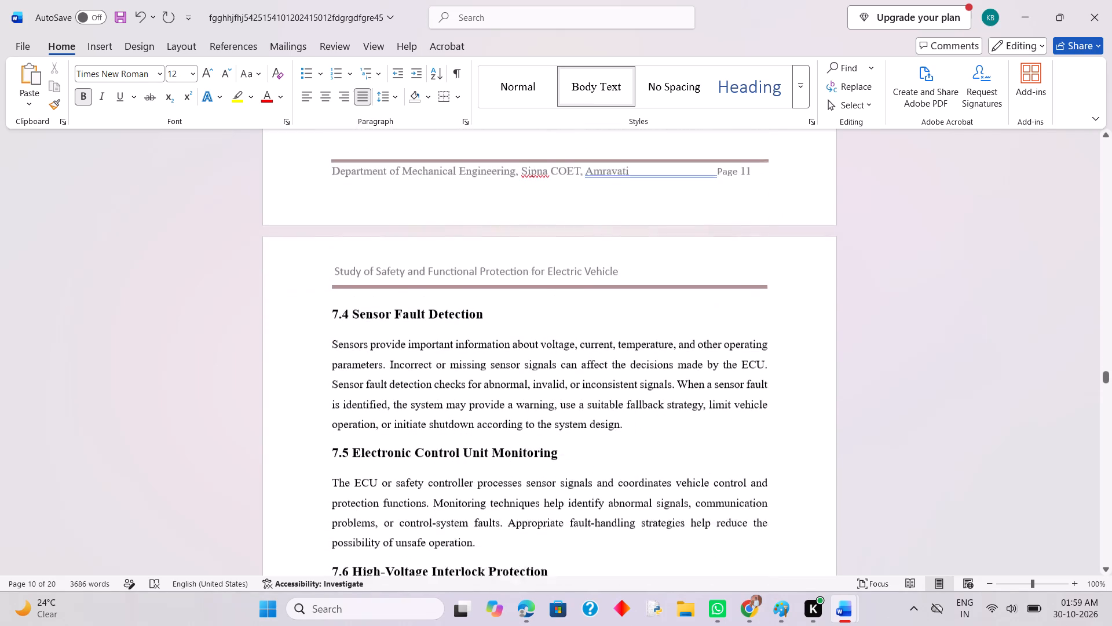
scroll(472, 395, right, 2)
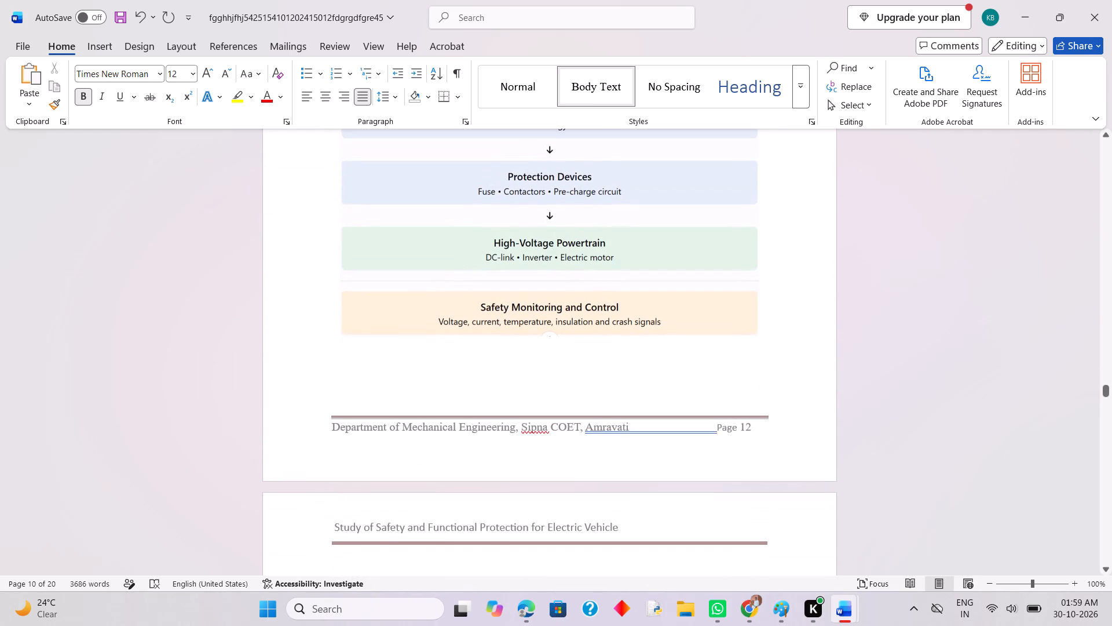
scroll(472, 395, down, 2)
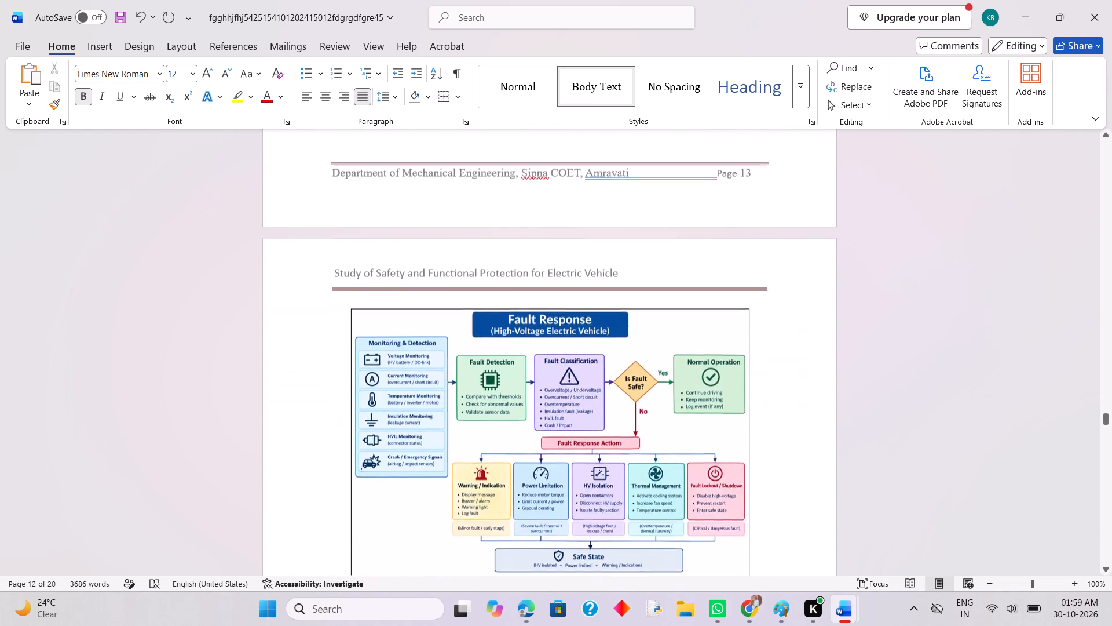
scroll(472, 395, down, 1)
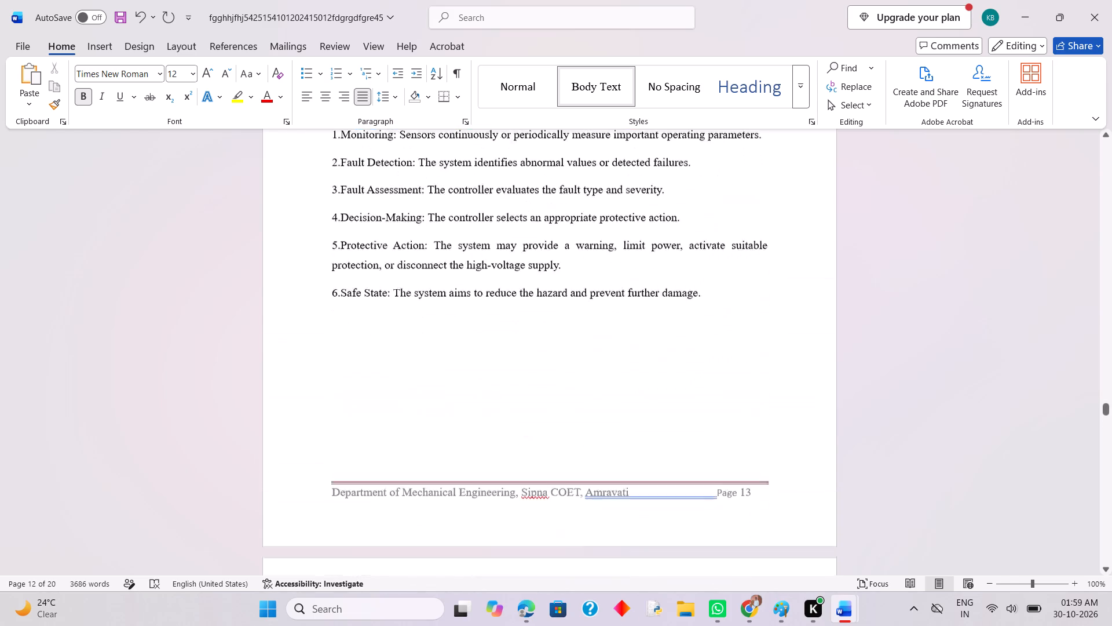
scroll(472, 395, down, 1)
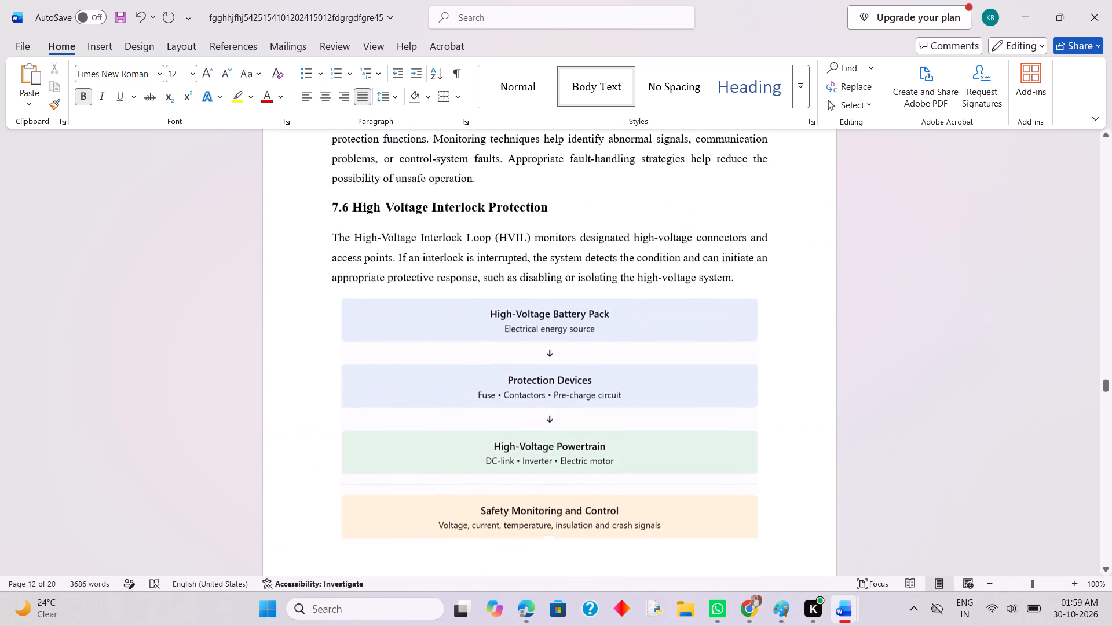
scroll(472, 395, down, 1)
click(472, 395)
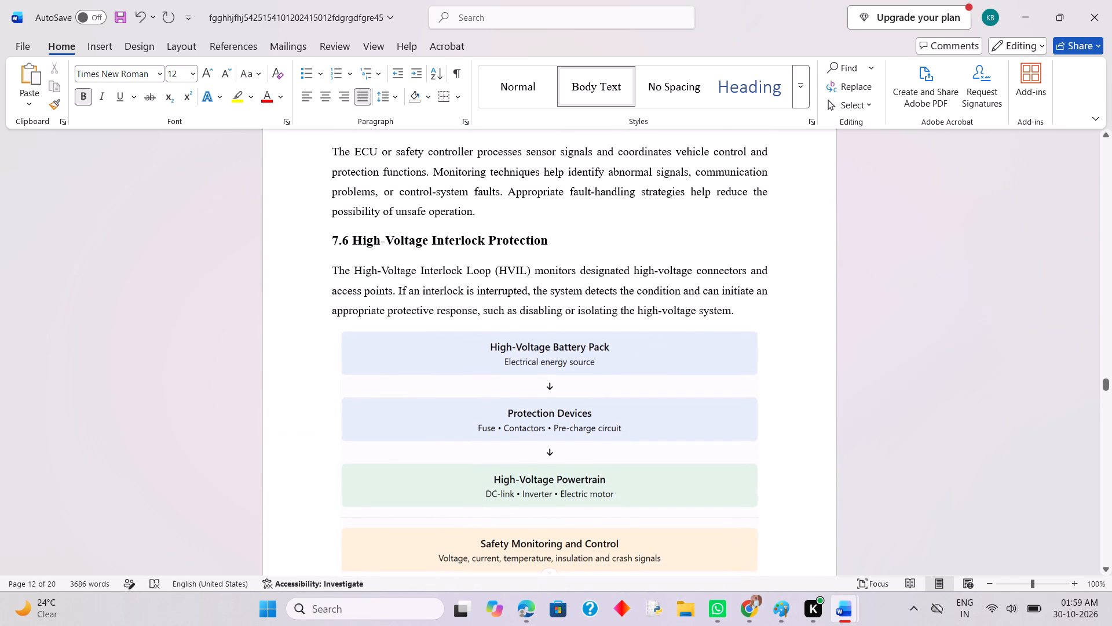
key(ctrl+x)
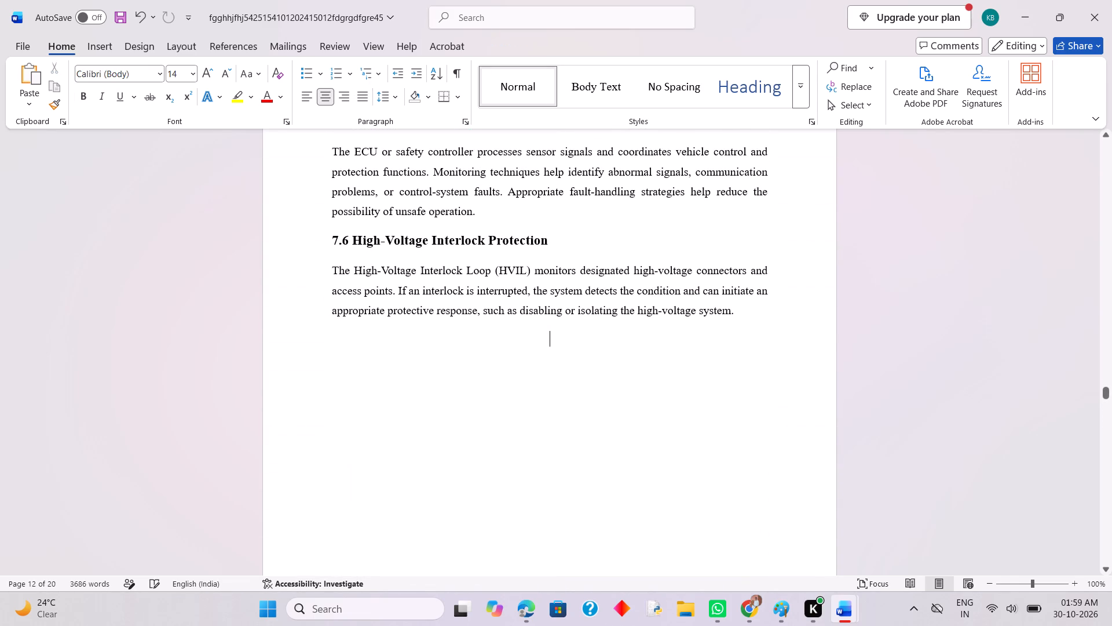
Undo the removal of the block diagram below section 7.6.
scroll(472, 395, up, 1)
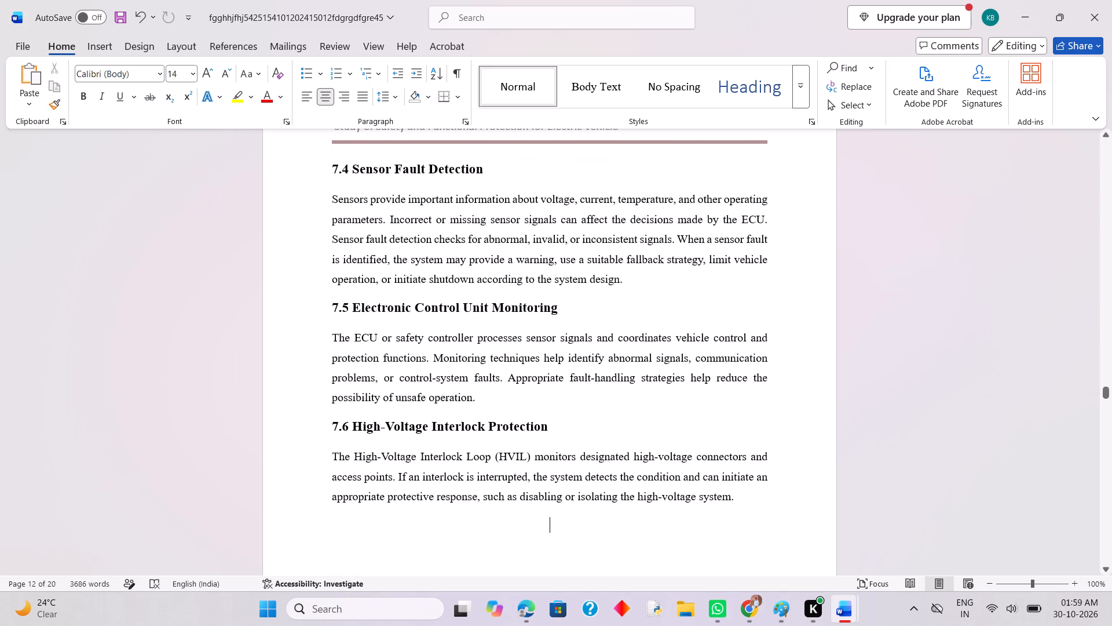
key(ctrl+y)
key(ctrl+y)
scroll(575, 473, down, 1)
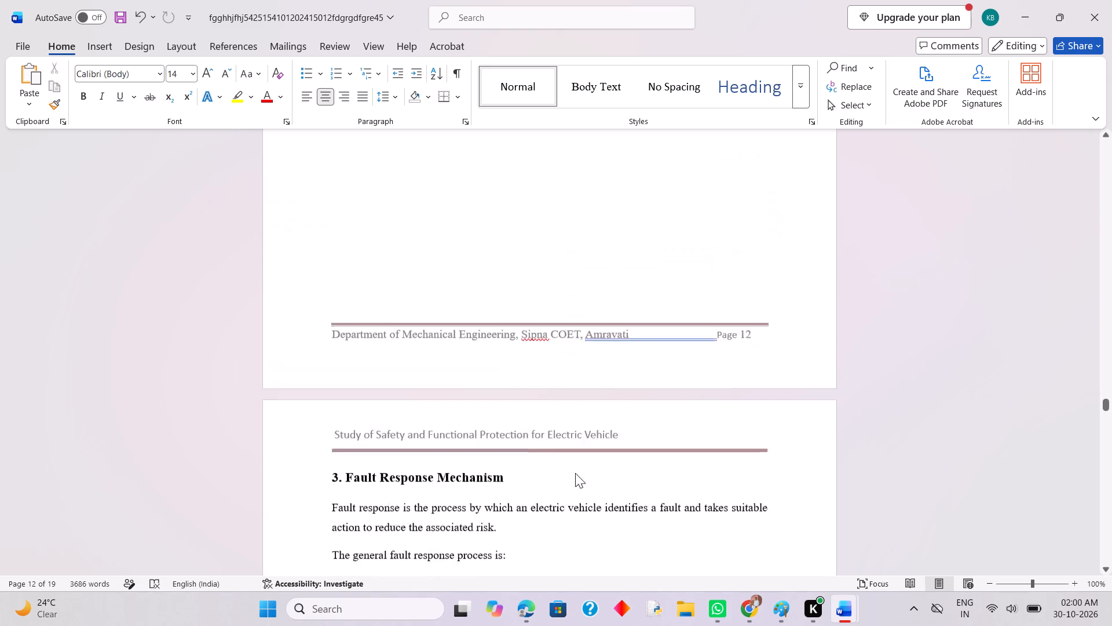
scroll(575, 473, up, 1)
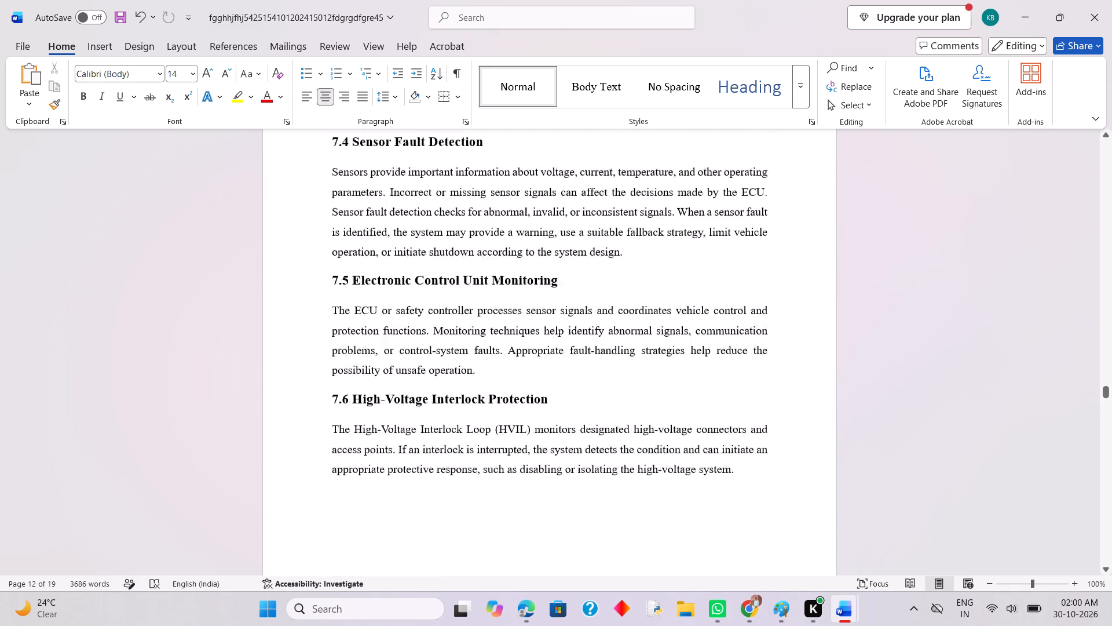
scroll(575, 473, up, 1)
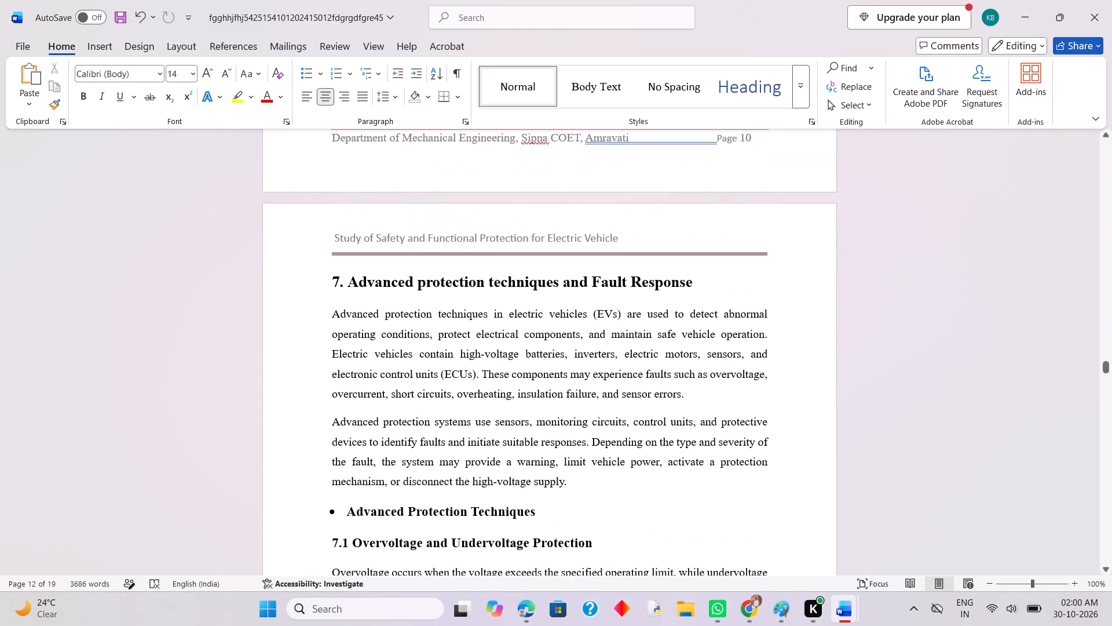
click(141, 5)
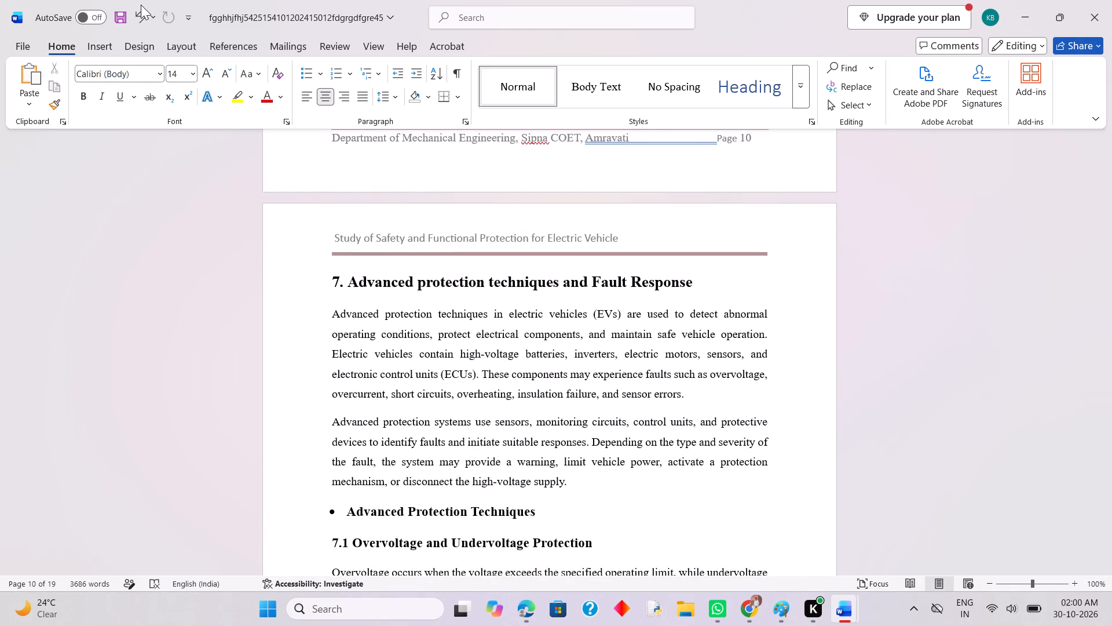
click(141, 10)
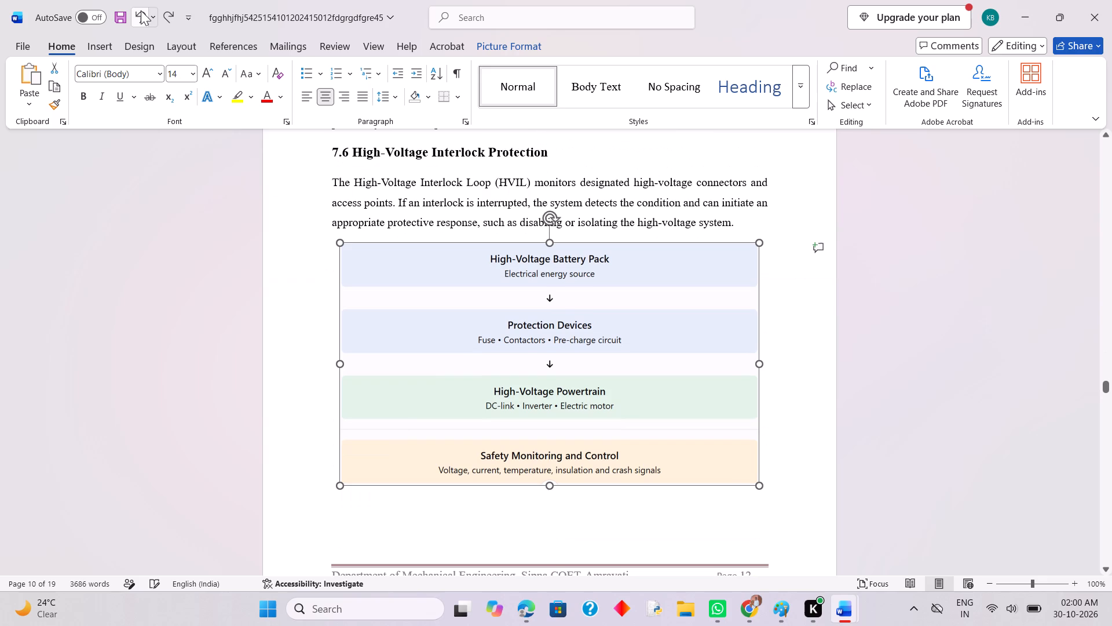
Check the block diagram below section 7.6 against the earlier pages' figures, including Fig 1 on page 8, and cut the duplicate from page 12.
click(495, 321)
scroll(576, 177, right, 1)
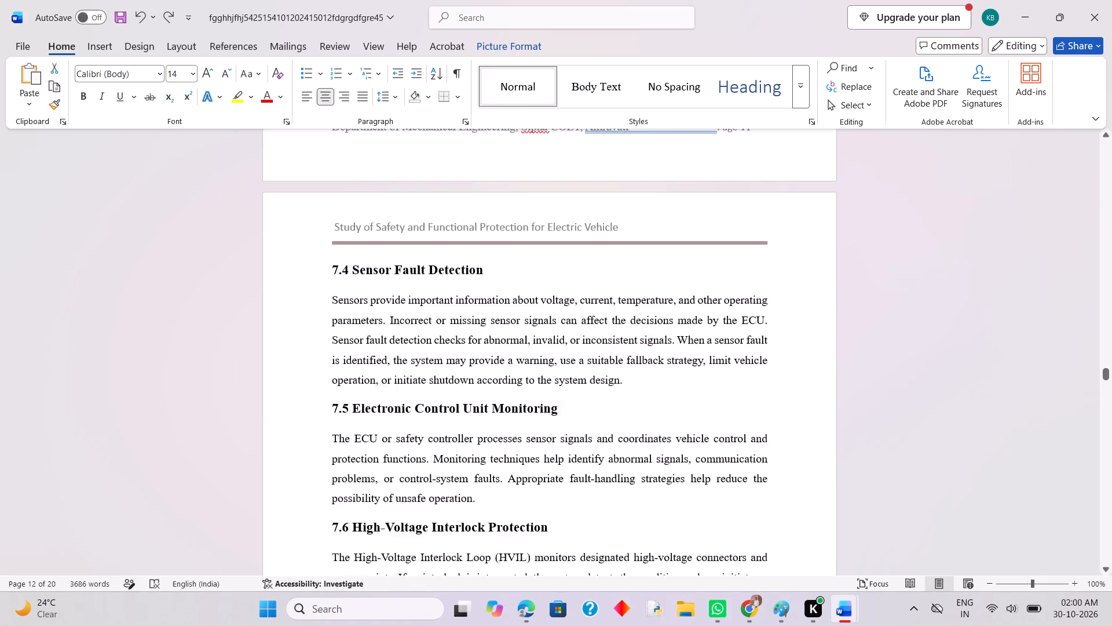
scroll(576, 177, right, 1)
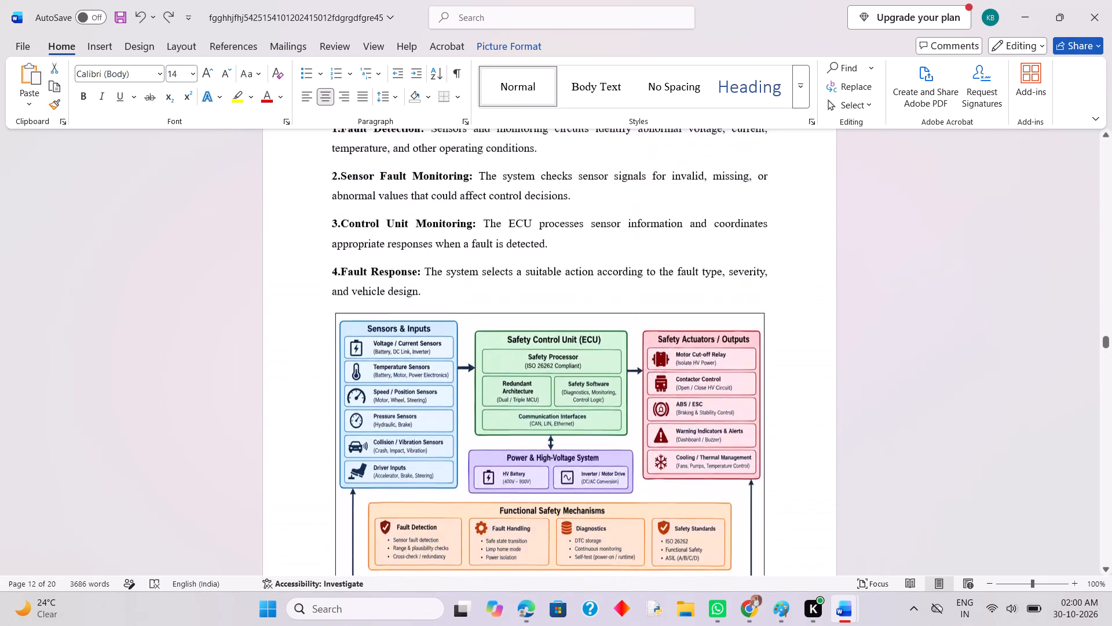
scroll(576, 177, right, 1)
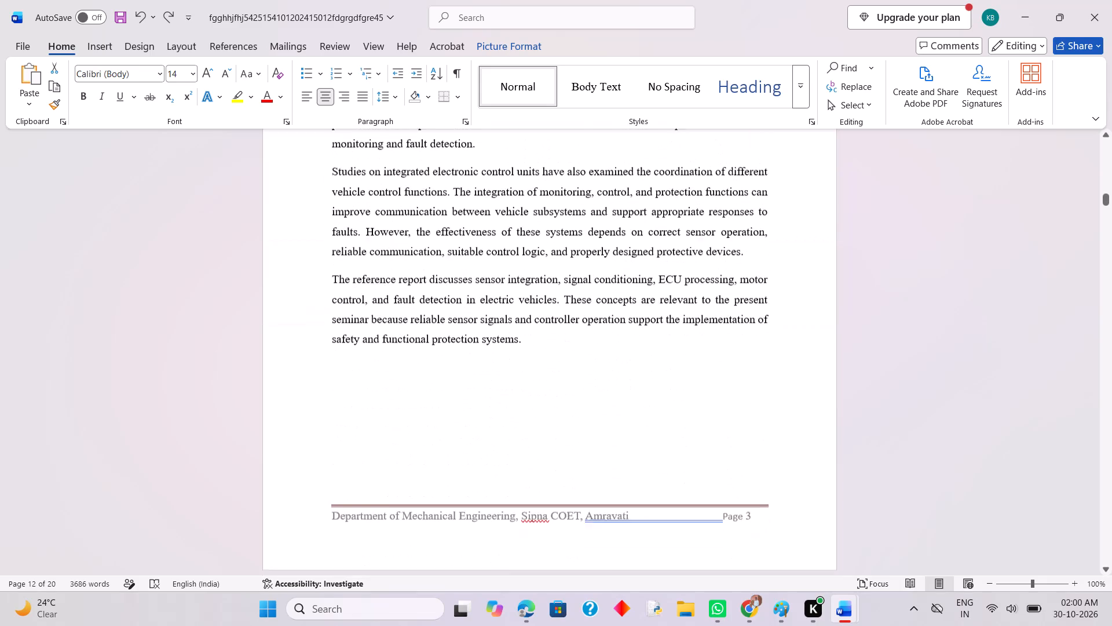
scroll(576, 177, down, 3)
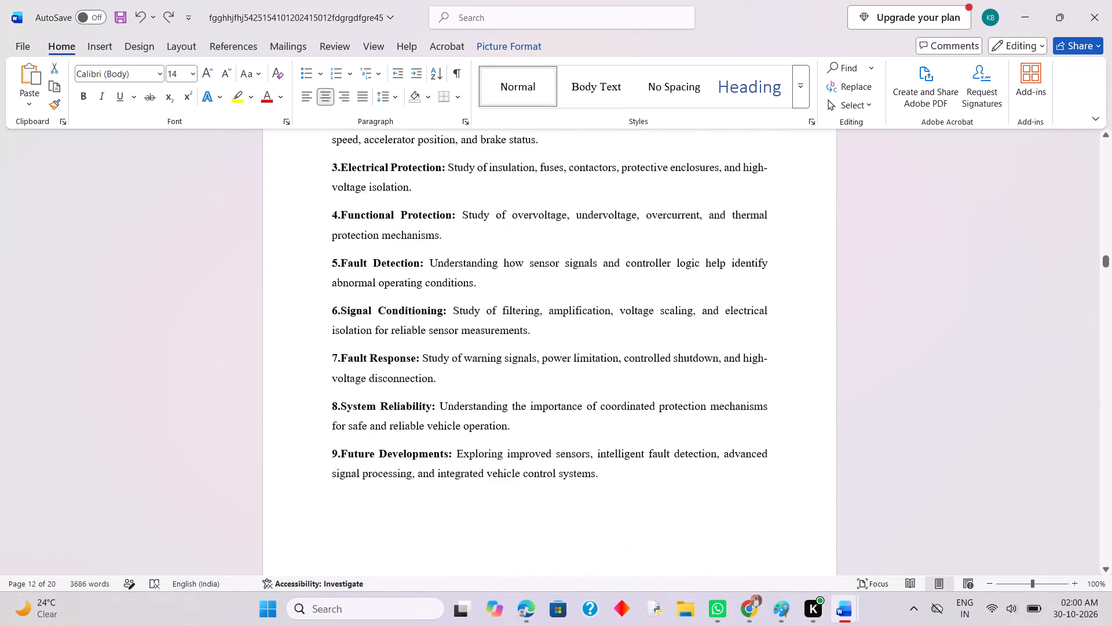
scroll(576, 177, down, 2)
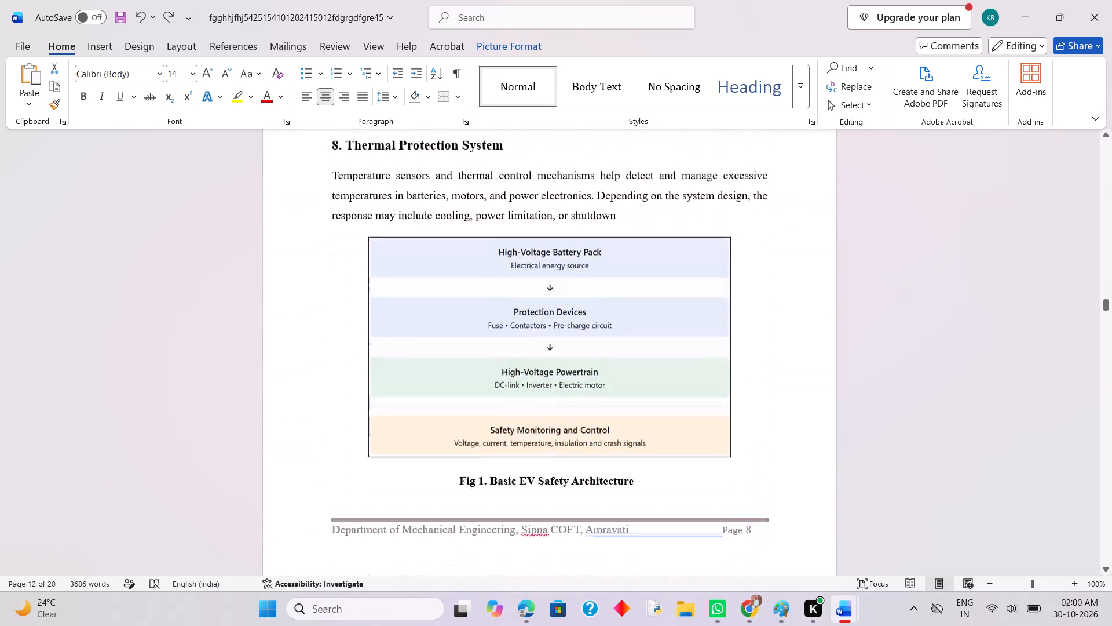
scroll(576, 177, down, 2)
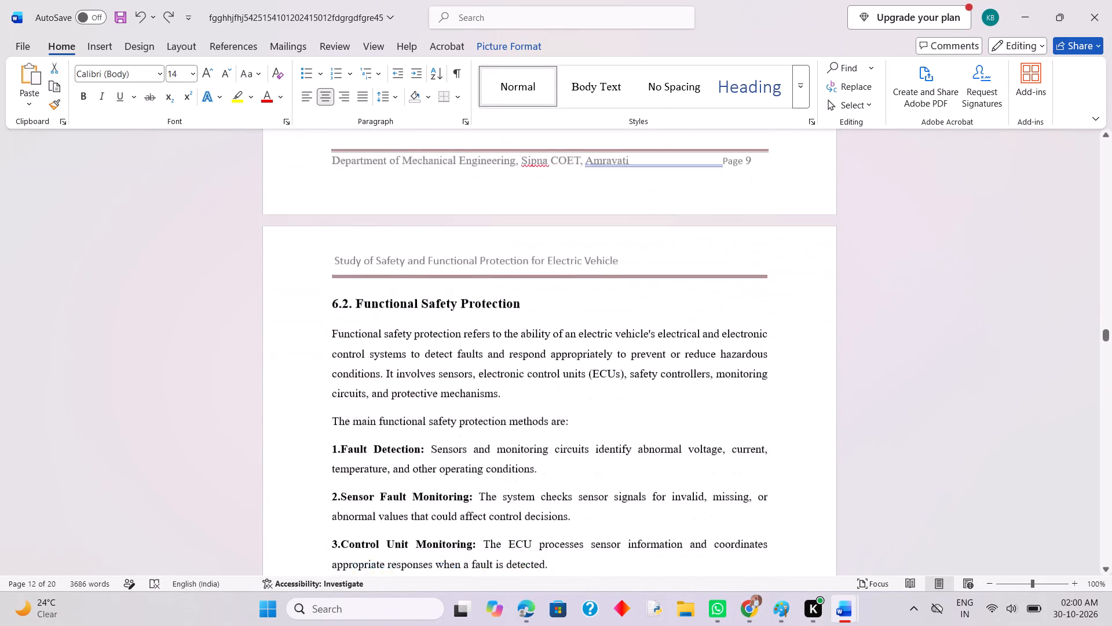
scroll(576, 177, down, 2)
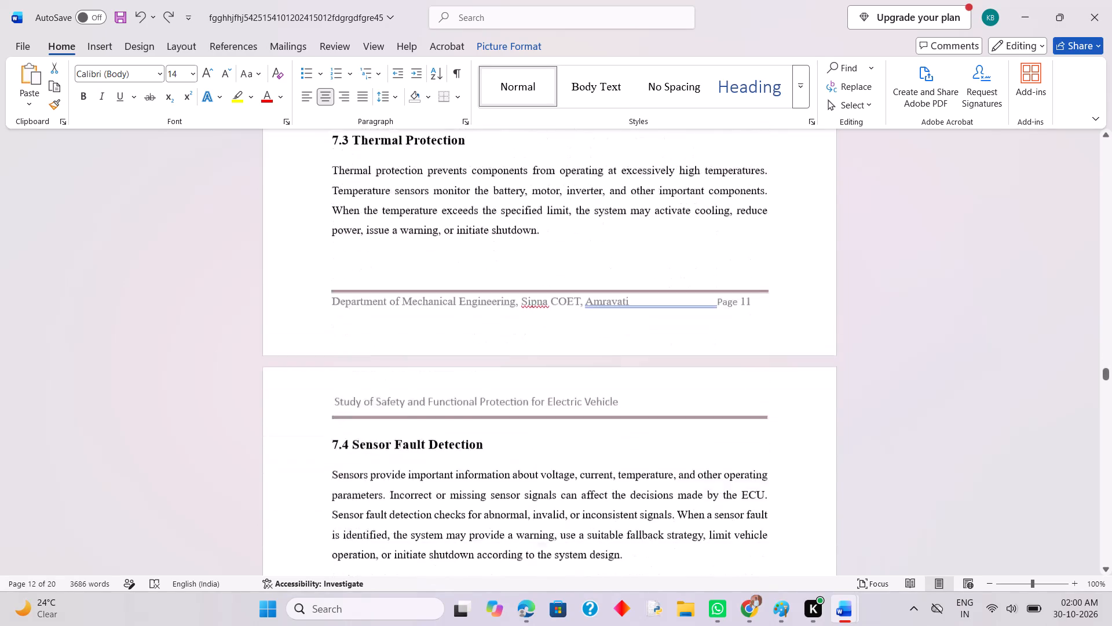
scroll(576, 177, down, 1)
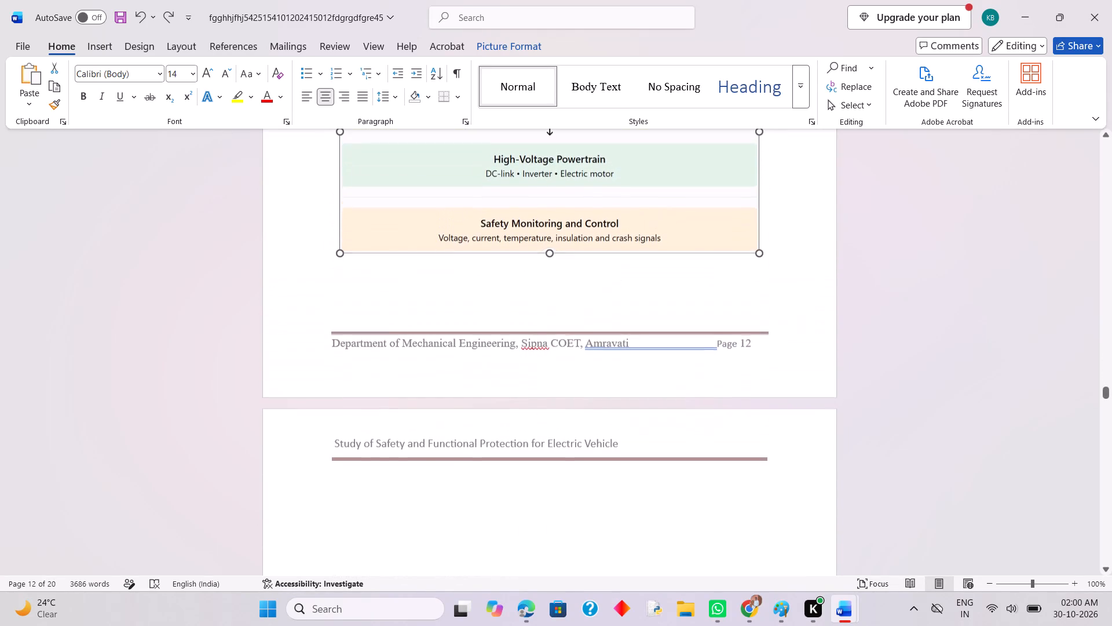
key(ctrl+x)
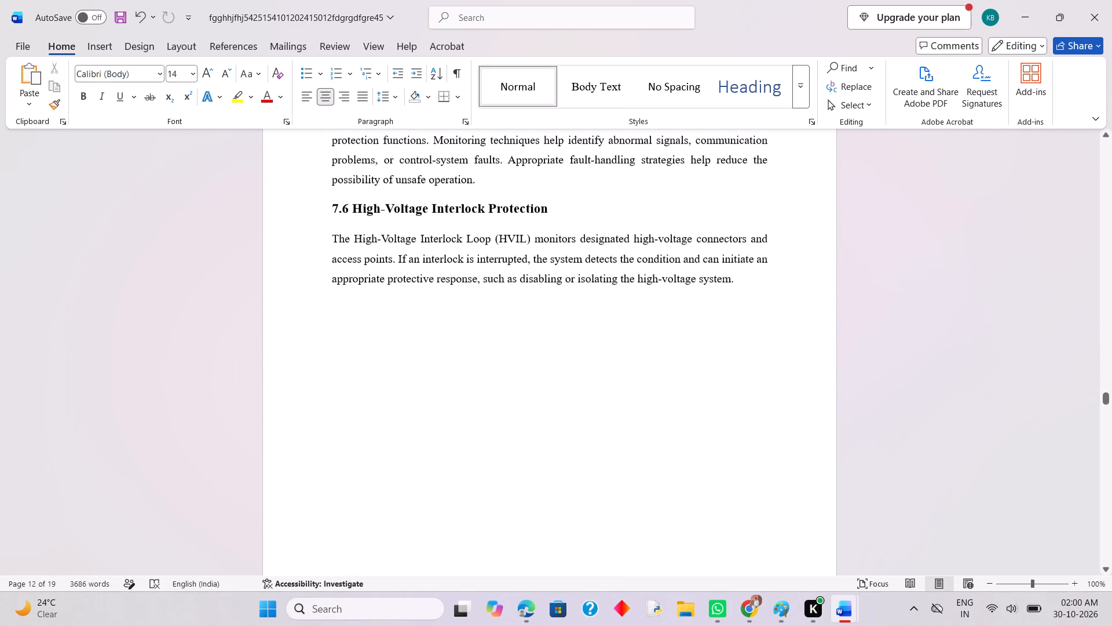
Review the figures and caption numbering from page 12 through section 8 and back to the Functional Safety Block Diagram on page 10.
scroll(565, 306, down, 1)
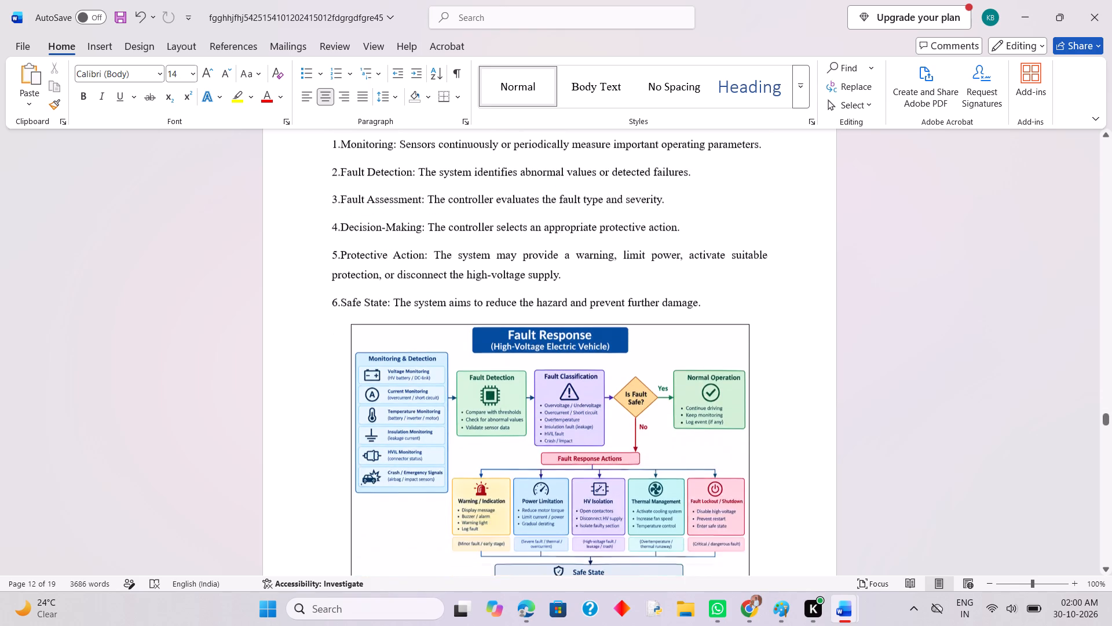
scroll(565, 306, down, 1)
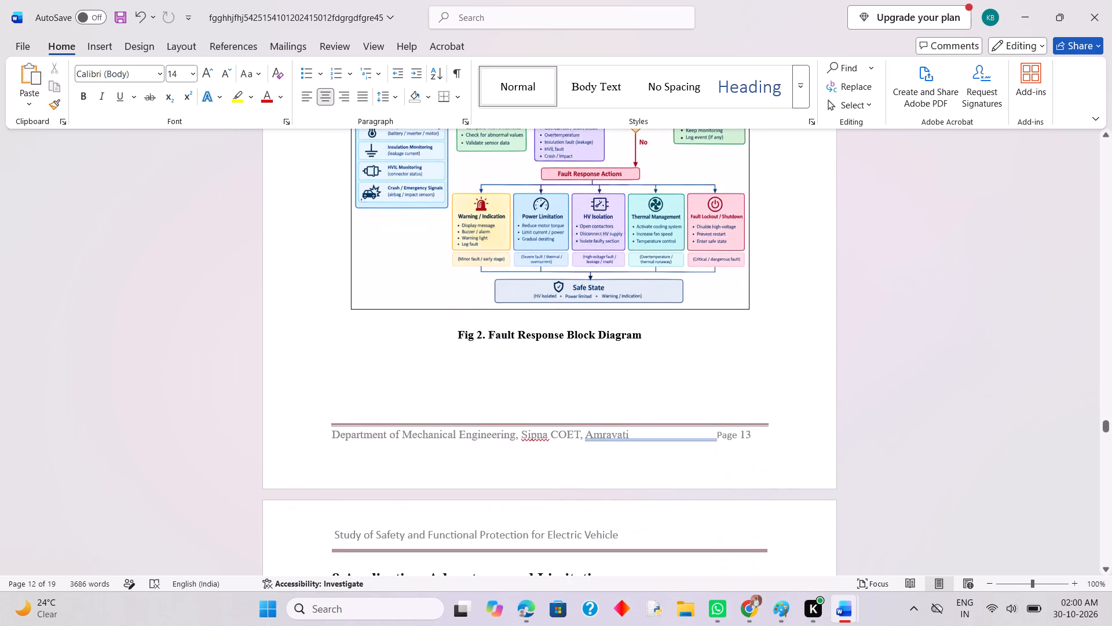
scroll(565, 306, down, 1)
scroll(565, 306, up, 1)
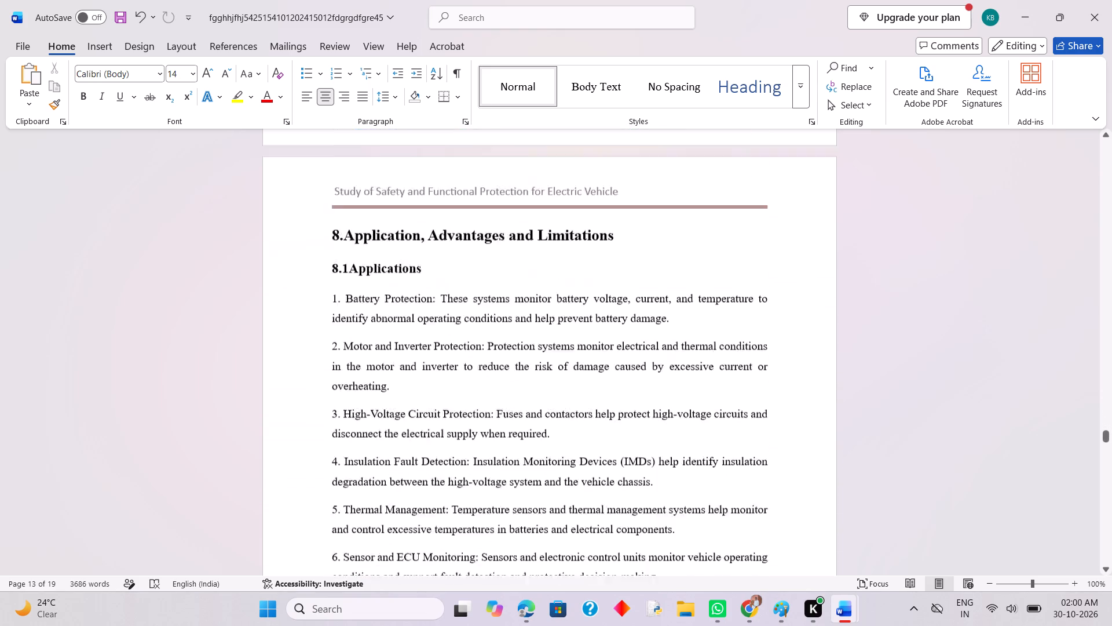
scroll(565, 306, up, 1)
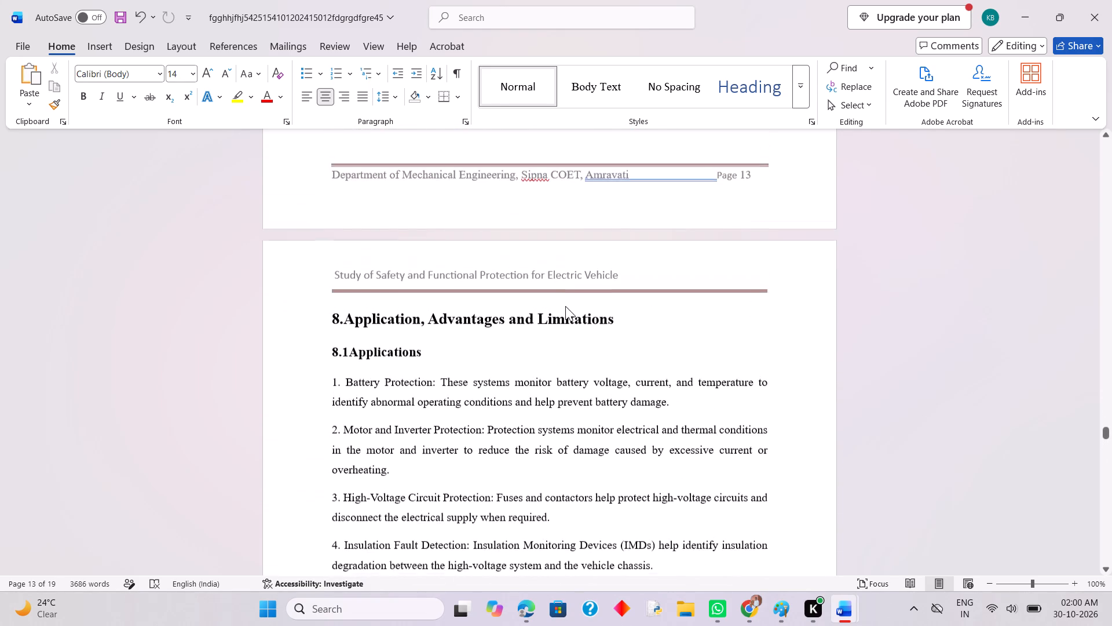
scroll(565, 306, up, 1)
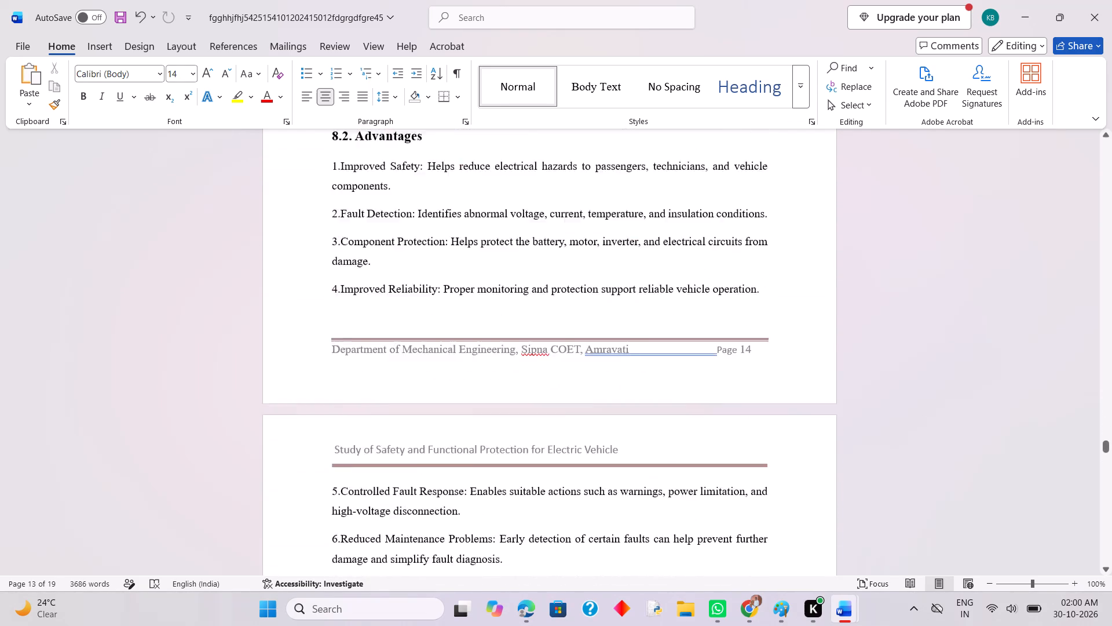
scroll(565, 306, up, 1)
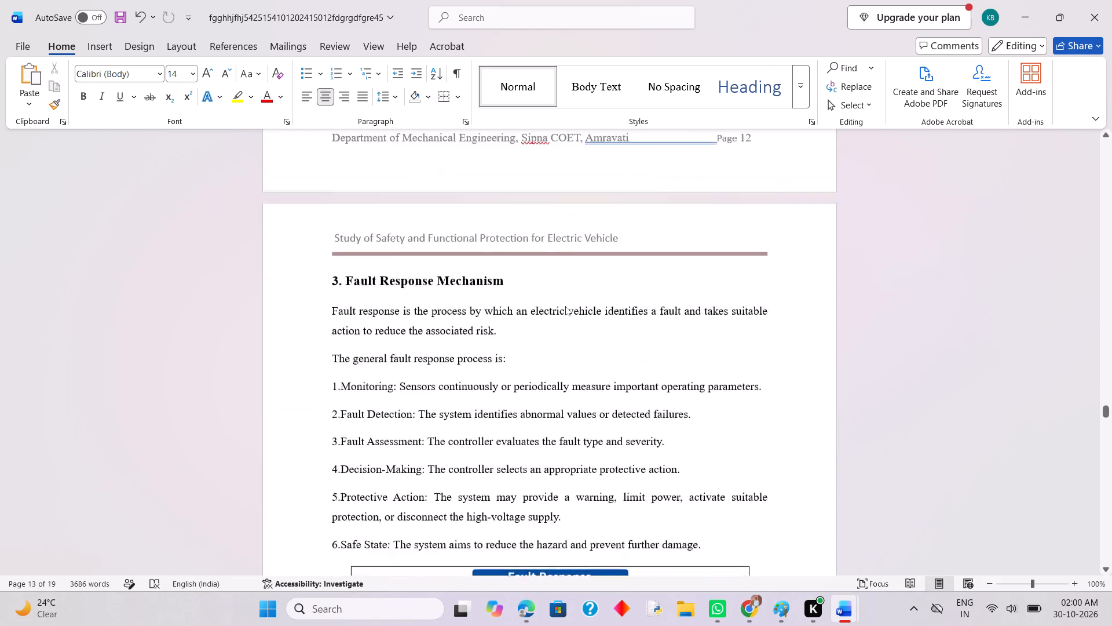
scroll(565, 306, up, 2)
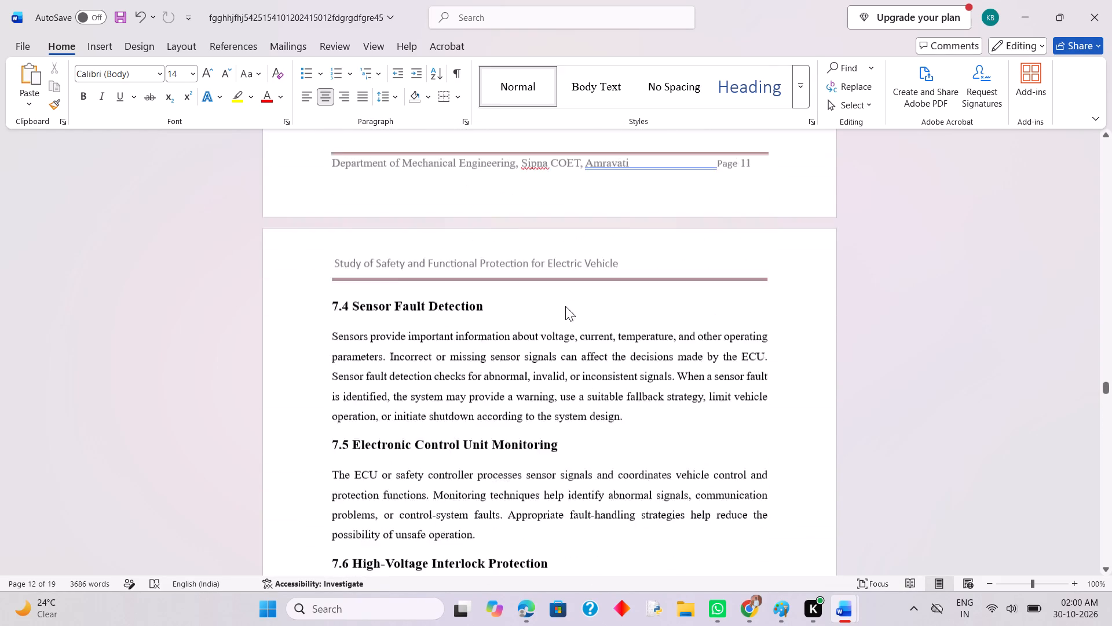
scroll(565, 306, up, 1)
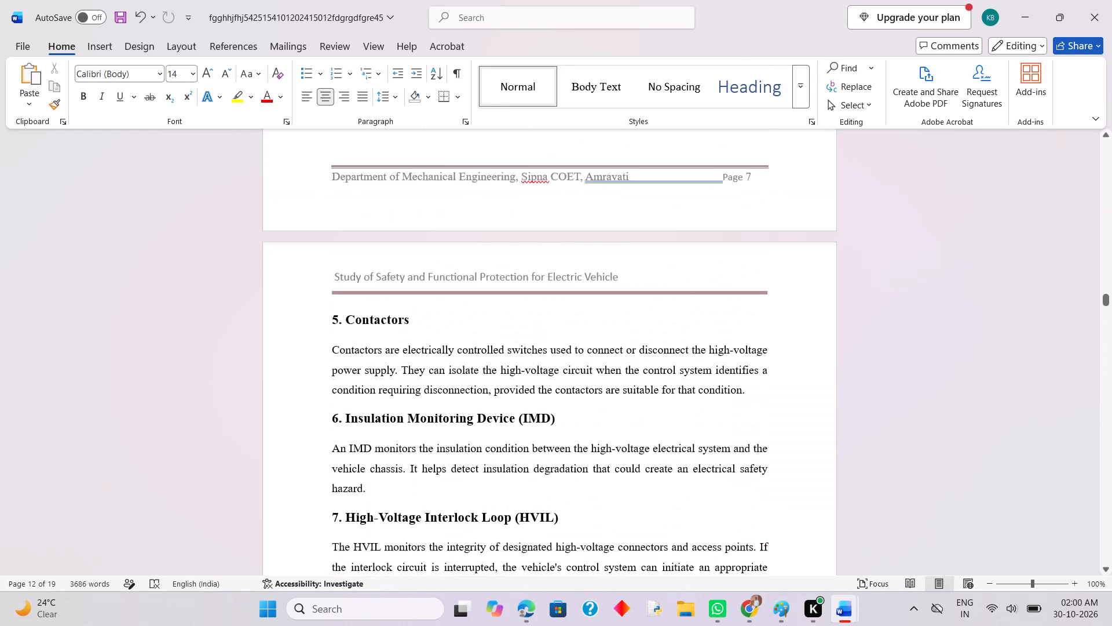
scroll(565, 306, down, 1)
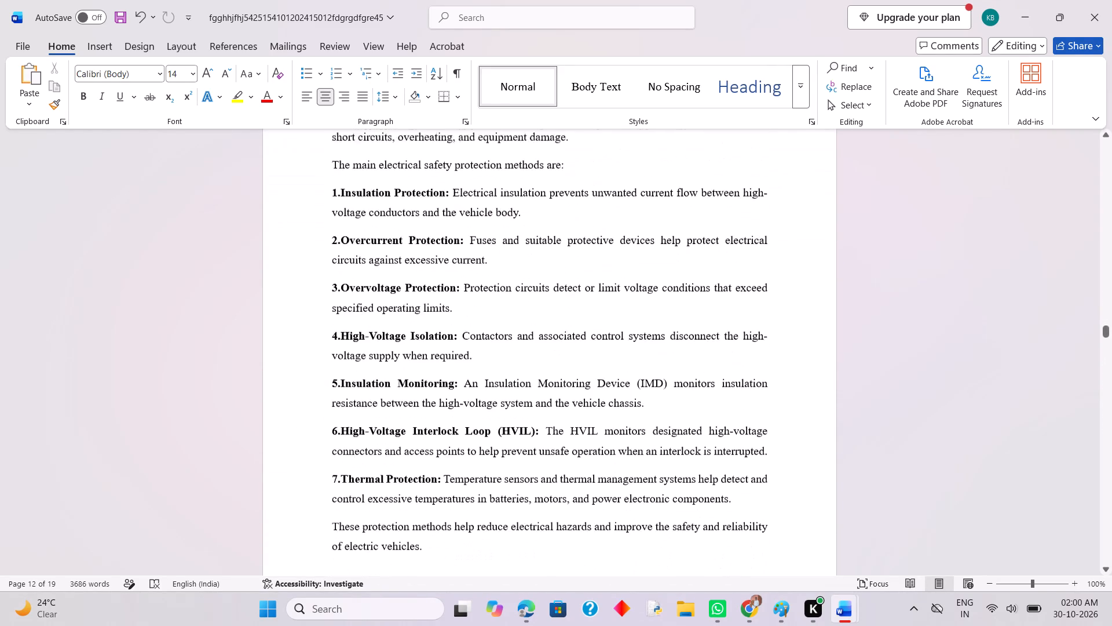
scroll(565, 306, down, 2)
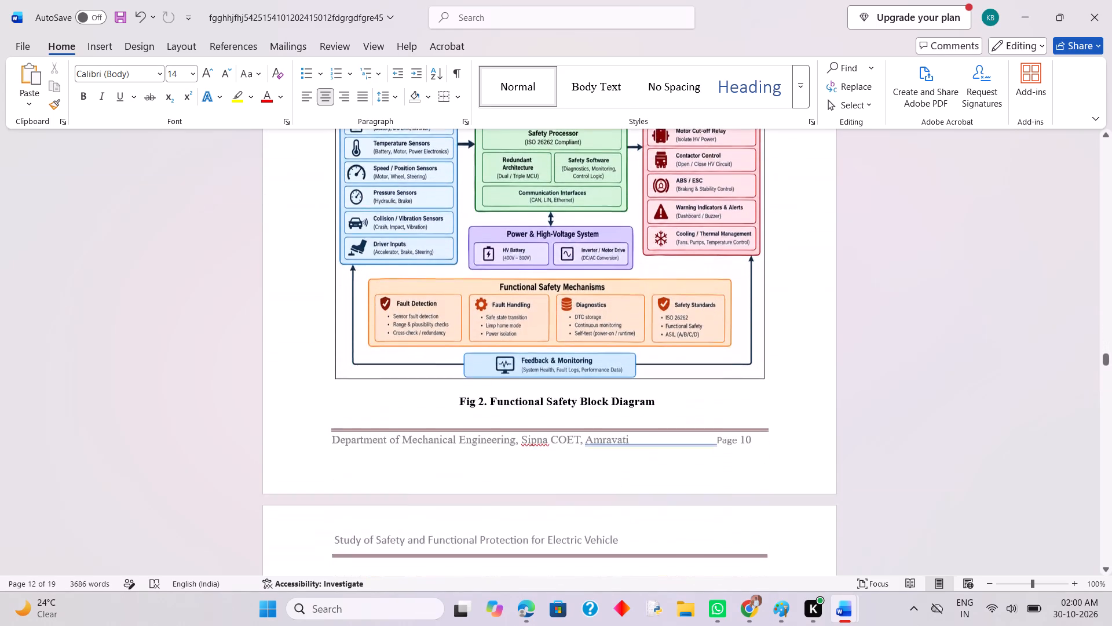
Renumber the Fault Response Block Diagram caption on page 13 as Fig 3.
scroll(565, 306, down, 2)
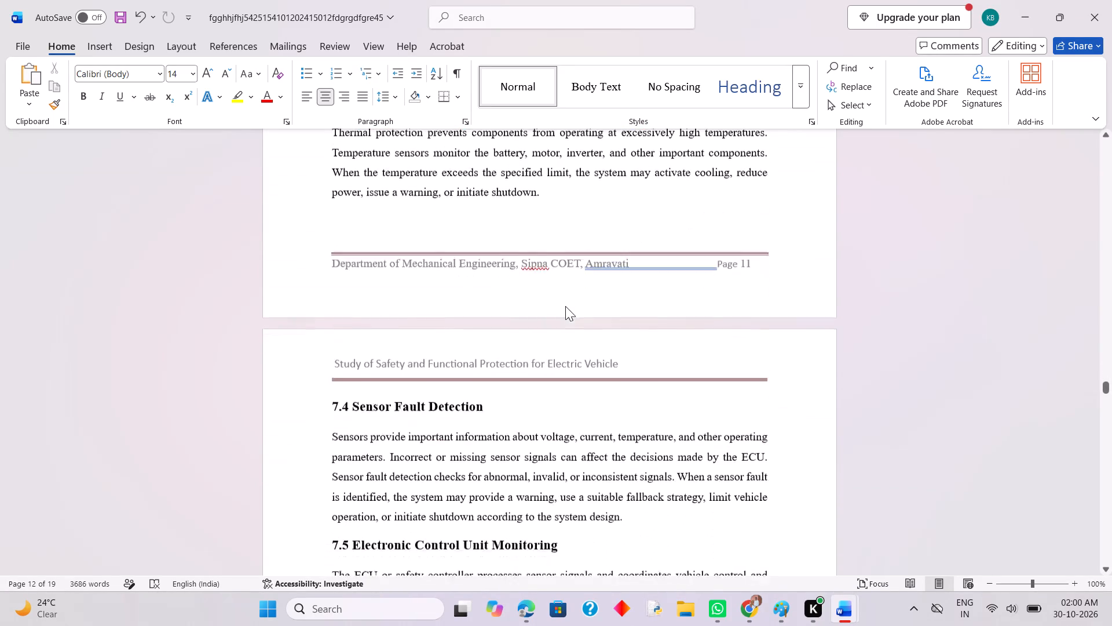
scroll(565, 306, down, 2)
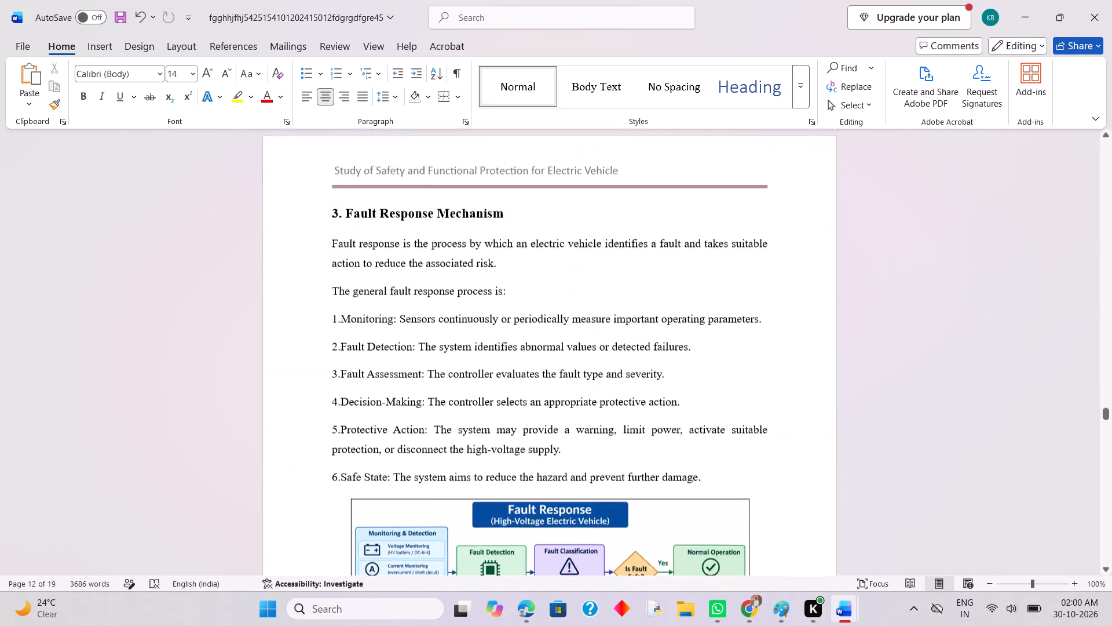
scroll(565, 306, down, 1)
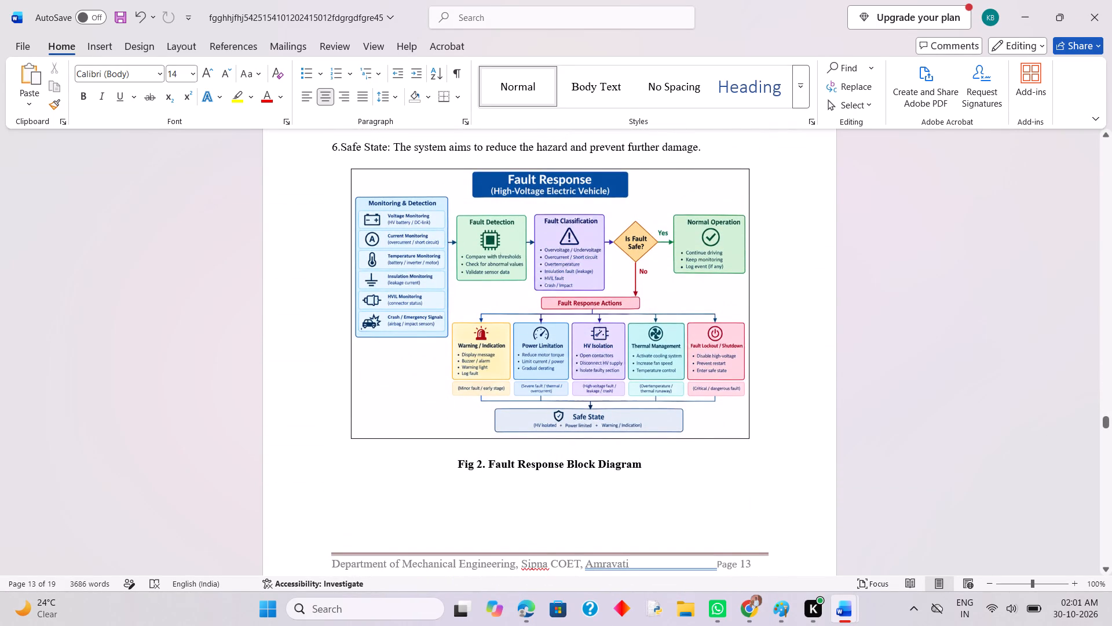
click(481, 463)
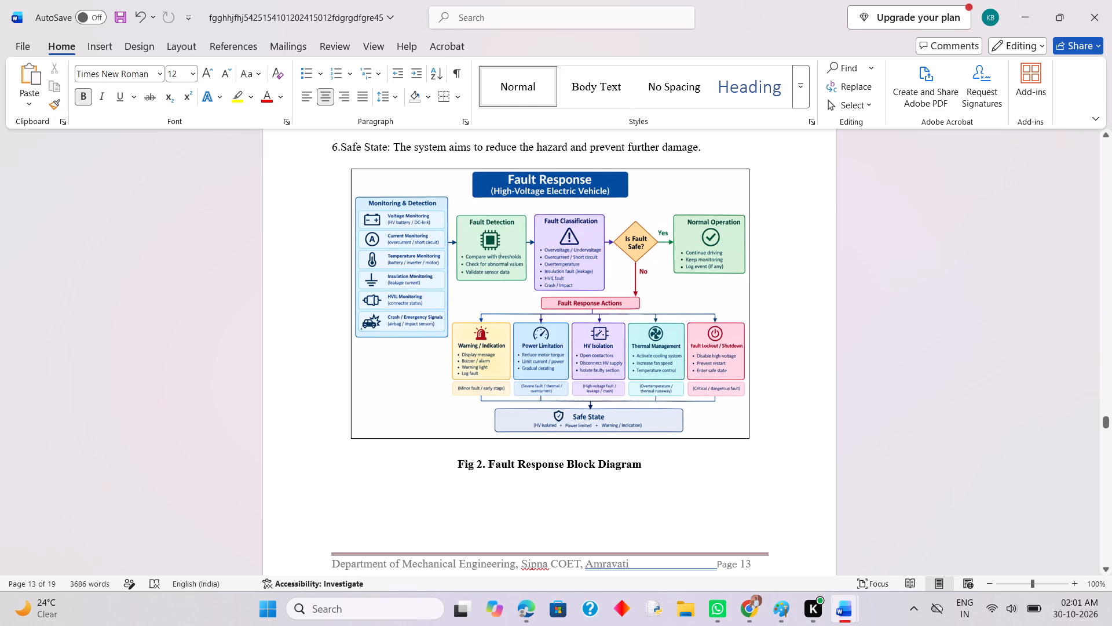
key(BackSpace)
key(3)
Look back over the pages before the Fault Response diagram, from section 5.1 to section 7.3, checking figures and layout.
scroll(582, 440, right, 1)
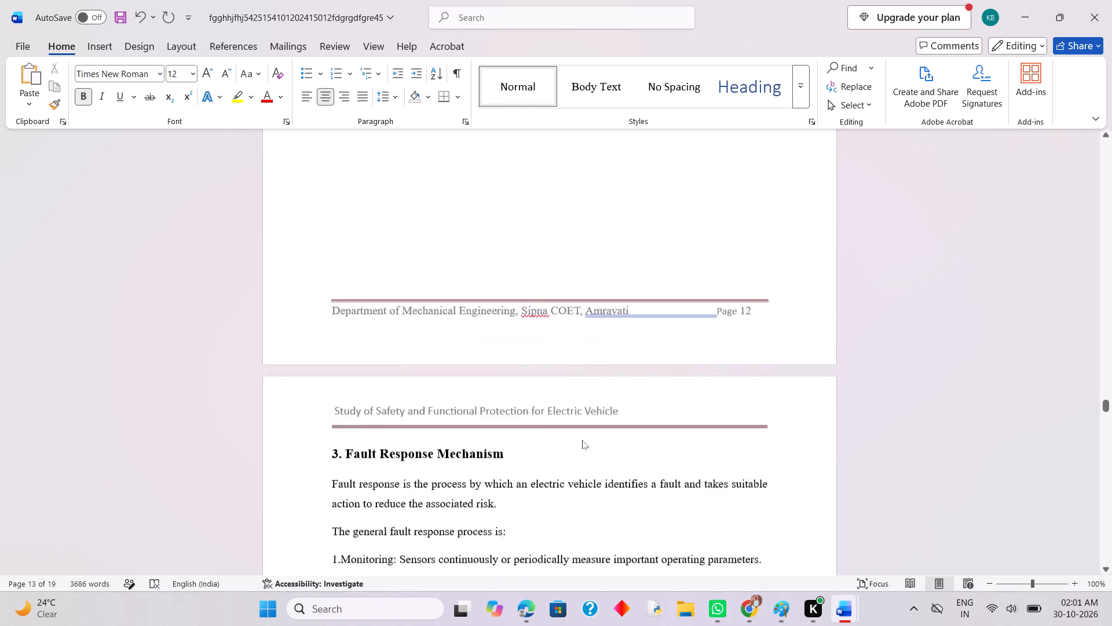
scroll(582, 440, right, 1)
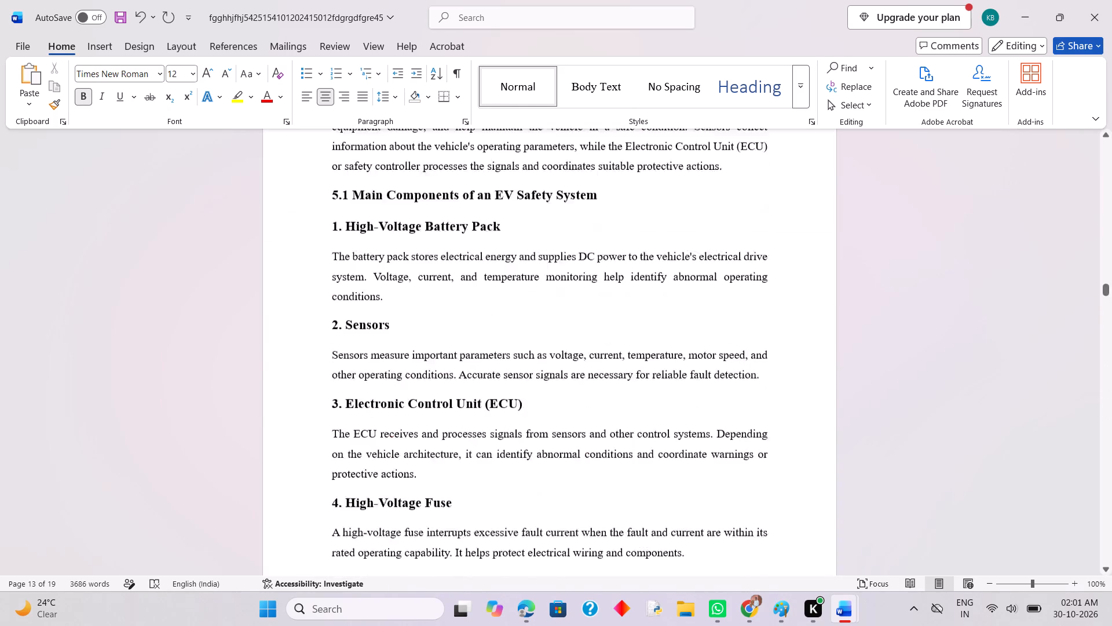
scroll(582, 440, right, 1)
scroll(582, 440, down, 1)
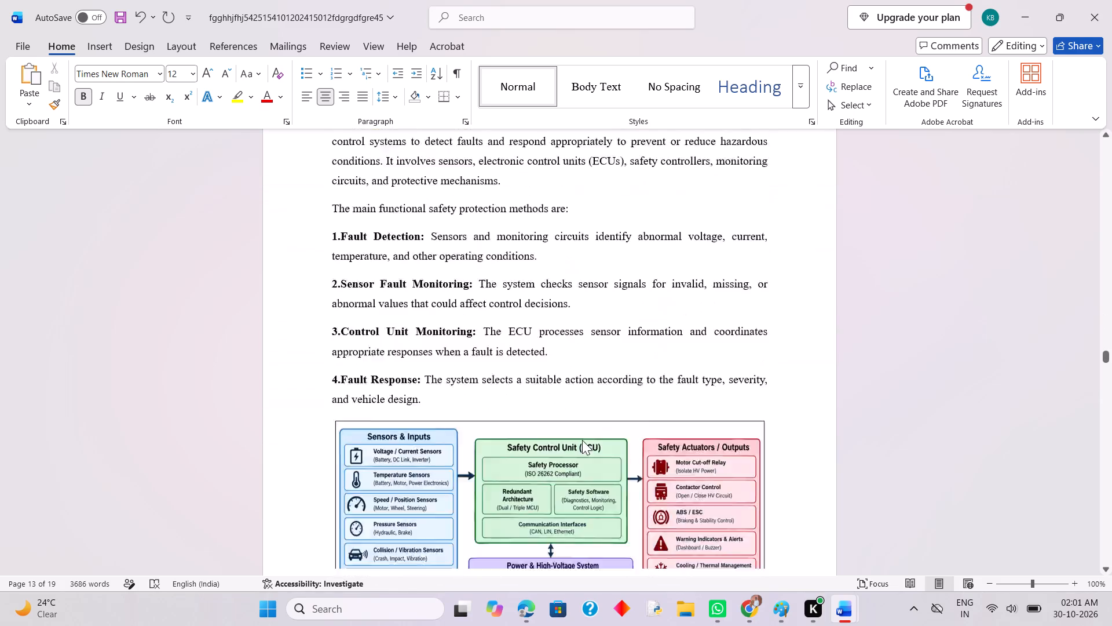
scroll(582, 440, down, 2)
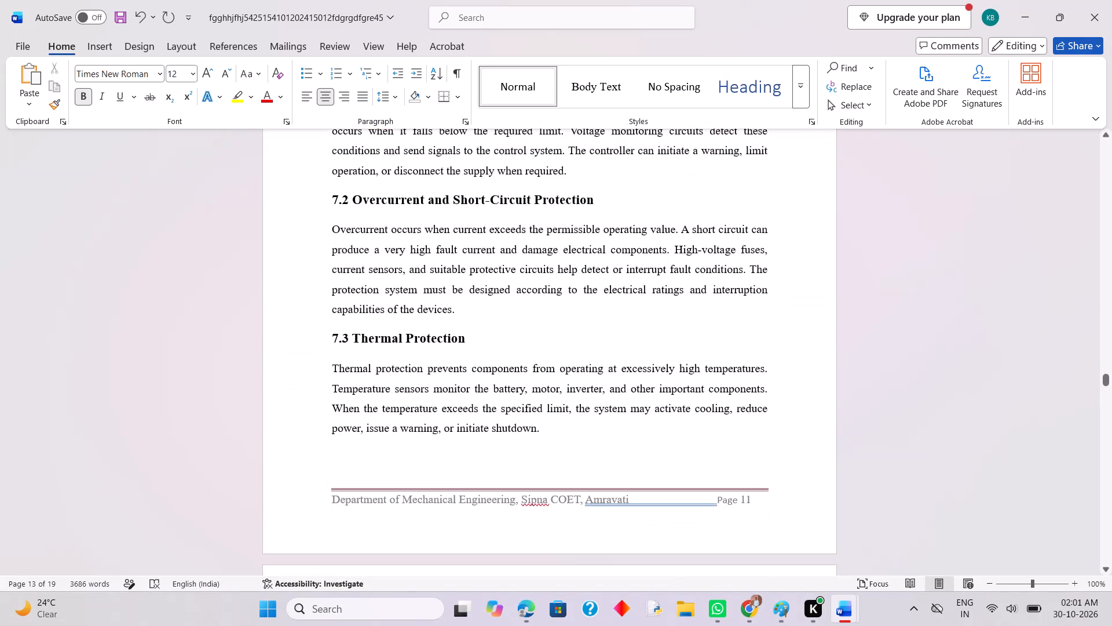
scroll(582, 440, down, 1)
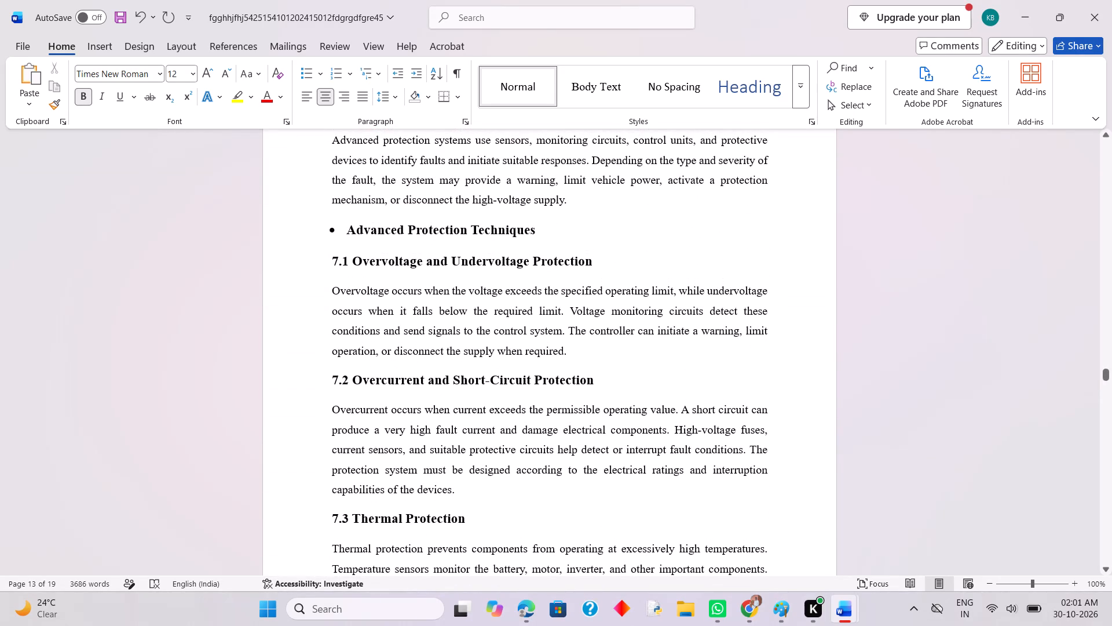
Minimise the open Word reports and switch to the ChatGPT Functional Safety Diagram conversation in the browser.
click(1034, 0)
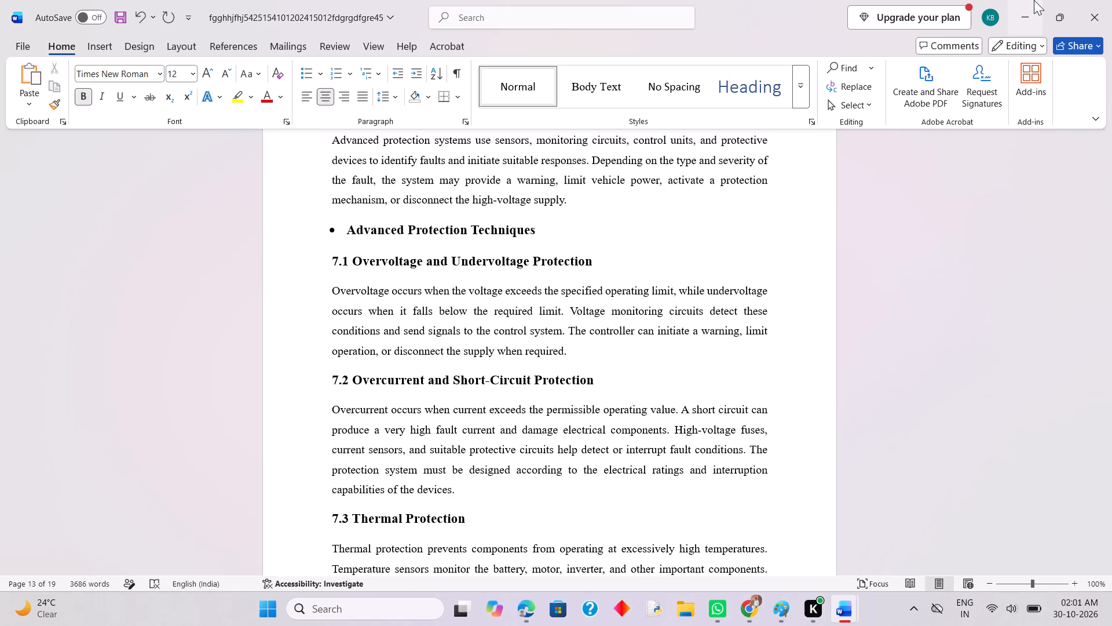
click(1034, 0)
click(1034, 0)
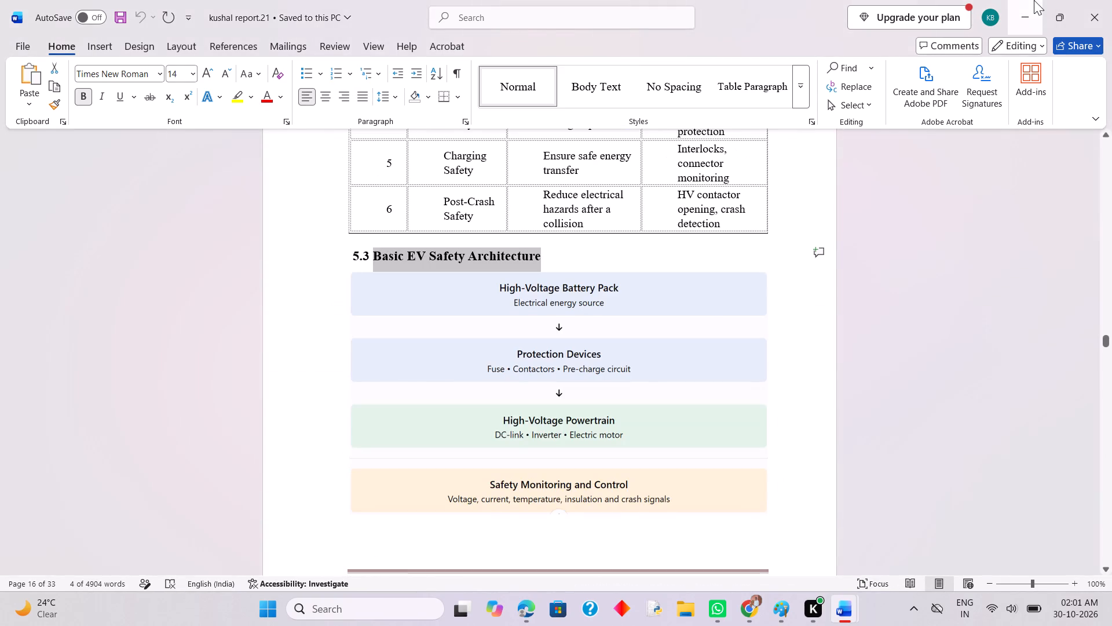
click(1034, 0)
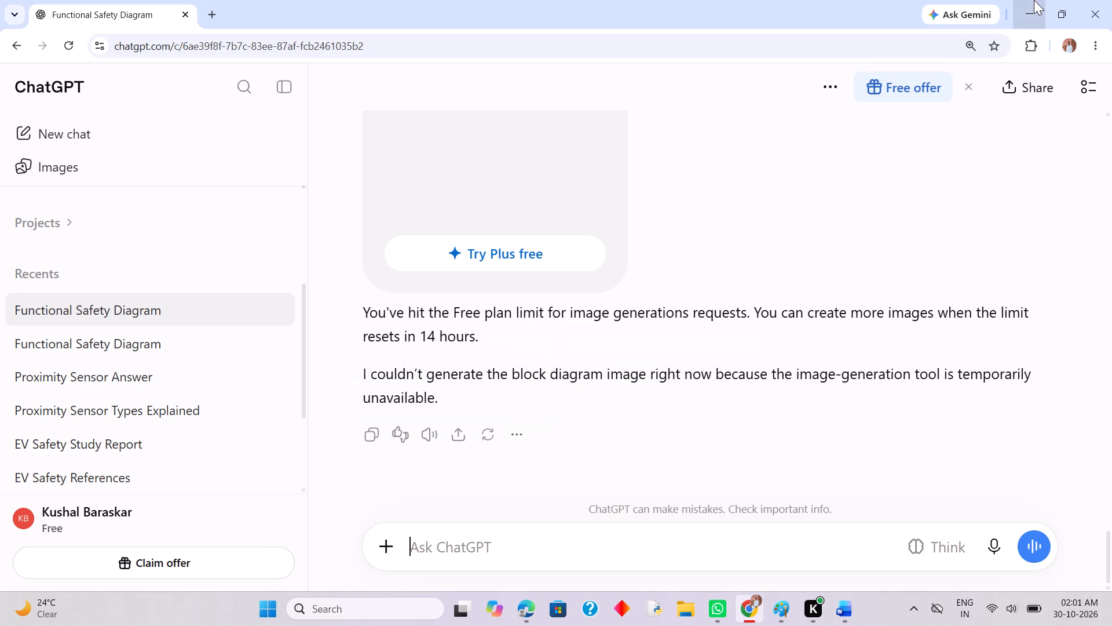
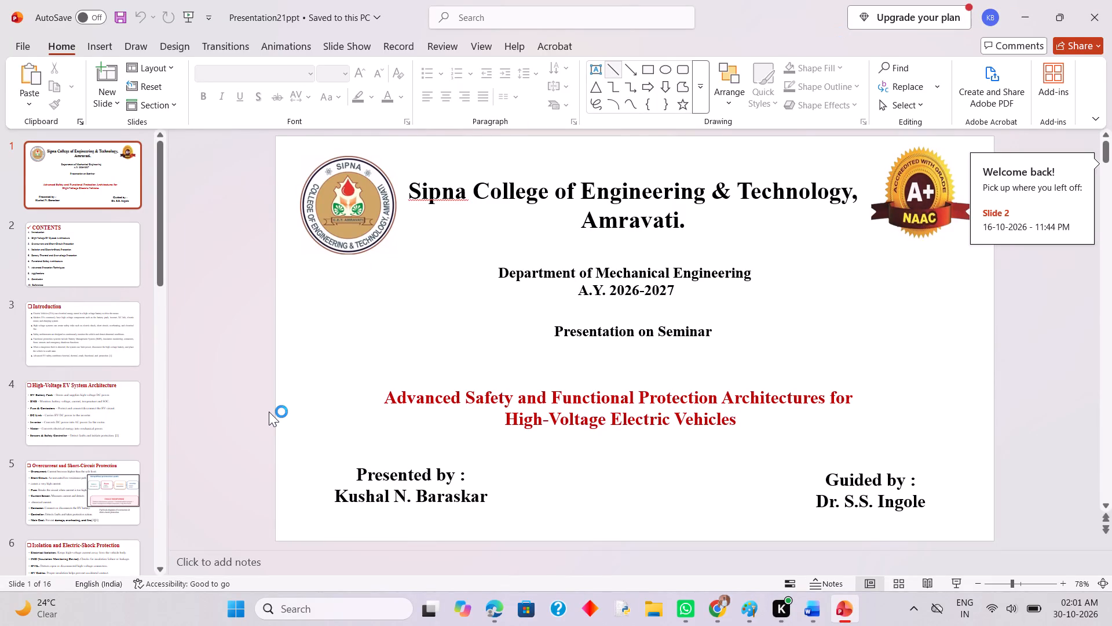
Browse the seminar presentation to the Functional Safety Architecture slide and select its block diagram picture.
click(86, 507)
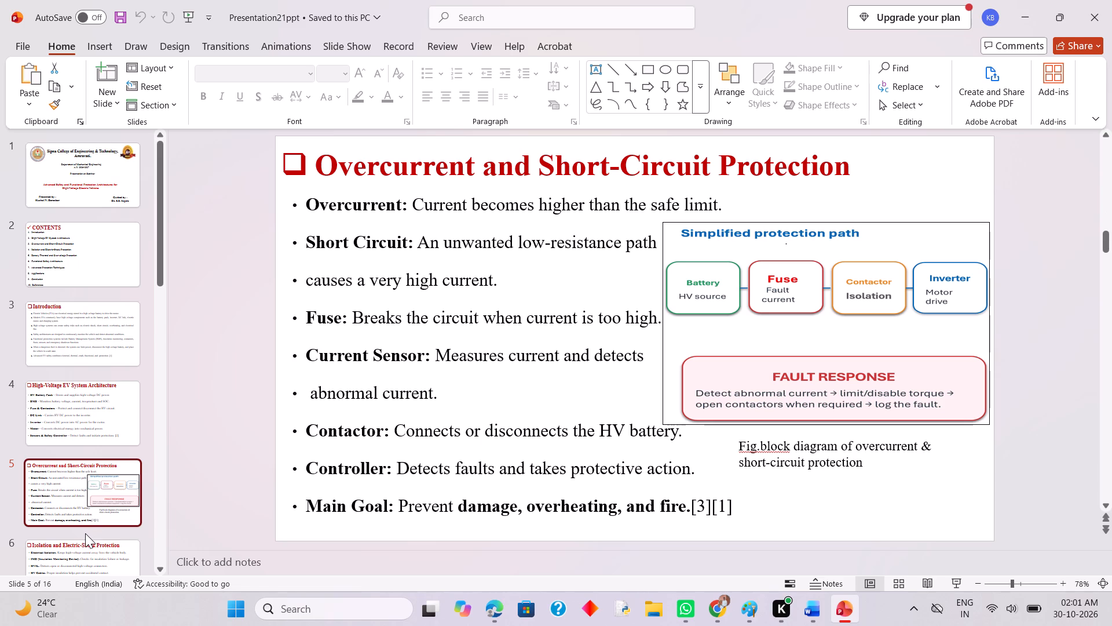
click(83, 550)
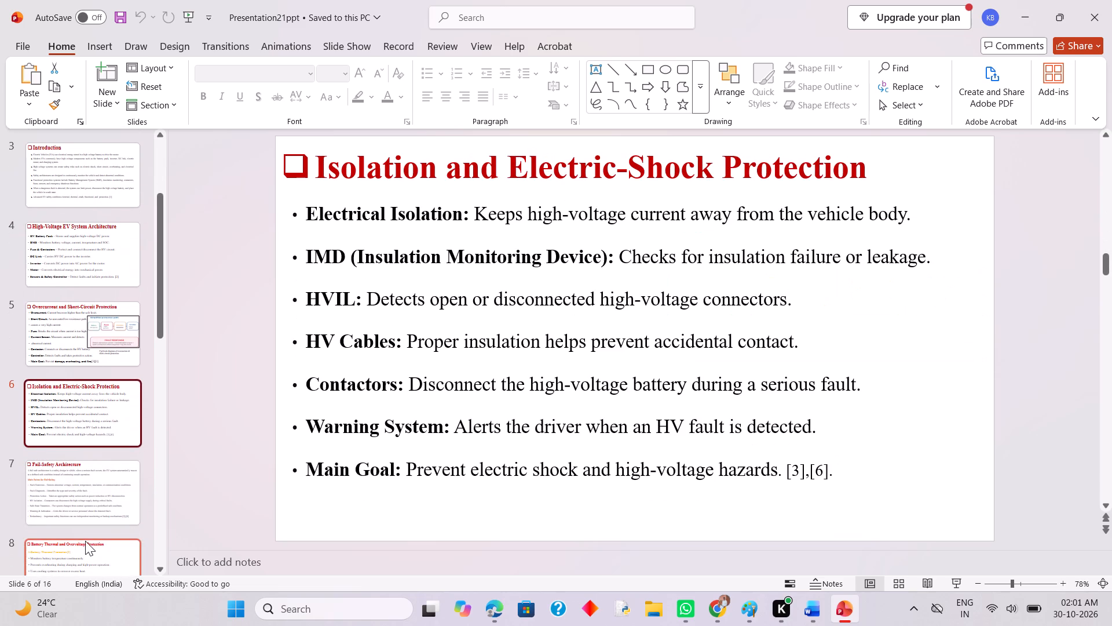
click(85, 541)
double_click(85, 541)
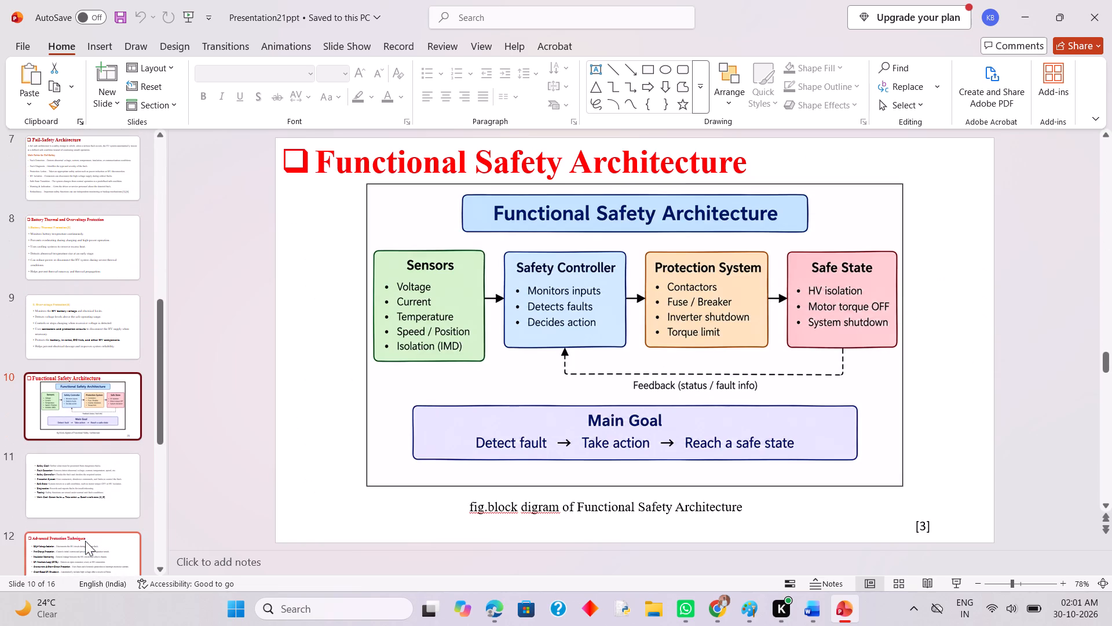
click(514, 365)
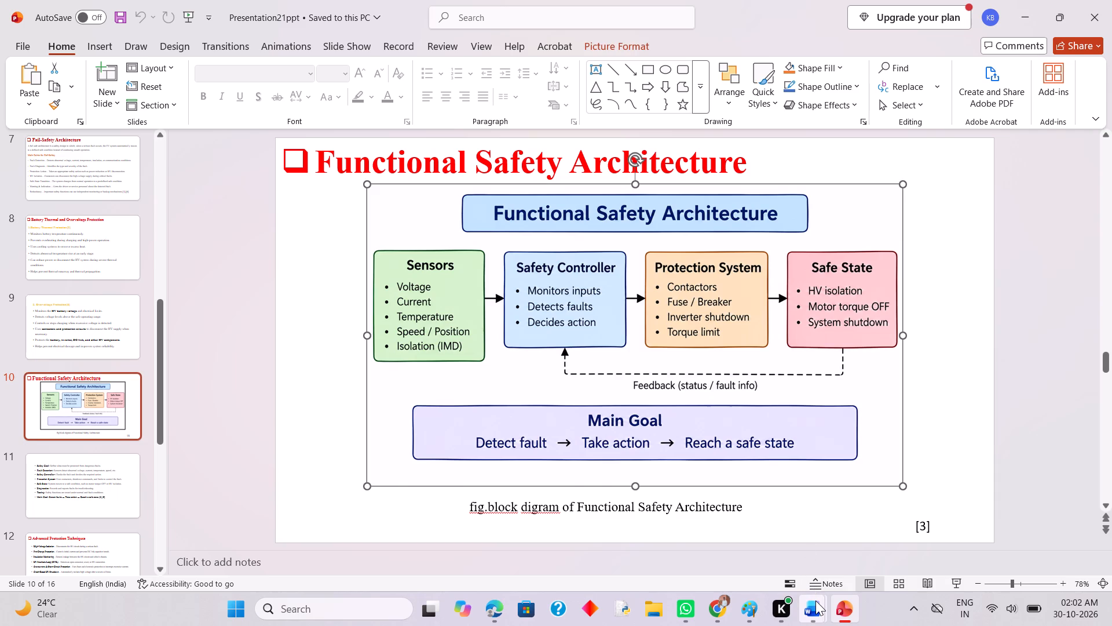
Switch to the EV safety report in Word and review the Advanced Protection Techniques text in section 7.
click(603, 517)
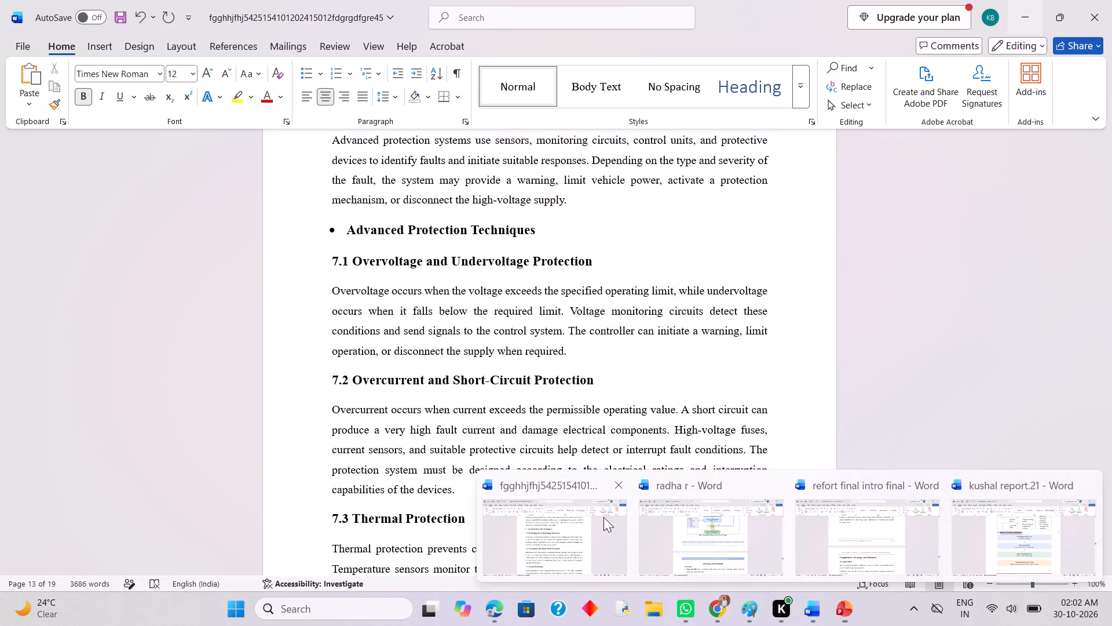
scroll(611, 457, right, 1)
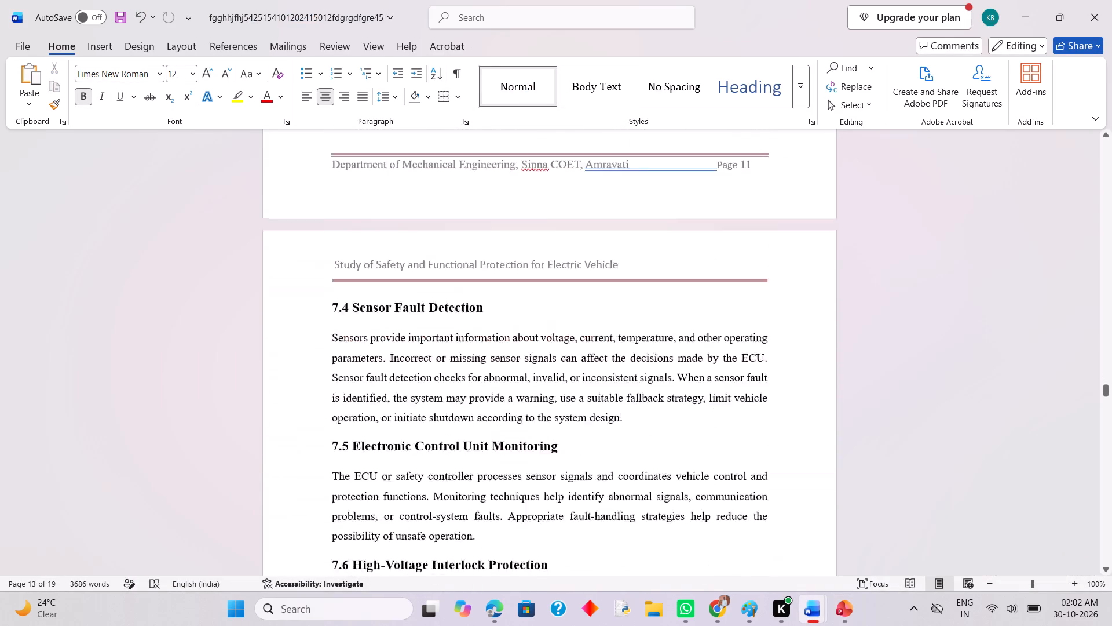
scroll(611, 457, right, 2)
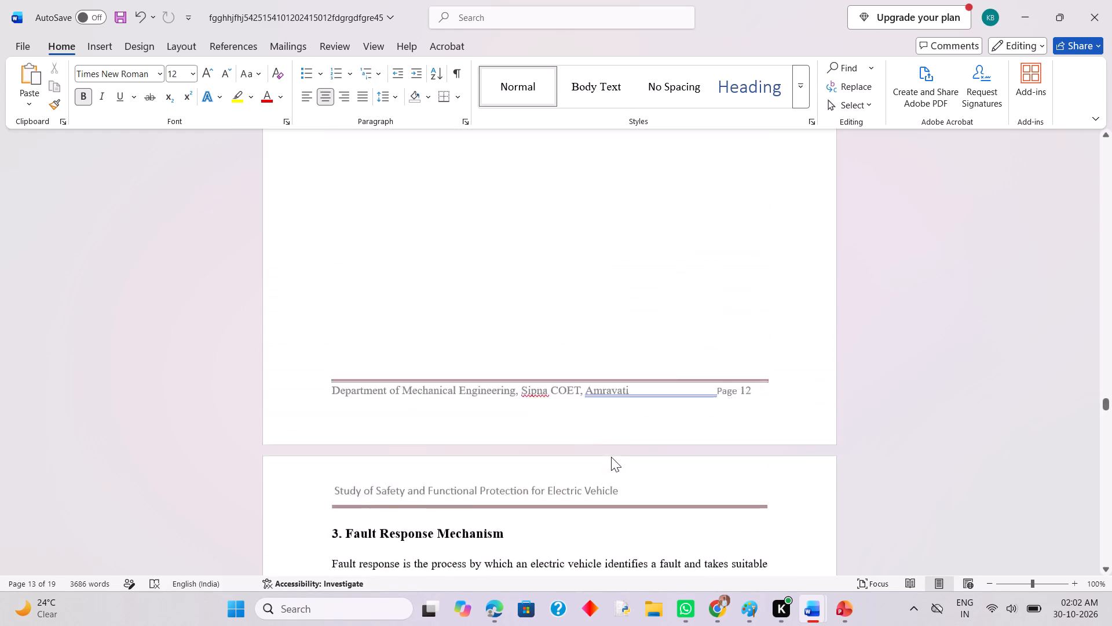
scroll(611, 457, right, 1)
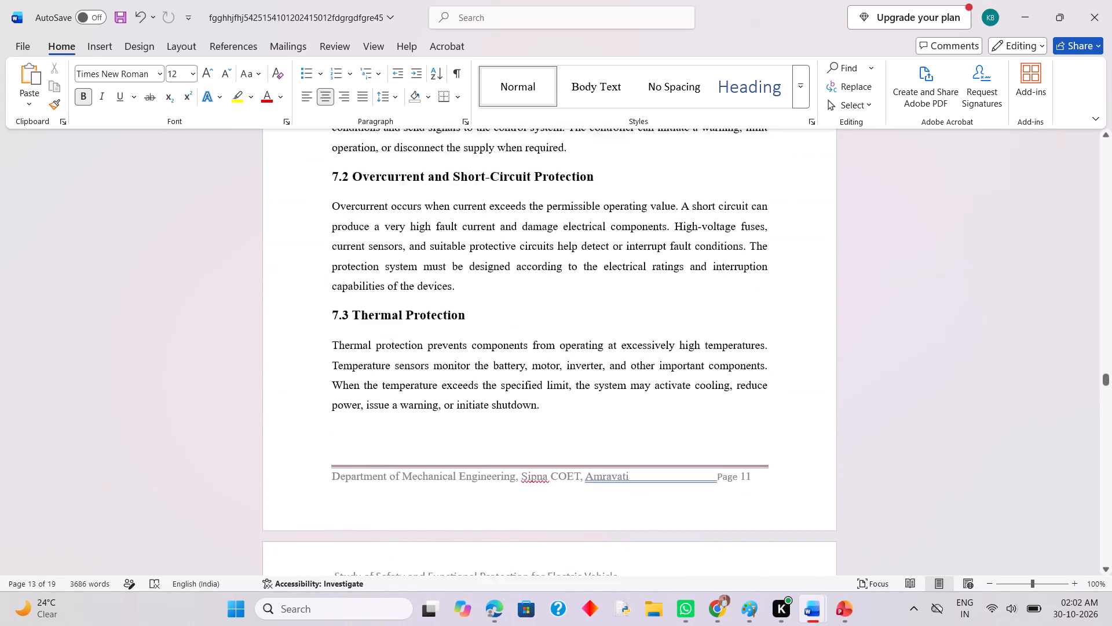
scroll(611, 457, right, 2)
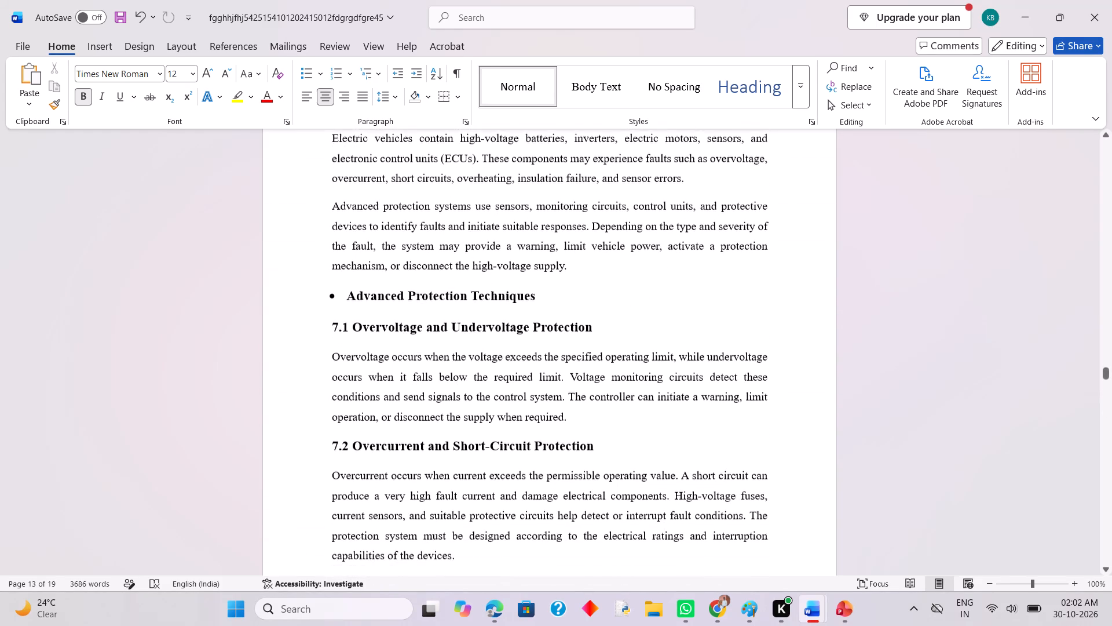
scroll(611, 457, right, 4)
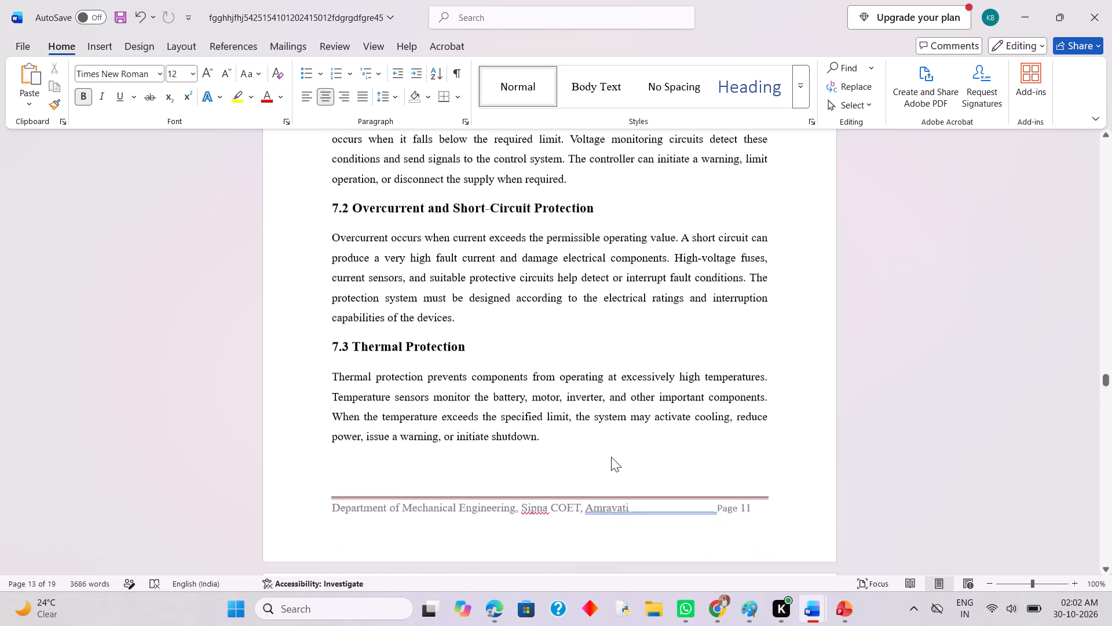
scroll(611, 457, right, 1)
Review the report from the Fault Response Mechanism pages through sections 8 to 12 and the references on page 19.
scroll(611, 457, down, 1)
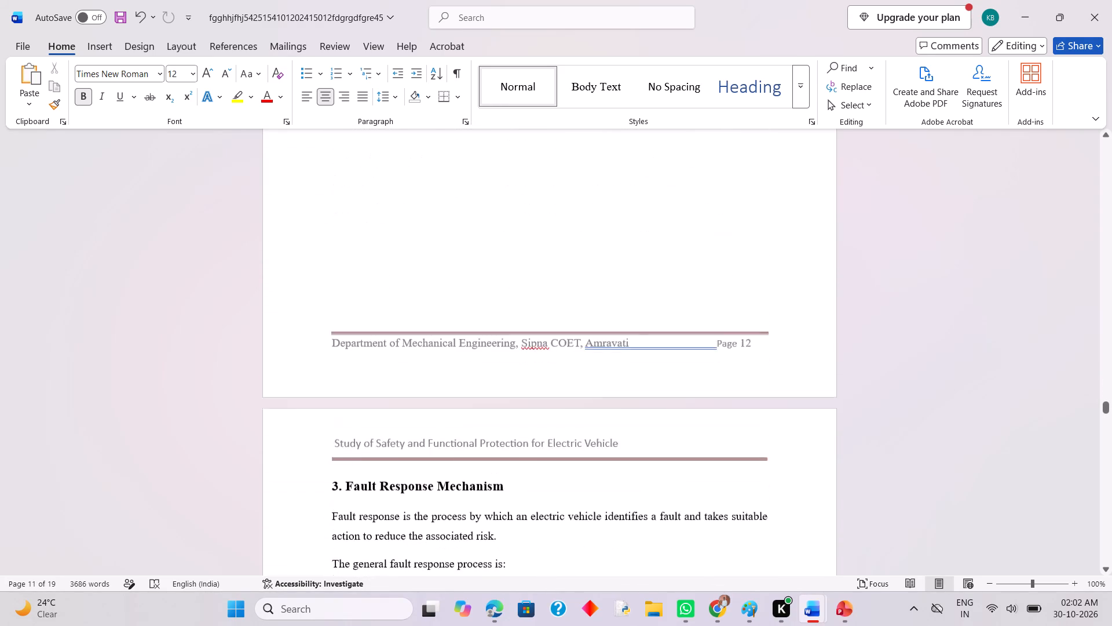
scroll(611, 457, down, 2)
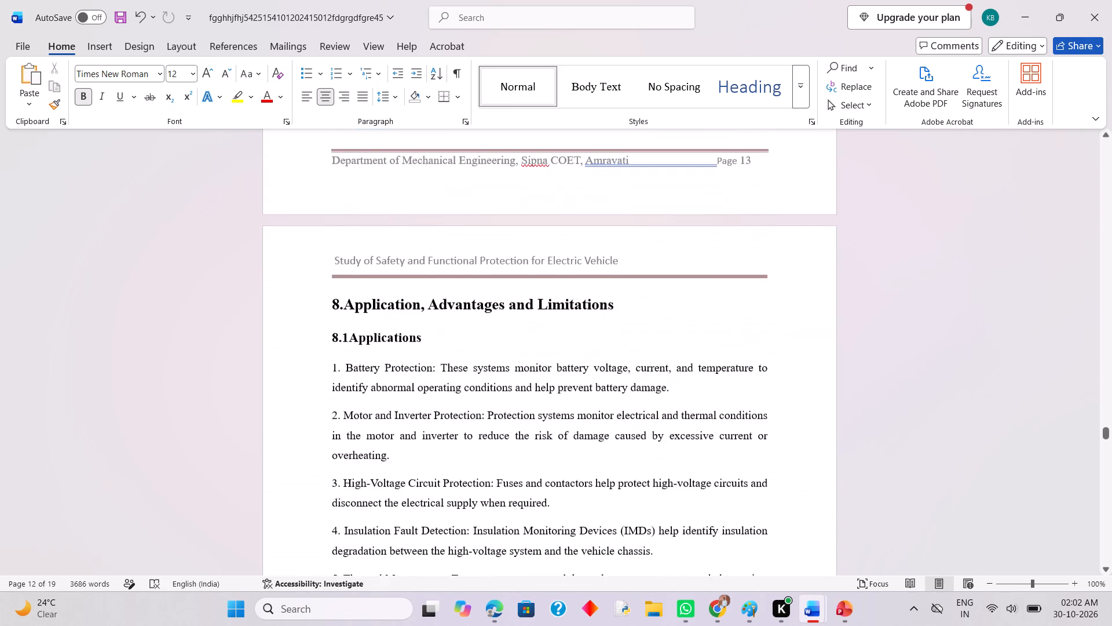
scroll(611, 457, down, 1)
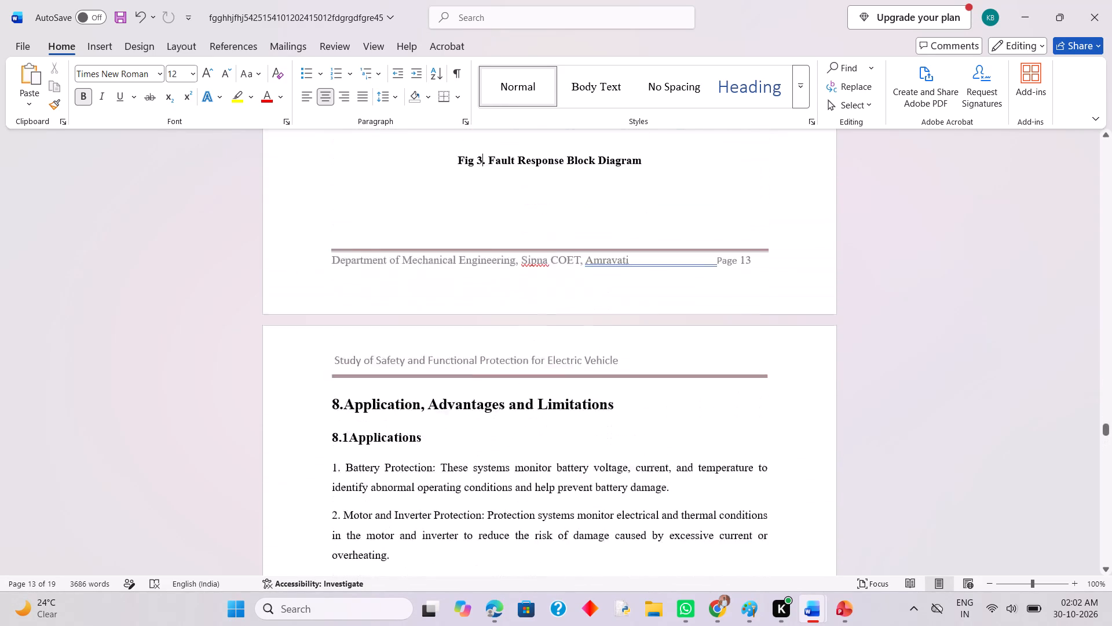
scroll(611, 457, down, 1)
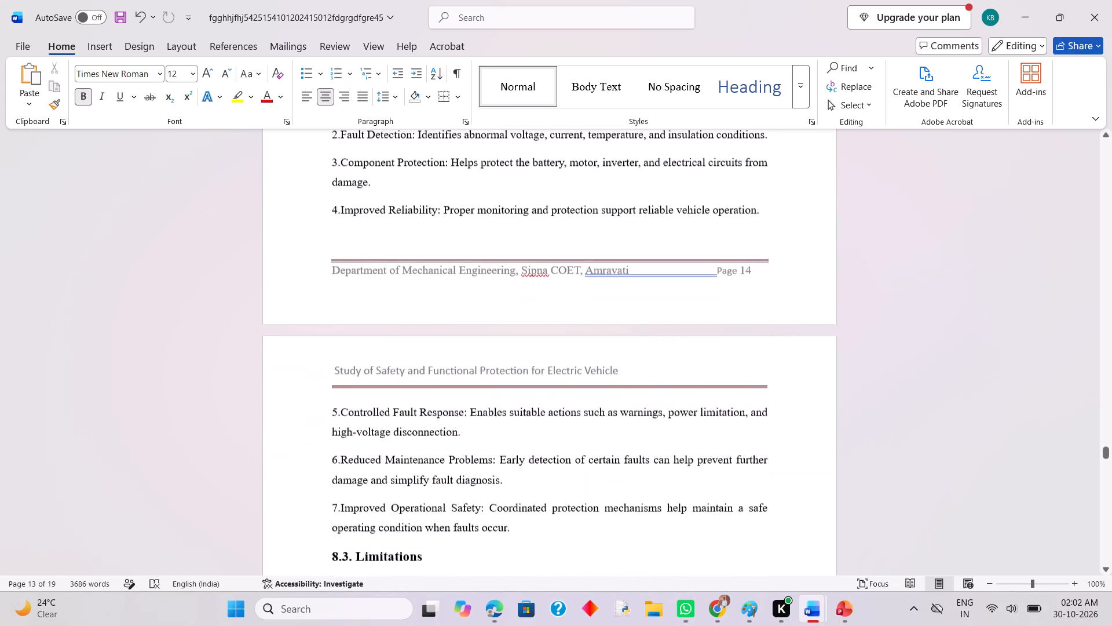
scroll(611, 457, down, 1)
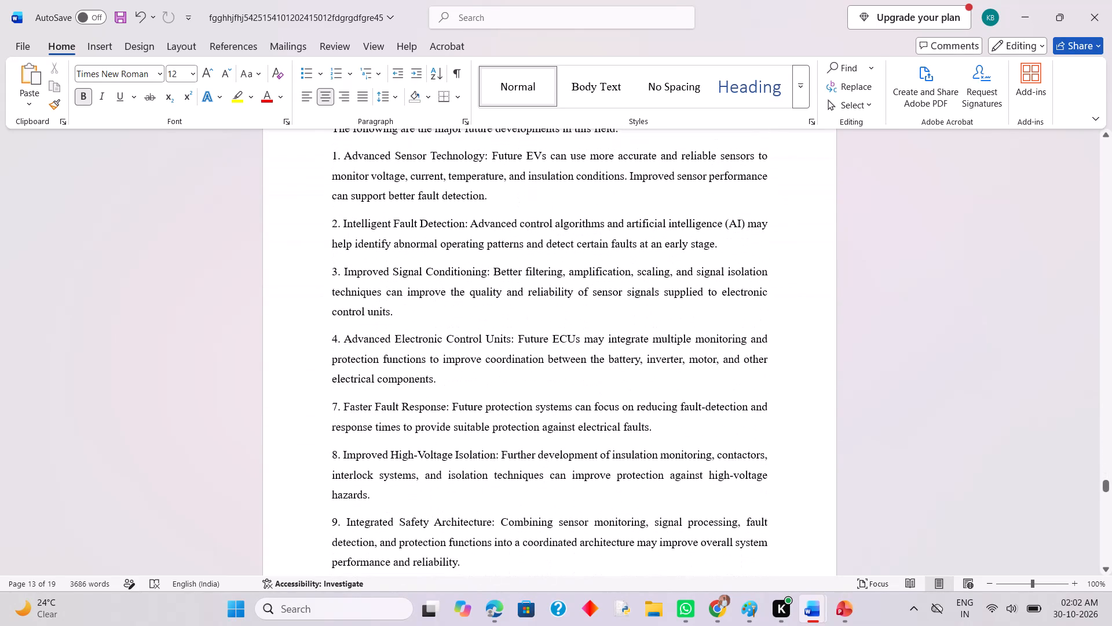
scroll(611, 457, up, 1)
scroll(611, 457, down, 2)
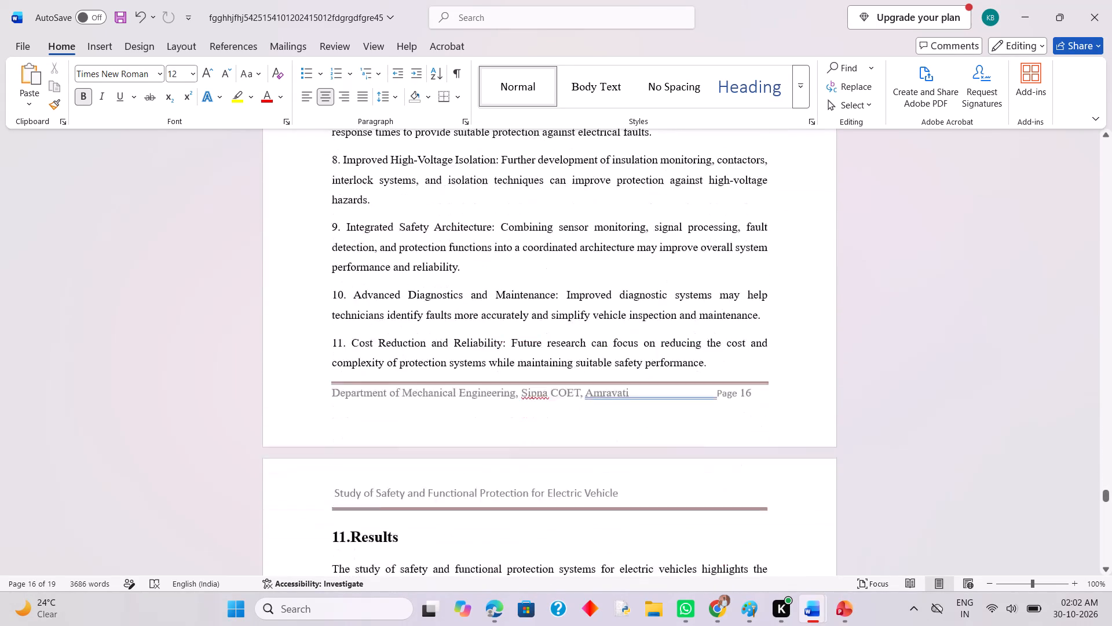
scroll(611, 457, down, 3)
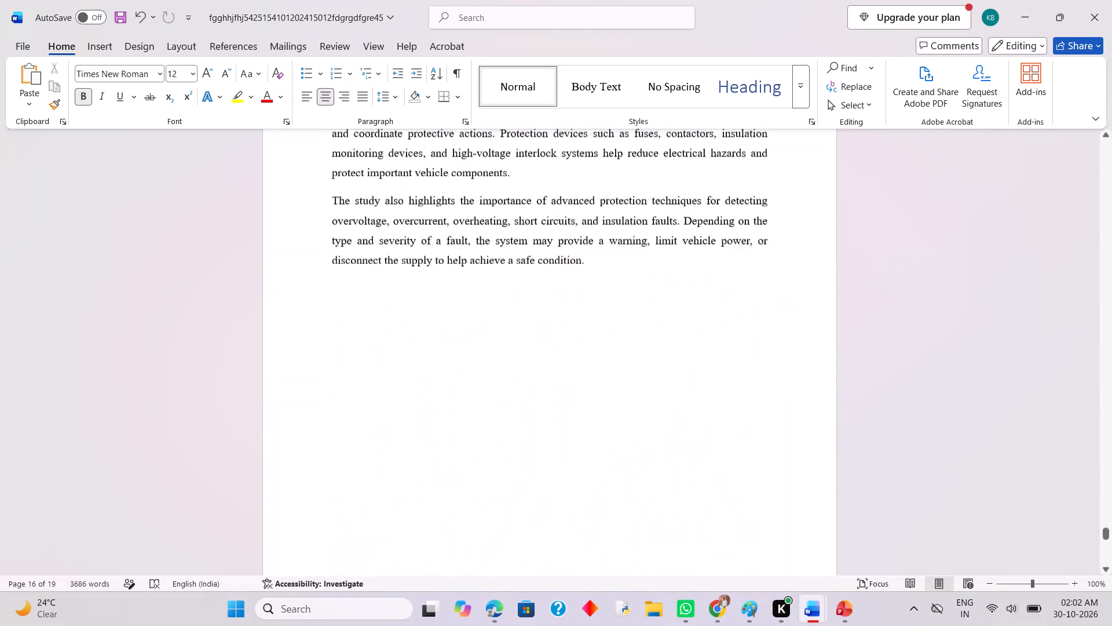
scroll(611, 457, down, 2)
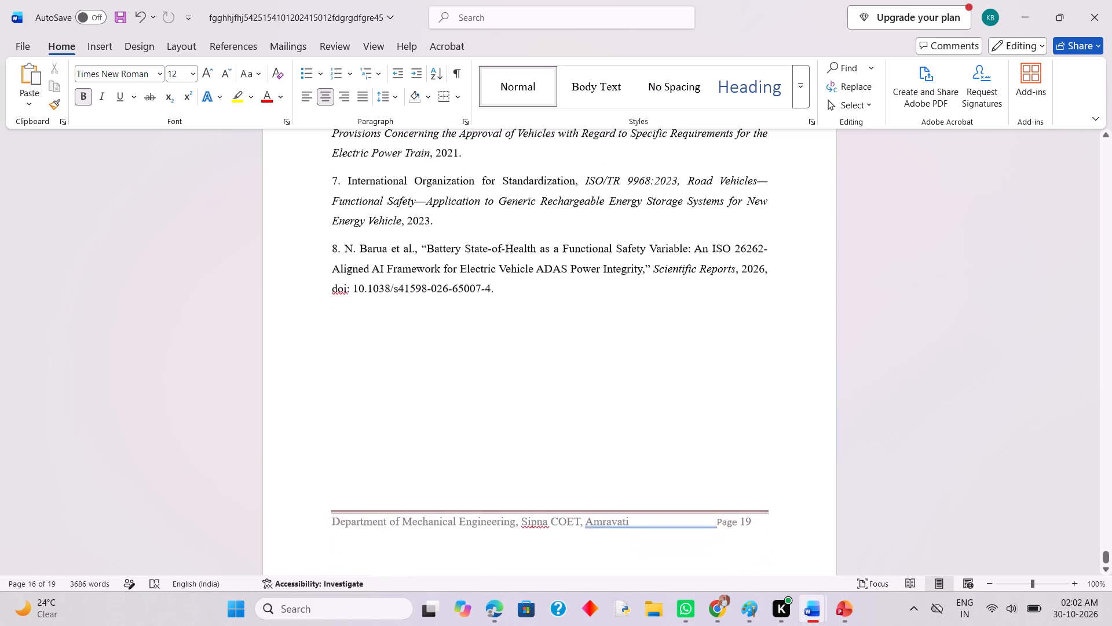
scroll(611, 457, down, 1)
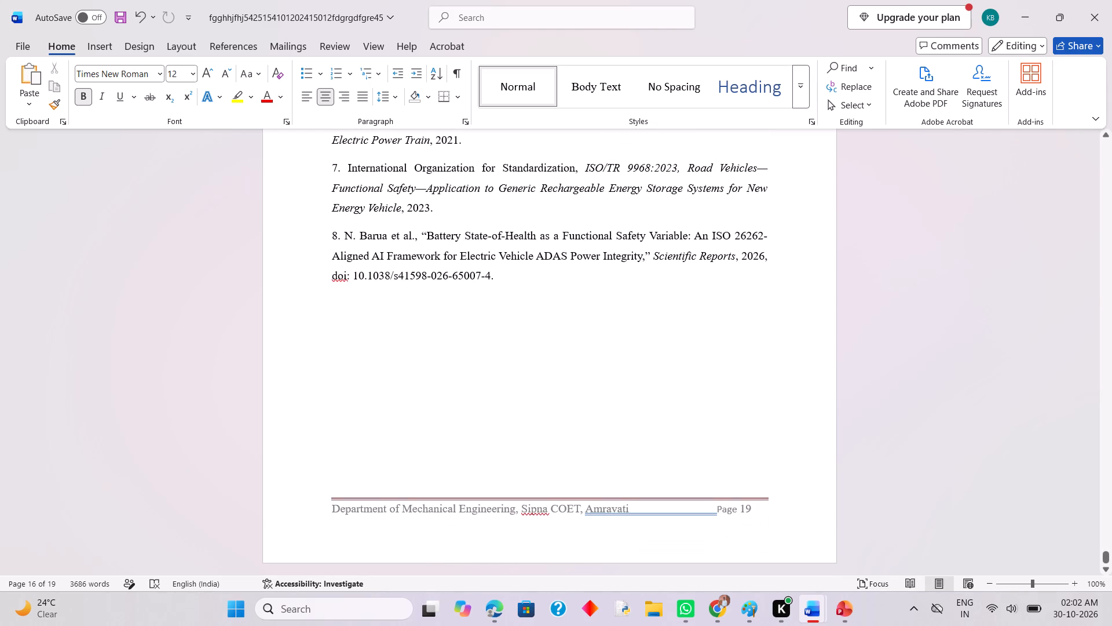
Look back from the references through the Conclusion, Results and section 8 to the Fault Response Block Diagram on page 13.
scroll(611, 457, up, 1)
click(611, 457)
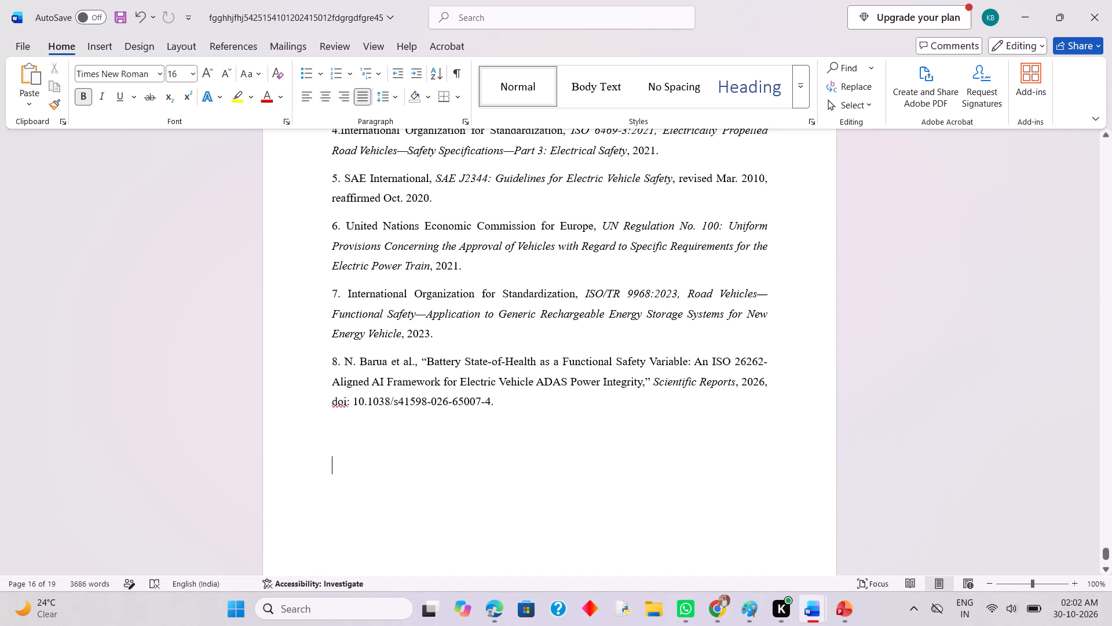
scroll(611, 457, up, 1)
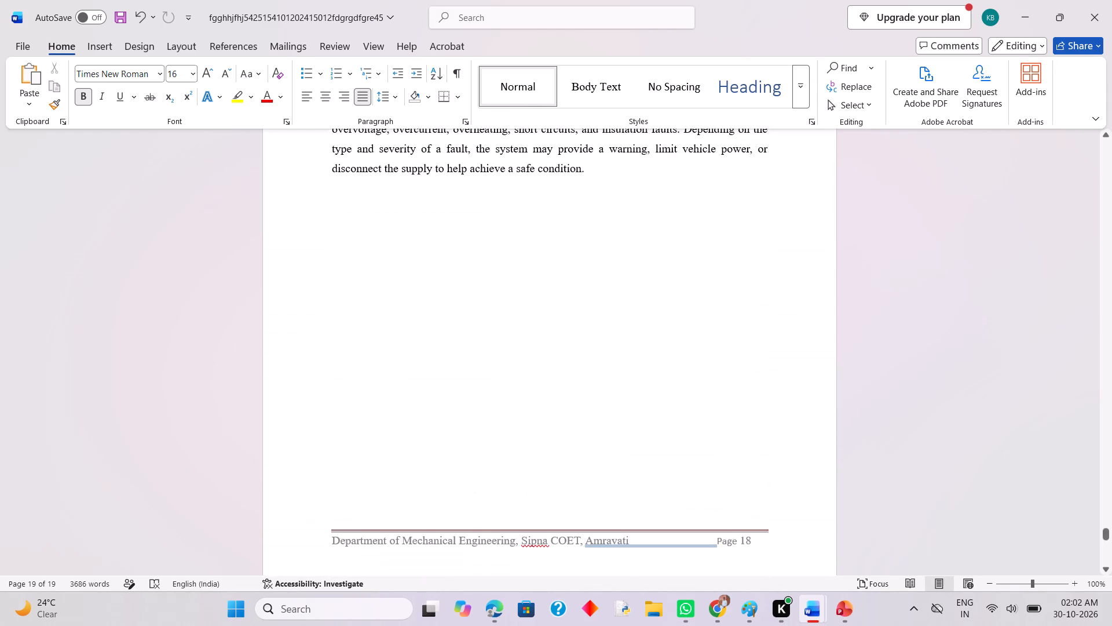
scroll(611, 457, up, 1)
click(611, 457)
scroll(611, 457, up, 1)
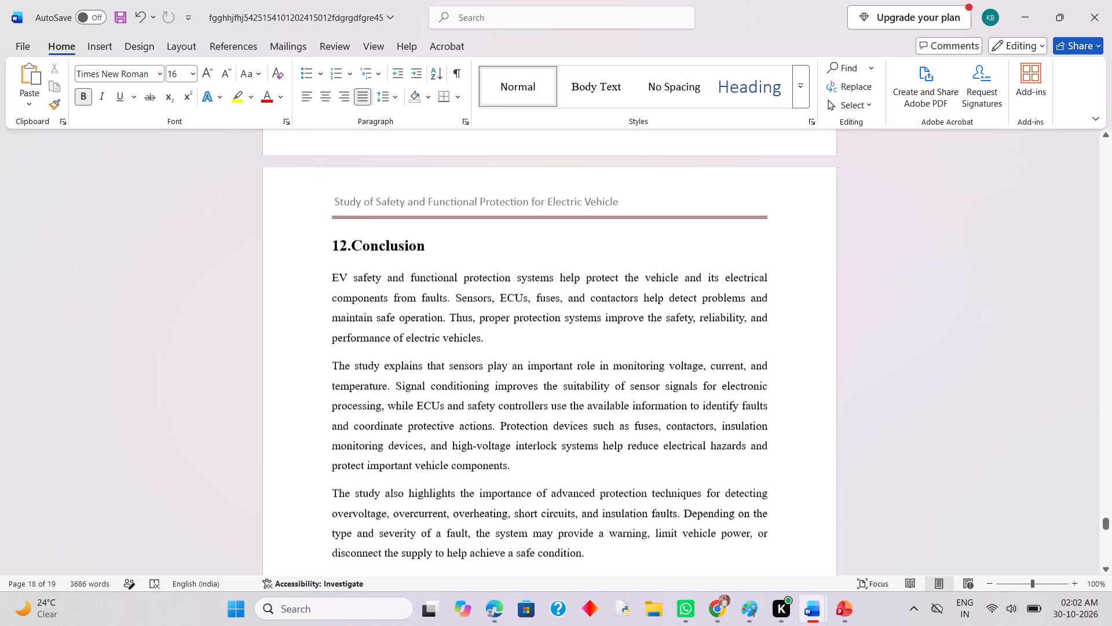
scroll(611, 457, up, 2)
click(611, 457)
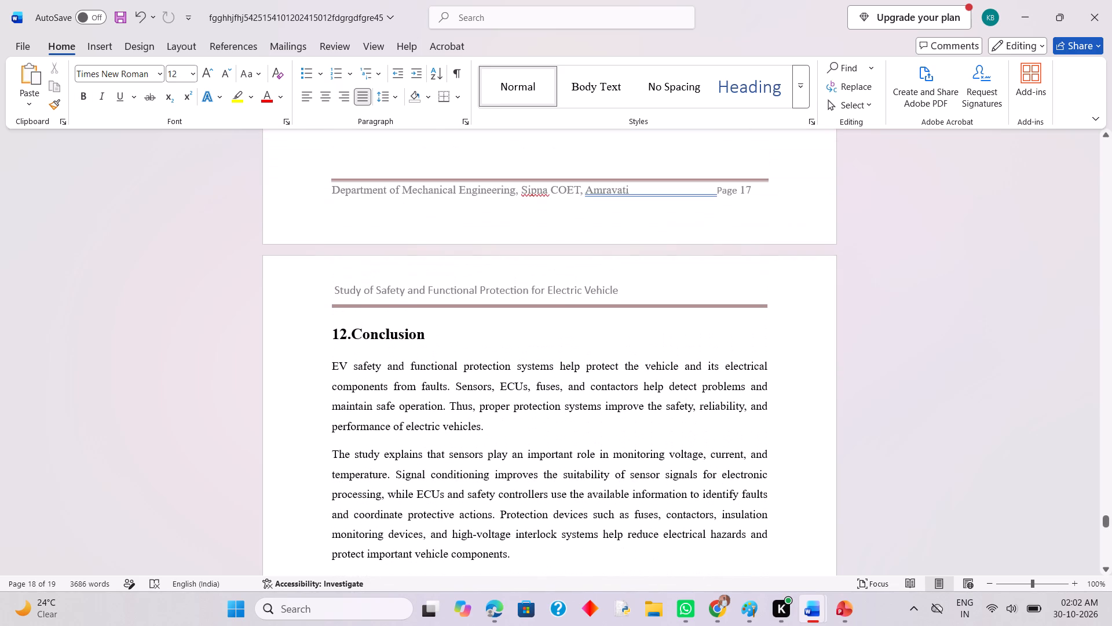
scroll(611, 457, up, 1)
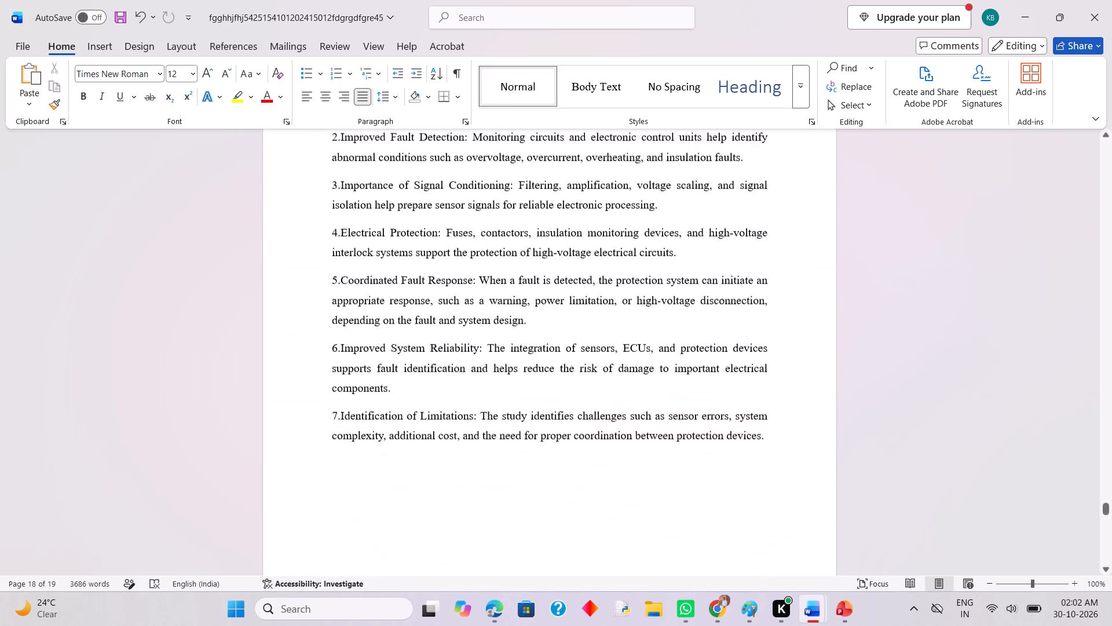
scroll(611, 457, up, 2)
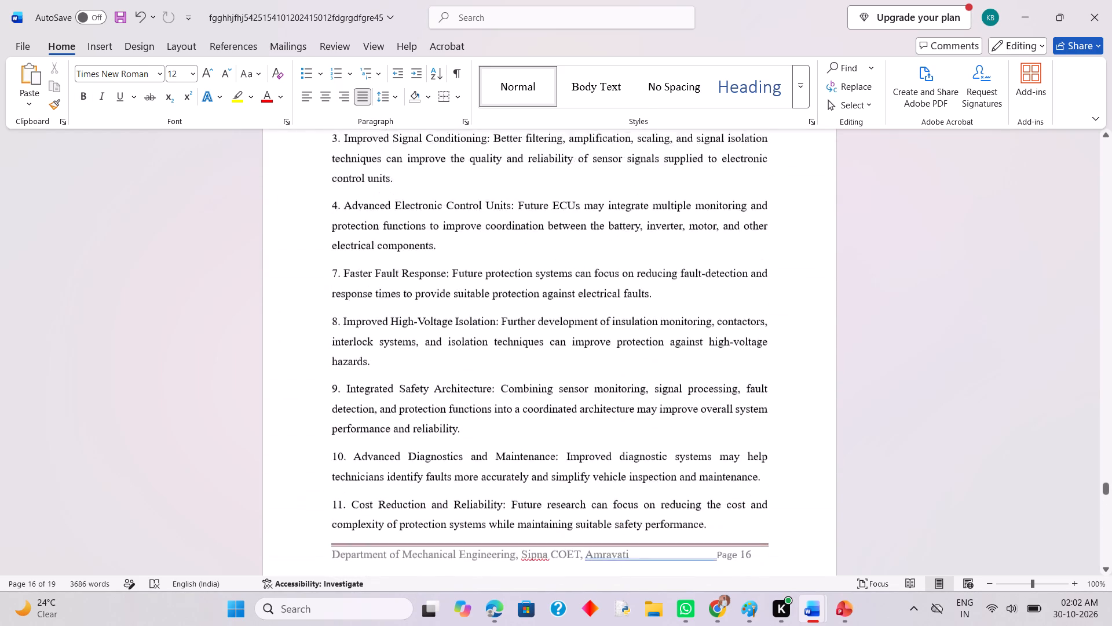
scroll(611, 457, up, 2)
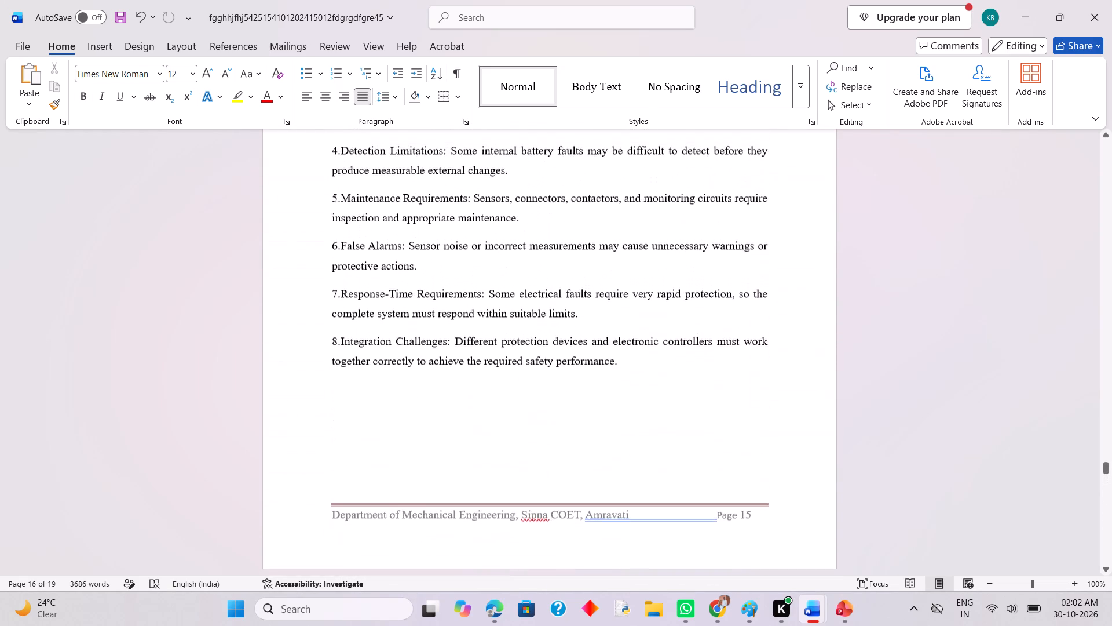
scroll(611, 457, up, 2)
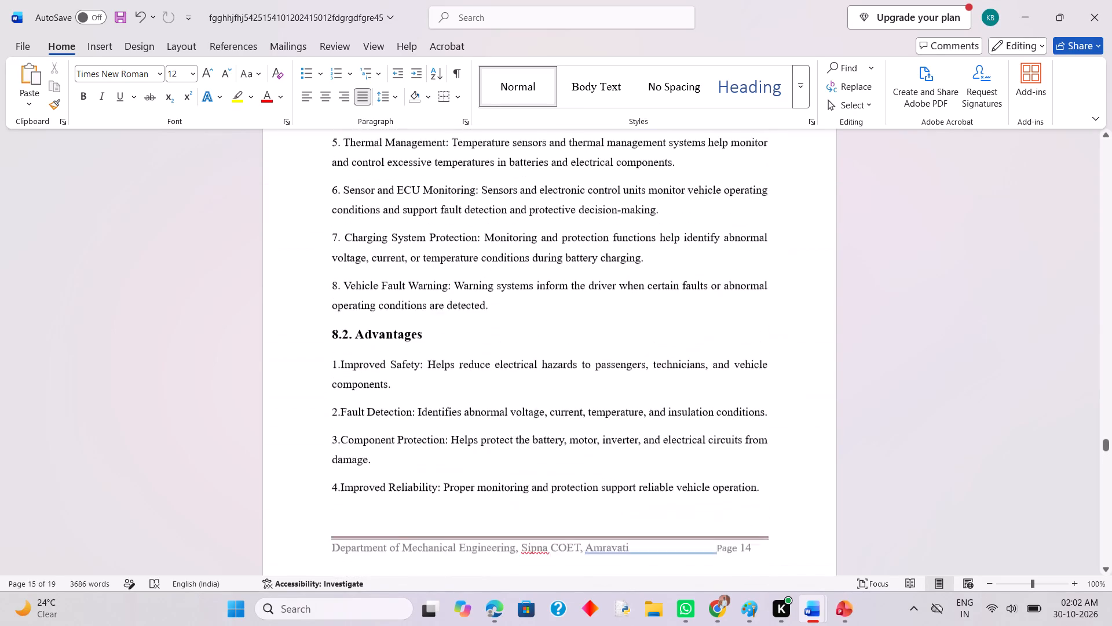
scroll(611, 457, up, 3)
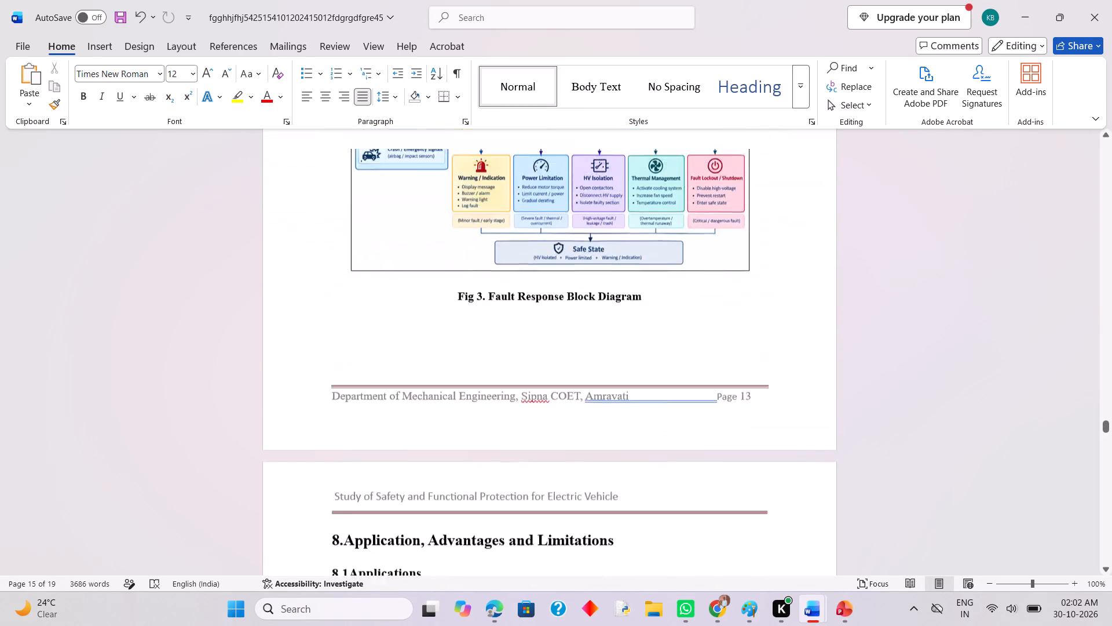
Look back through the report from the Fault Response Block Diagram on page 13 to section 6, Electrical And Functional Safety Protection.
scroll(611, 457, up, 3)
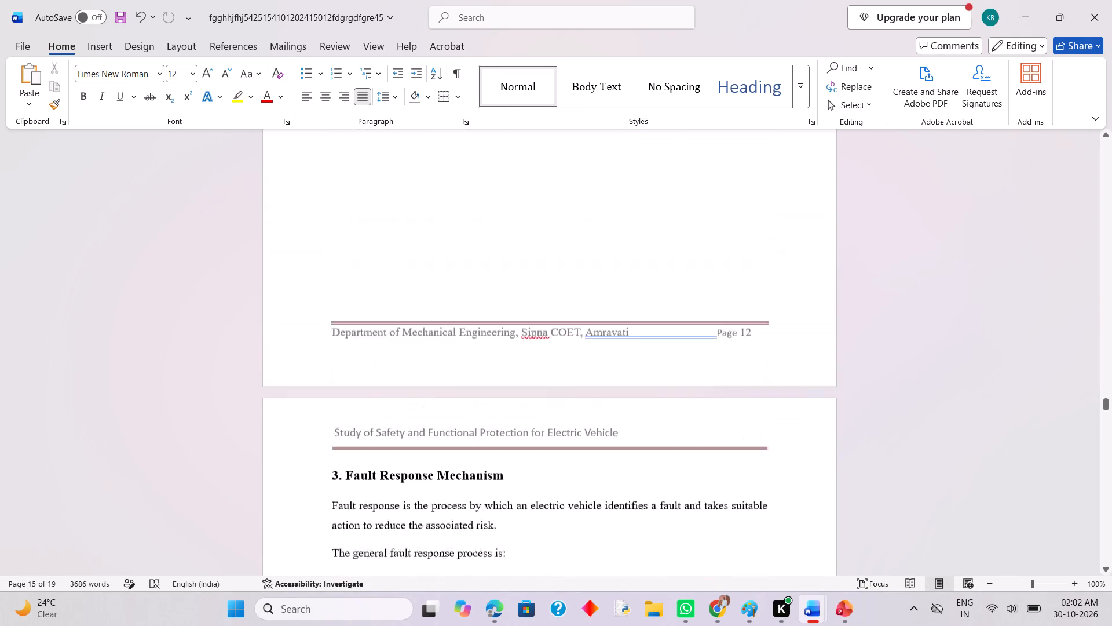
scroll(611, 457, up, 3)
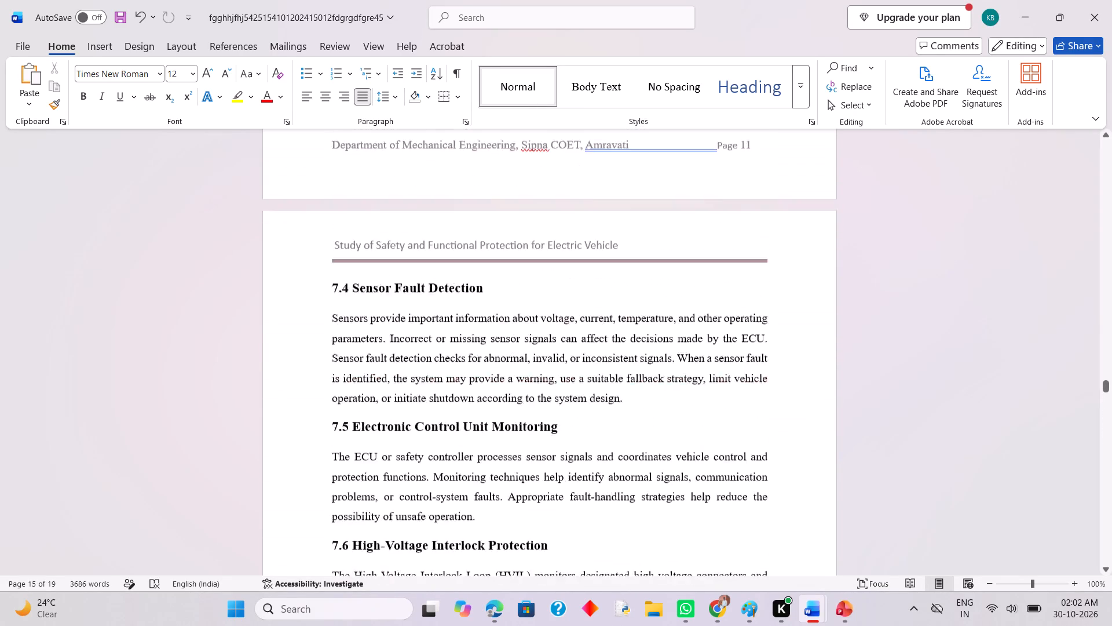
scroll(611, 457, up, 2)
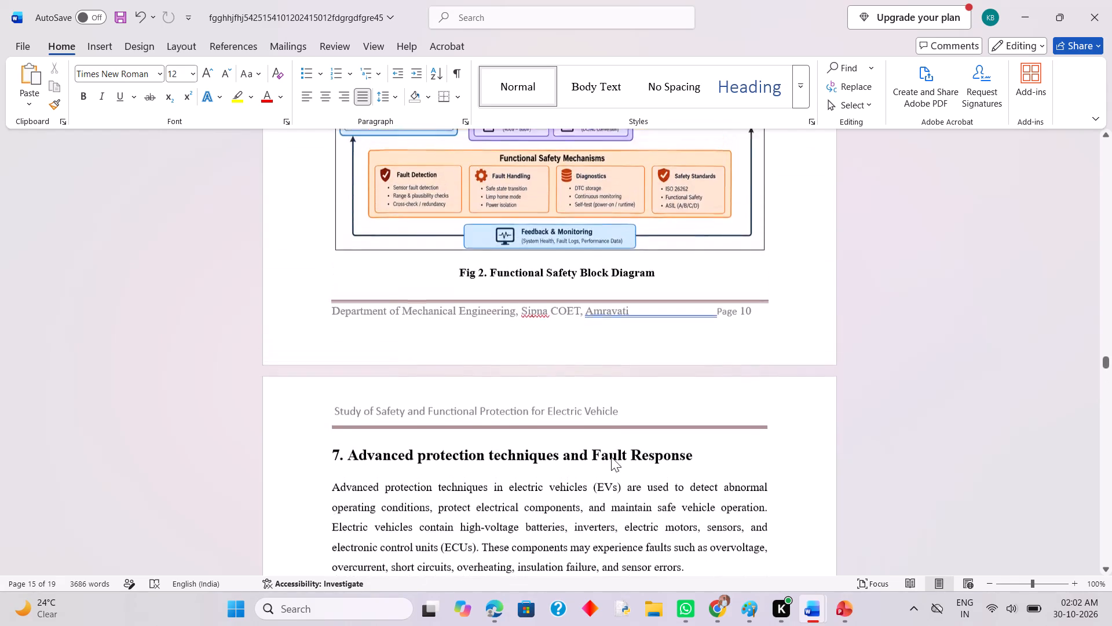
scroll(611, 457, up, 2)
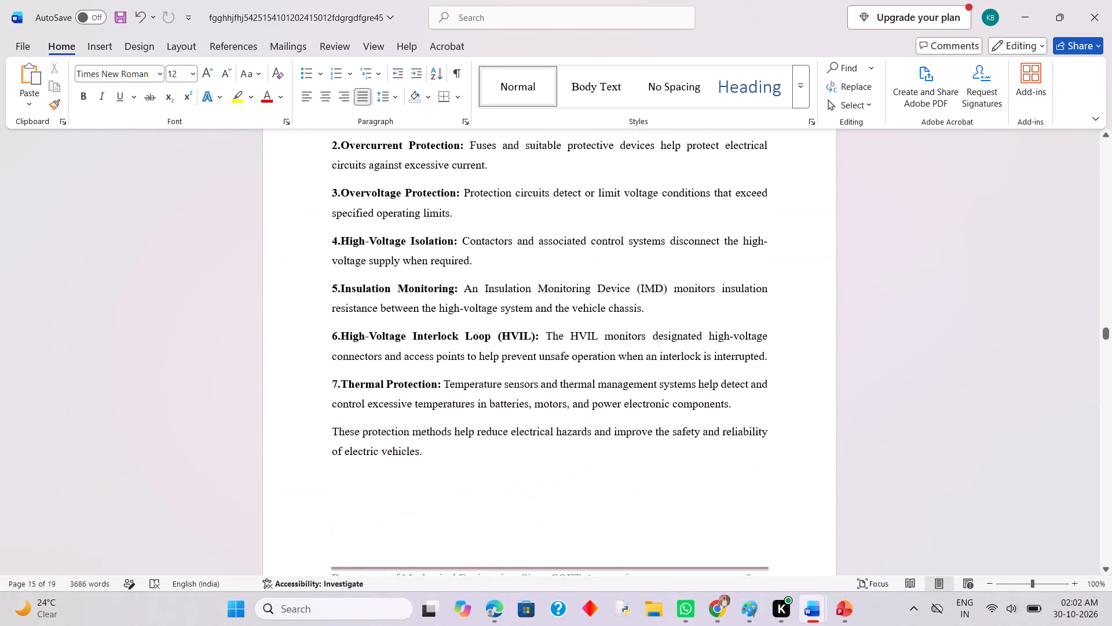
scroll(611, 457, up, 1)
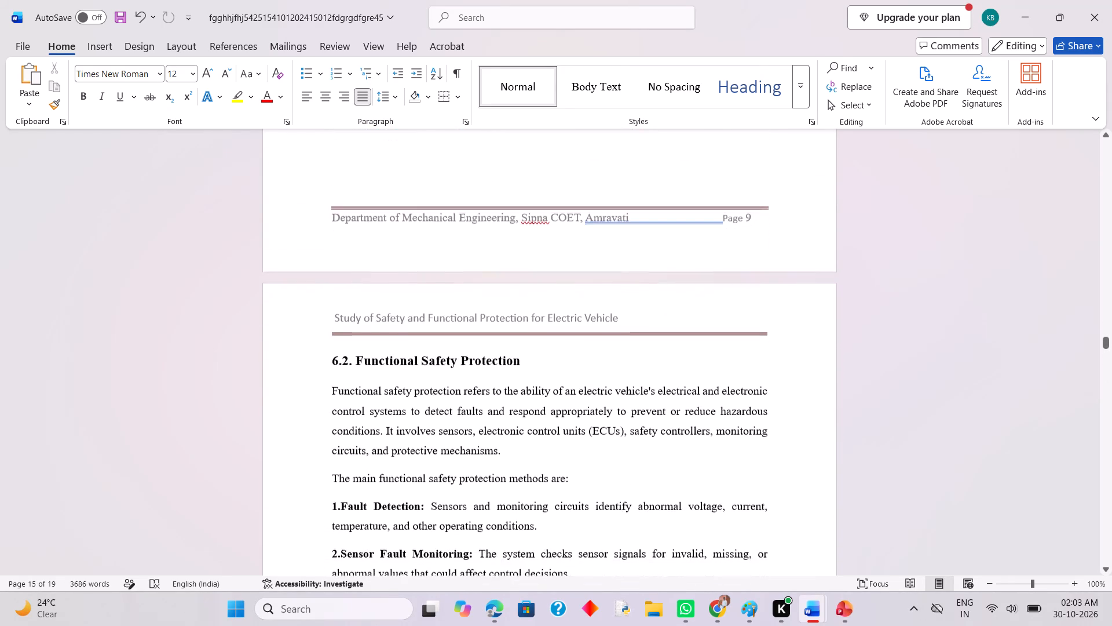
scroll(611, 457, up, 1)
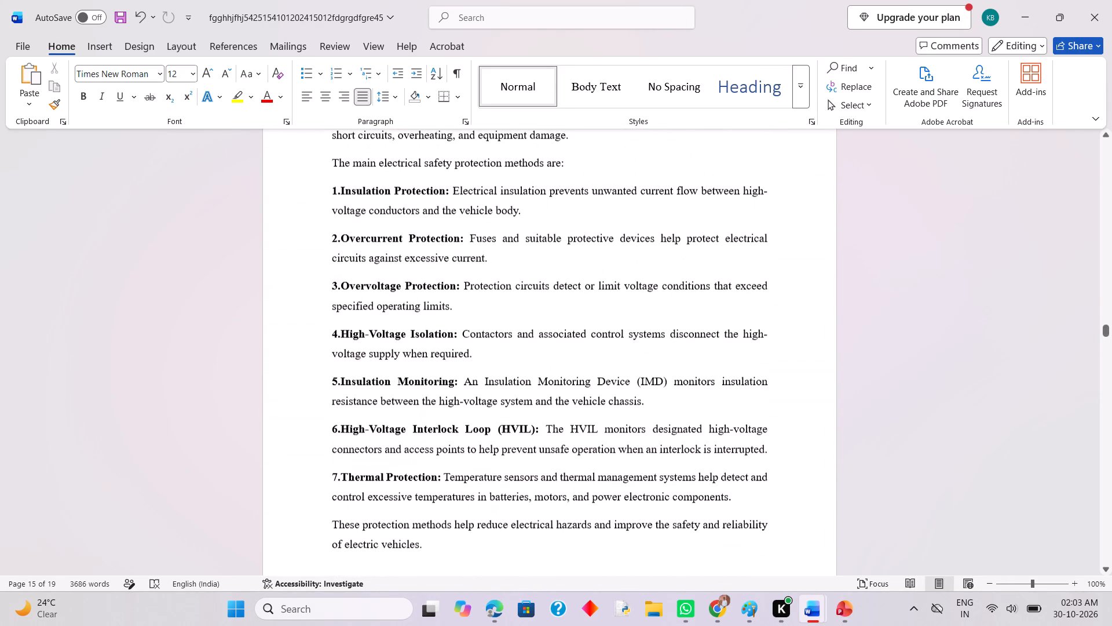
scroll(611, 457, up, 1)
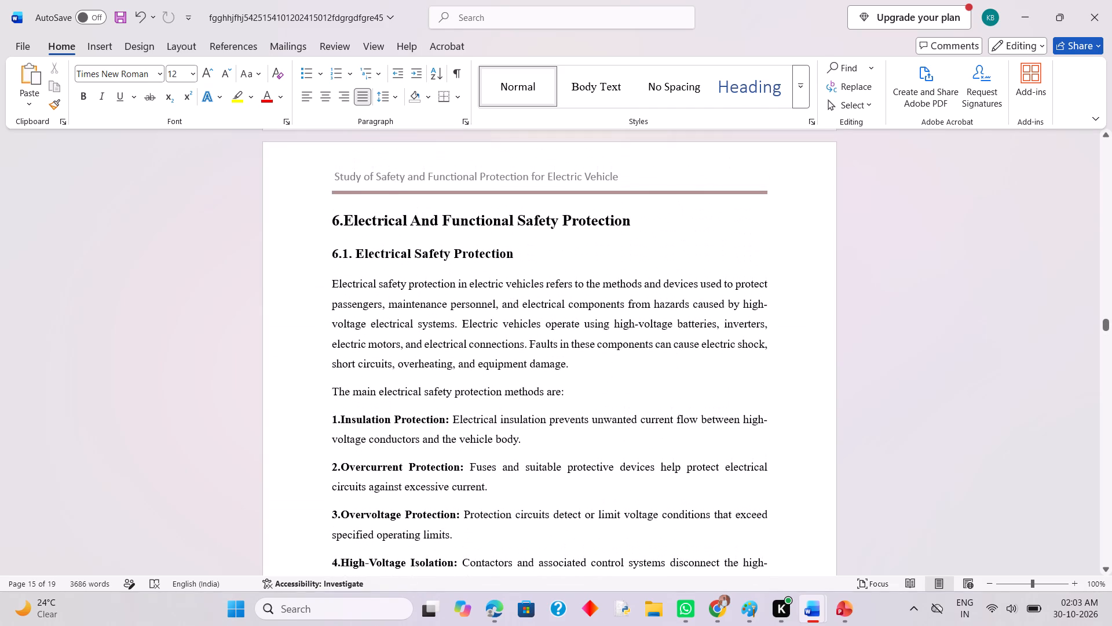
Set 1.5 line spacing for the Electrical Safety Protection text of section 6.1, from its first paragraph to the end of page 9.
click(325, 284)
drag(331, 275, 462, 365)
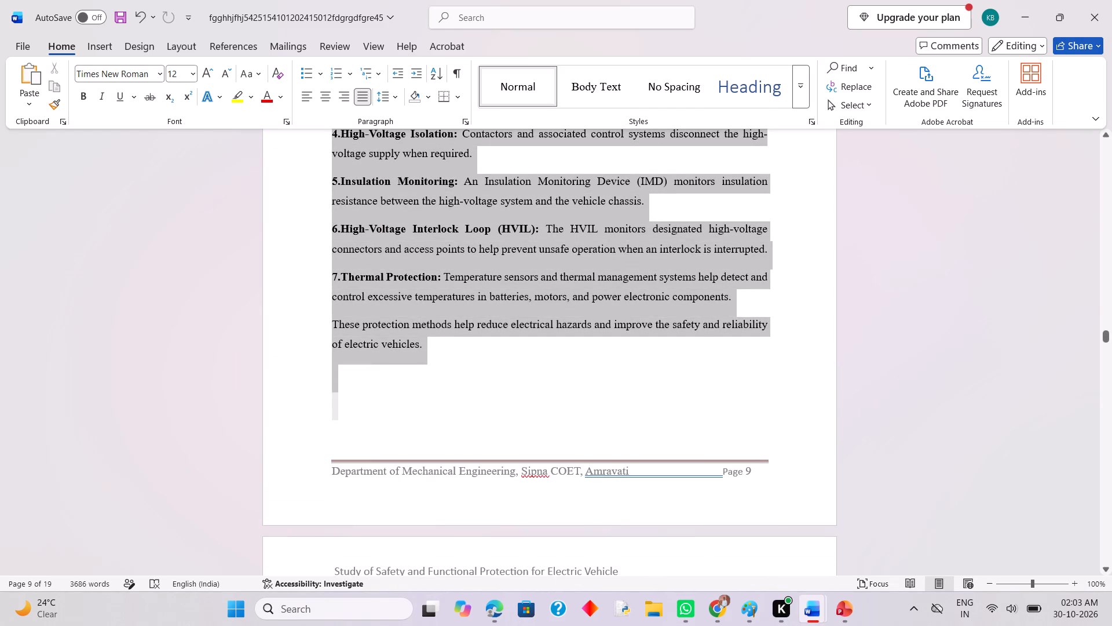
drag(462, 365, 463, 366)
click(390, 90)
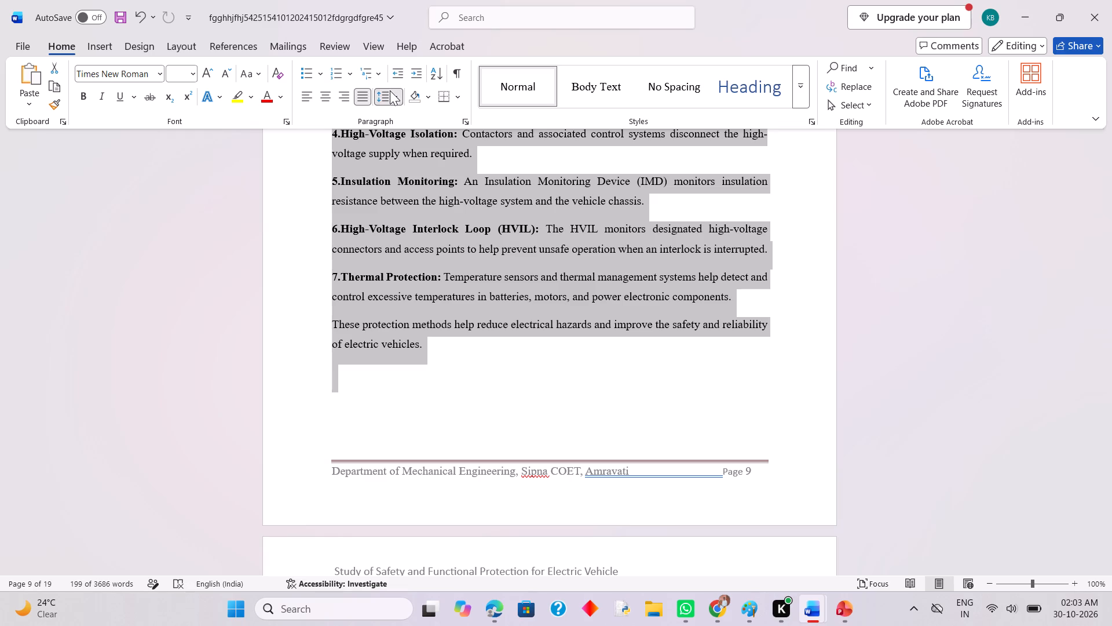
click(414, 149)
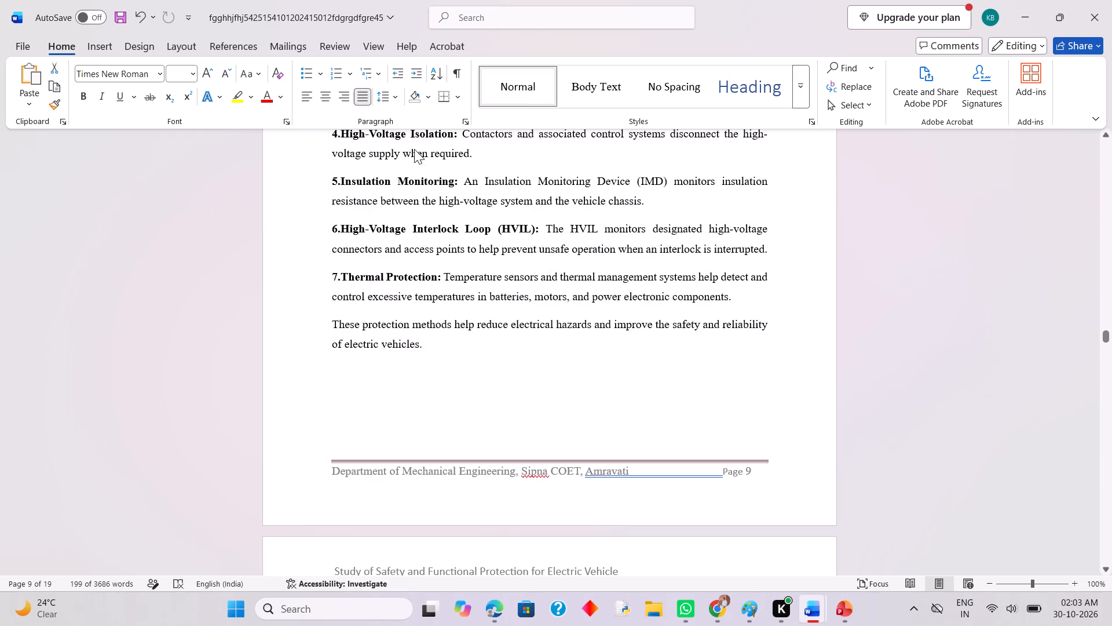
click(484, 358)
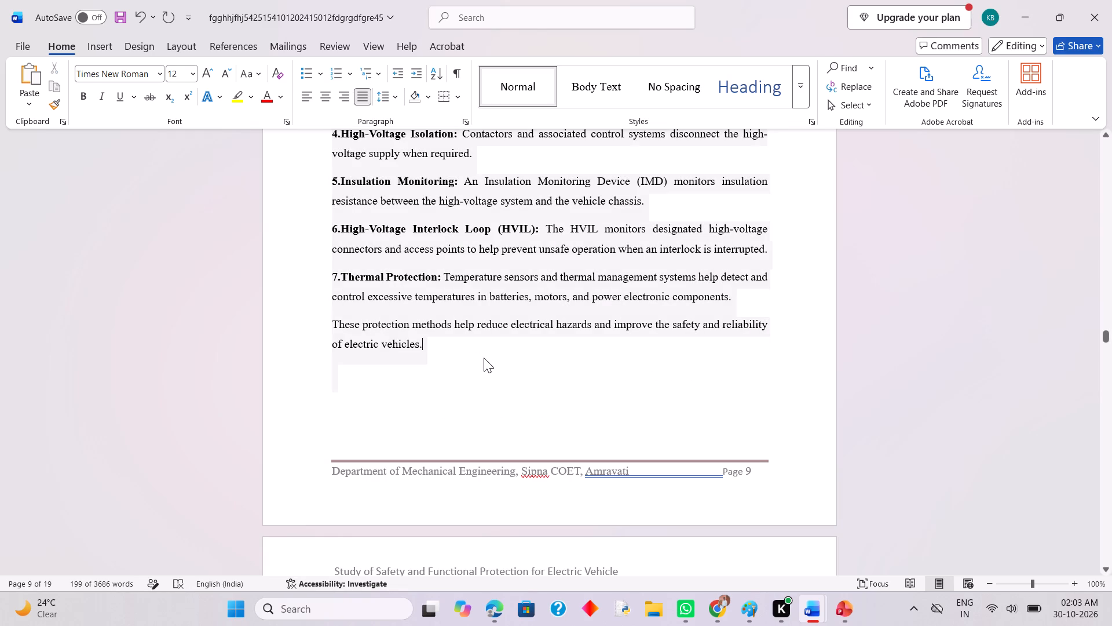
Set 1.5 line spacing for all the body text of section 1, Introduction, on pages 1 and 2.
scroll(484, 358, right, 1)
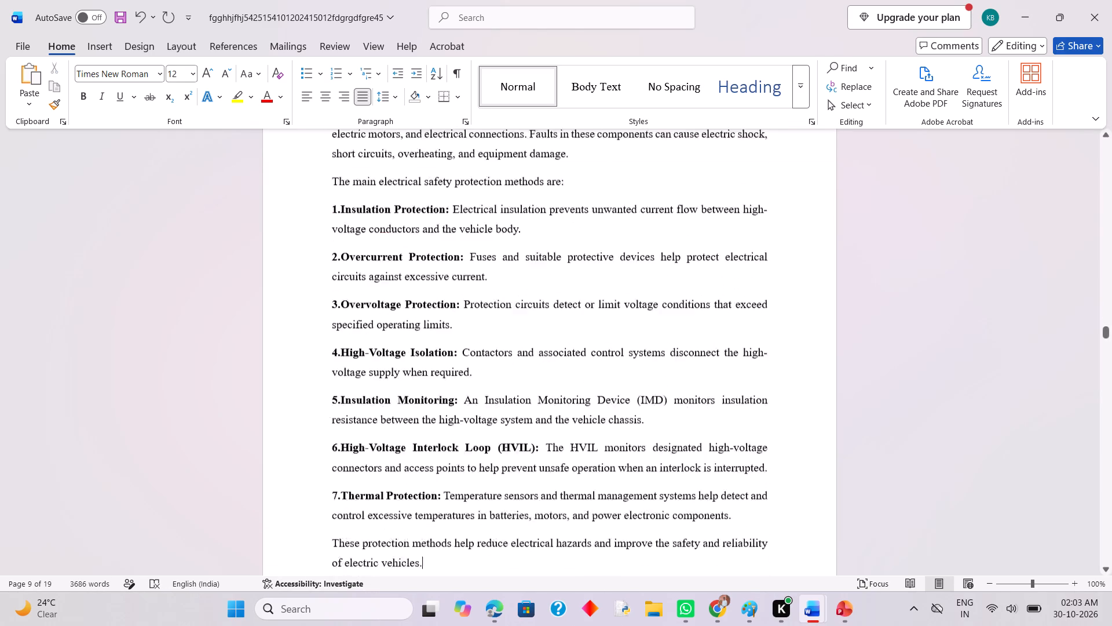
scroll(484, 358, right, 1)
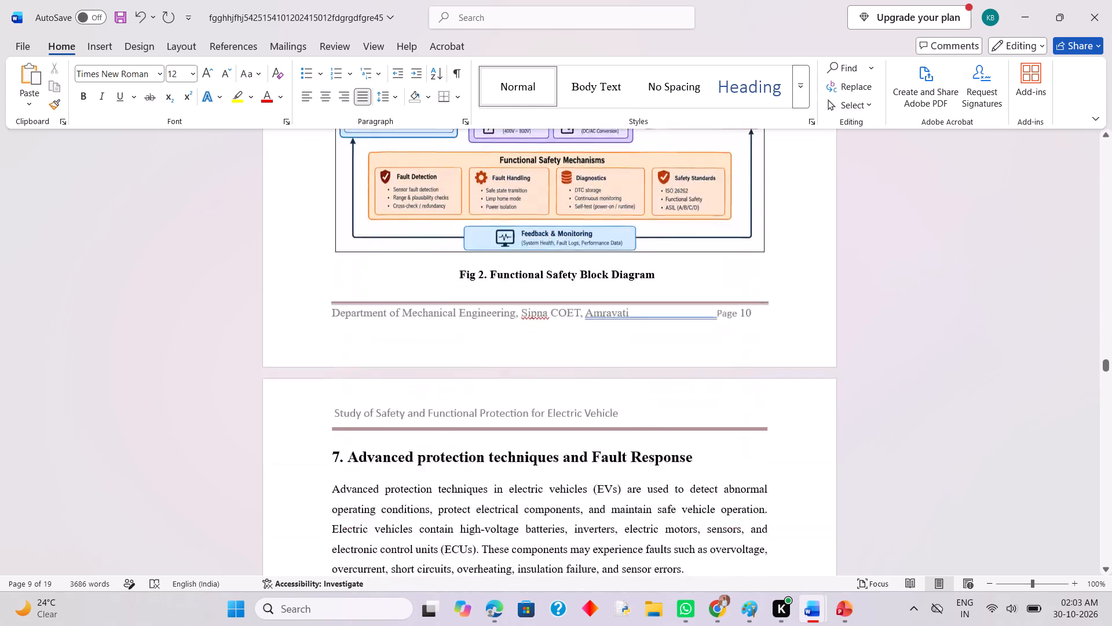
scroll(484, 358, right, 1)
scroll(484, 358, up, 1)
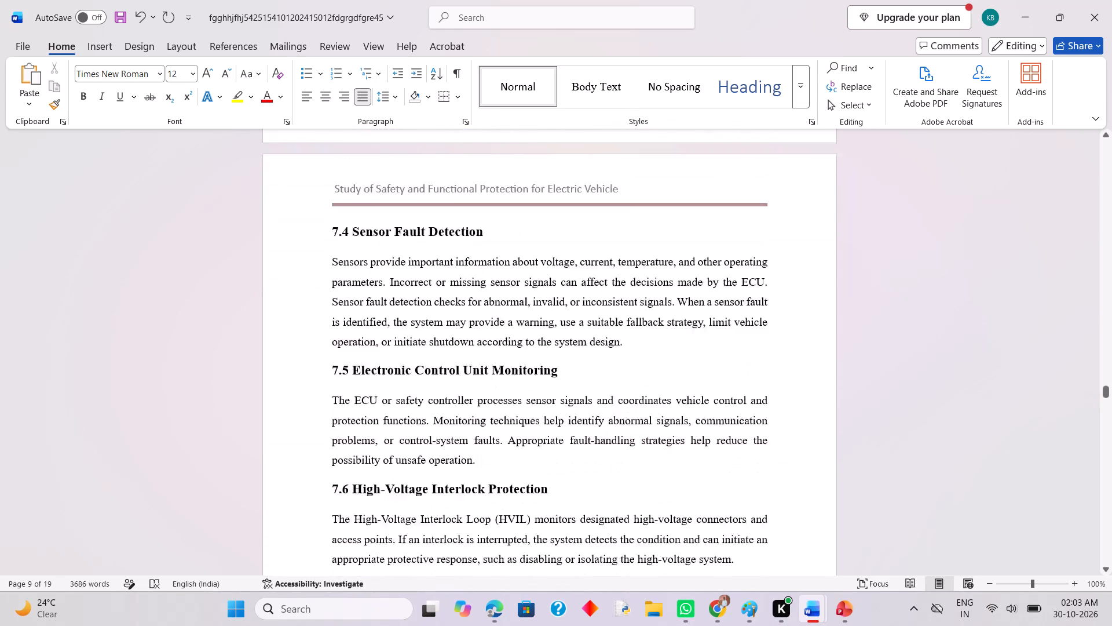
scroll(484, 358, up, 1)
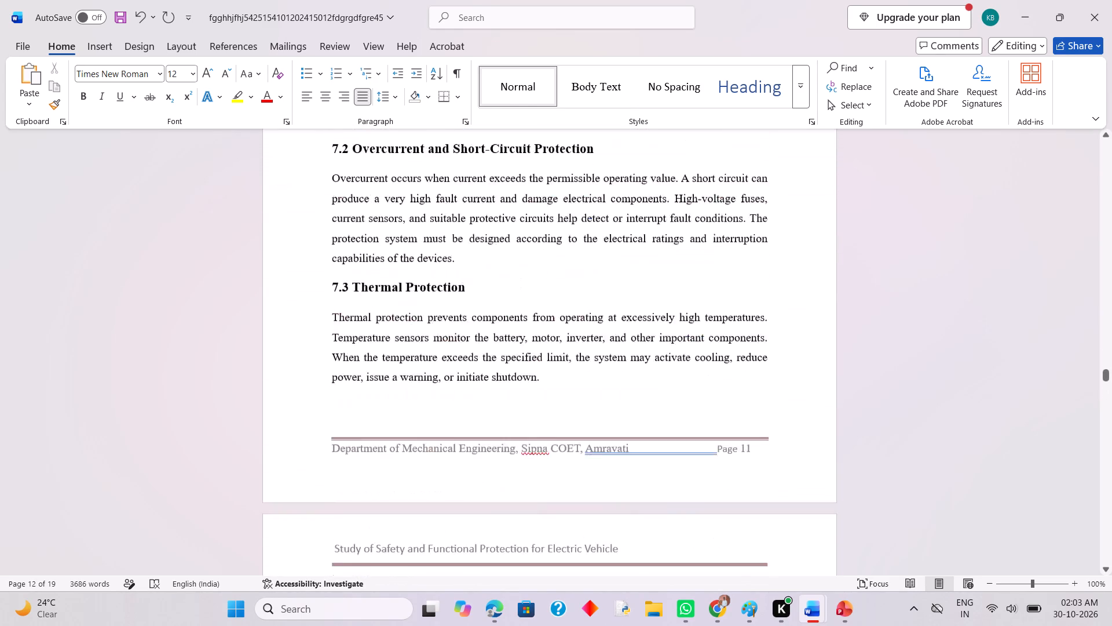
scroll(484, 358, up, 7)
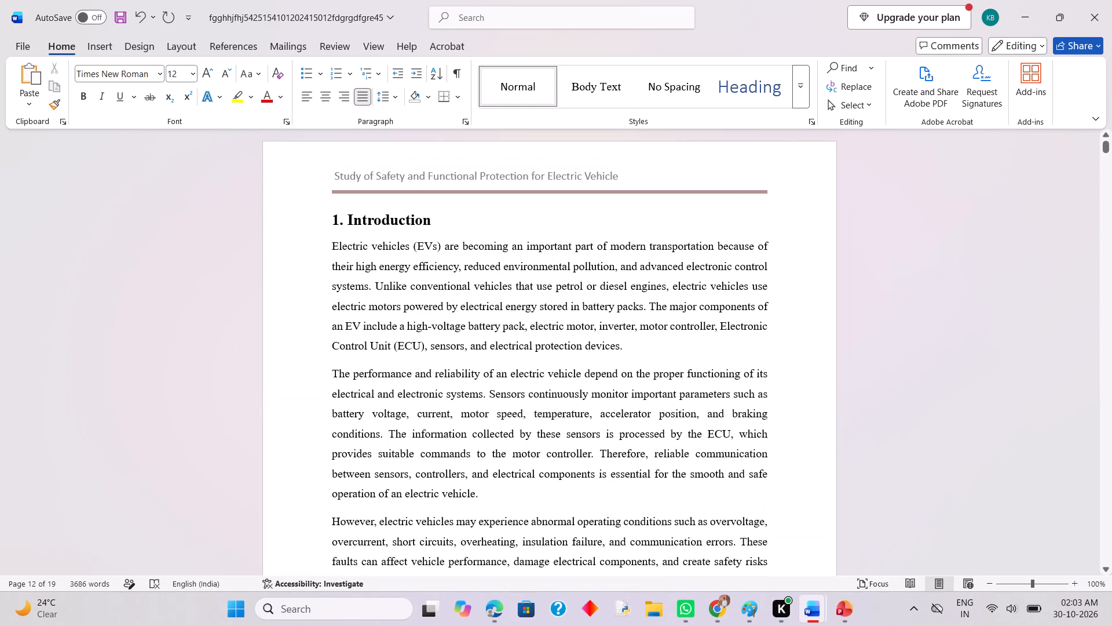
drag(328, 239, 439, 577)
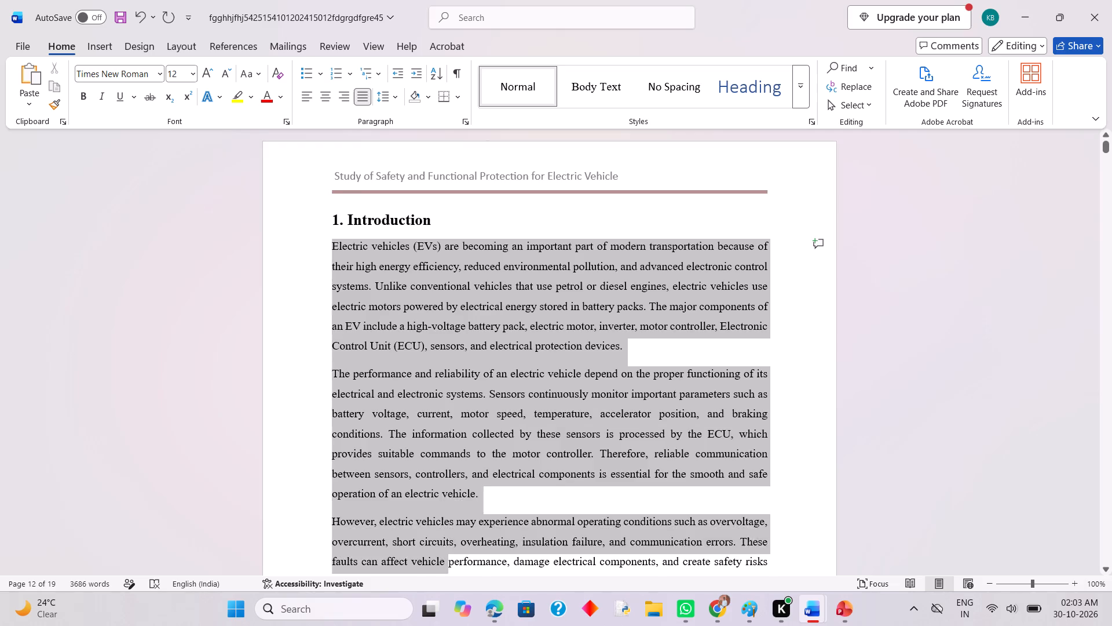
drag(439, 577, 452, 460)
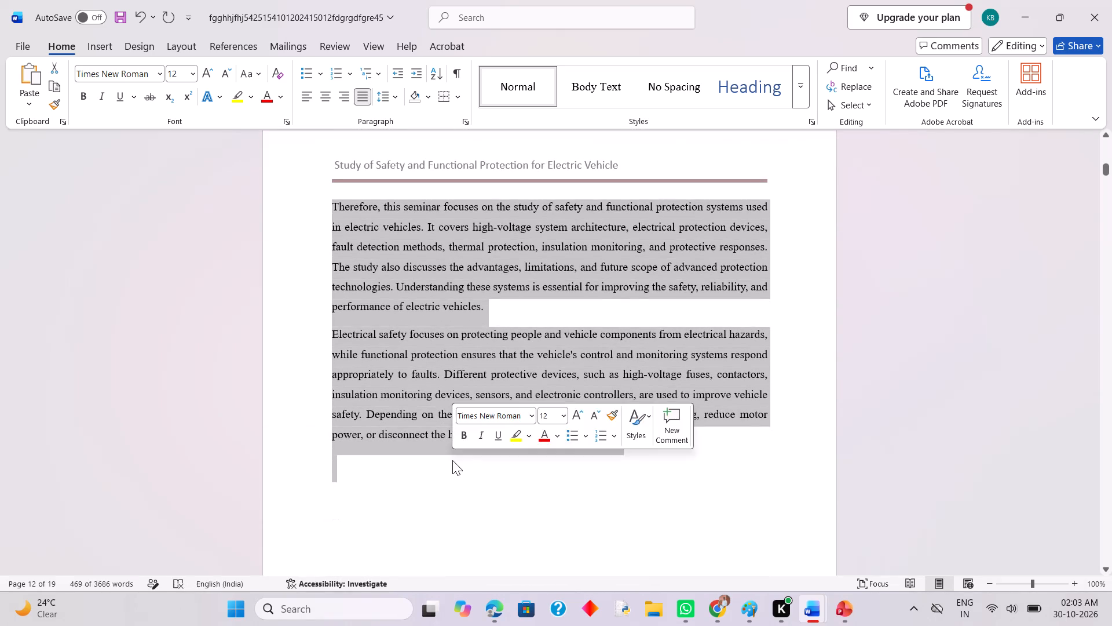
click(393, 92)
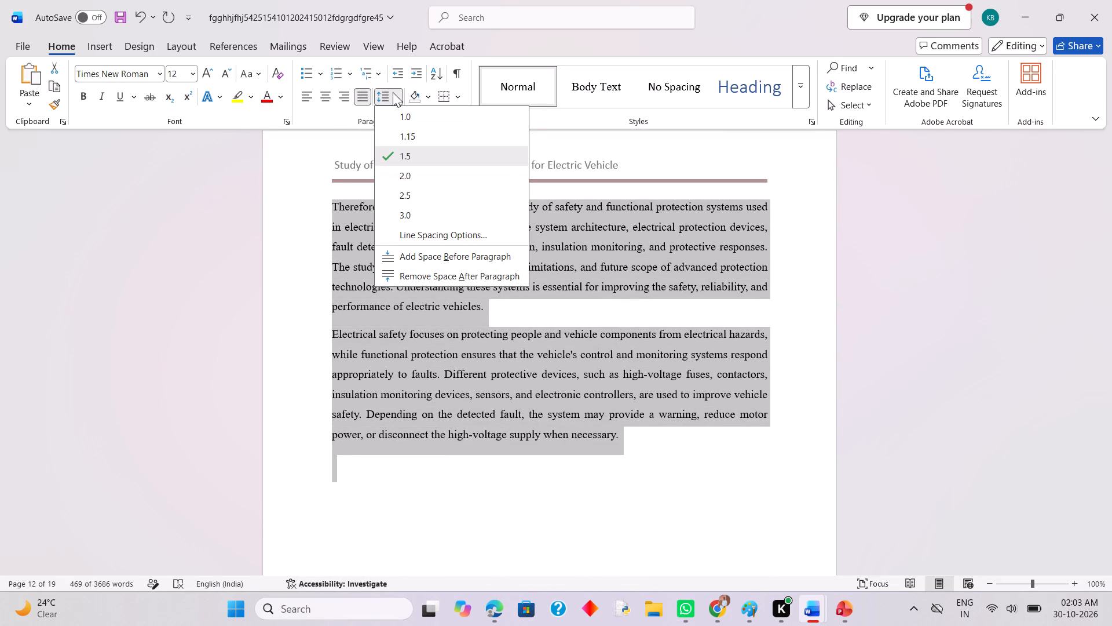
click(408, 154)
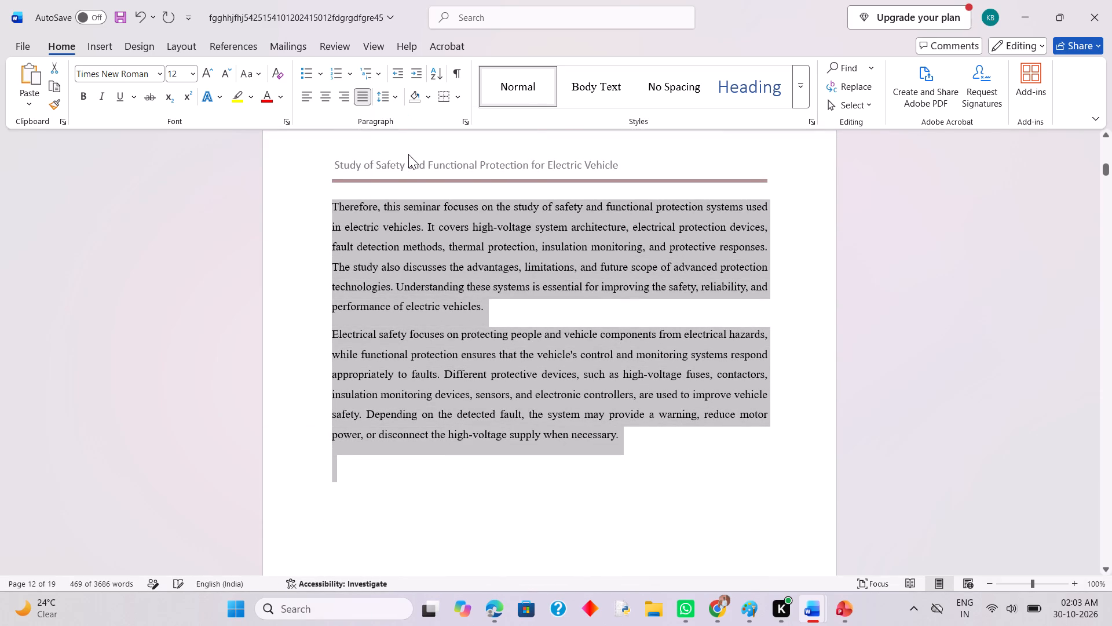
click(436, 506)
Set 1.5 line spacing and justified alignment for the body text of section 2, Literature Review, on page 3.
scroll(436, 506, down, 1)
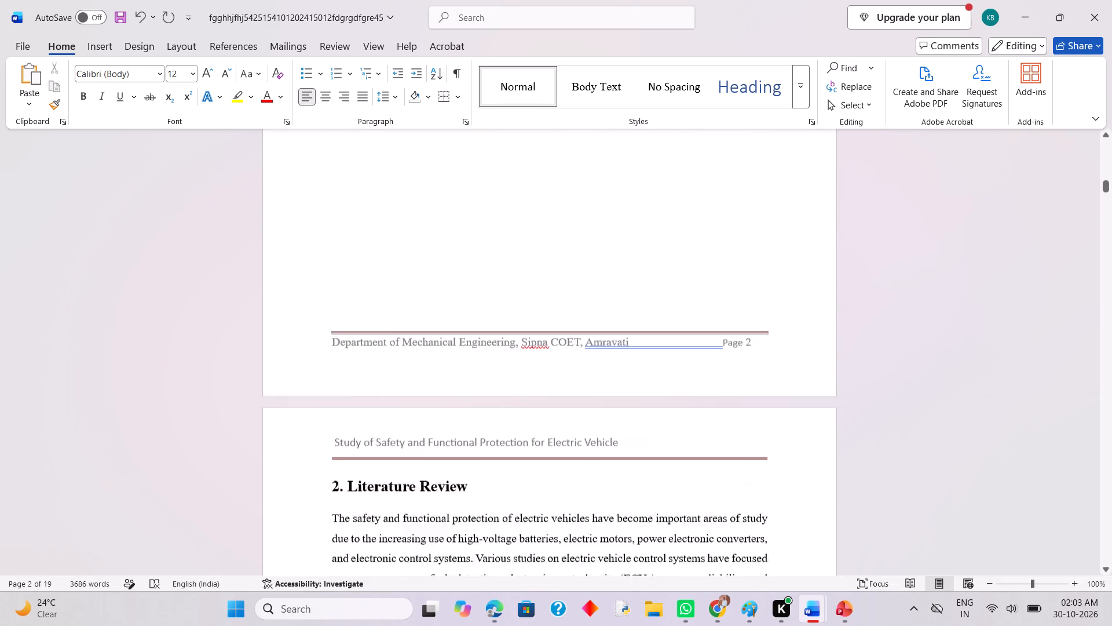
scroll(436, 506, down, 1)
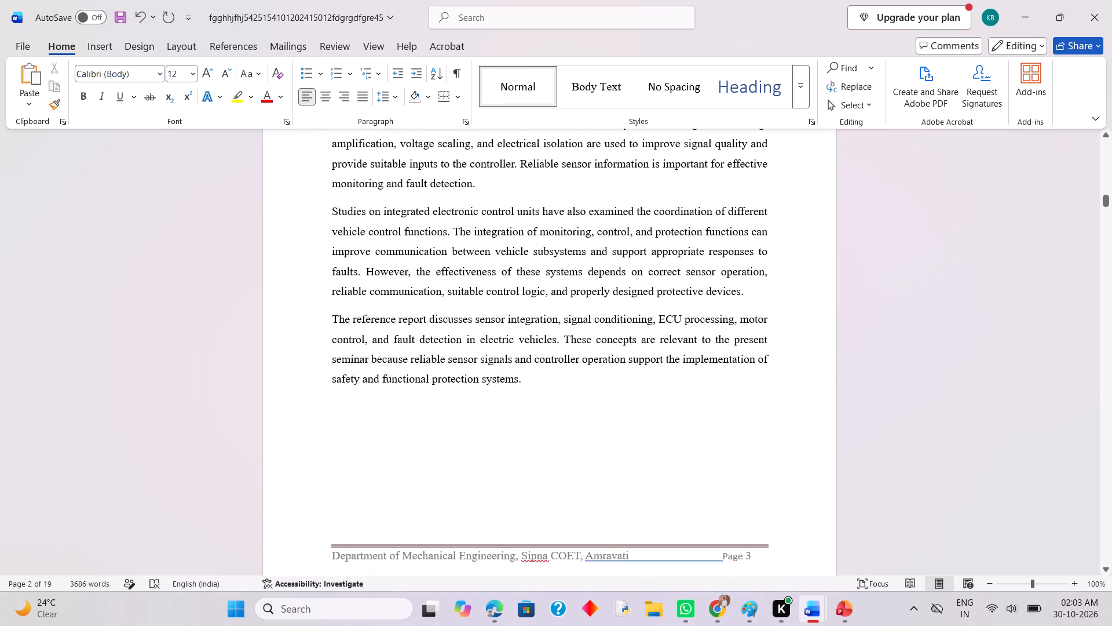
scroll(436, 506, up, 1)
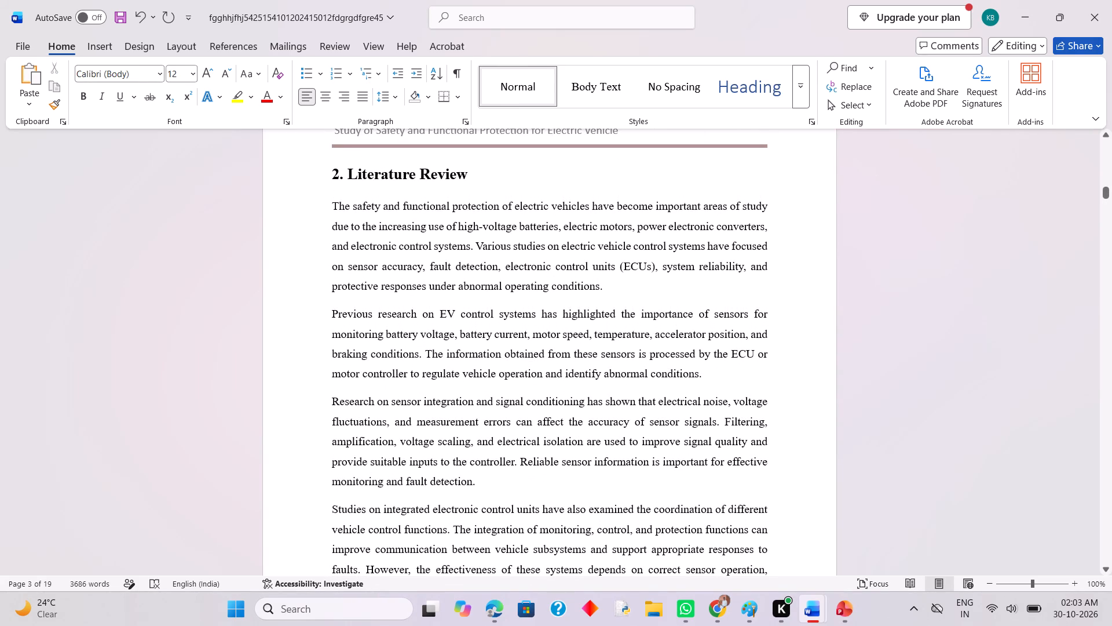
drag(334, 208, 401, 443)
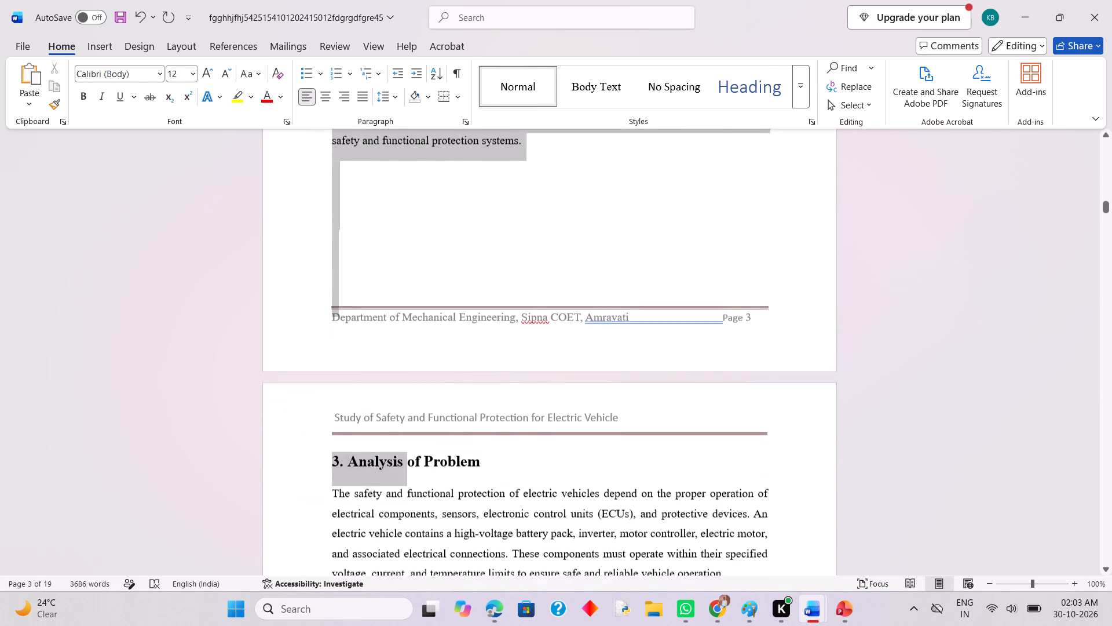
drag(401, 443, 455, 191)
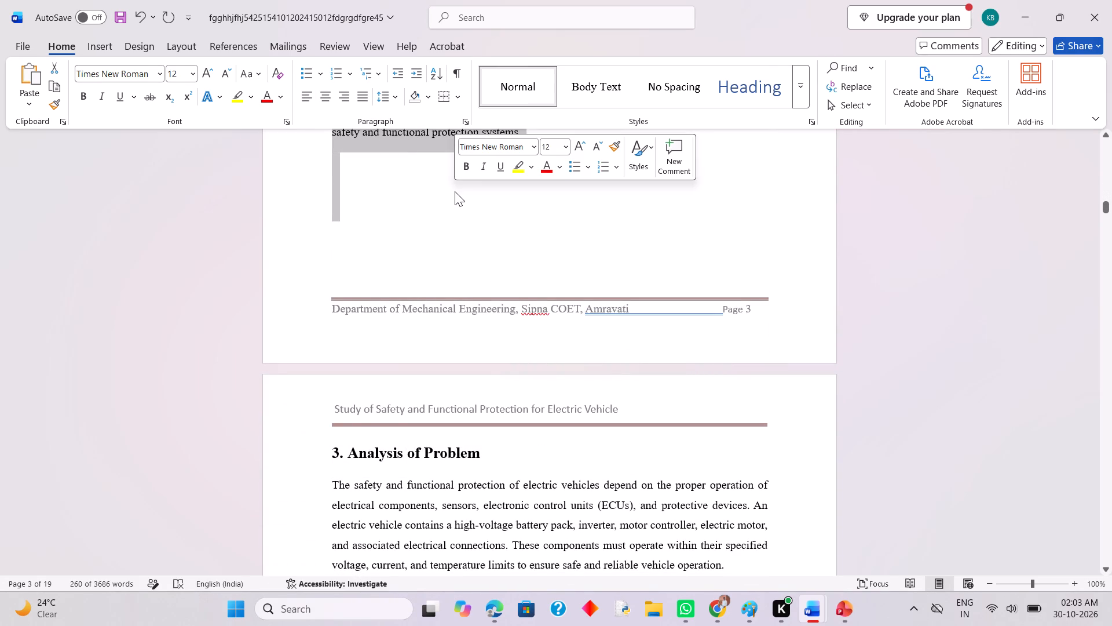
click(392, 99)
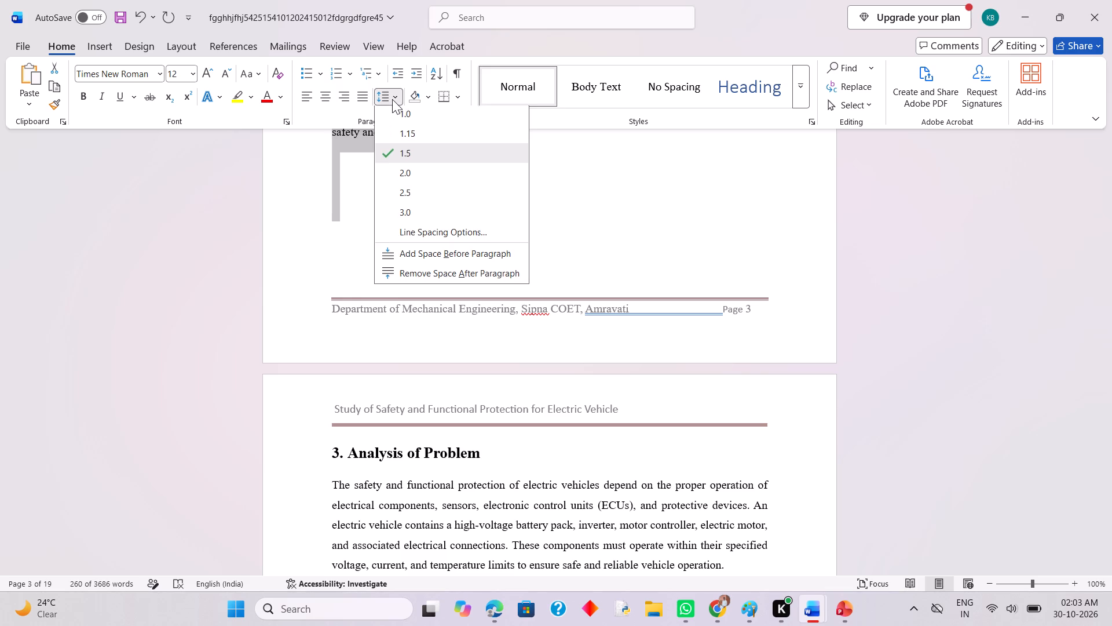
click(400, 152)
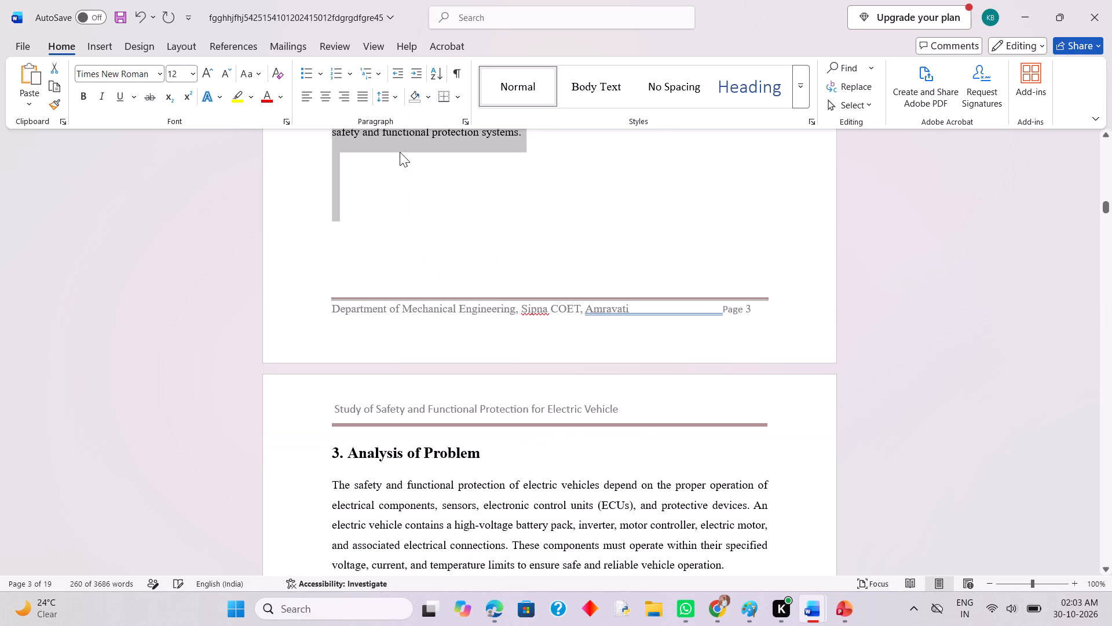
click(362, 97)
click(427, 193)
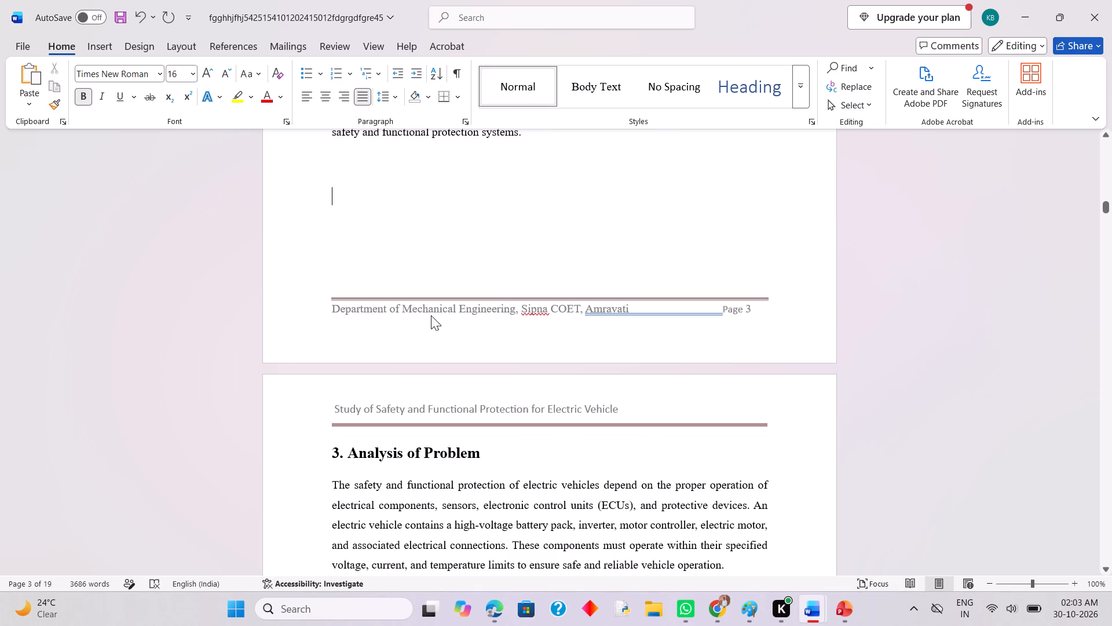
Set 1.5 line spacing for section 3, Analysis of Problem, from its first paragraph through the list of major problems on page 4.
scroll(431, 355, right, 1)
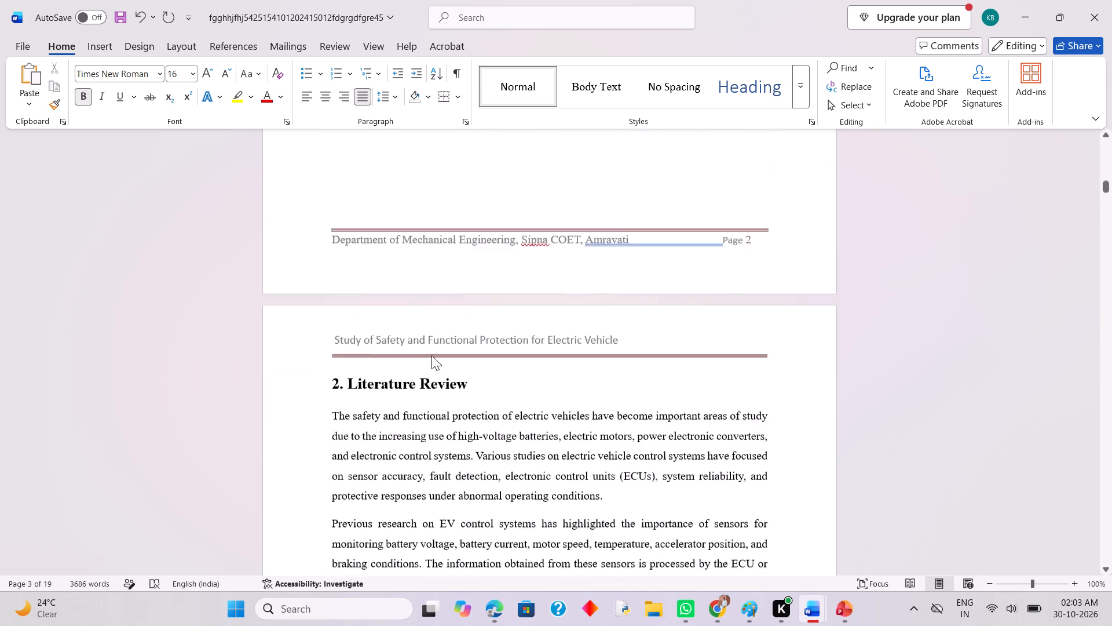
scroll(431, 355, right, 1)
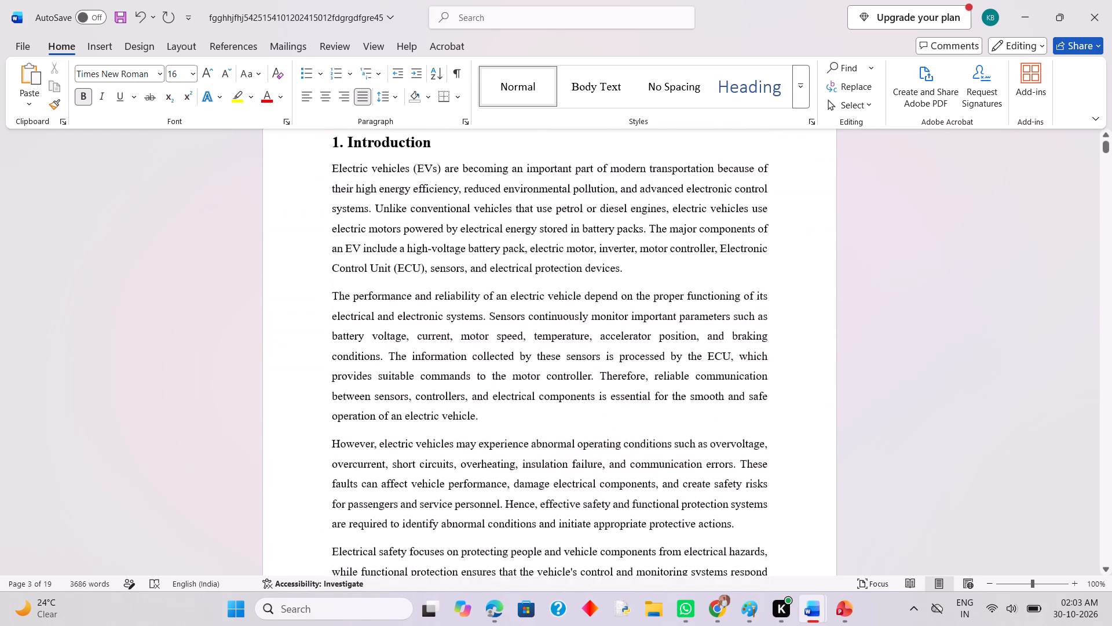
scroll(431, 355, right, 1)
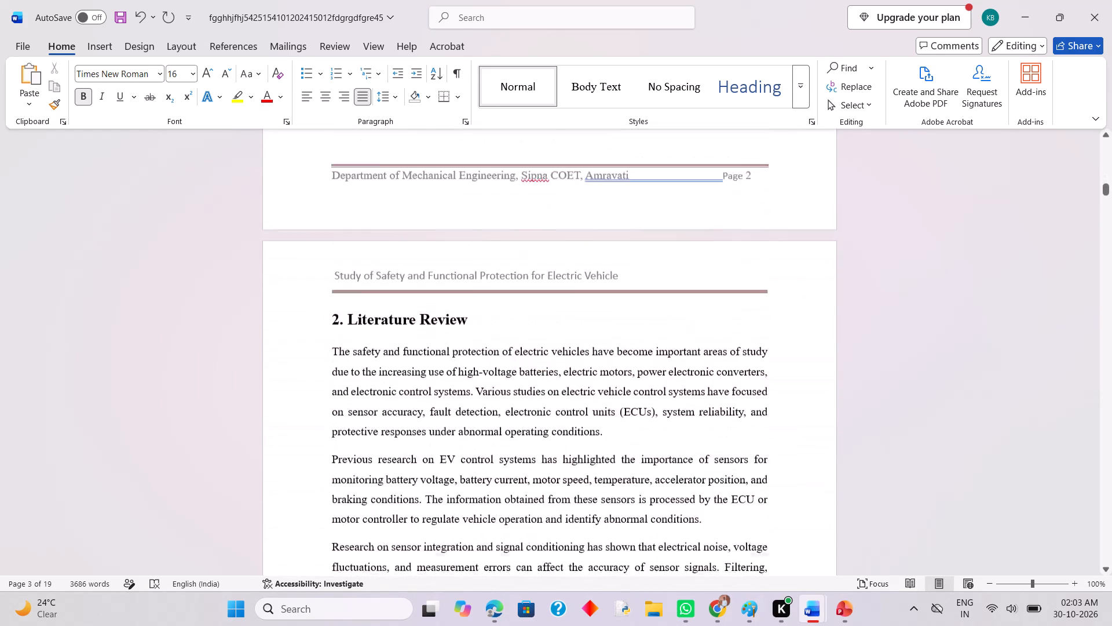
scroll(431, 355, right, 1)
scroll(431, 355, down, 1)
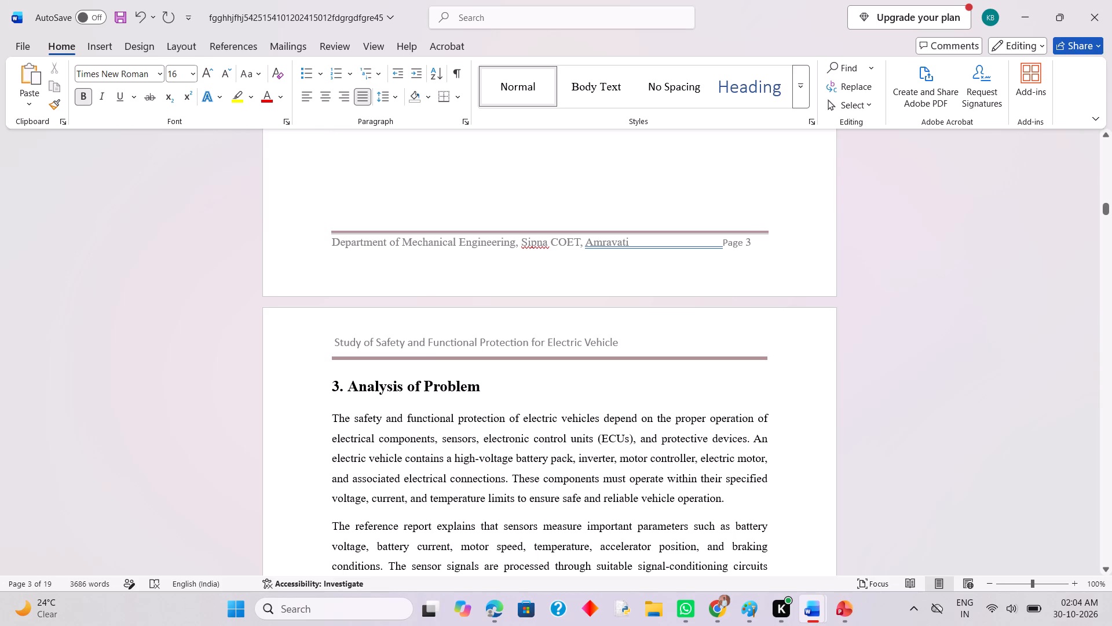
drag(334, 416, 392, 625)
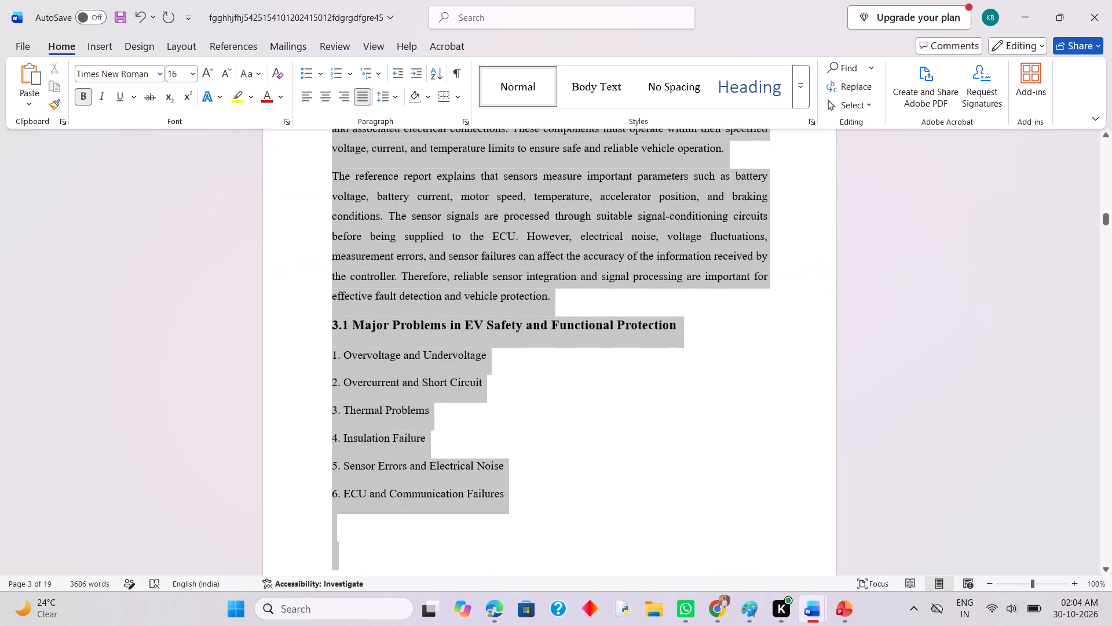
drag(392, 625, 397, 315)
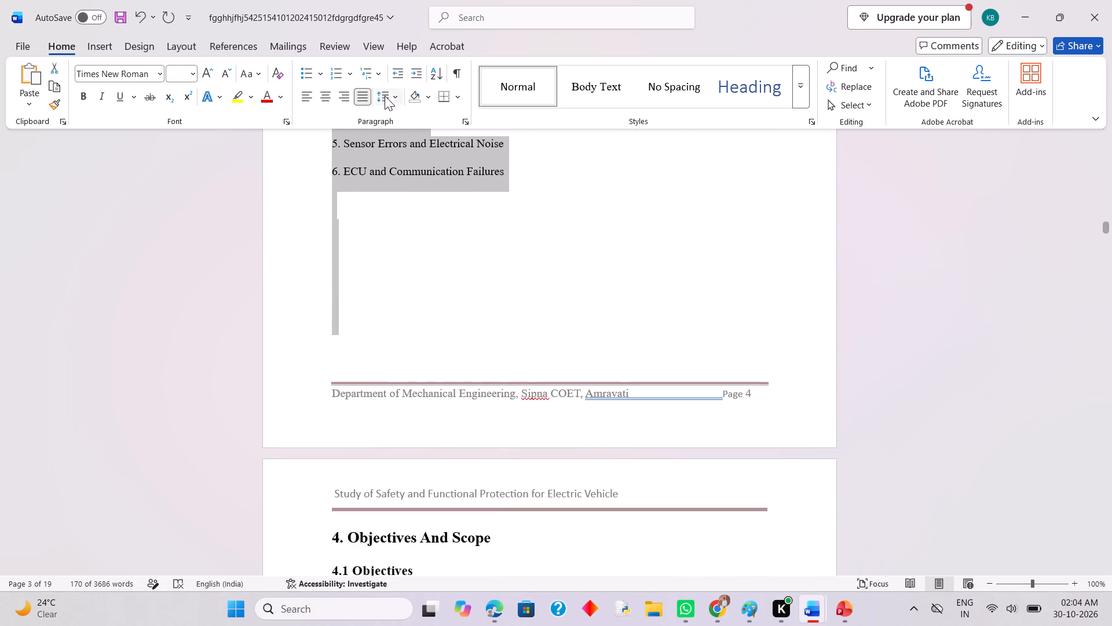
click(390, 90)
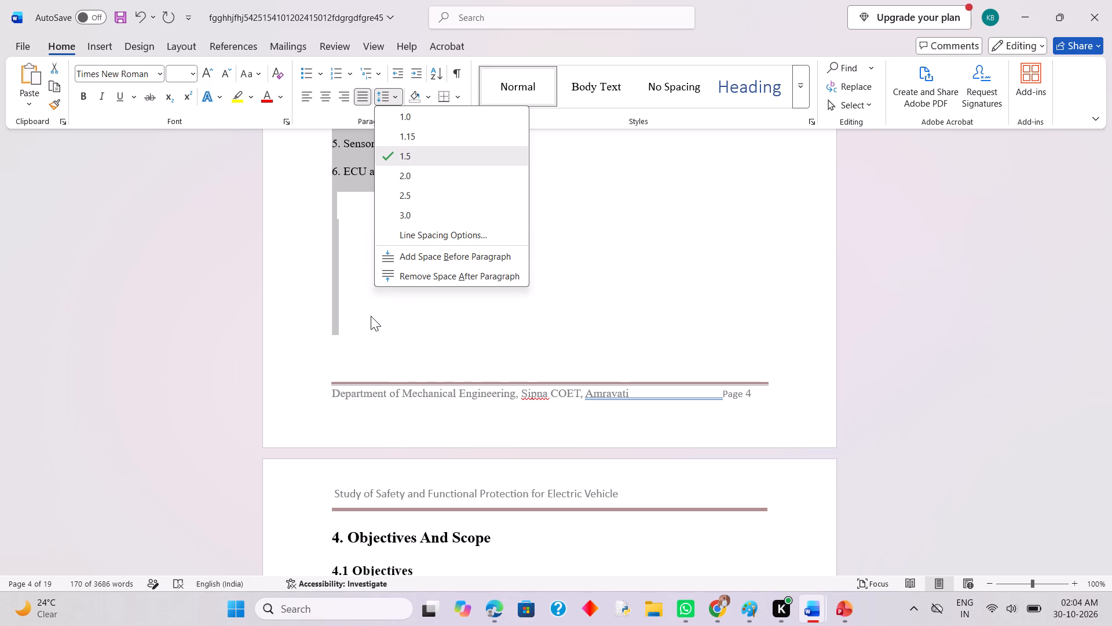
click(411, 155)
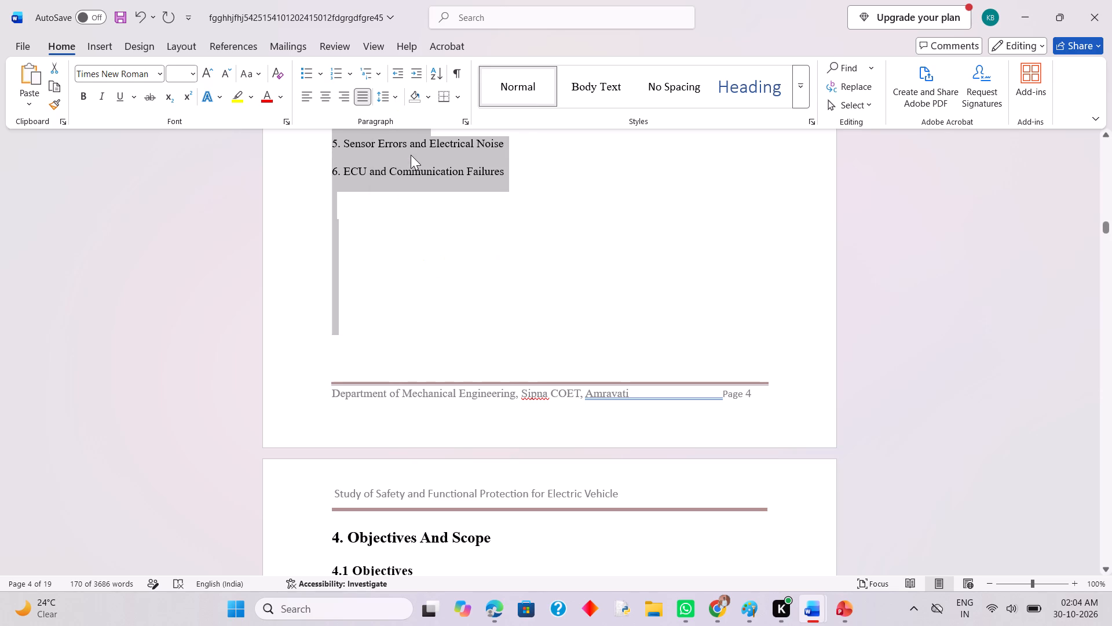
click(473, 301)
Set 1.5 line spacing for the section 4.1 Objectives text on page 5, from the opening paragraph through objective 9.
scroll(473, 301, down, 1)
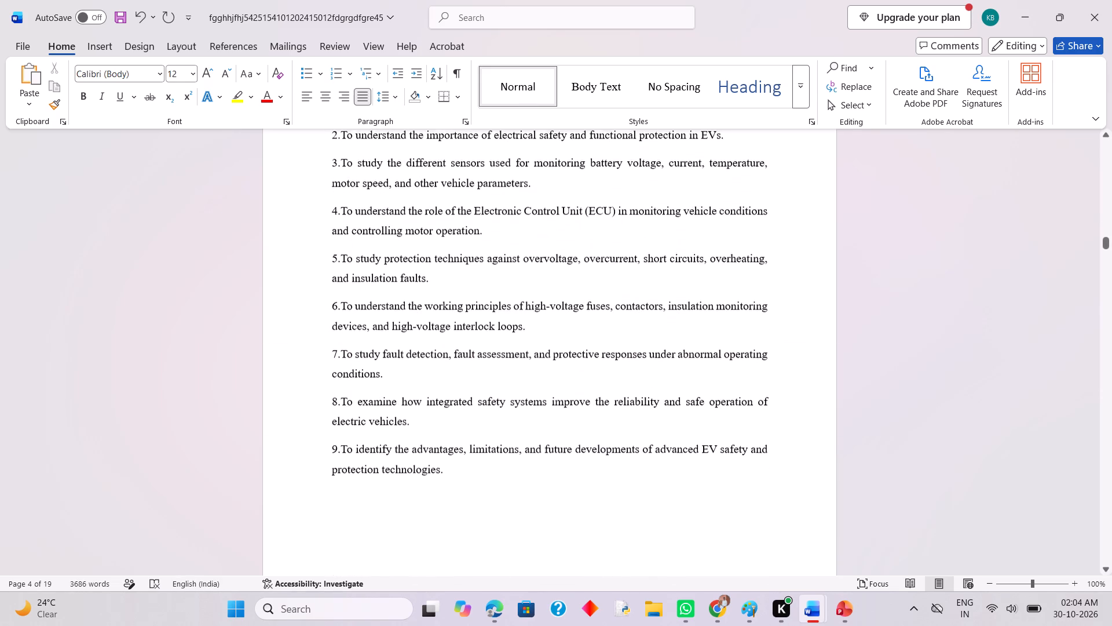
scroll(473, 301, down, 1)
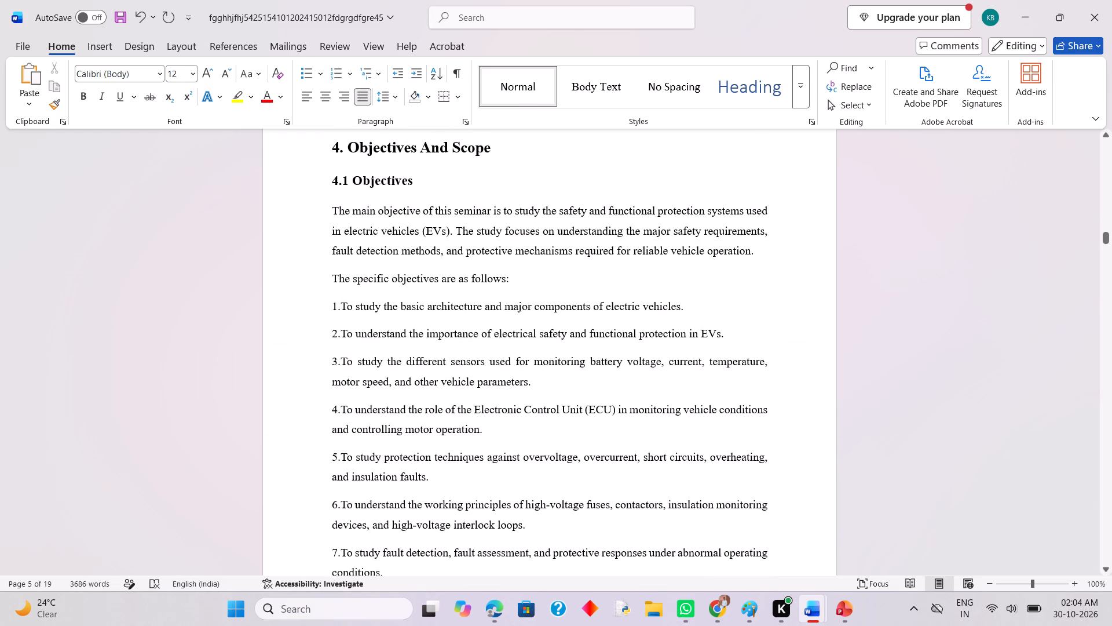
drag(331, 209, 461, 484)
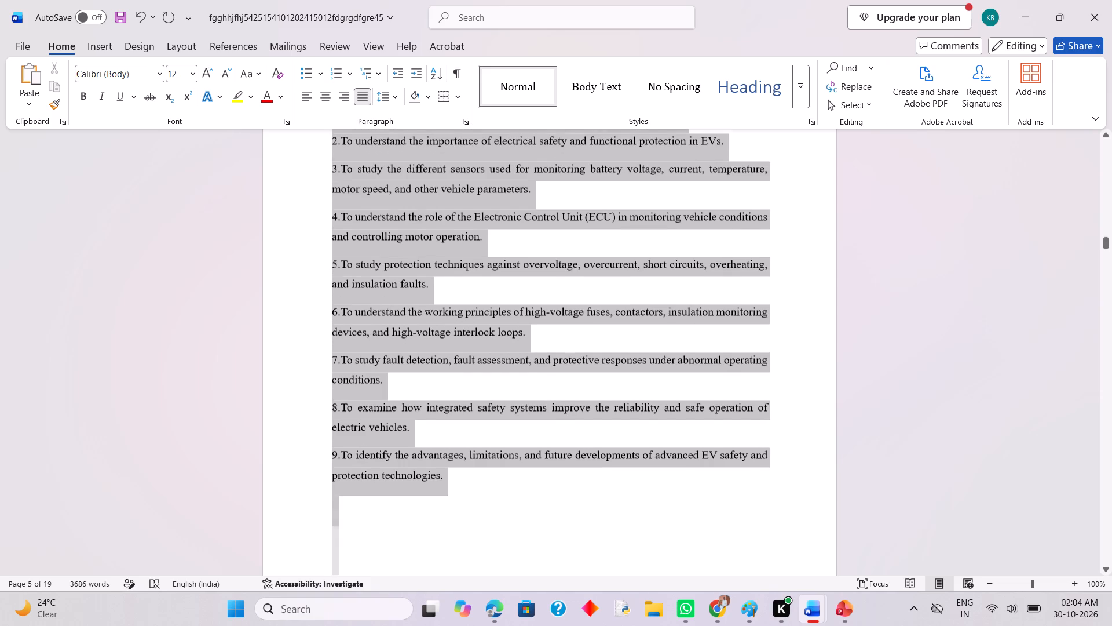
drag(461, 484, 461, 481)
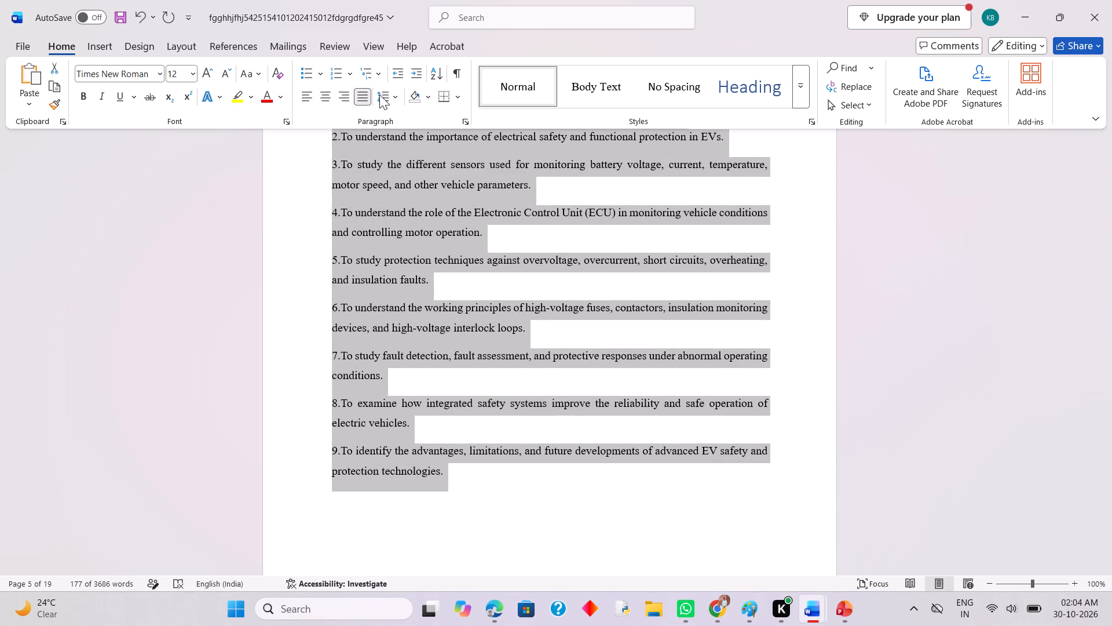
click(392, 94)
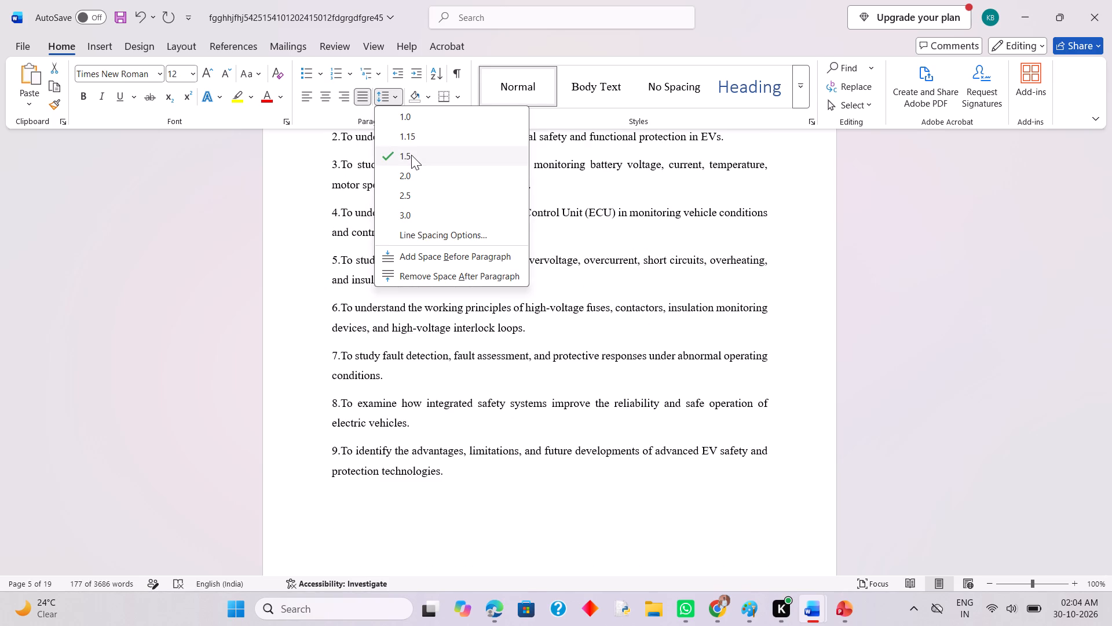
click(411, 155)
click(581, 504)
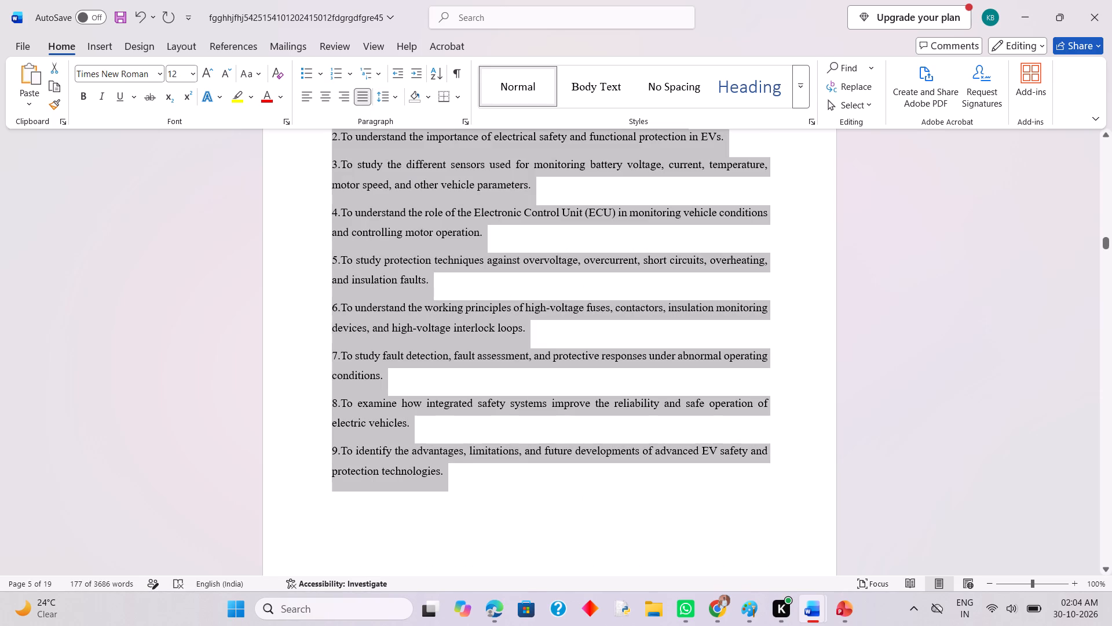
Set 1.5 line spacing for the section 4.2 Scope text on page 6, from the opening paragraph through item 9, Future Developments.
scroll(581, 504, right, 1)
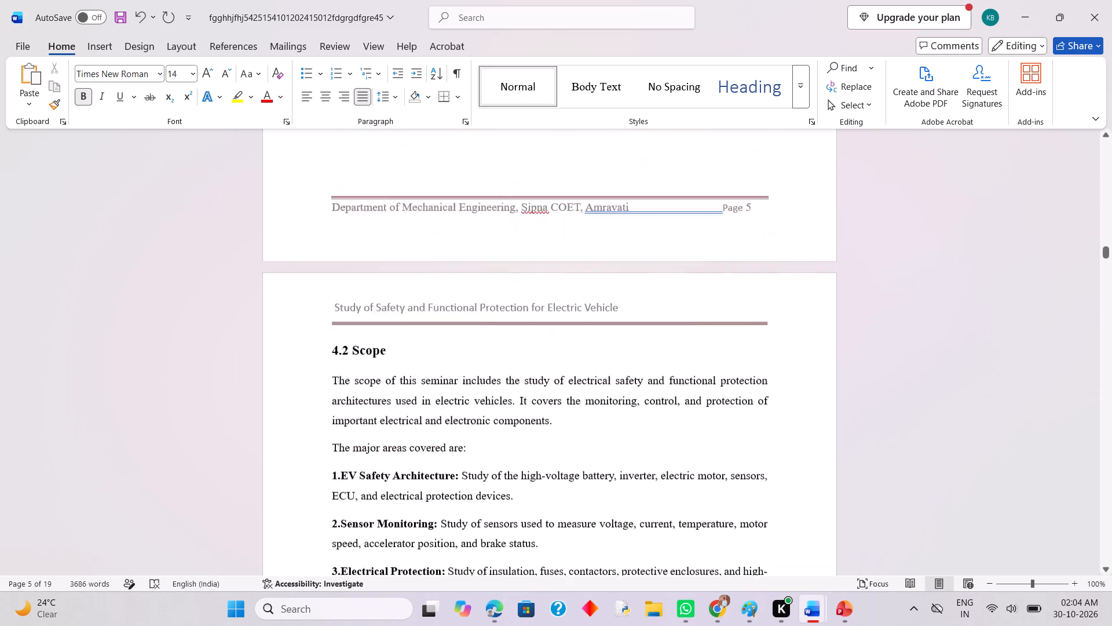
scroll(581, 504, right, 1)
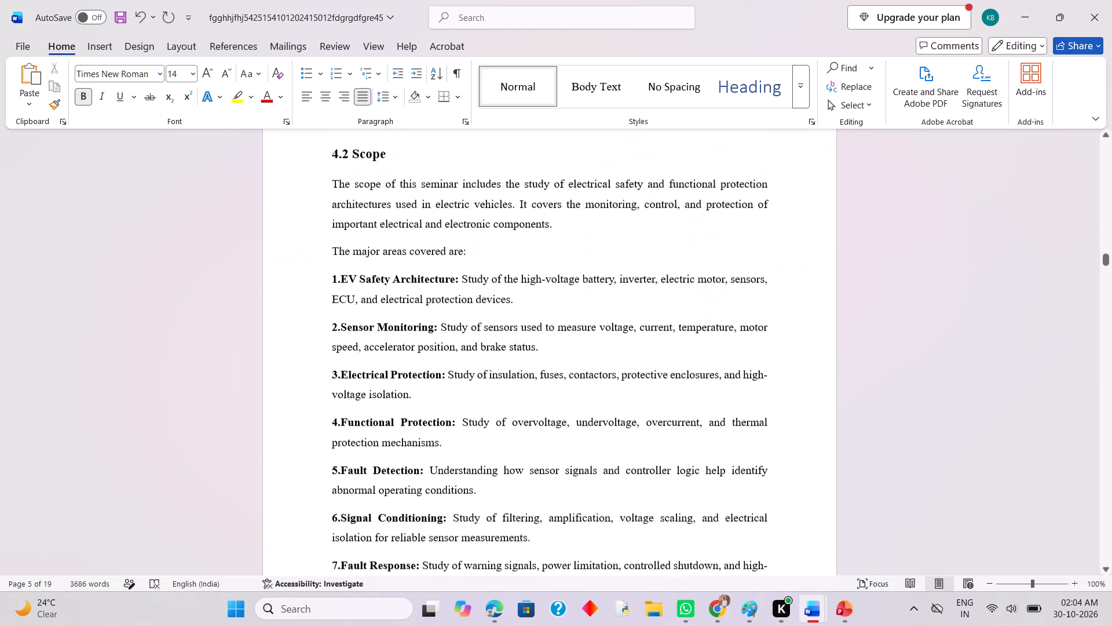
scroll(581, 504, right, 1)
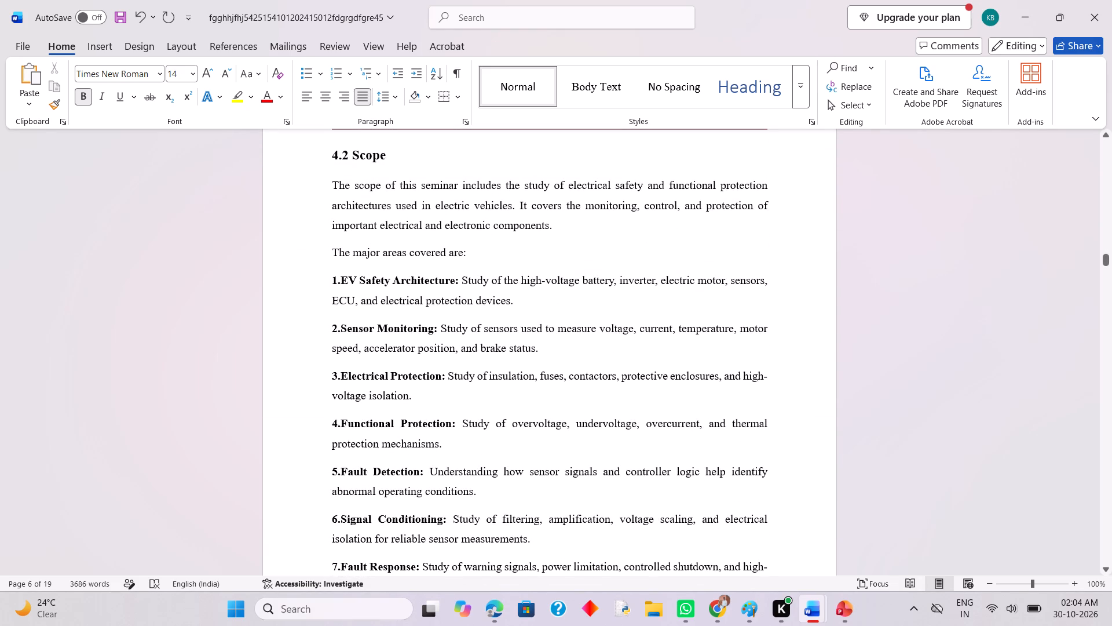
drag(331, 180, 418, 536)
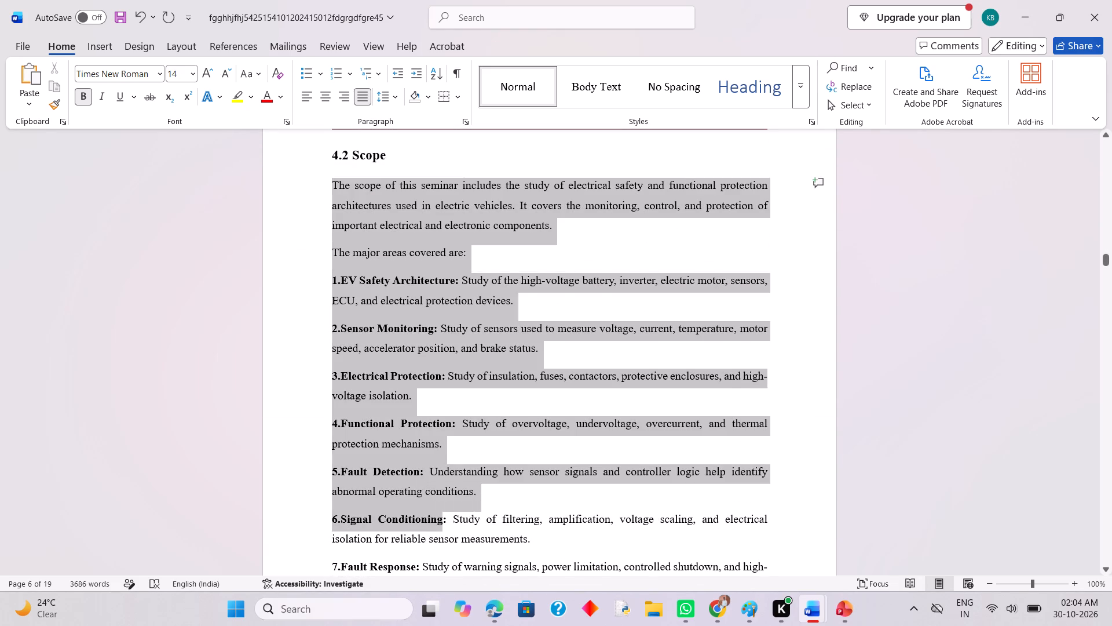
drag(418, 536, 613, 213)
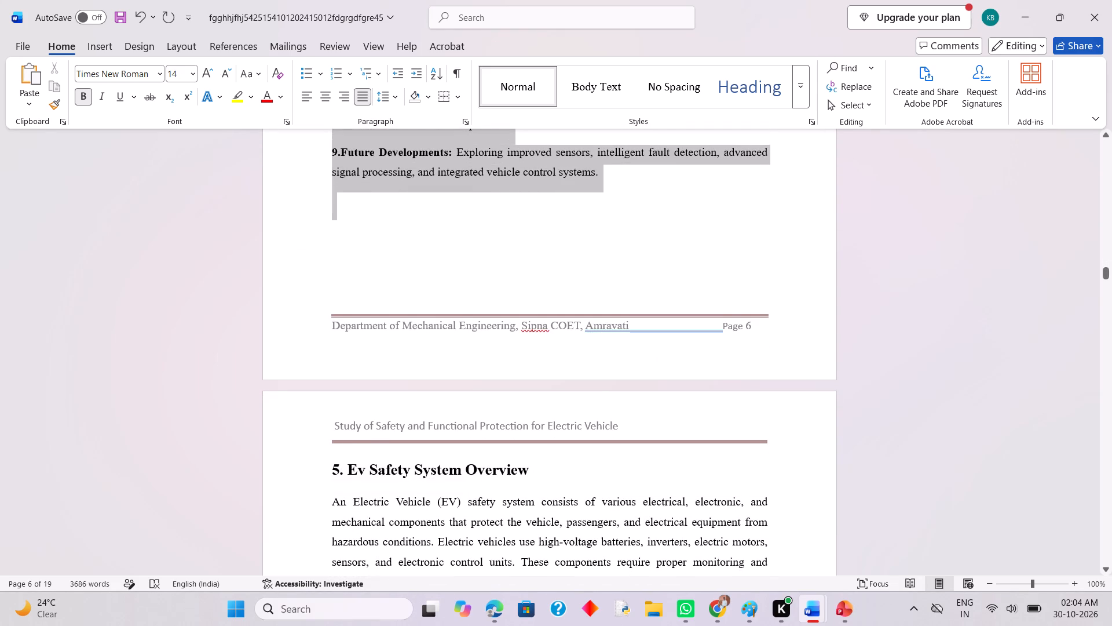
drag(613, 213, 632, 212)
click(392, 99)
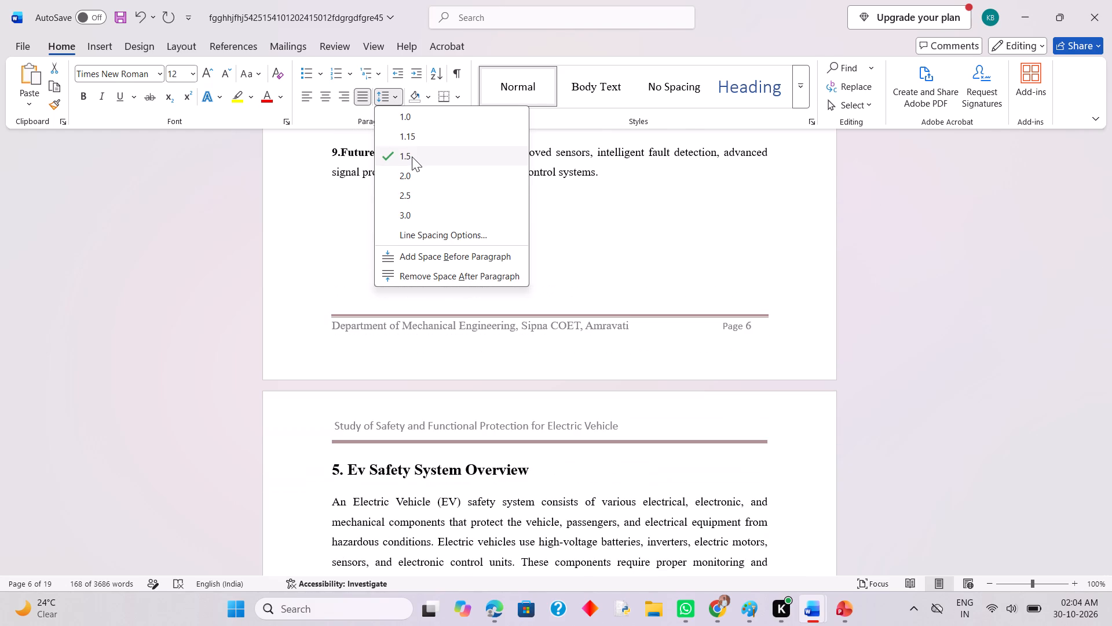
click(412, 156)
click(433, 243)
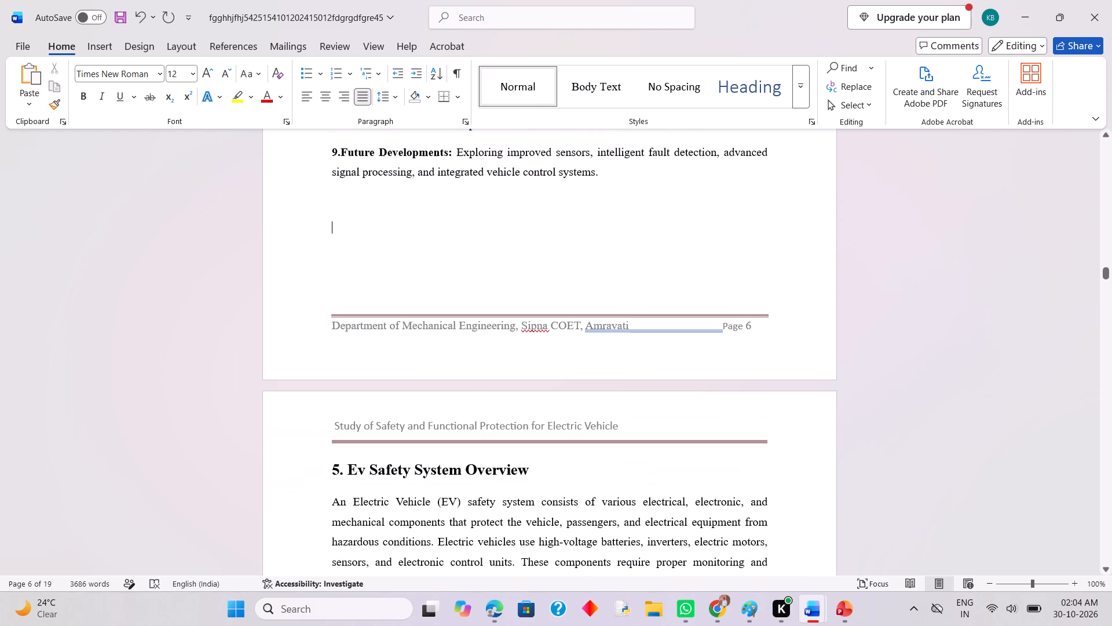
Set 1.5 line spacing for section 5, Ev Safety System Overview, from its first paragraph to the text above the Fig 1 diagram on page 8.
scroll(433, 243, right, 1)
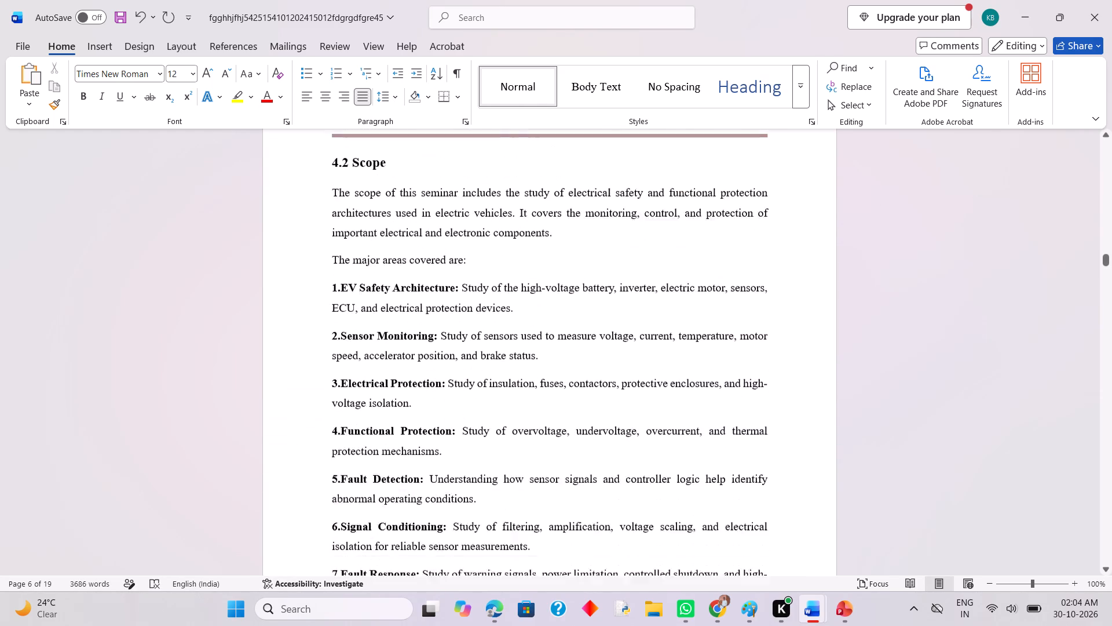
scroll(433, 243, right, 1)
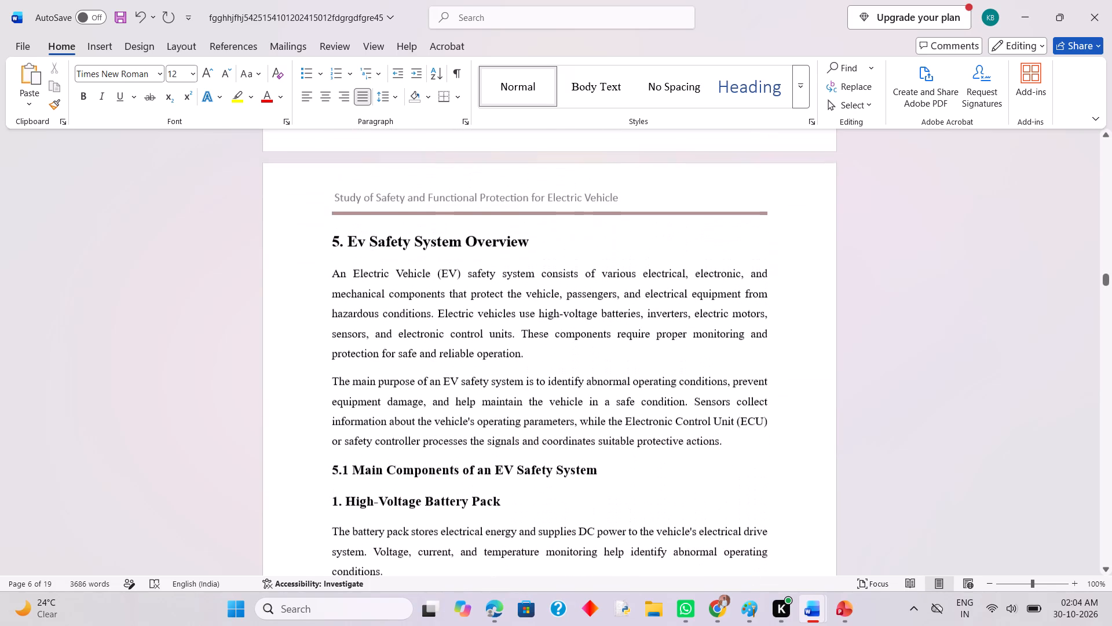
drag(333, 272, 342, 293)
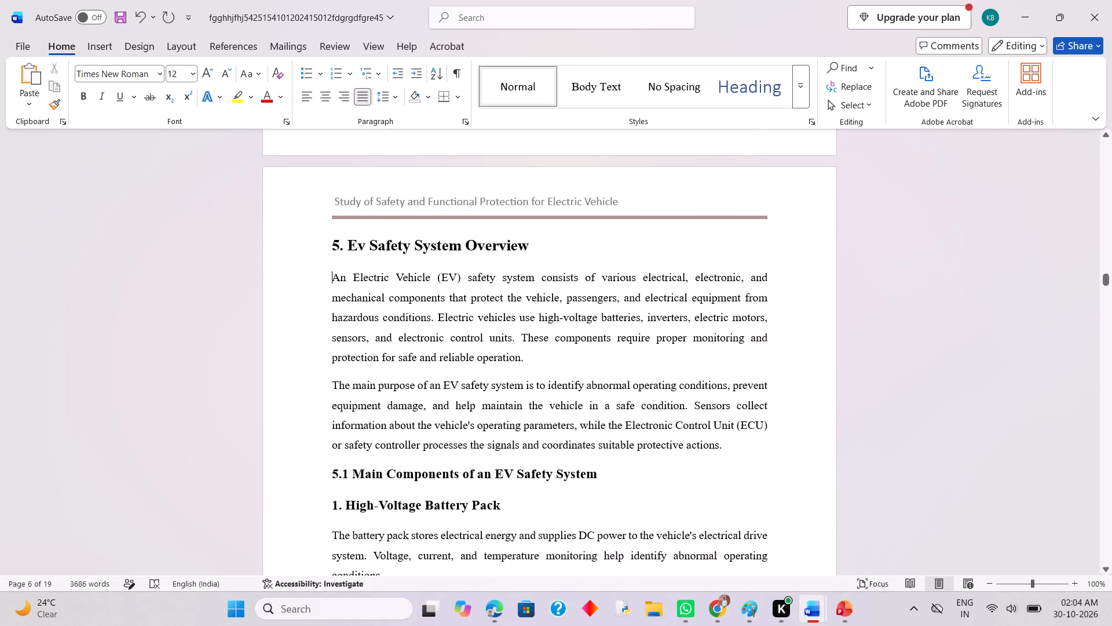
drag(342, 293, 394, 582)
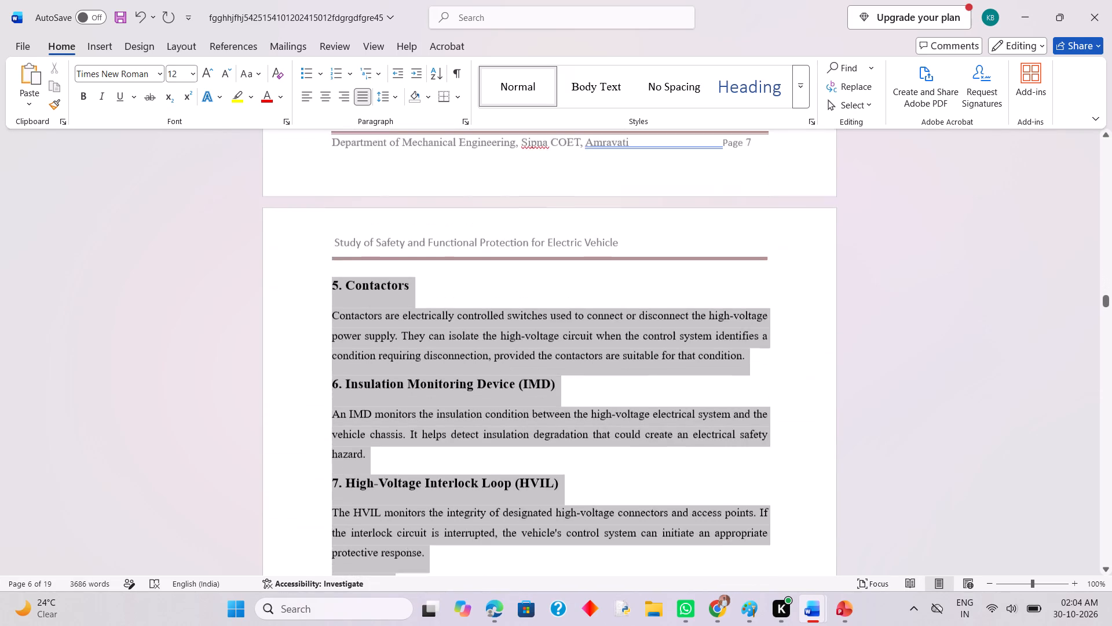
drag(394, 582, 423, 333)
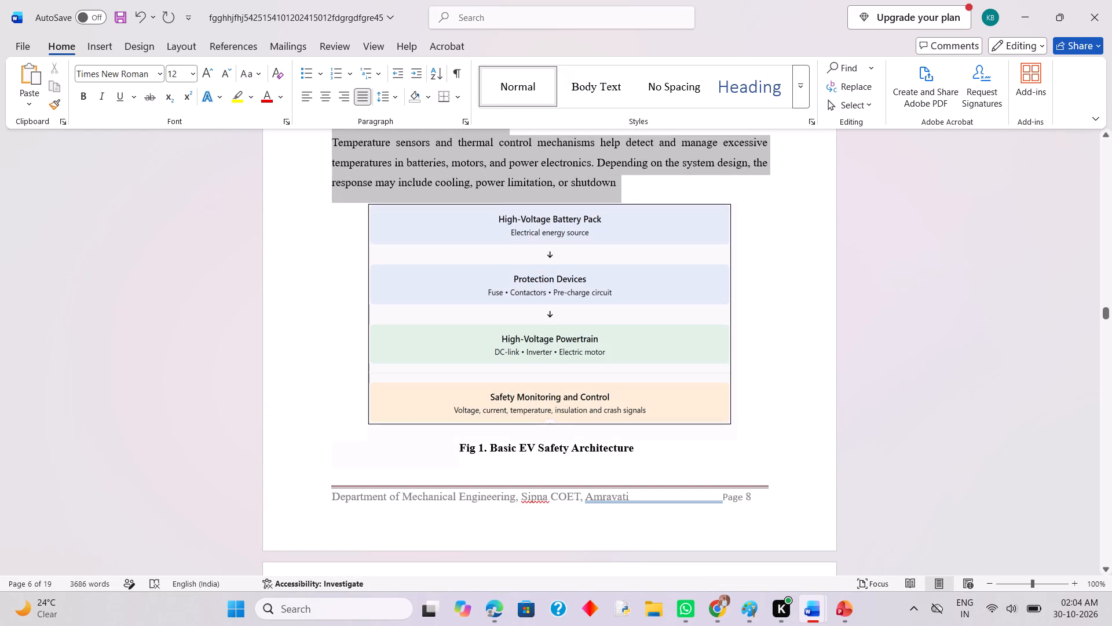
drag(423, 333, 431, 326)
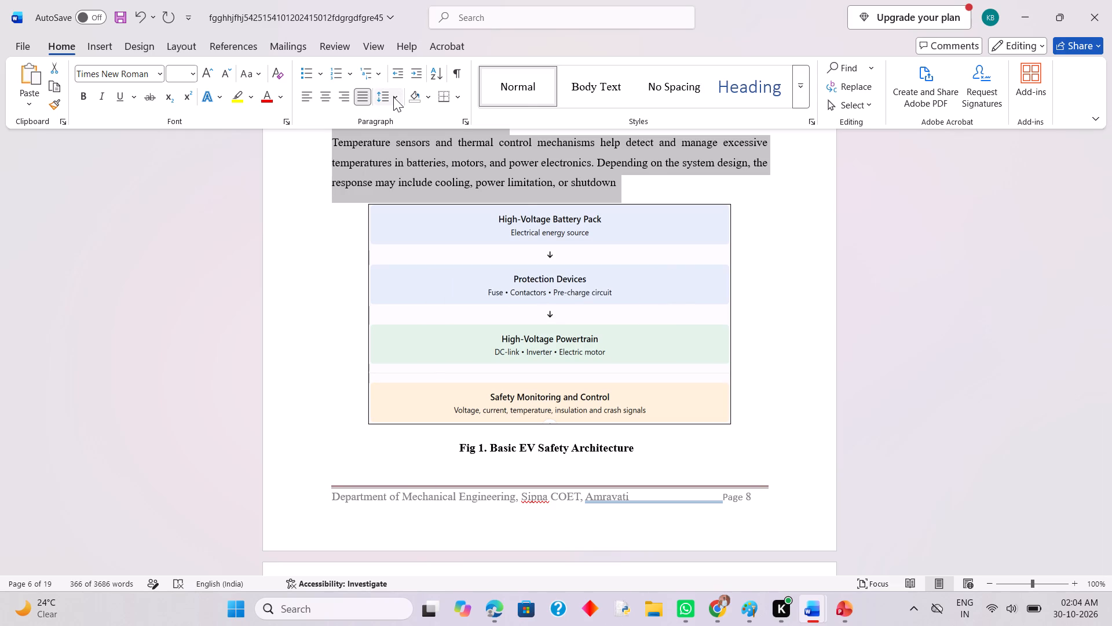
click(393, 97)
click(403, 156)
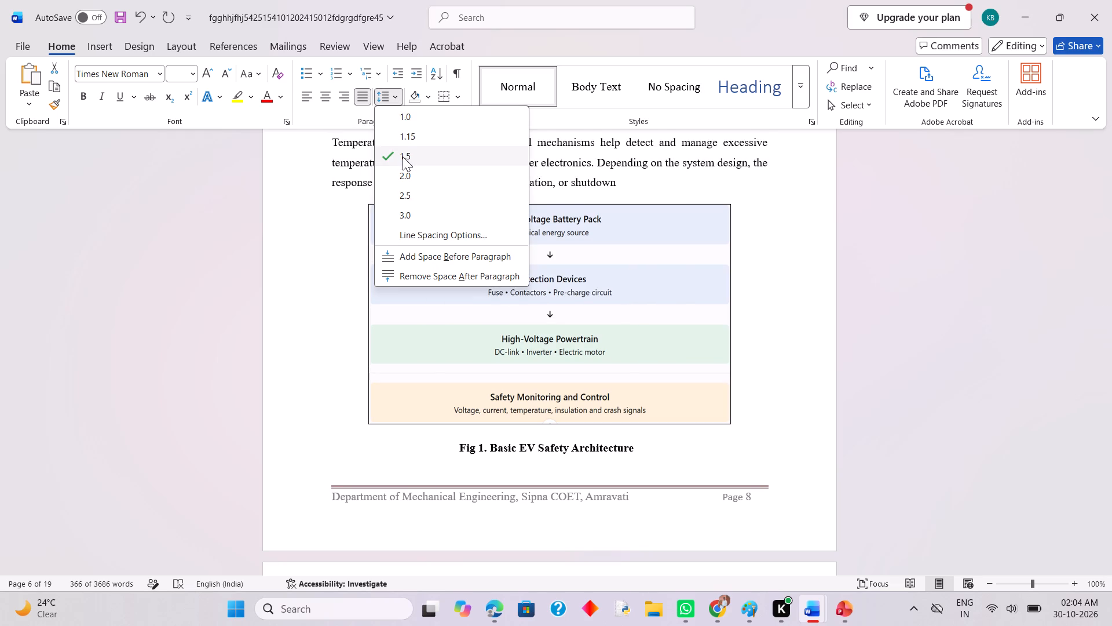
Set 1.5 line spacing for section 6, from the first Electrical Safety Protection paragraph on page 9 through the Fault Response item on page 10.
scroll(604, 181, down, 1)
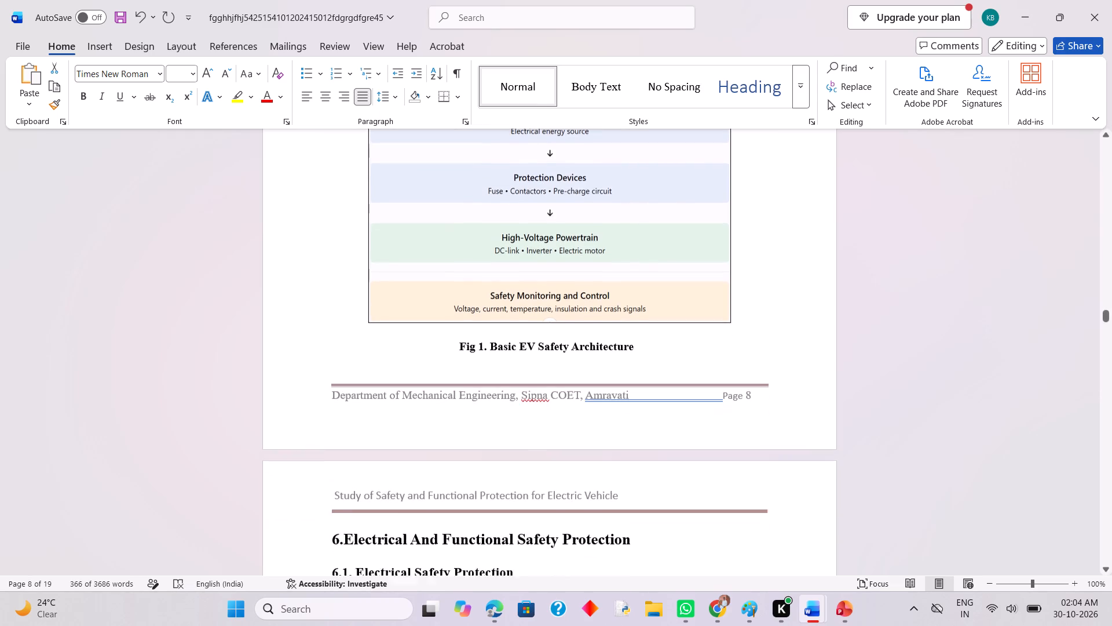
scroll(604, 181, down, 1)
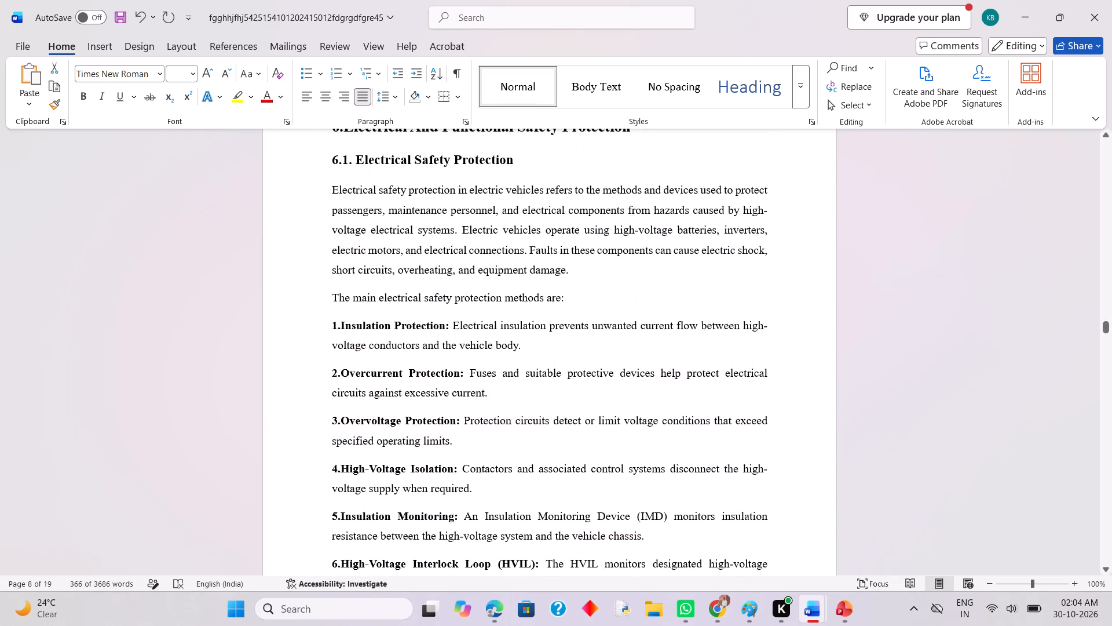
drag(331, 189, 436, 511)
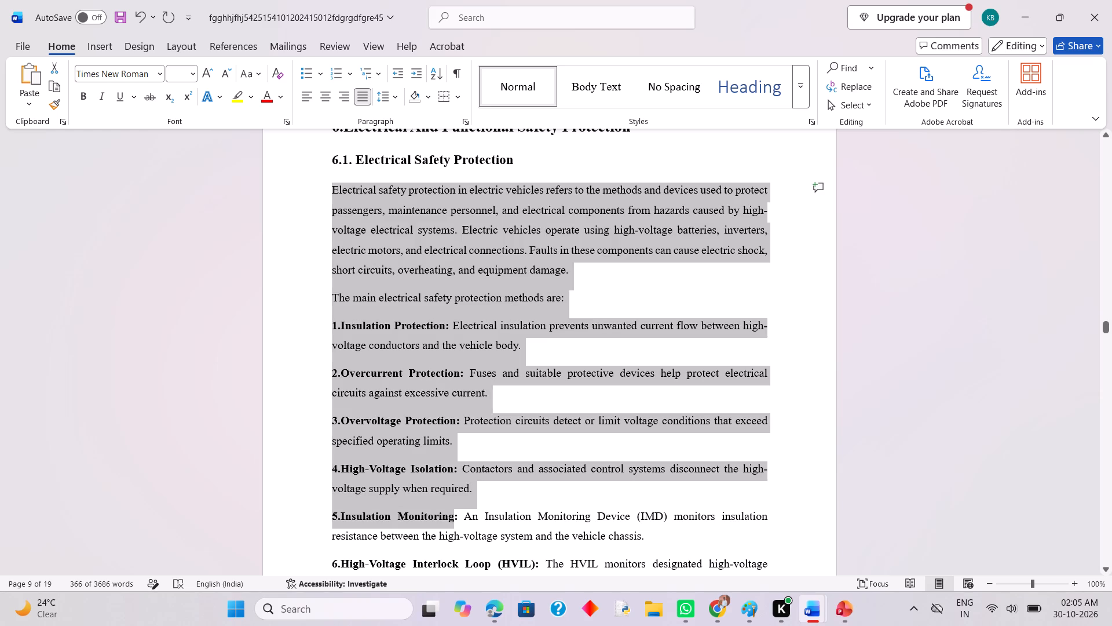
drag(436, 511, 468, 537)
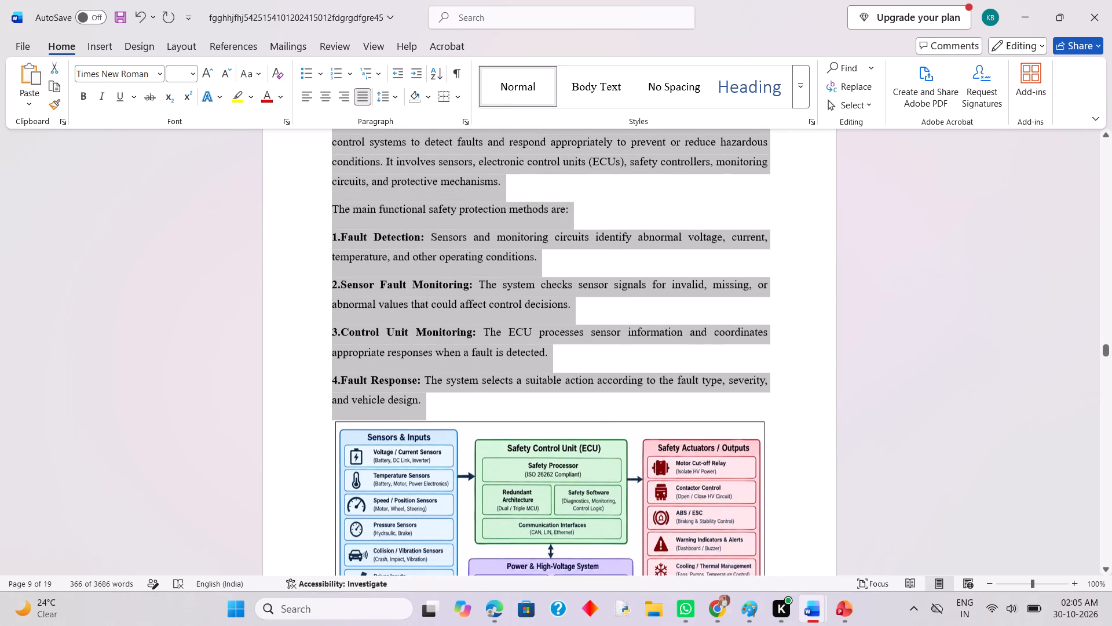
drag(468, 537, 459, 422)
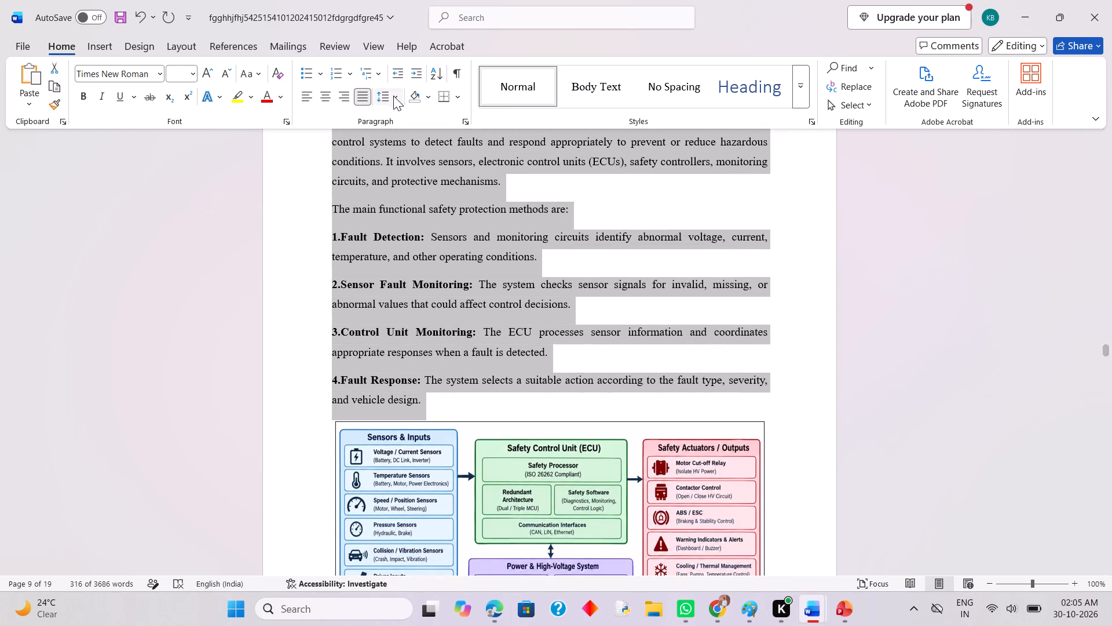
click(397, 93)
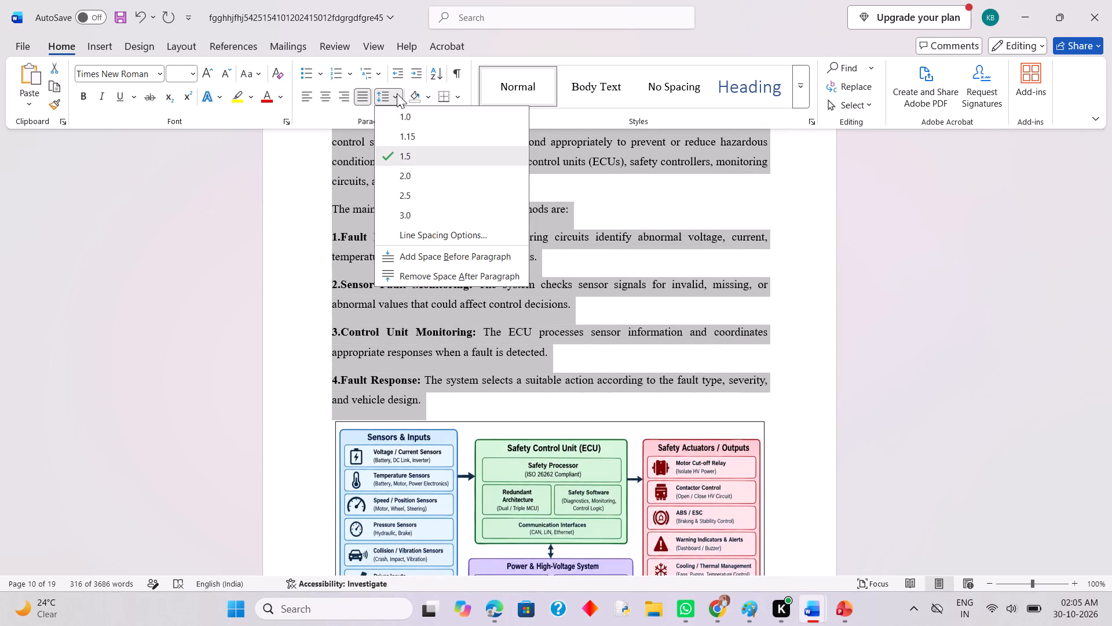
click(403, 146)
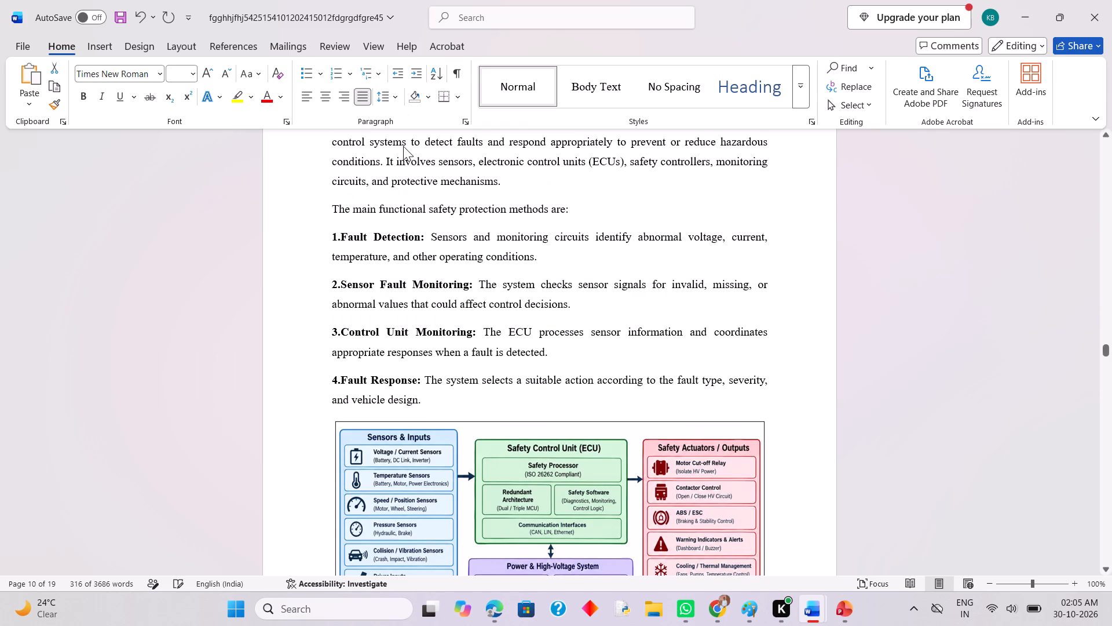
Set 1.5 line spacing and justified alignment for section 7, from its heading on page 11 through the 7.6 High-Voltage Interlock Protection text.
click(603, 210)
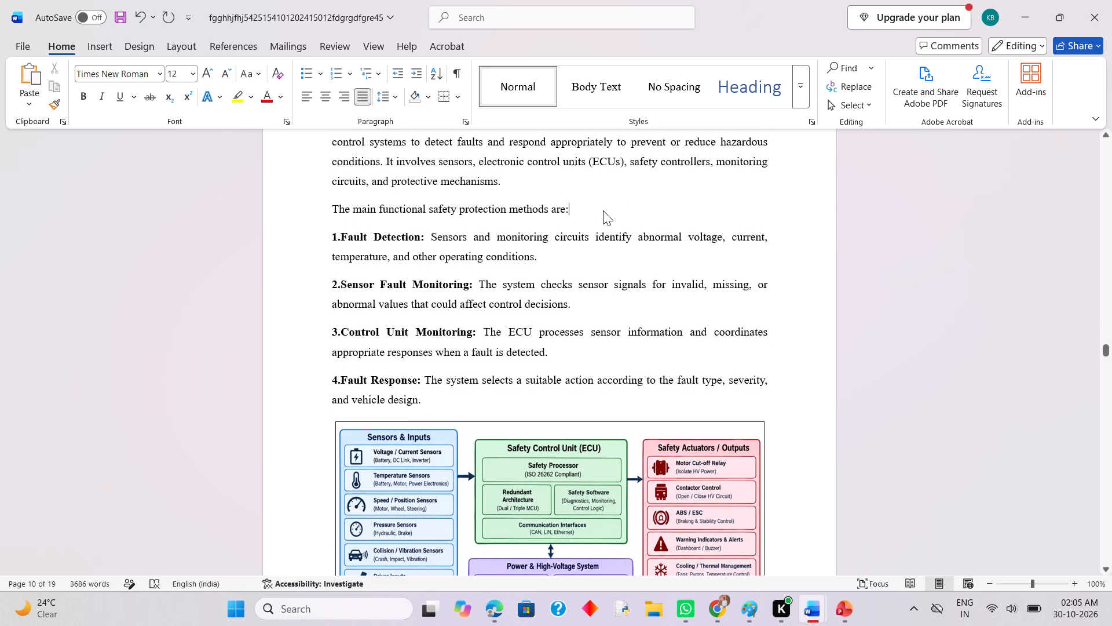
scroll(603, 210, down, 2)
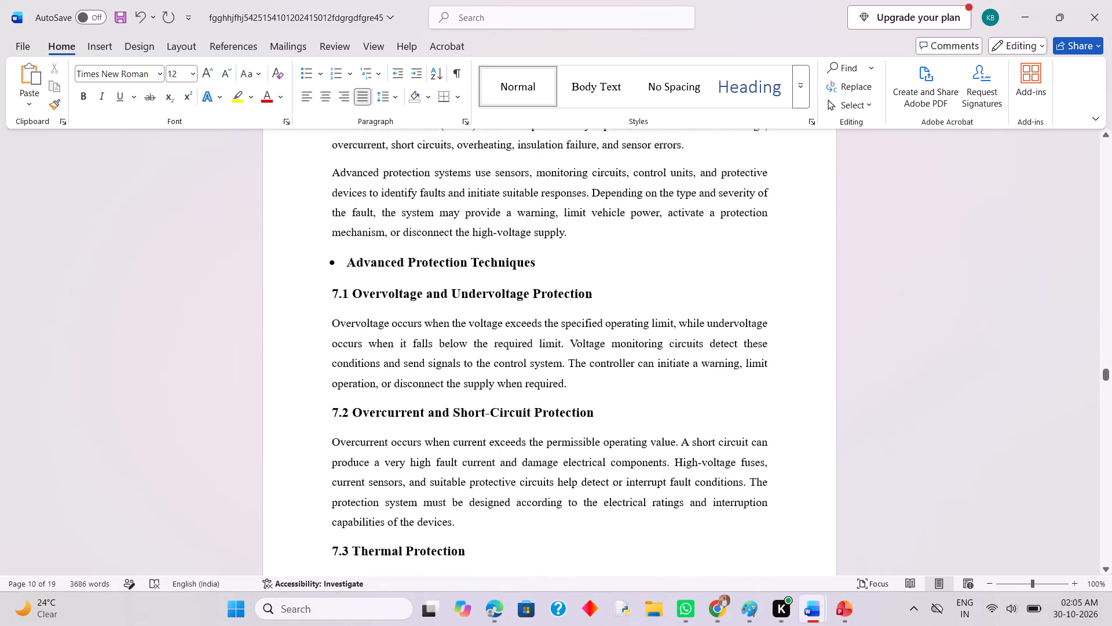
scroll(603, 210, down, 1)
scroll(603, 210, up, 1)
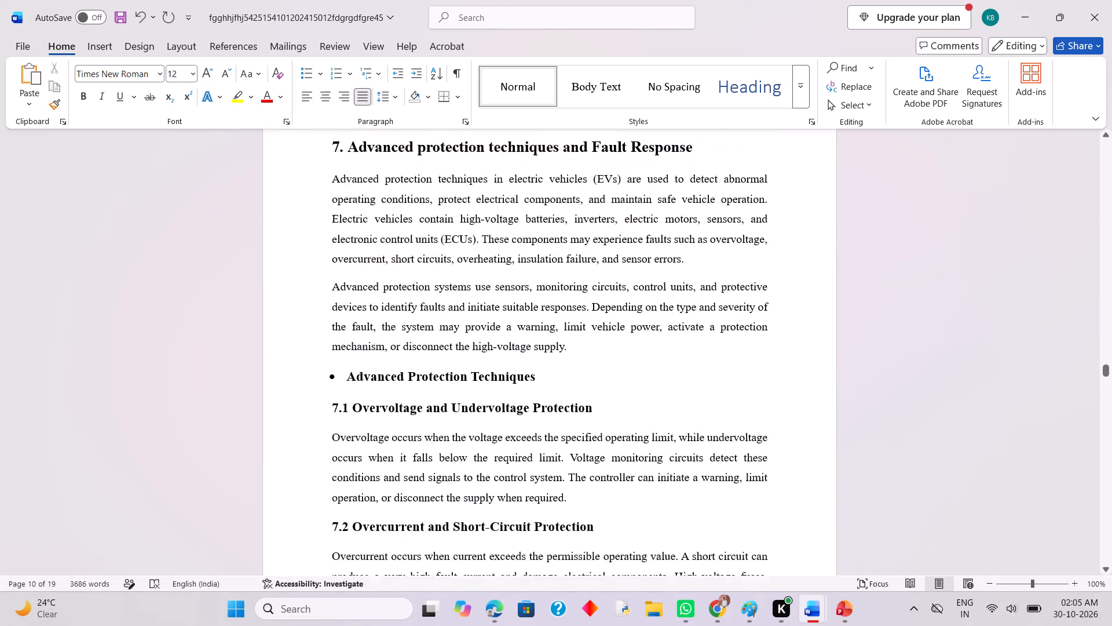
drag(331, 241, 386, 379)
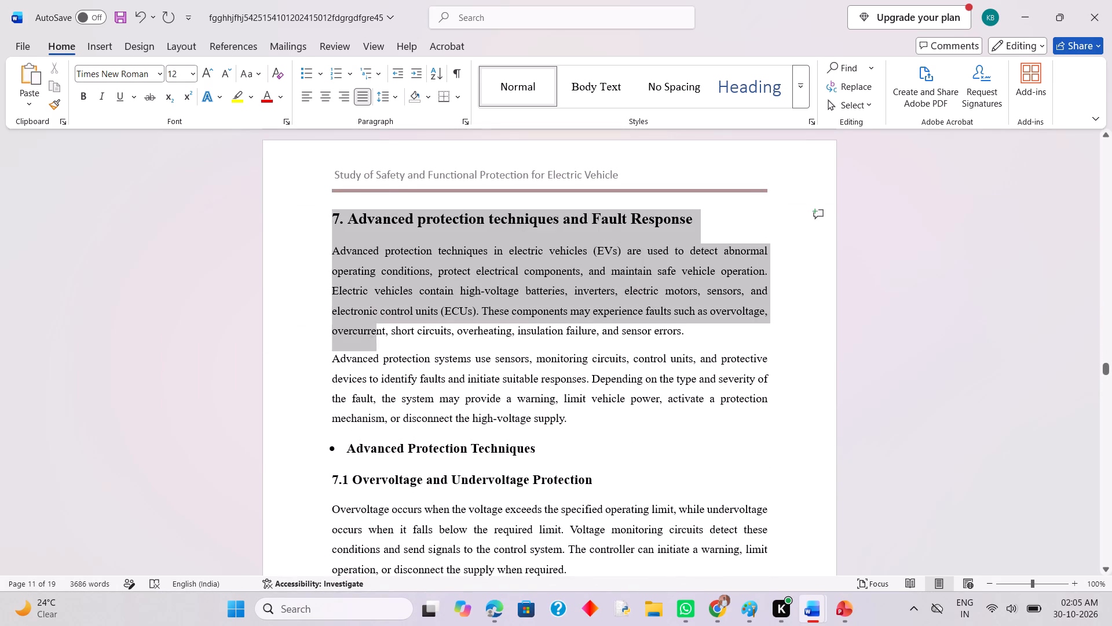
drag(386, 379, 444, 510)
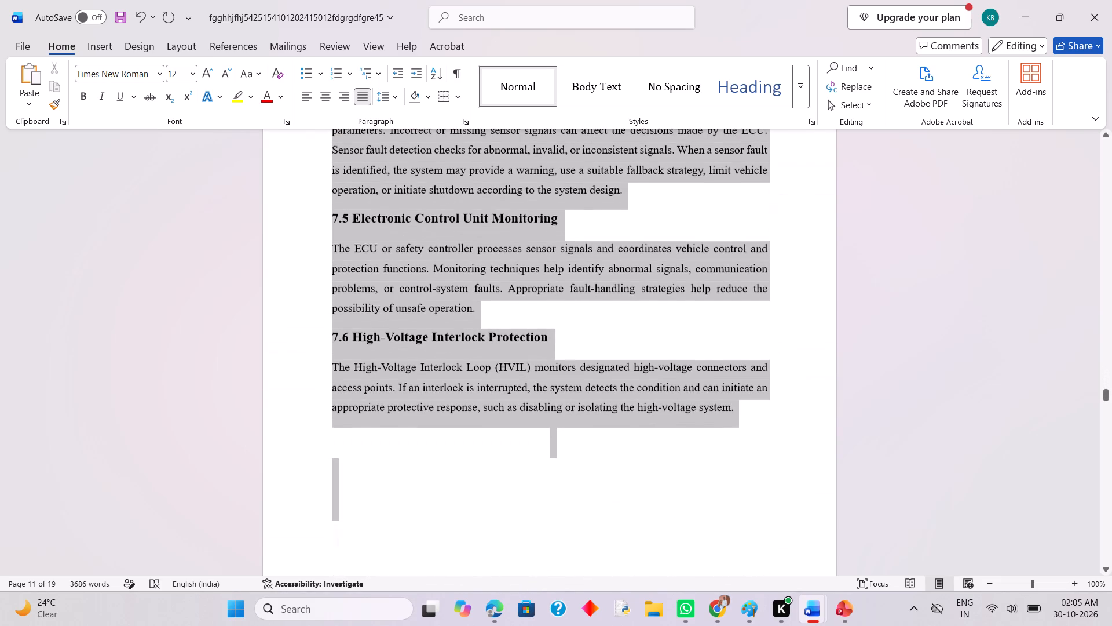
drag(444, 510, 451, 496)
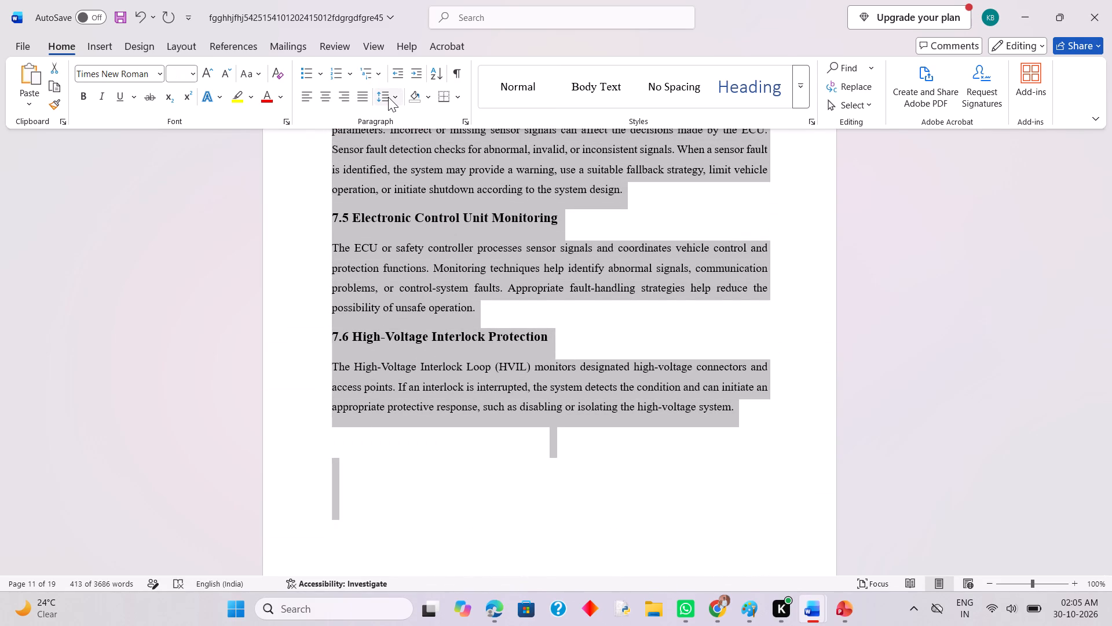
click(392, 95)
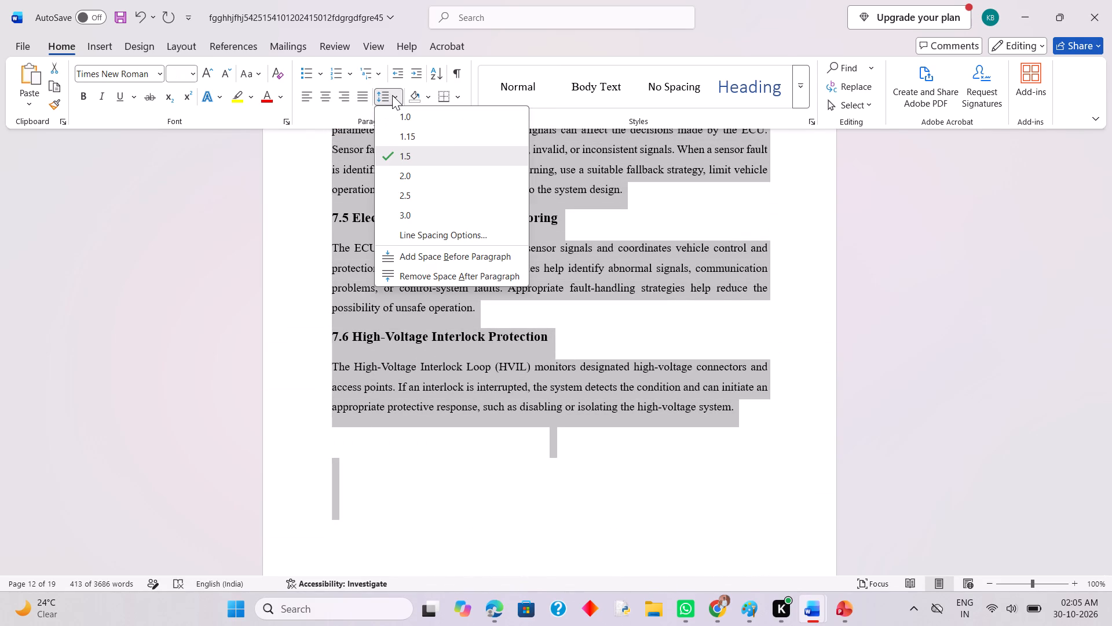
click(396, 152)
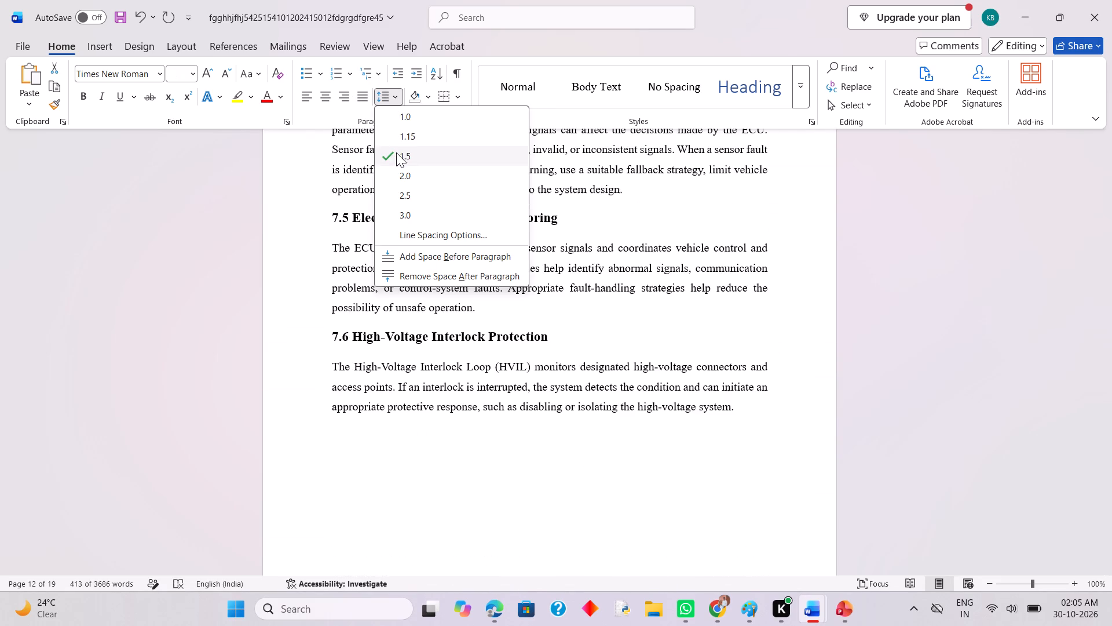
click(363, 99)
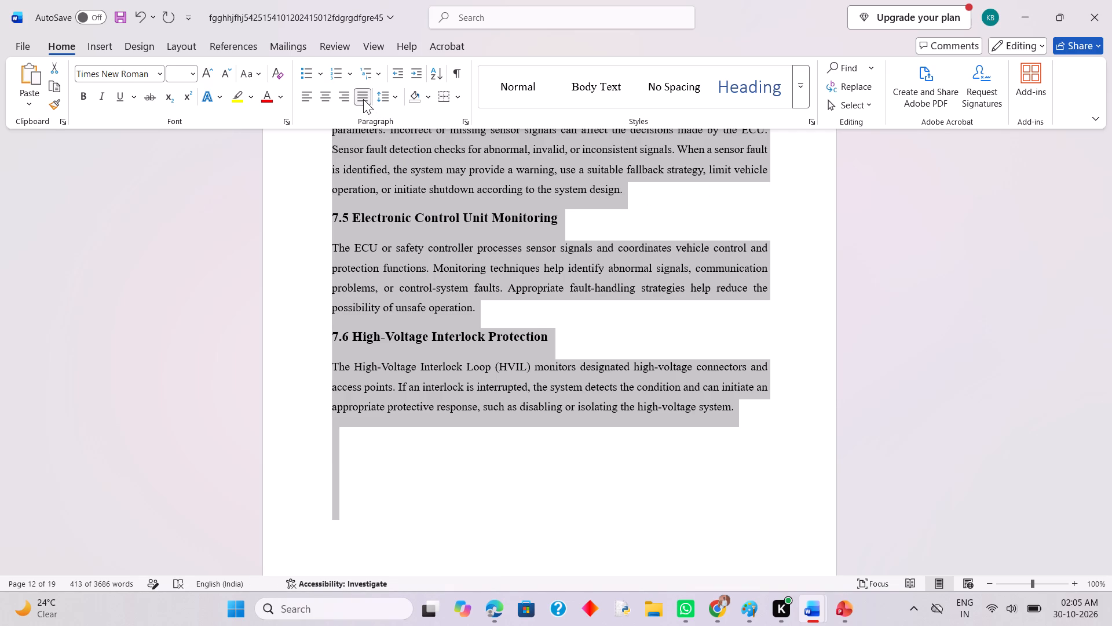
click(419, 471)
Set 1.5 line spacing for the Fault Response Mechanism text on page 13, from the opening paragraph through item 6, Safe State.
scroll(419, 471, down, 1)
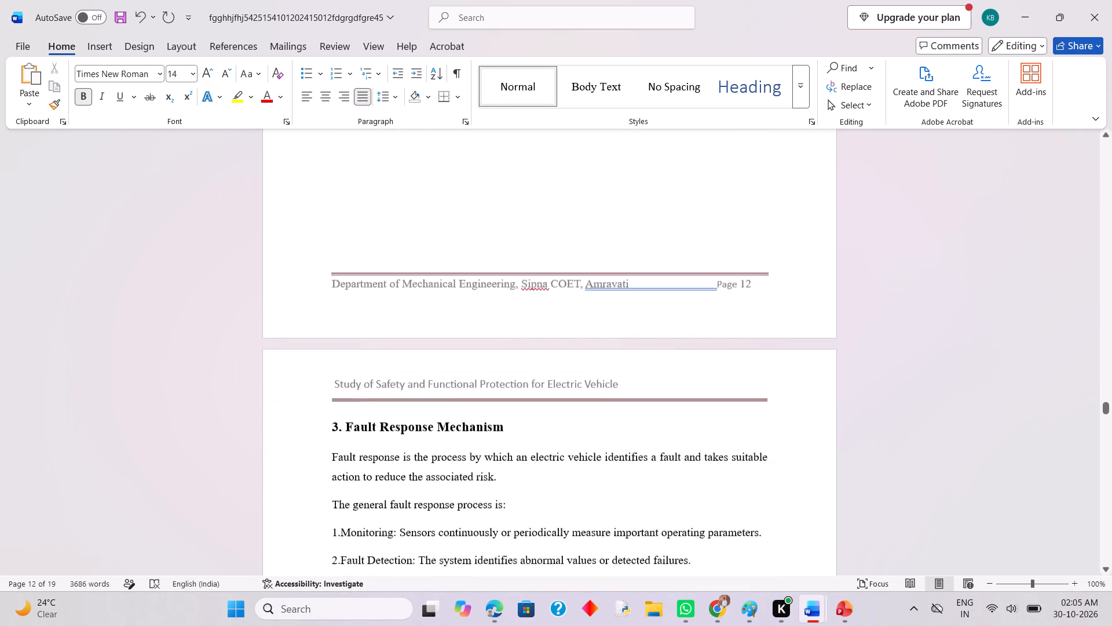
scroll(419, 471, down, 1)
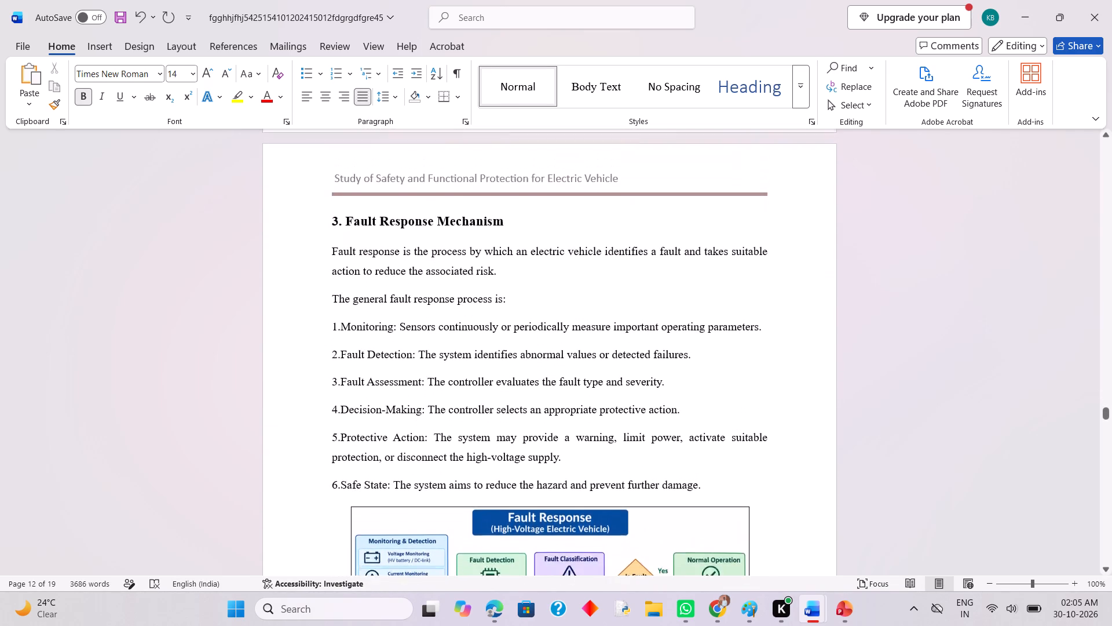
scroll(419, 471, down, 1)
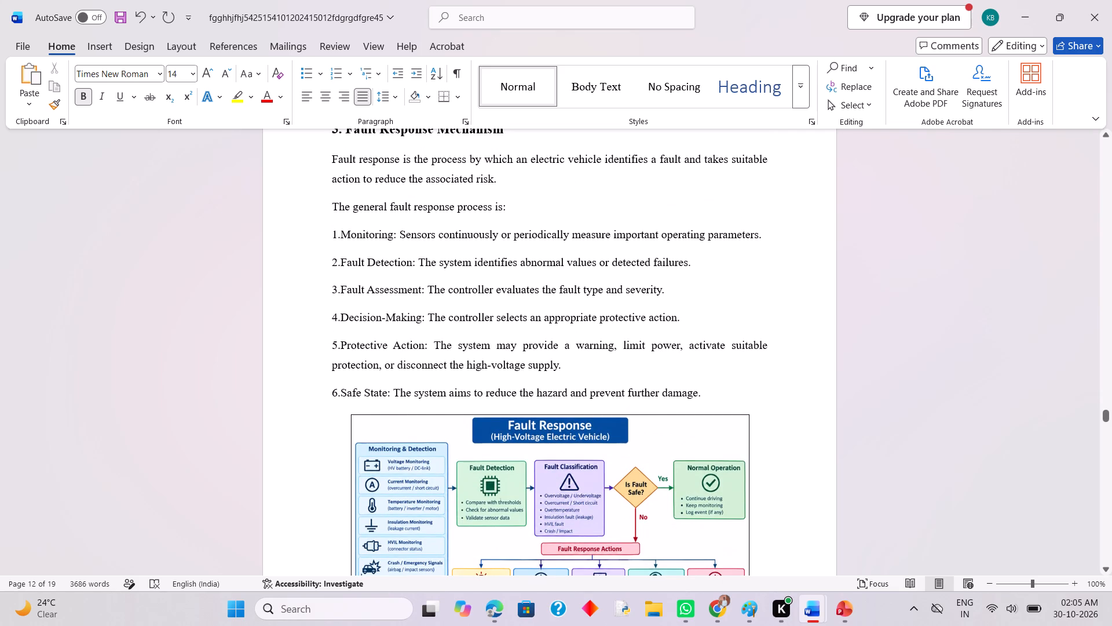
drag(328, 157, 535, 434)
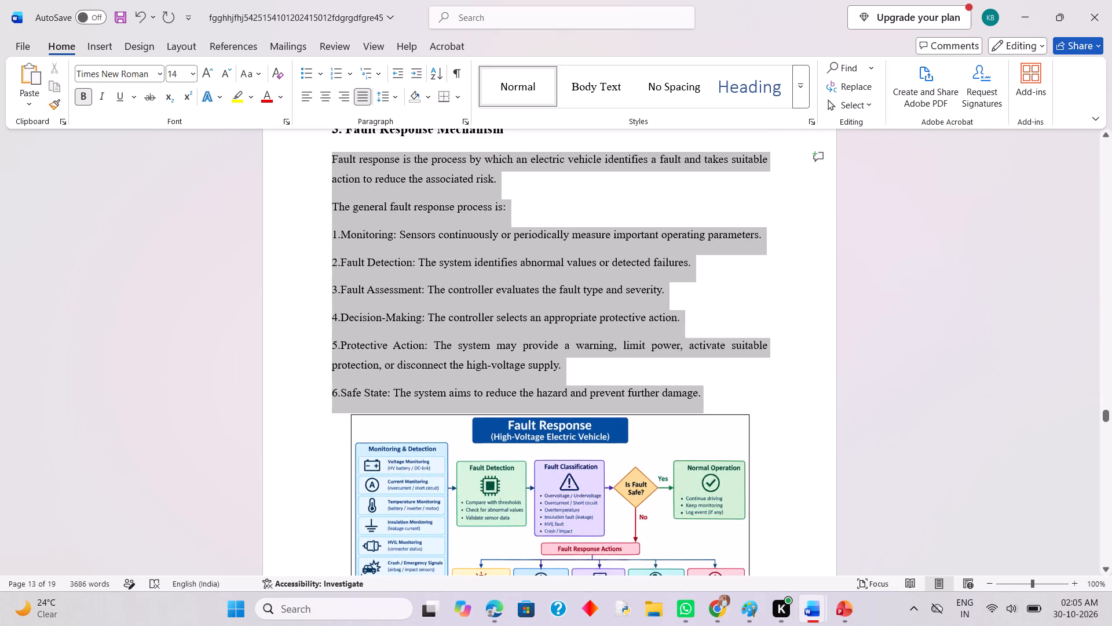
drag(535, 434, 574, 417)
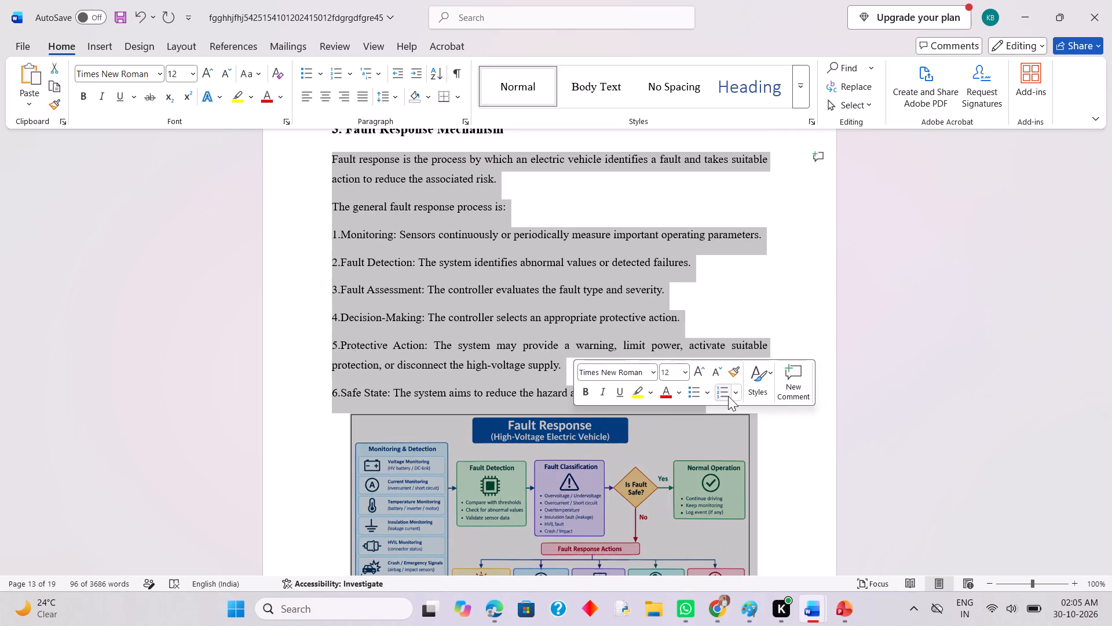
click(637, 197)
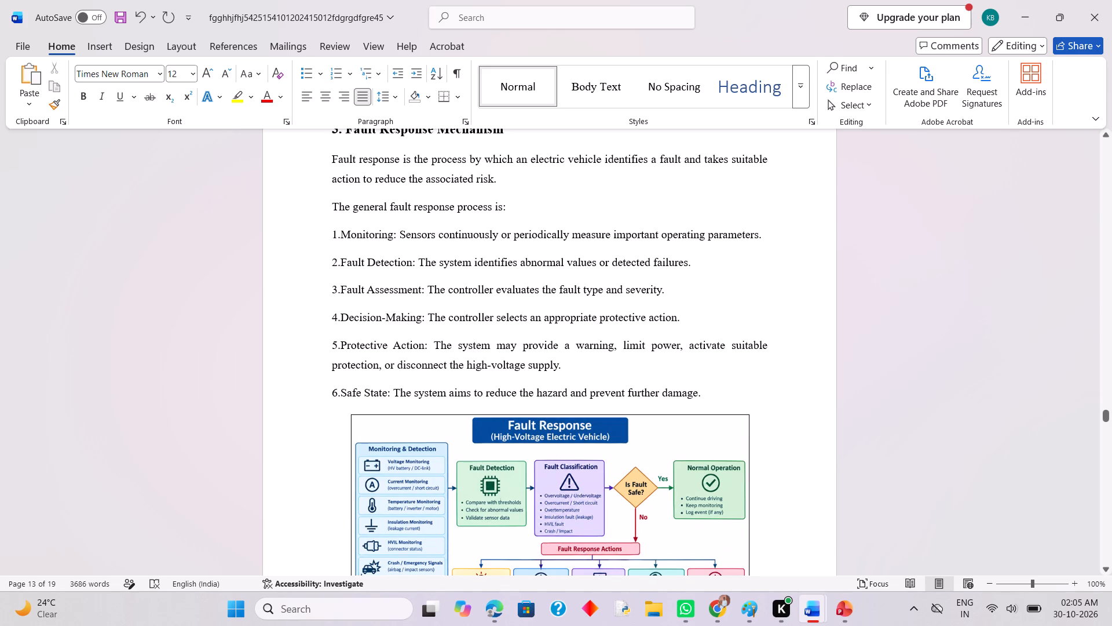
drag(711, 393, 343, 177)
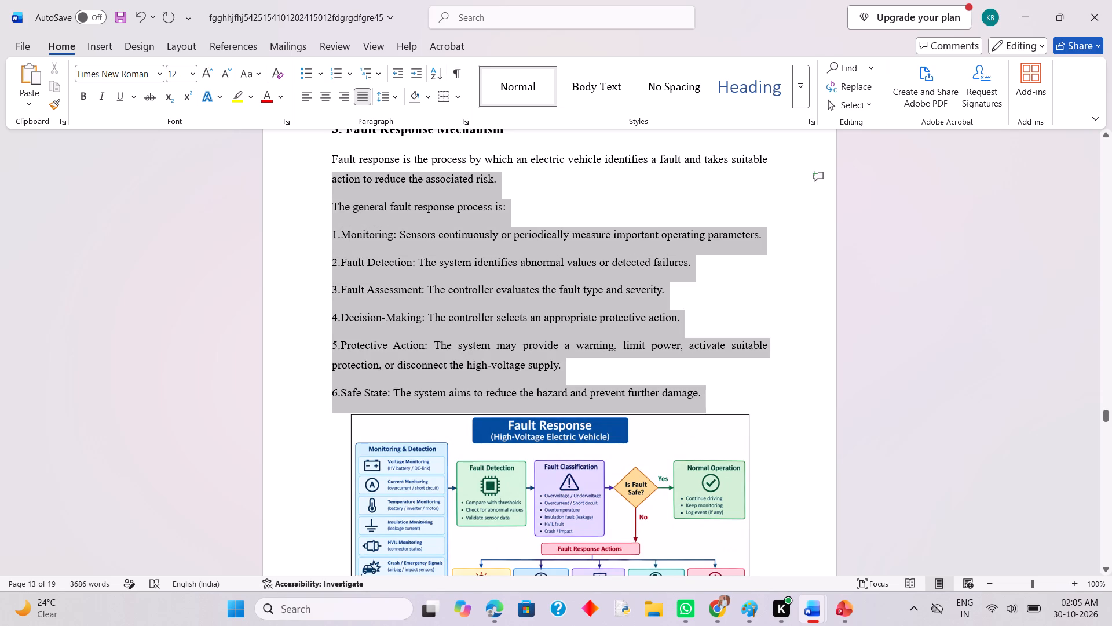
drag(343, 177, 336, 166)
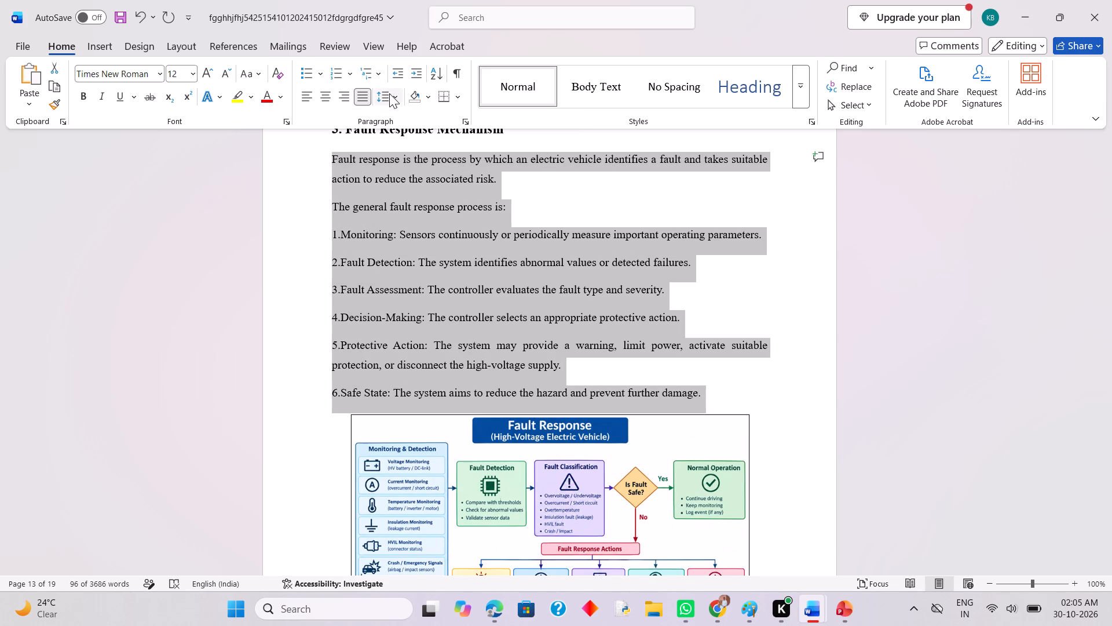
click(396, 96)
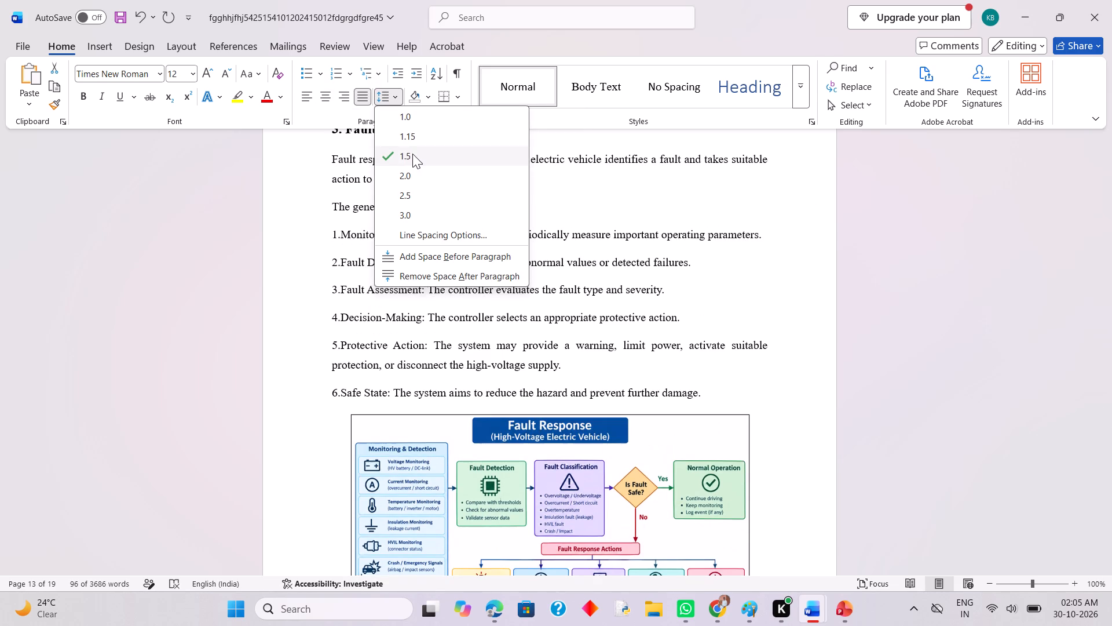
click(412, 154)
click(556, 182)
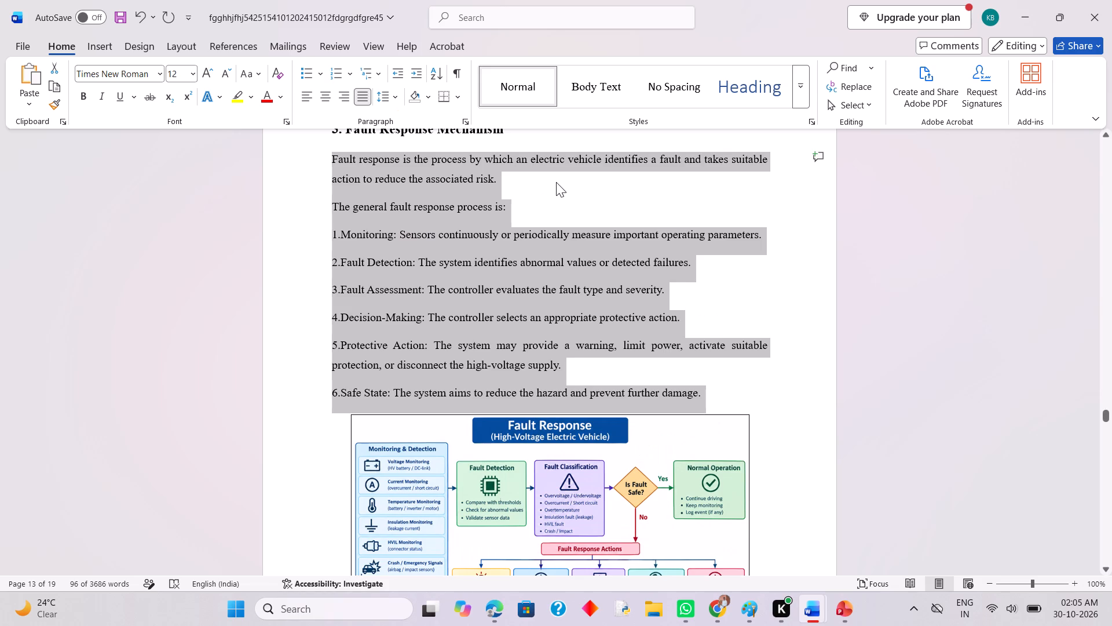
Set 1.5 line spacing for section 8, from the Battery Protection item under 8.1 through item 8, Integration Challenges, under 8.3.
scroll(556, 182, down, 1)
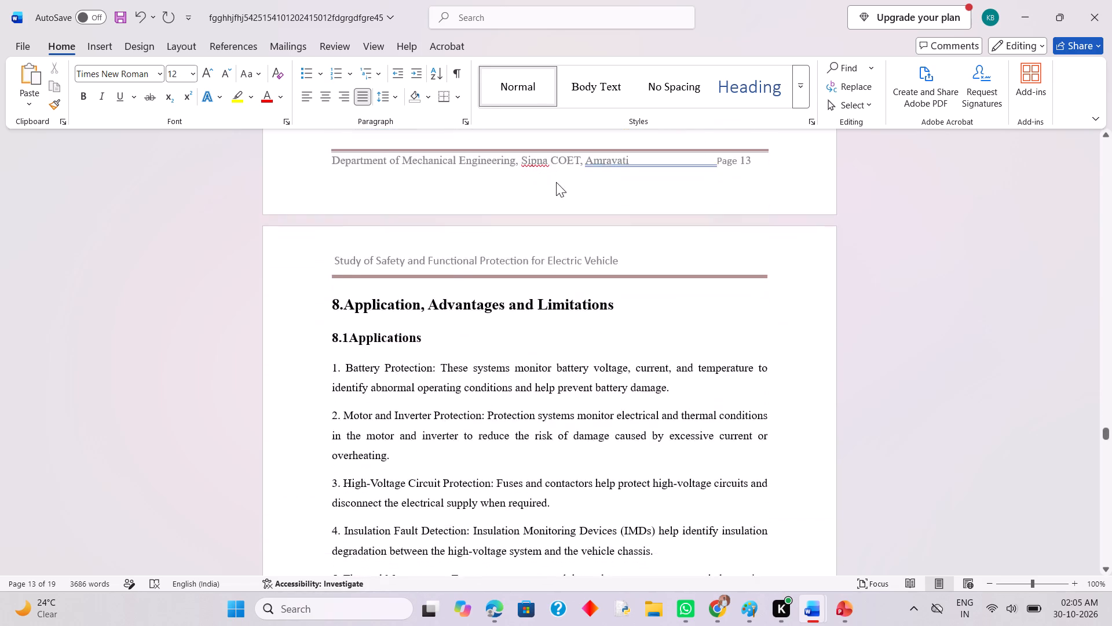
scroll(556, 182, down, 1)
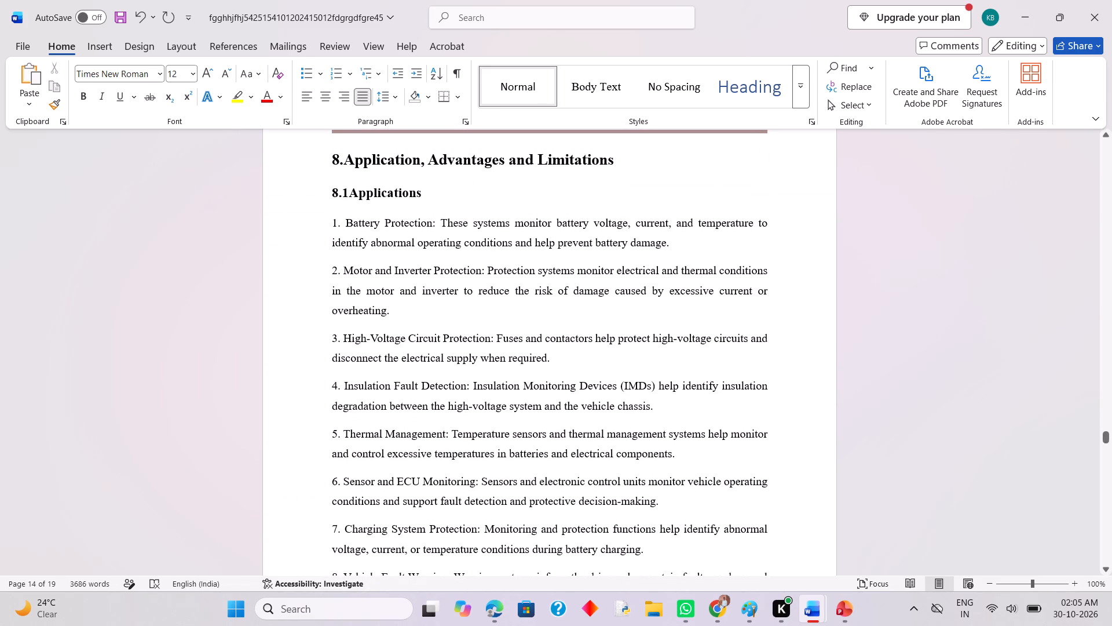
drag(333, 220, 461, 588)
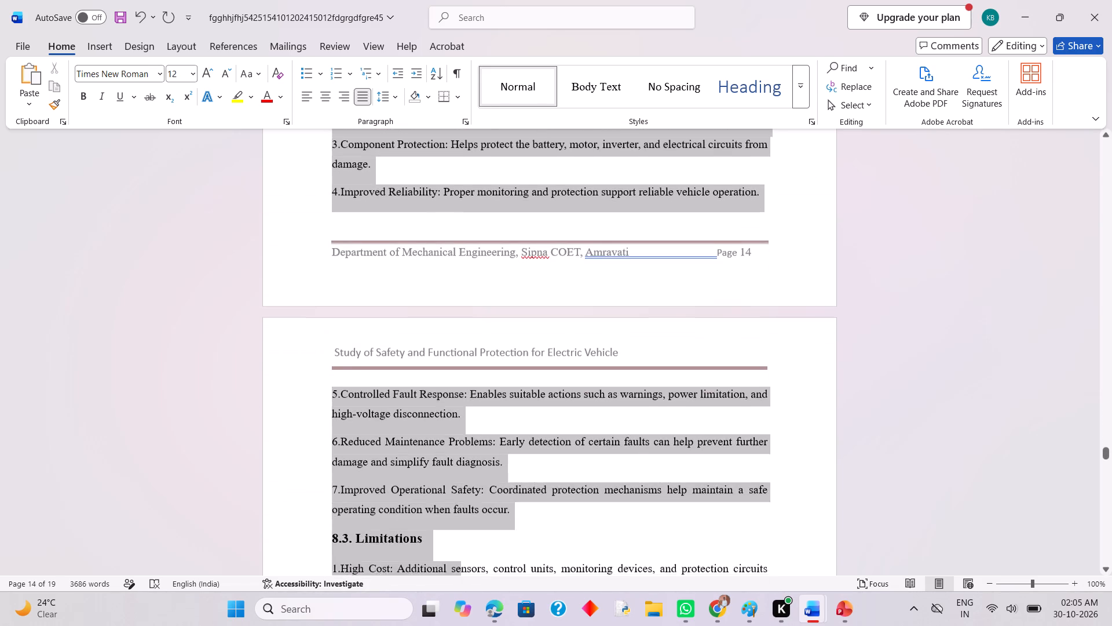
drag(461, 588, 484, 299)
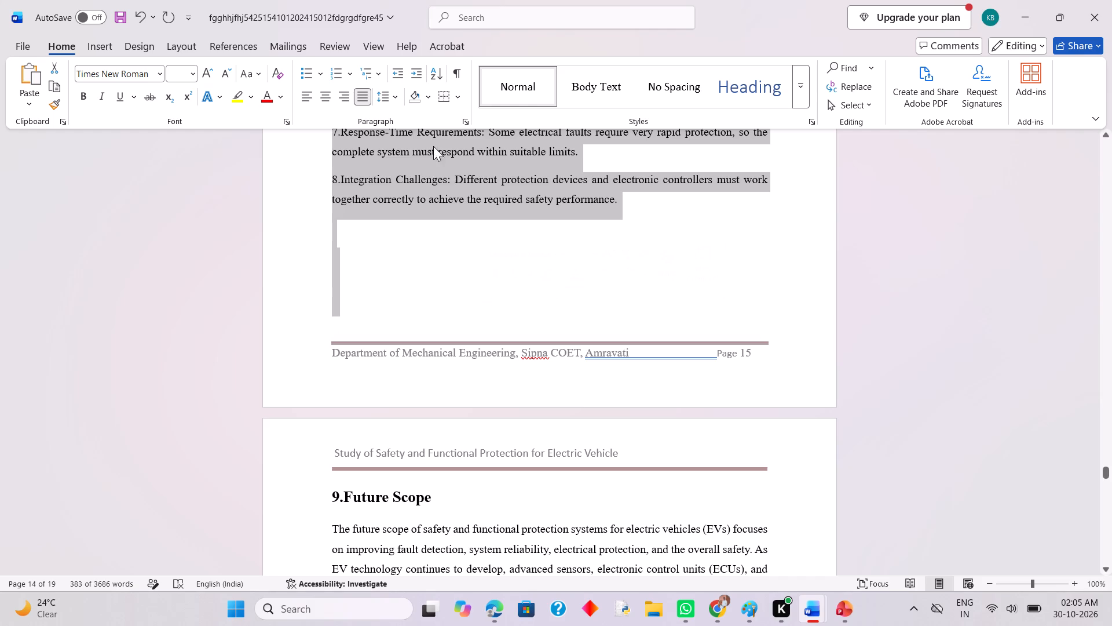
click(394, 92)
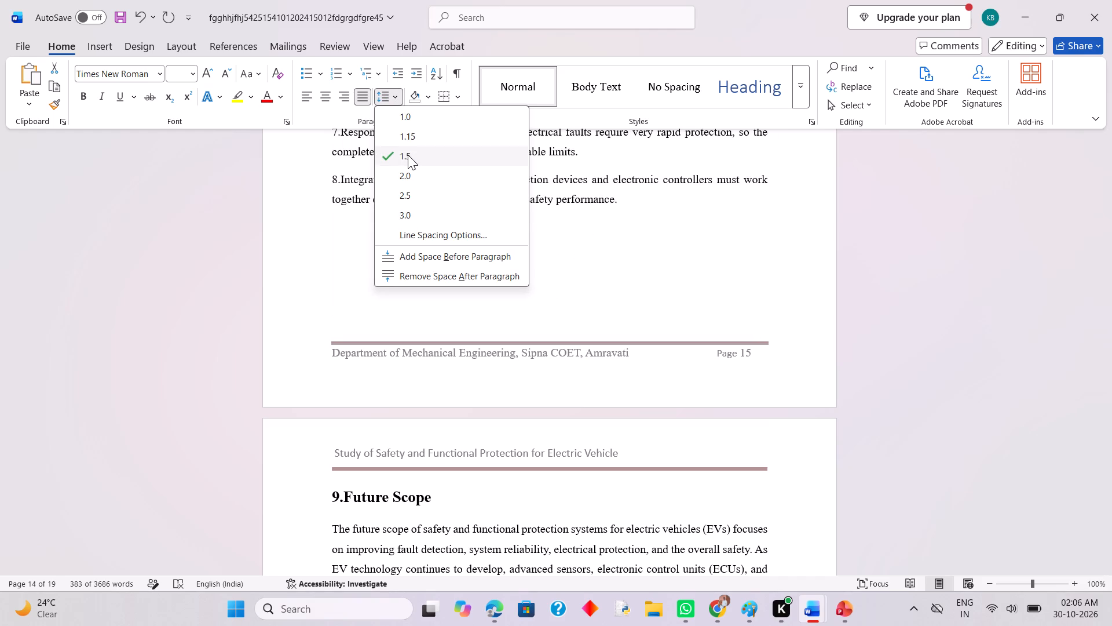
click(408, 155)
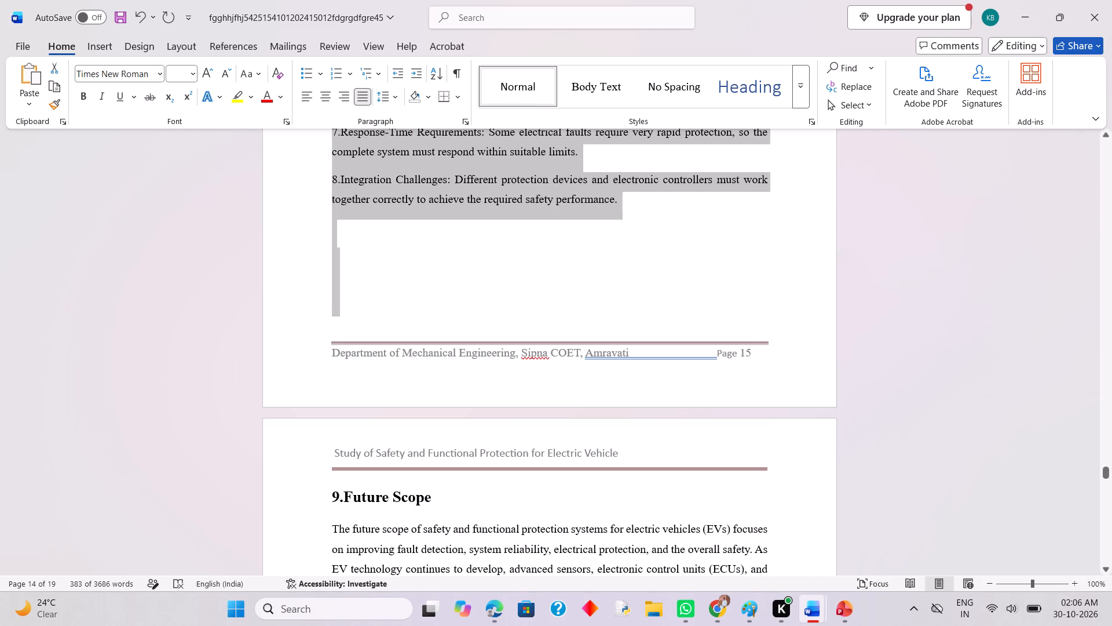
Set 1.5 line spacing for the section 9 Future Scope text on page 16, from the opening paragraph through item 11.
drag(332, 530, 603, 237)
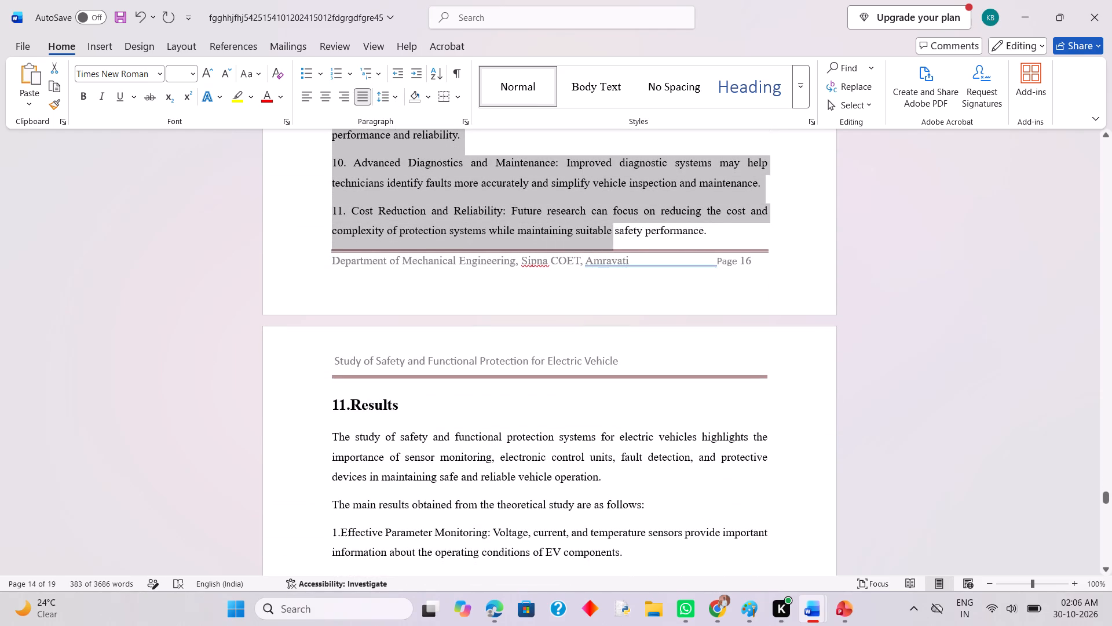
drag(603, 237, 745, 230)
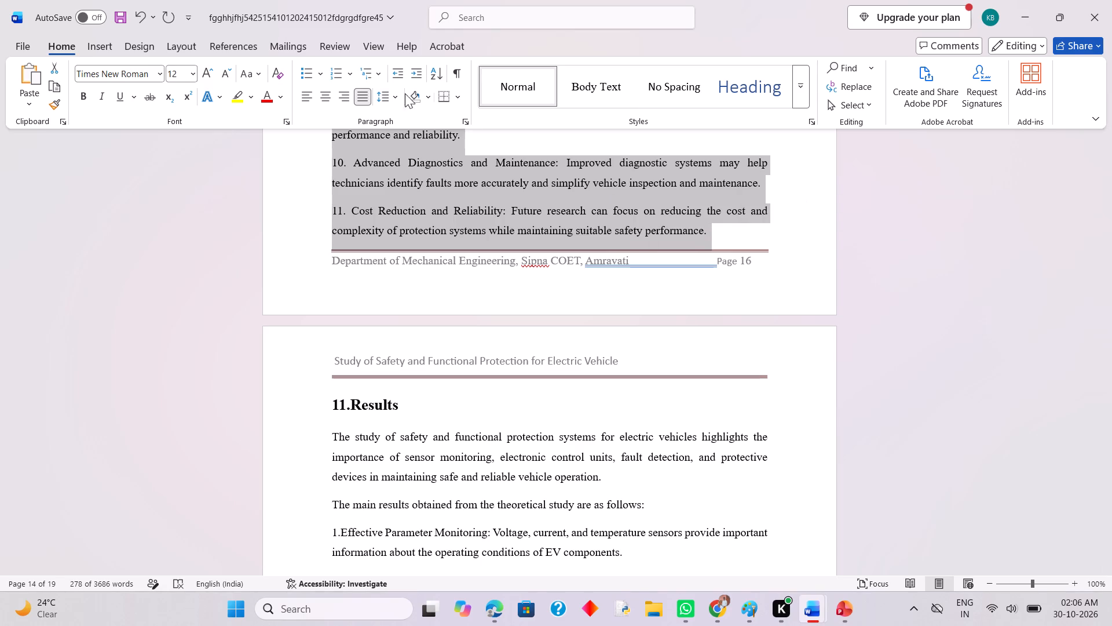
click(390, 94)
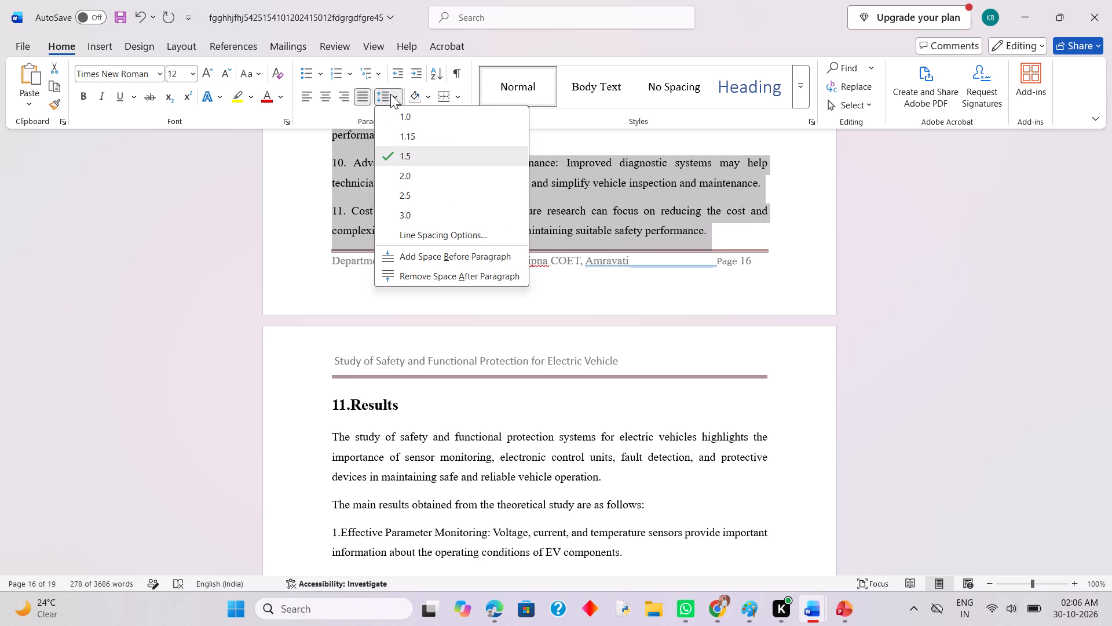
click(403, 155)
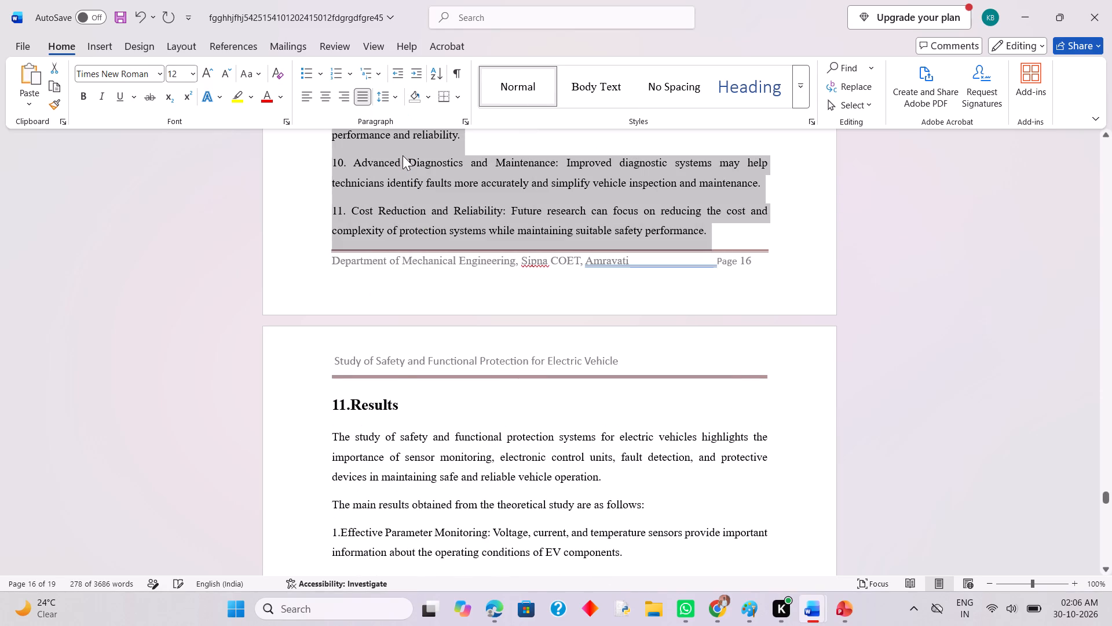
Set 1.5 line spacing for the section 11 Results text on page 17, from the opening paragraph through item 7, Identification of Limitations.
drag(327, 439, 412, 462)
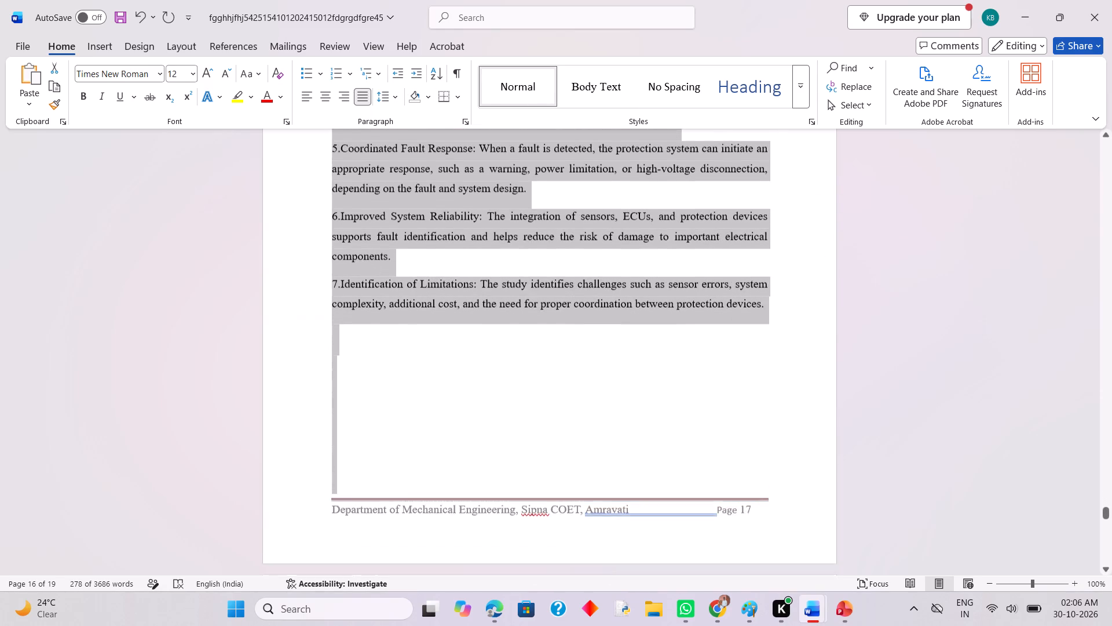
drag(412, 462, 451, 327)
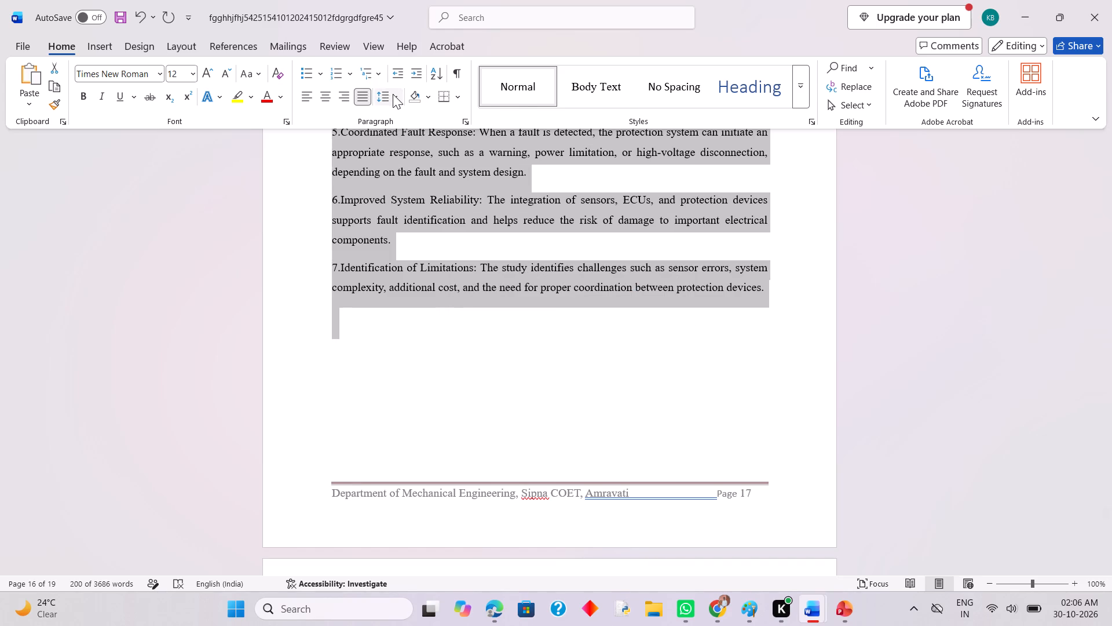
click(393, 94)
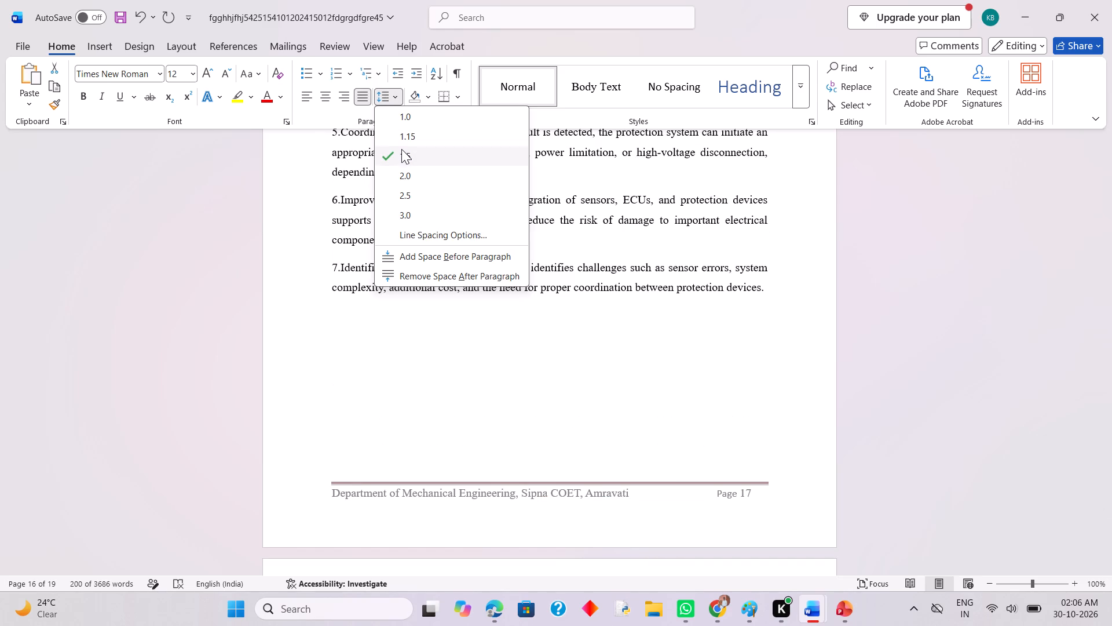
click(401, 149)
click(404, 383)
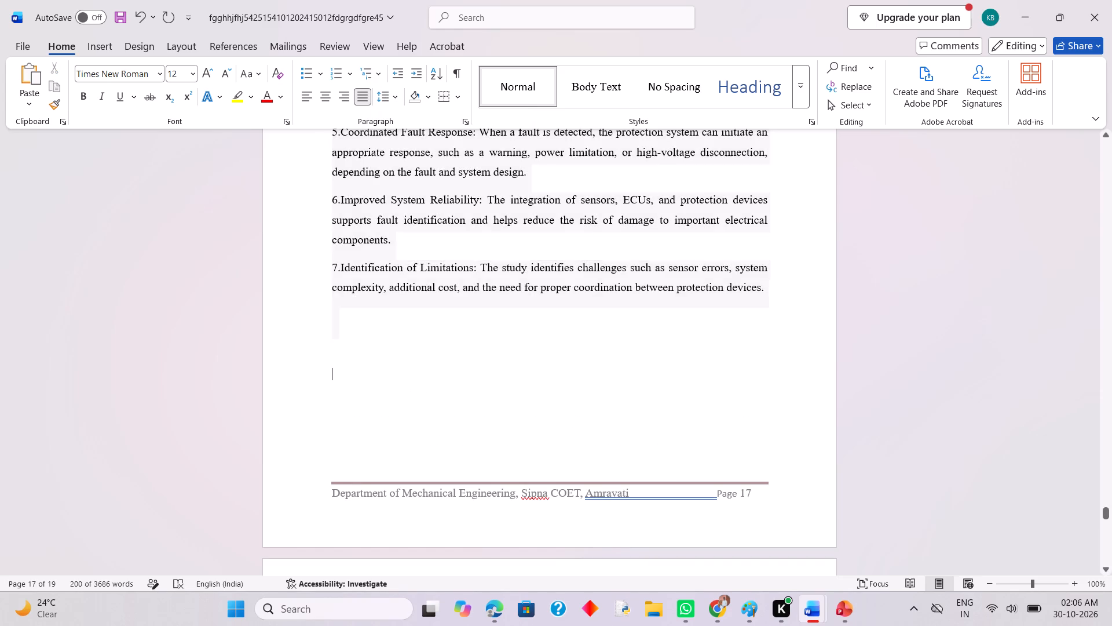
Set 1.5 line spacing for the section 12 Conclusion text on page 18, covering all three paragraphs.
scroll(404, 383, down, 1)
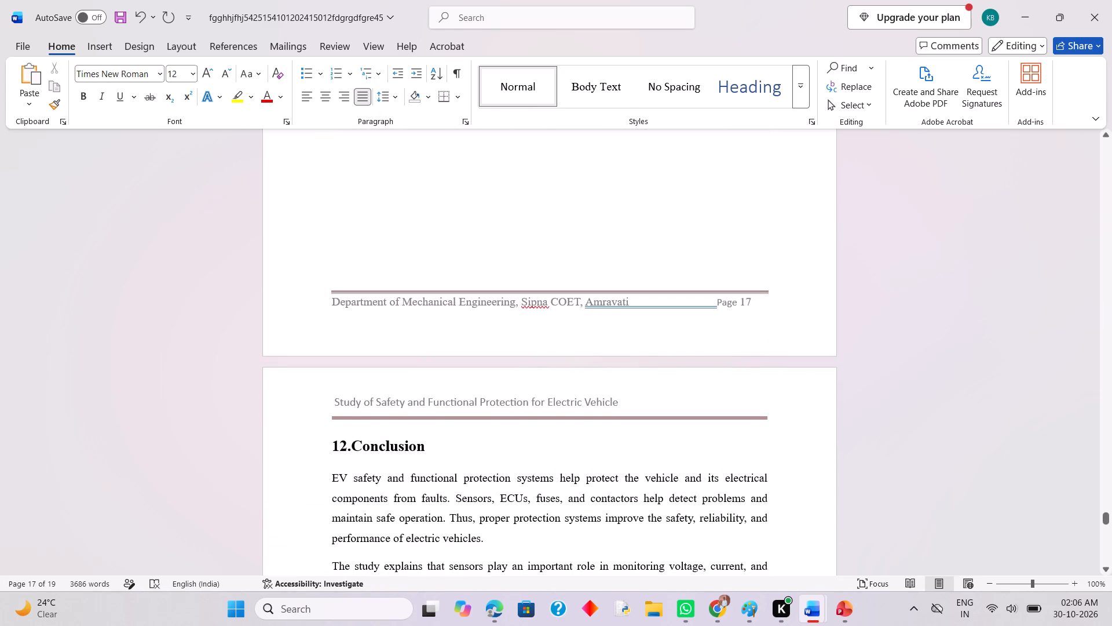
drag(327, 476, 449, 243)
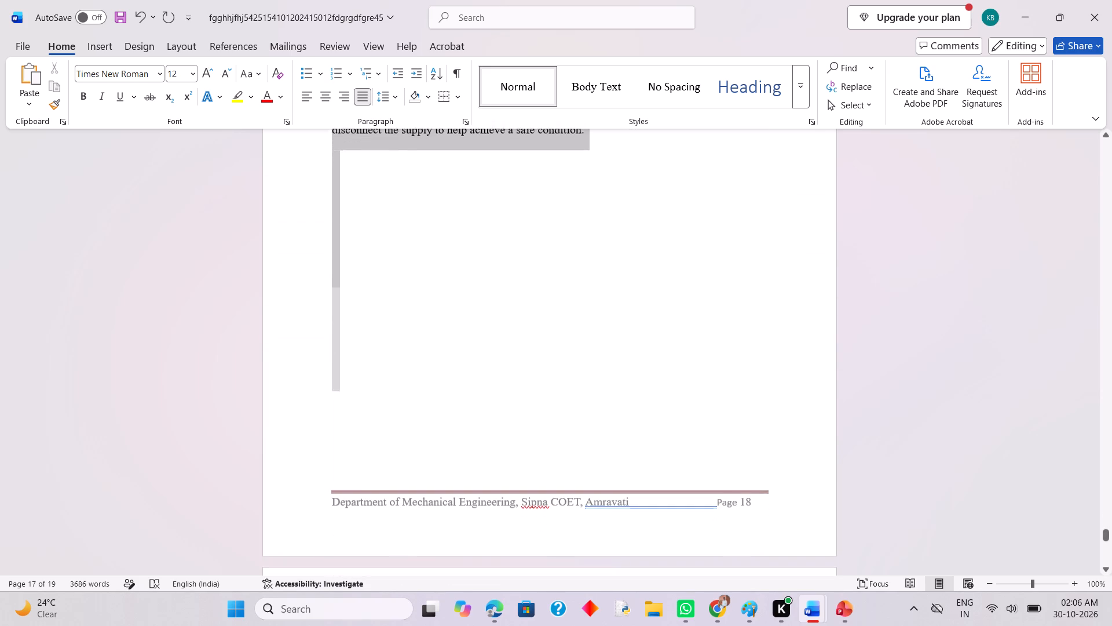
drag(449, 243, 559, 162)
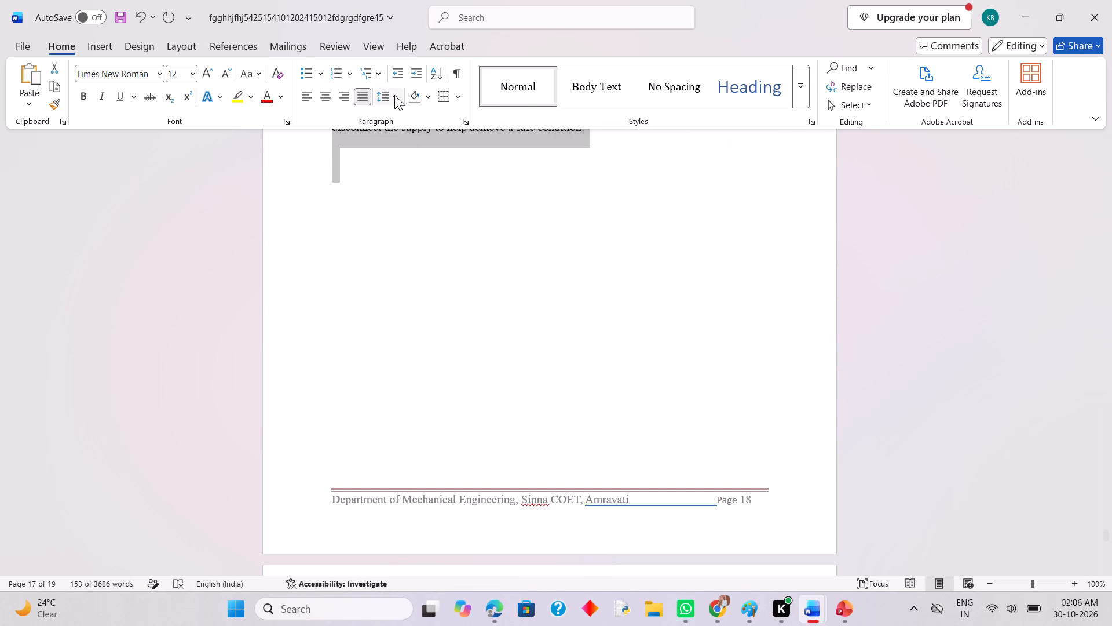
click(394, 95)
click(412, 152)
click(437, 311)
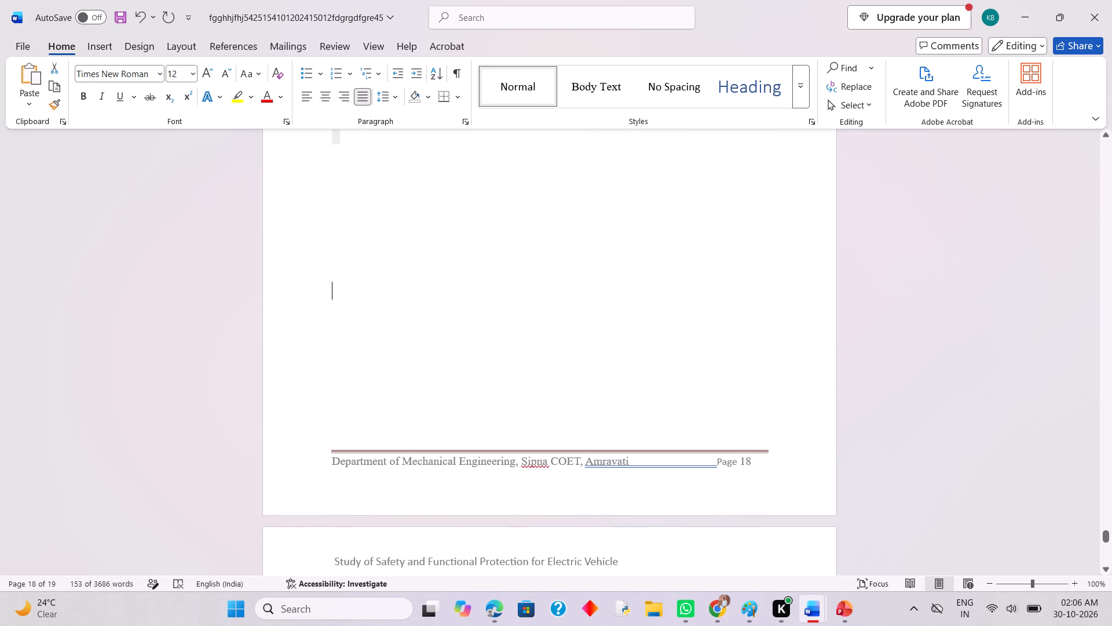
Set 1.5 line spacing for the section 13 References list on page 19, from entry 1 through entry 8.
scroll(437, 312, up, 1)
scroll(437, 312, right, 1)
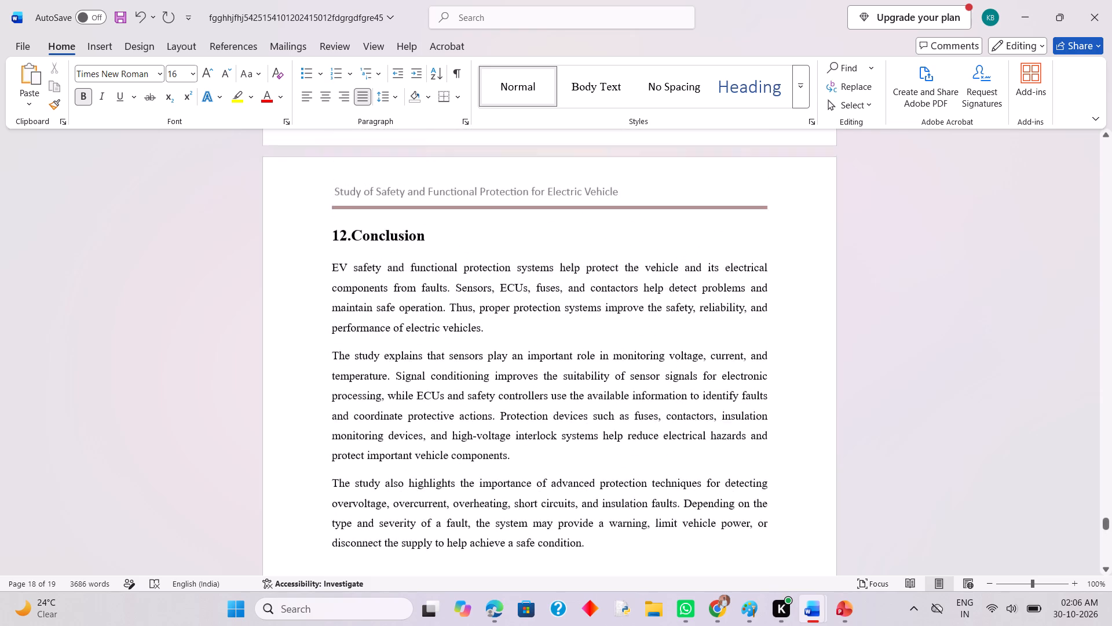
scroll(437, 312, right, 1)
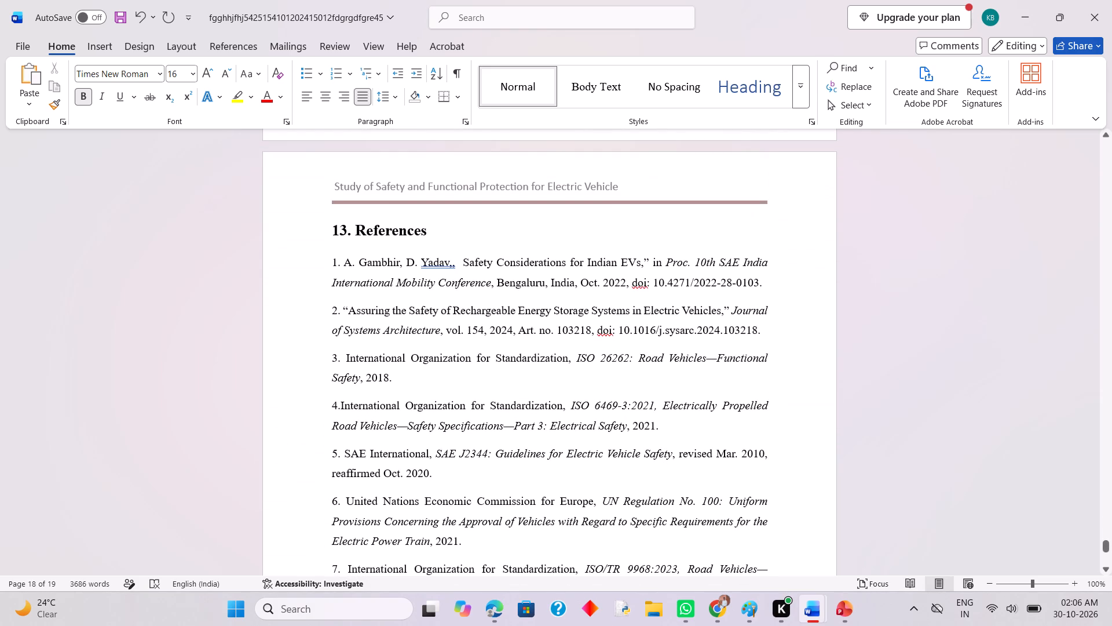
drag(331, 257, 413, 609)
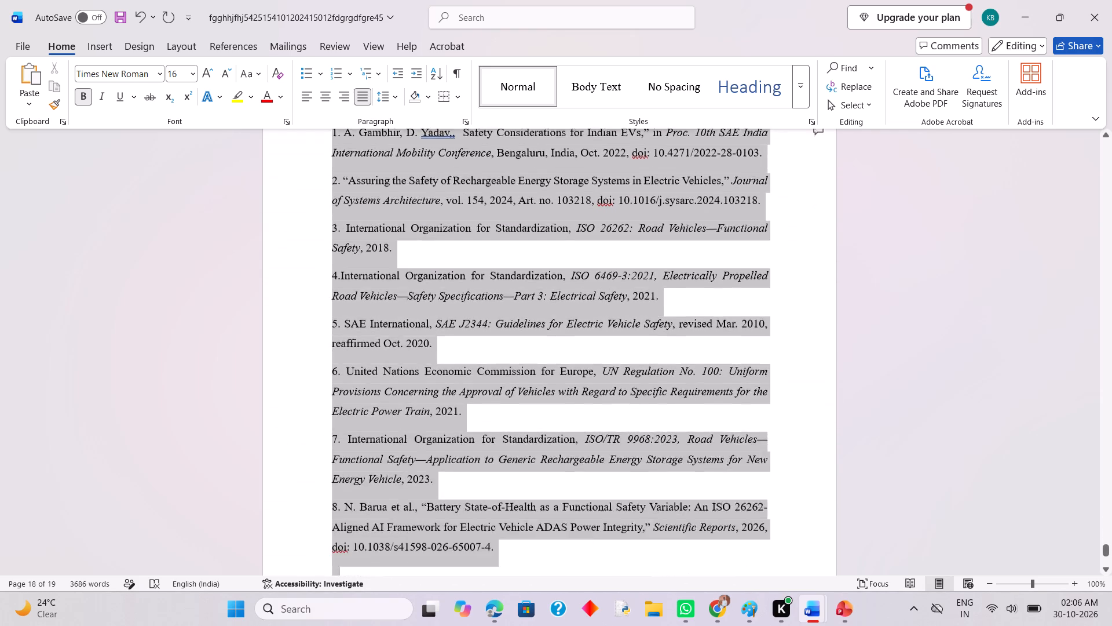
drag(413, 609, 503, 273)
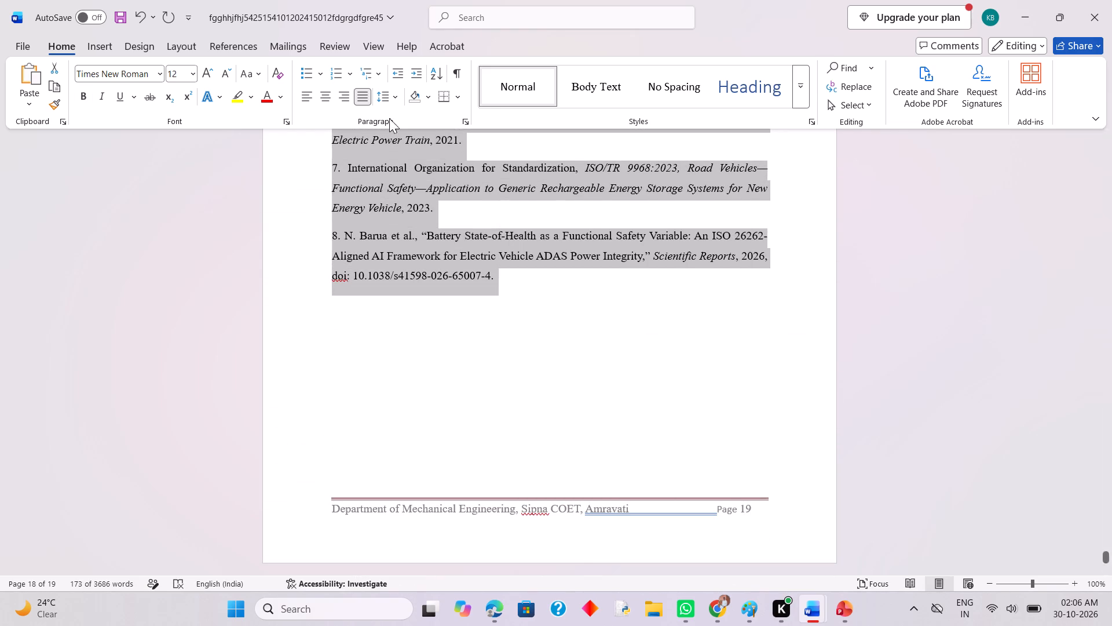
click(391, 100)
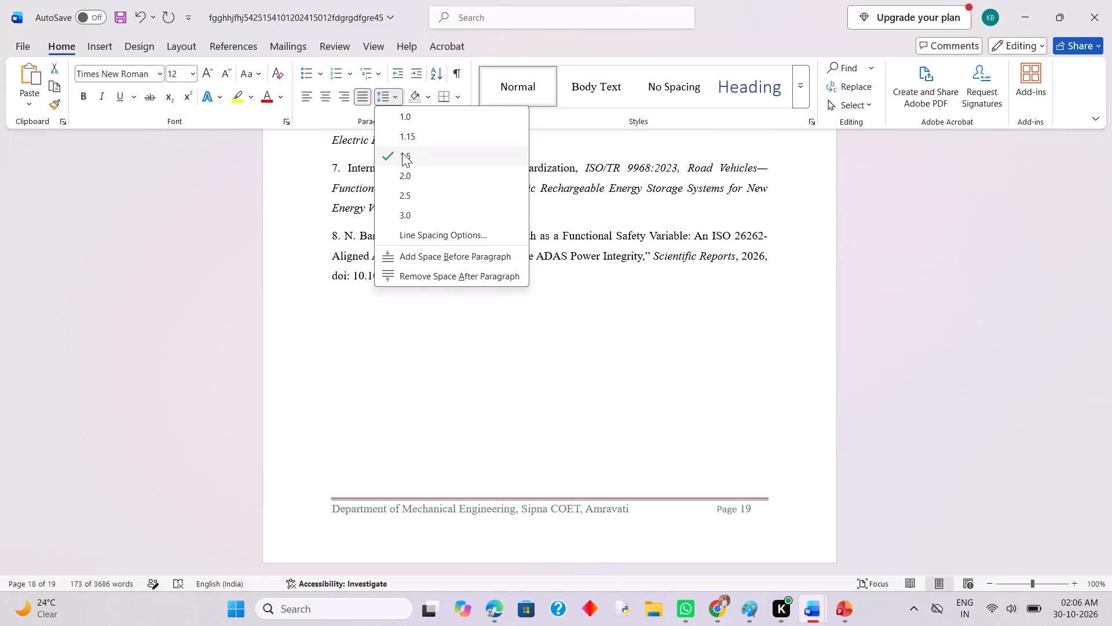
click(402, 152)
click(469, 363)
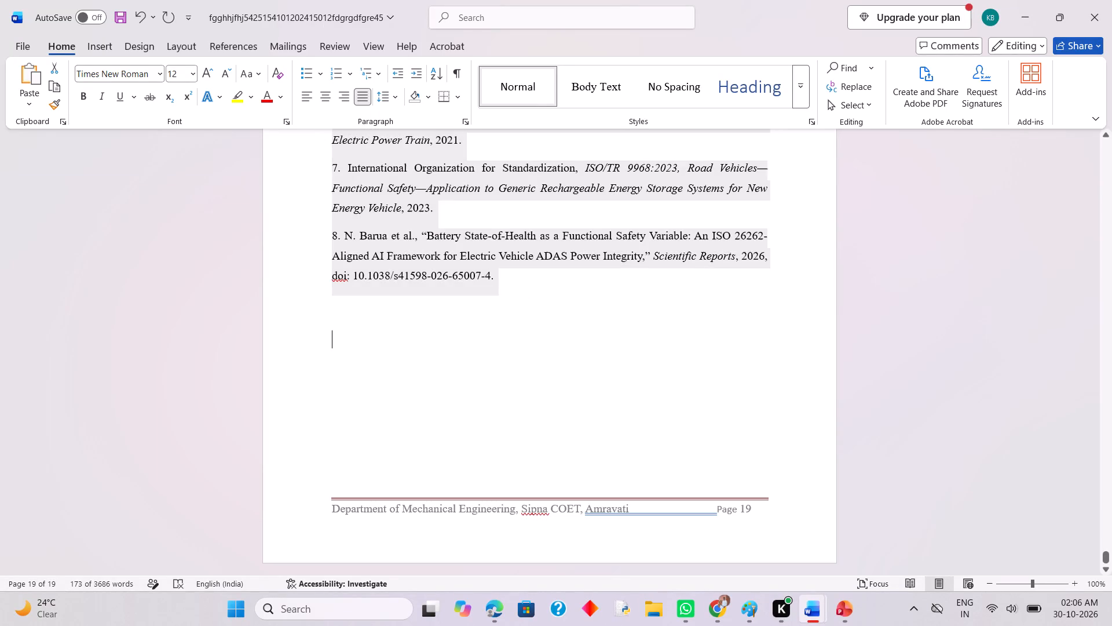
Look back through the report's formatting from the References section up to the Introduction on page 1.
scroll(469, 363, up, 2)
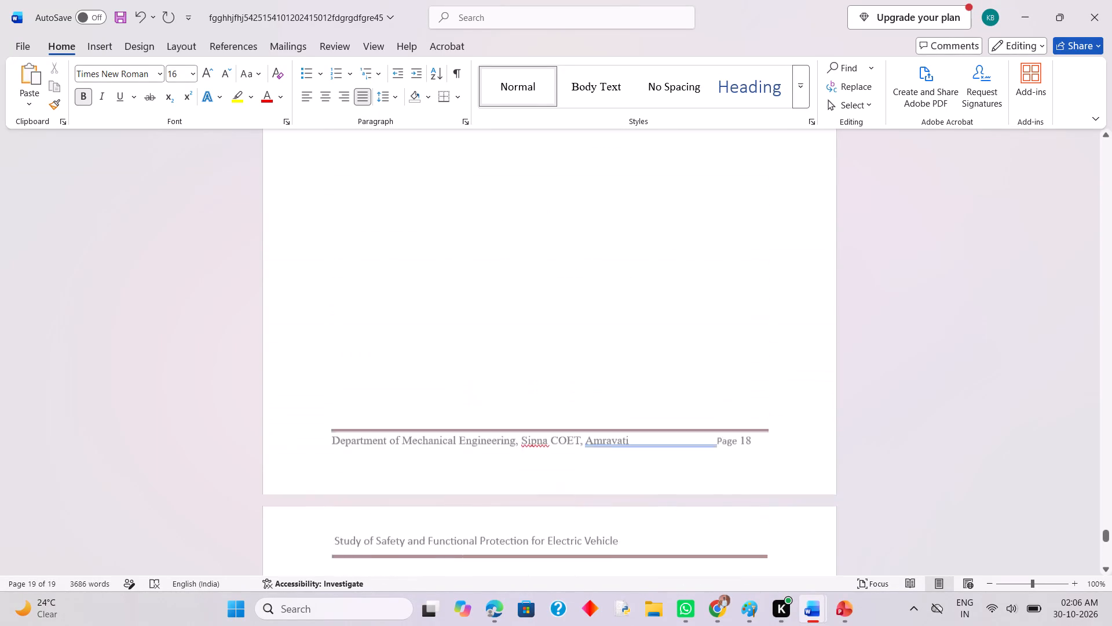
scroll(469, 363, up, 3)
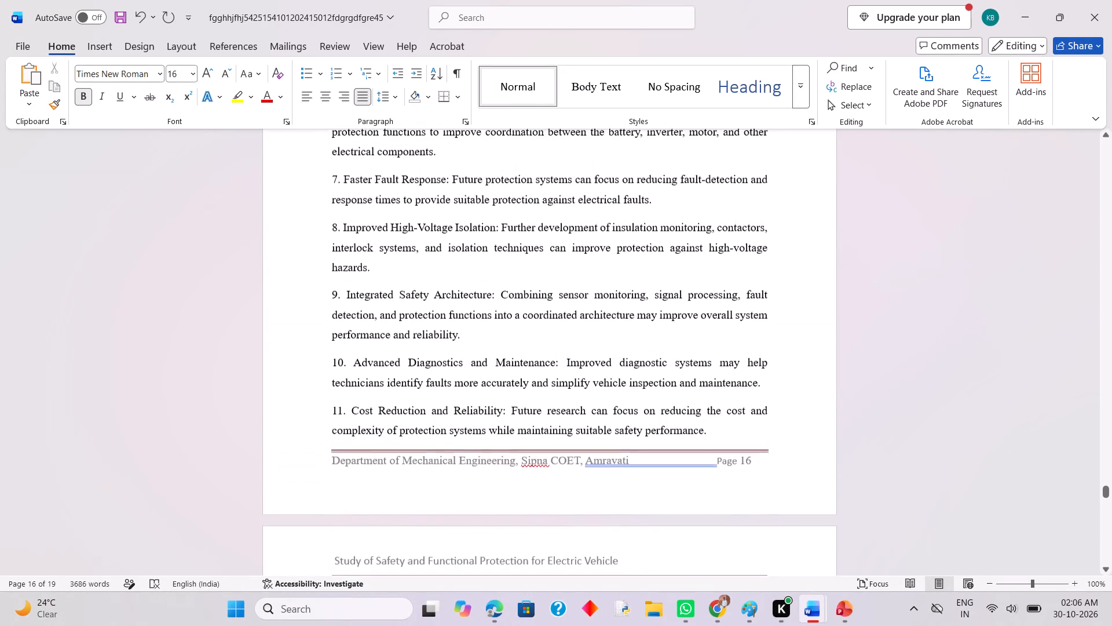
scroll(469, 363, up, 3)
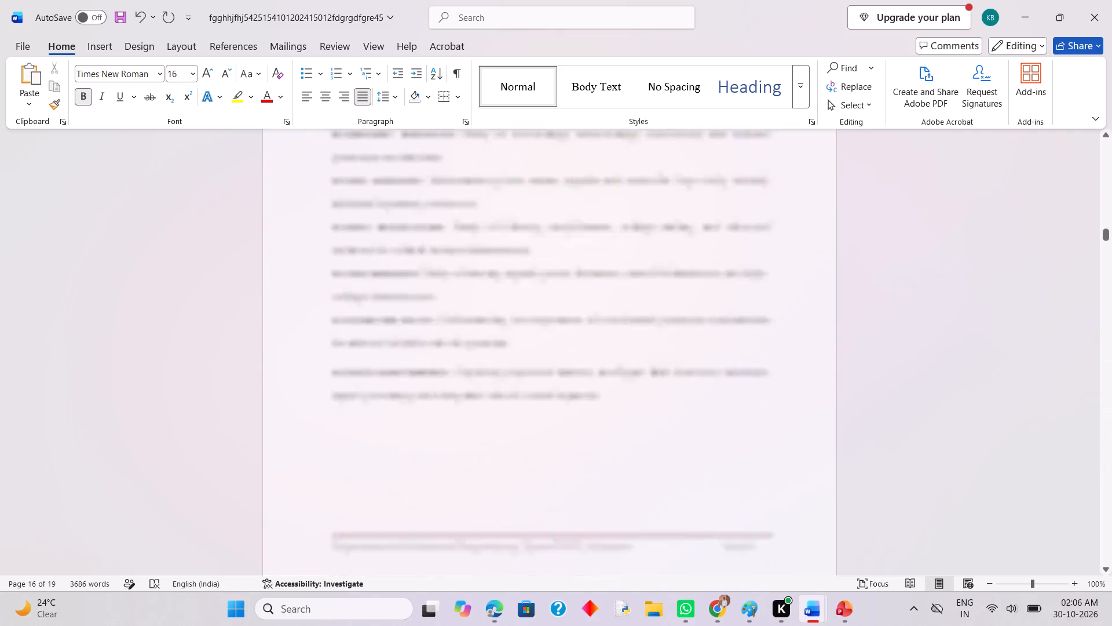
scroll(469, 363, up, 9)
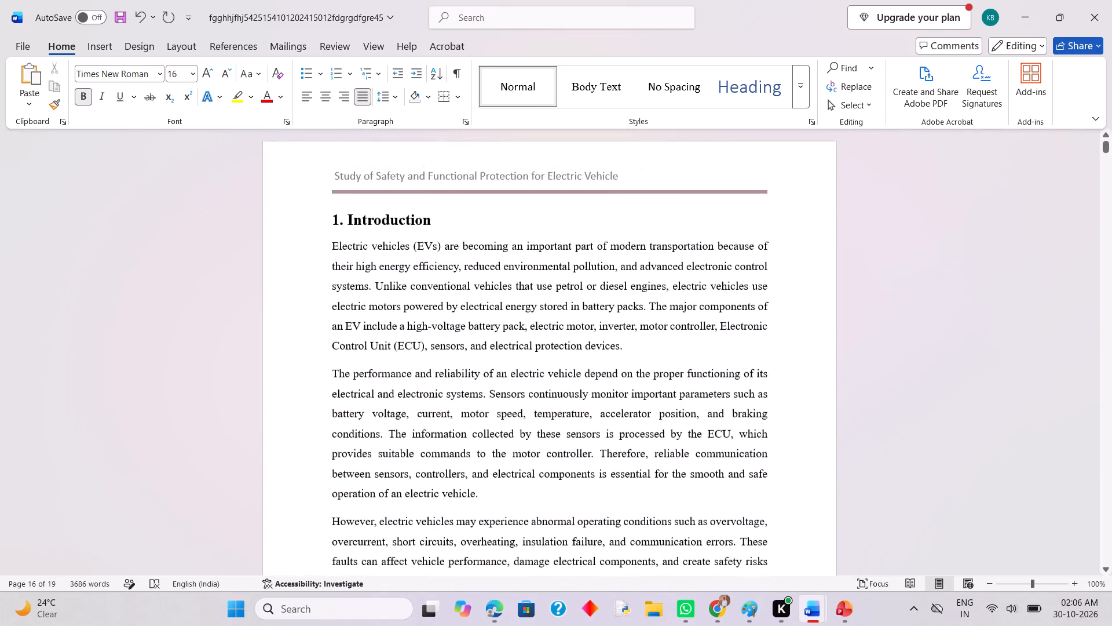
scroll(469, 363, up, 2)
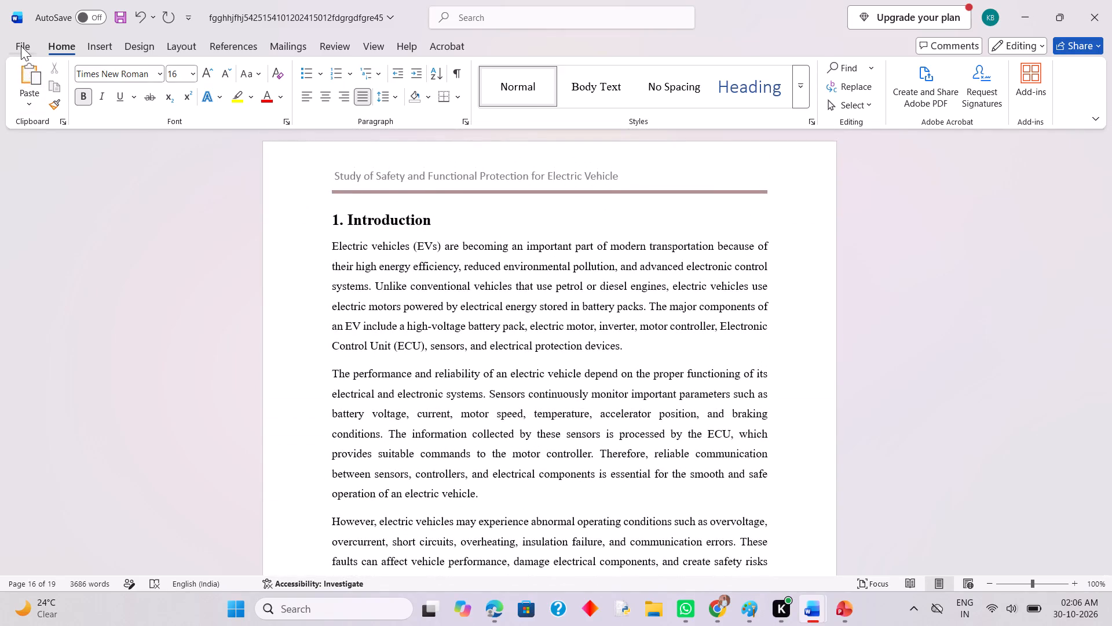
Save a copy of the report as a Word document named "k final report" in the Downloads folder.
click(21, 46)
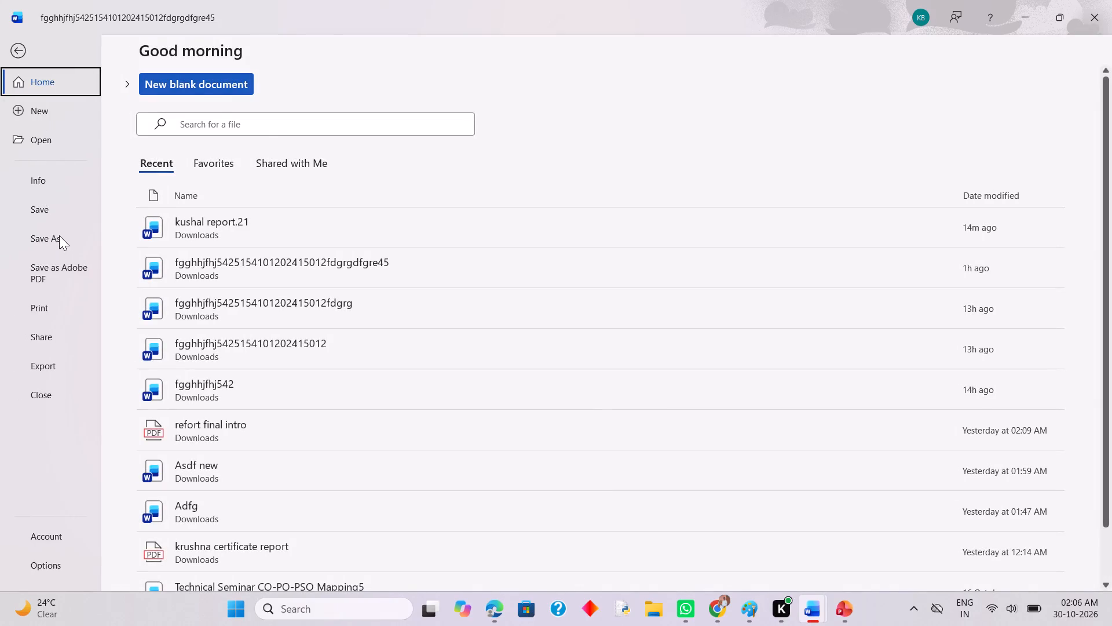
click(59, 235)
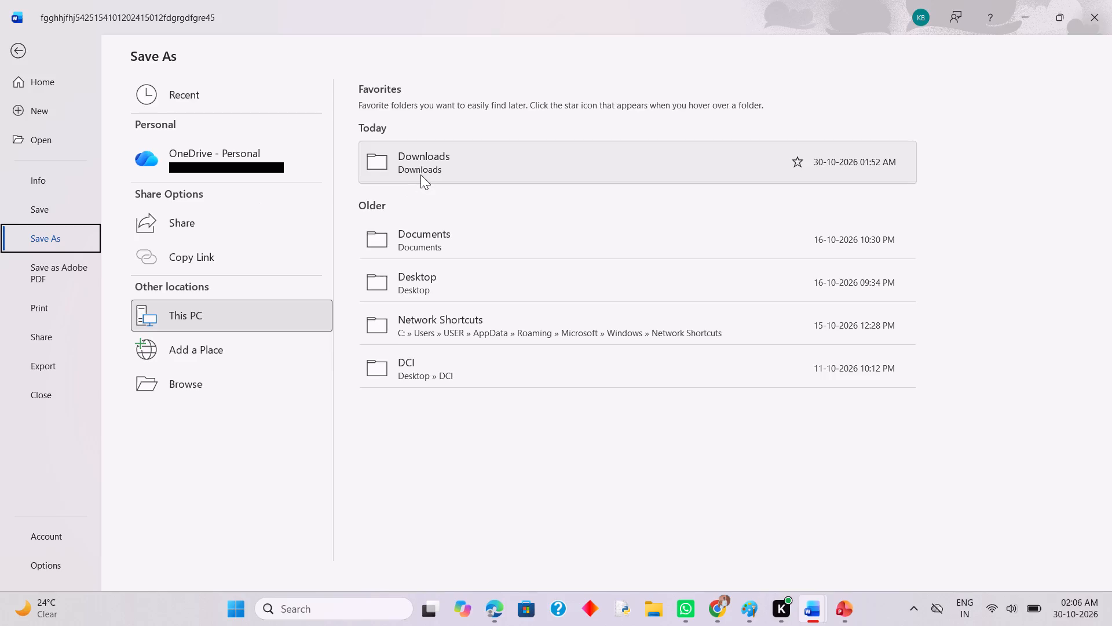
click(422, 173)
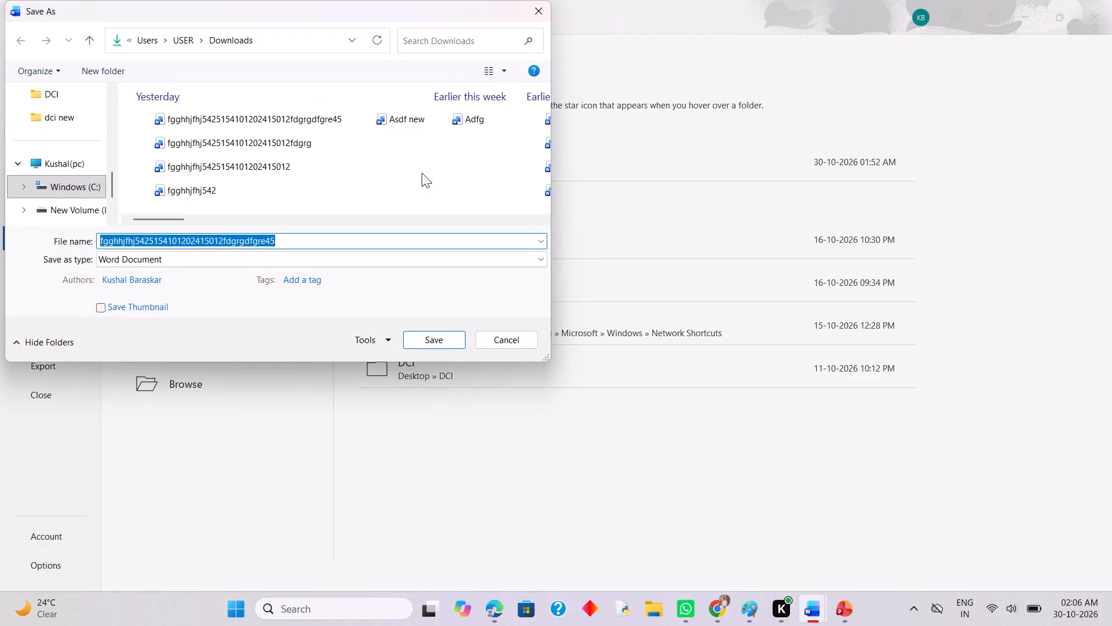
key(BackSpace)
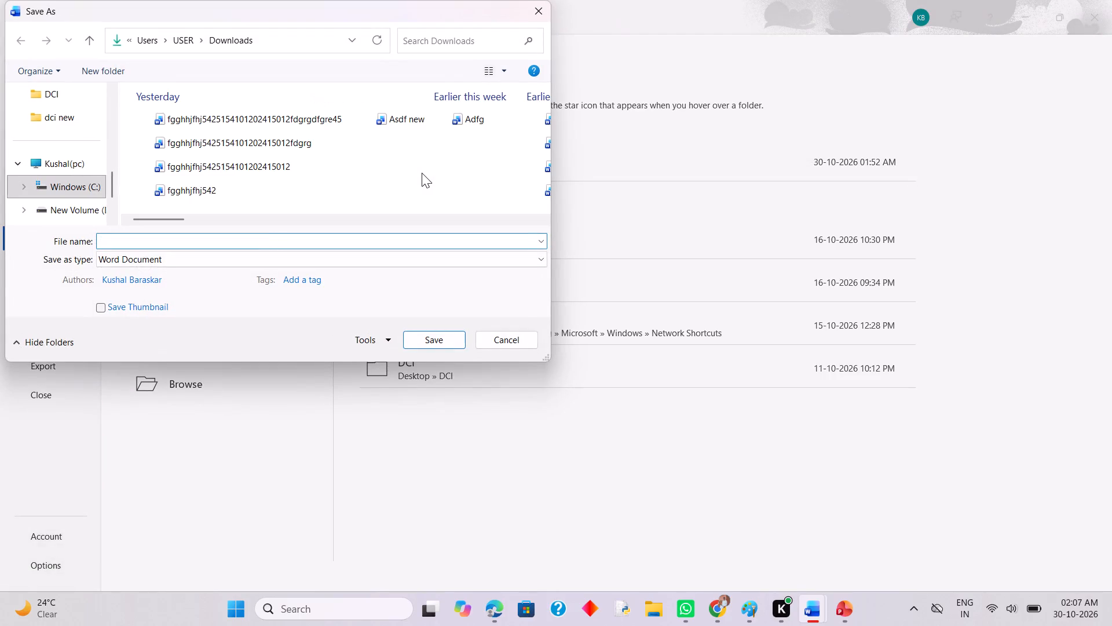
key(k)
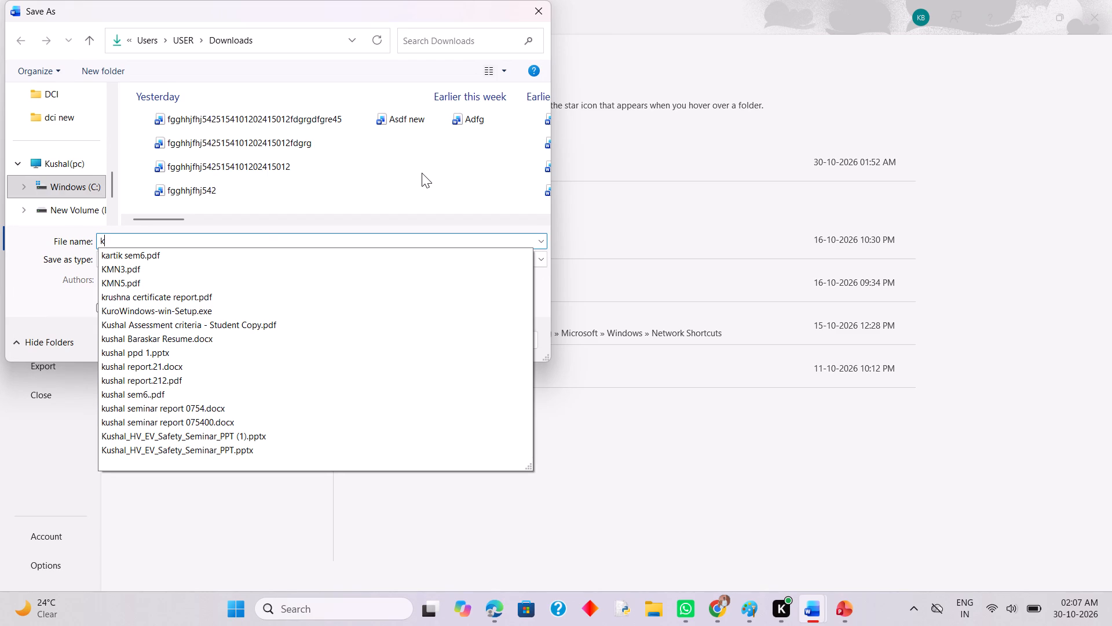
key(space)
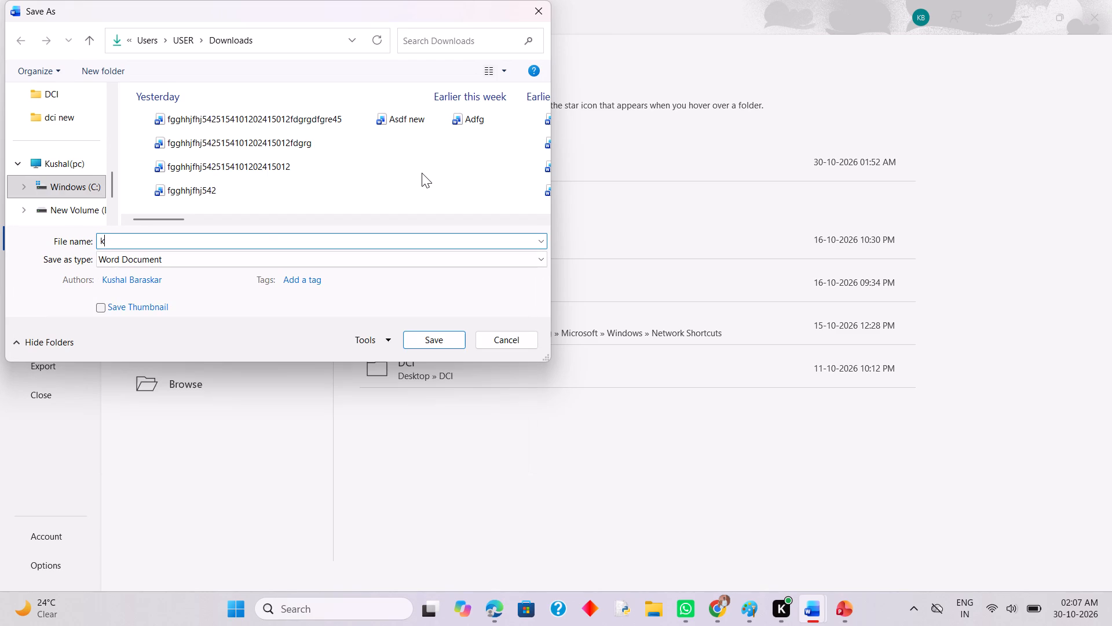
text(final)
key(space)
text(re)
text(port)
scroll(35, 97, up, 1)
scroll(35, 97, down, 5)
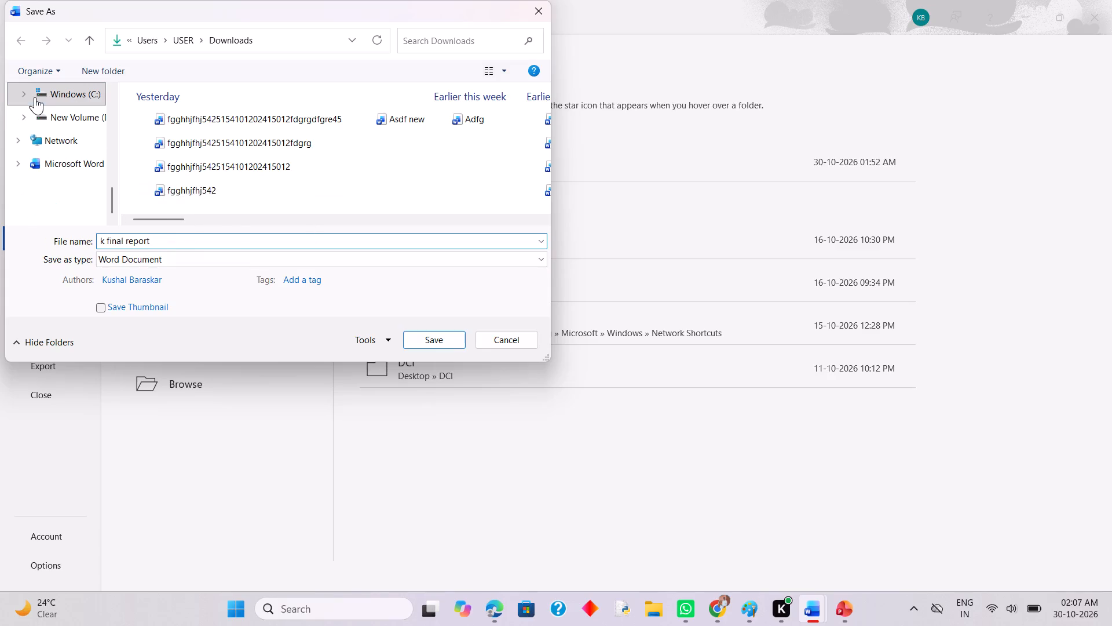
click(425, 337)
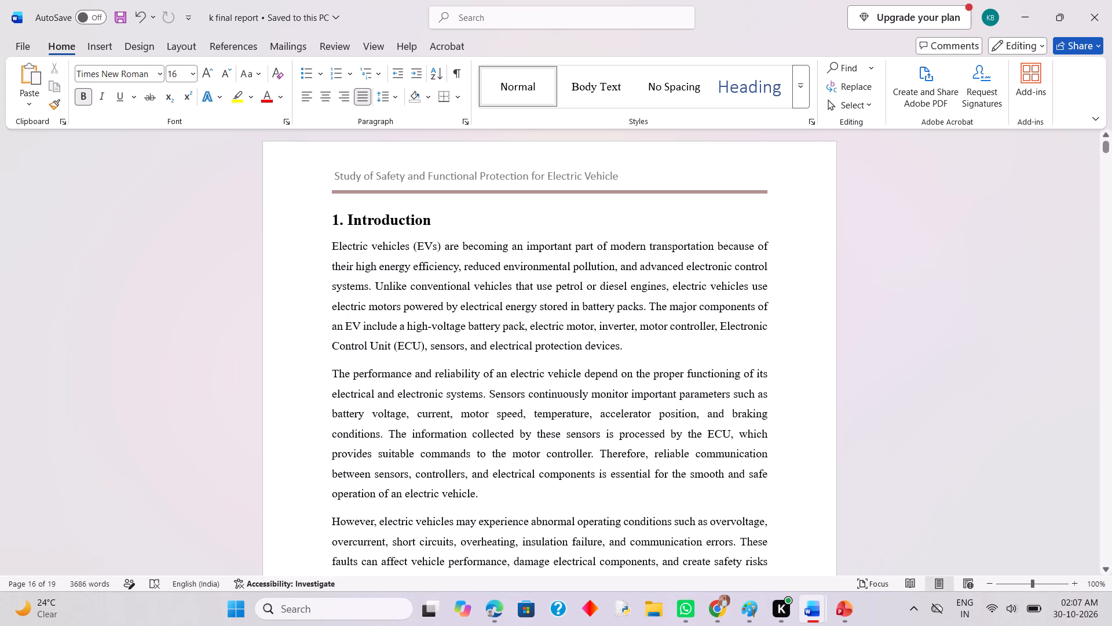
click(807, 377)
Save the whole report as an Adobe PDF named "k final report" in Downloads, keeping the default conversion options and View Result enabled.
click(24, 55)
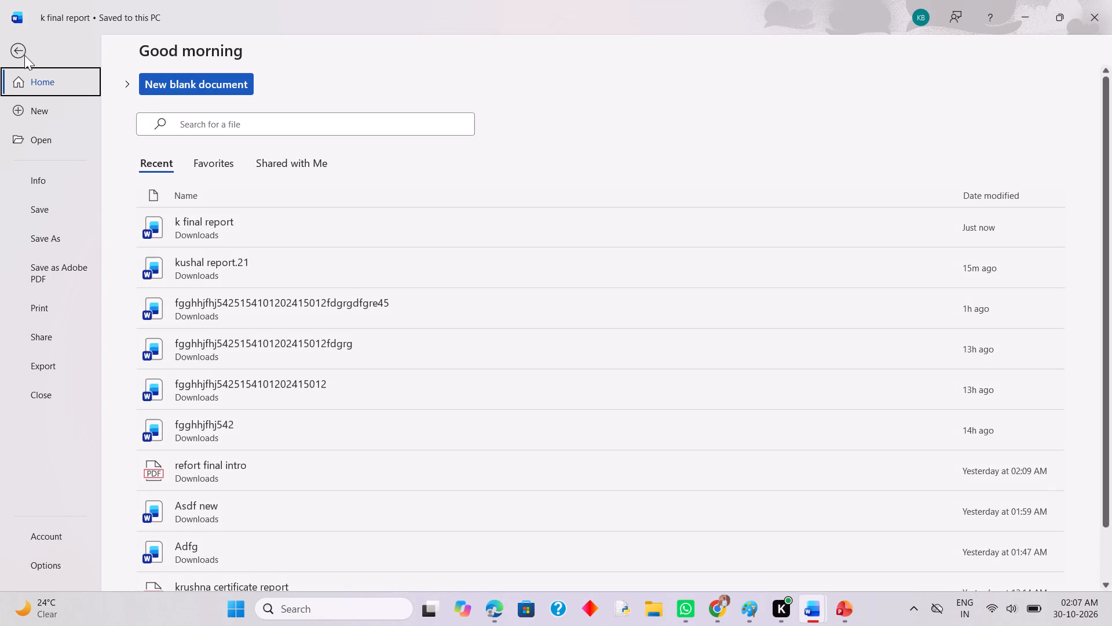
click(56, 276)
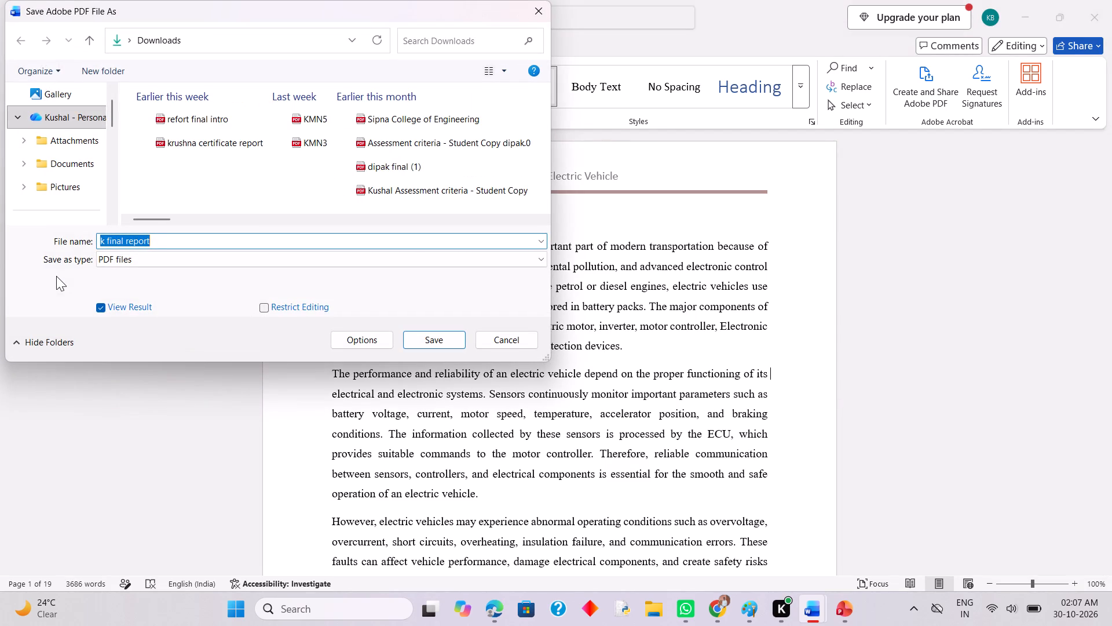
click(357, 340)
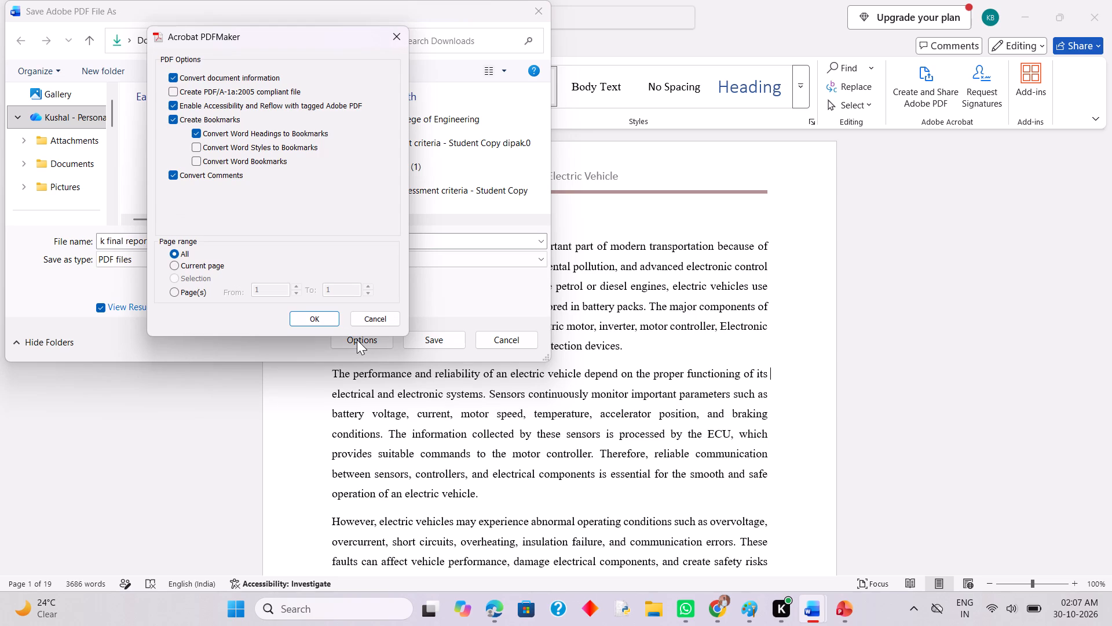
click(400, 35)
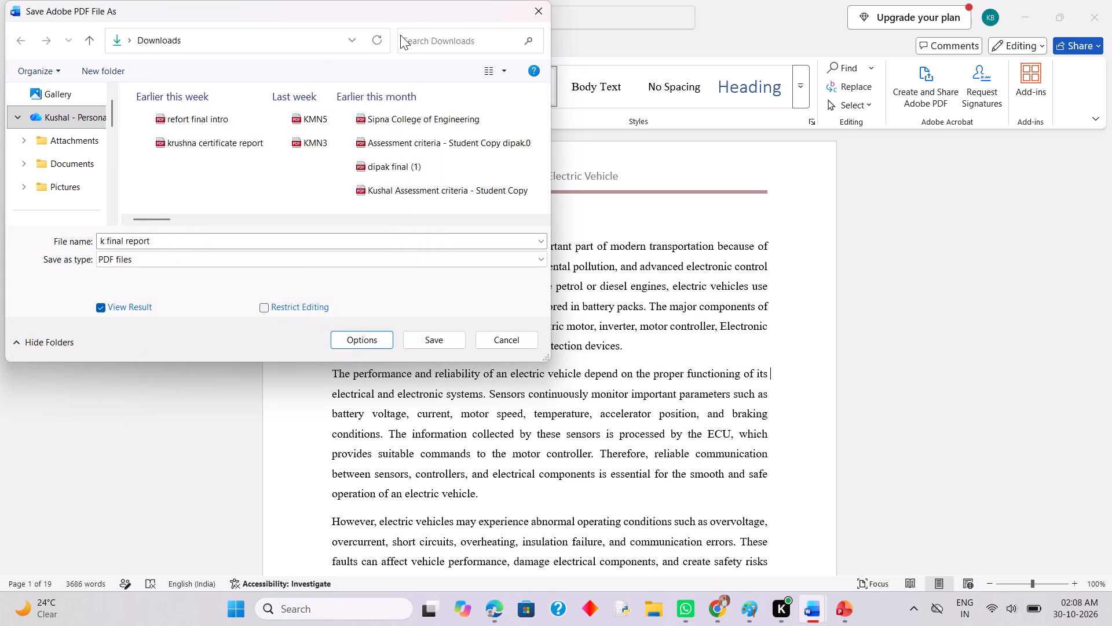
click(427, 336)
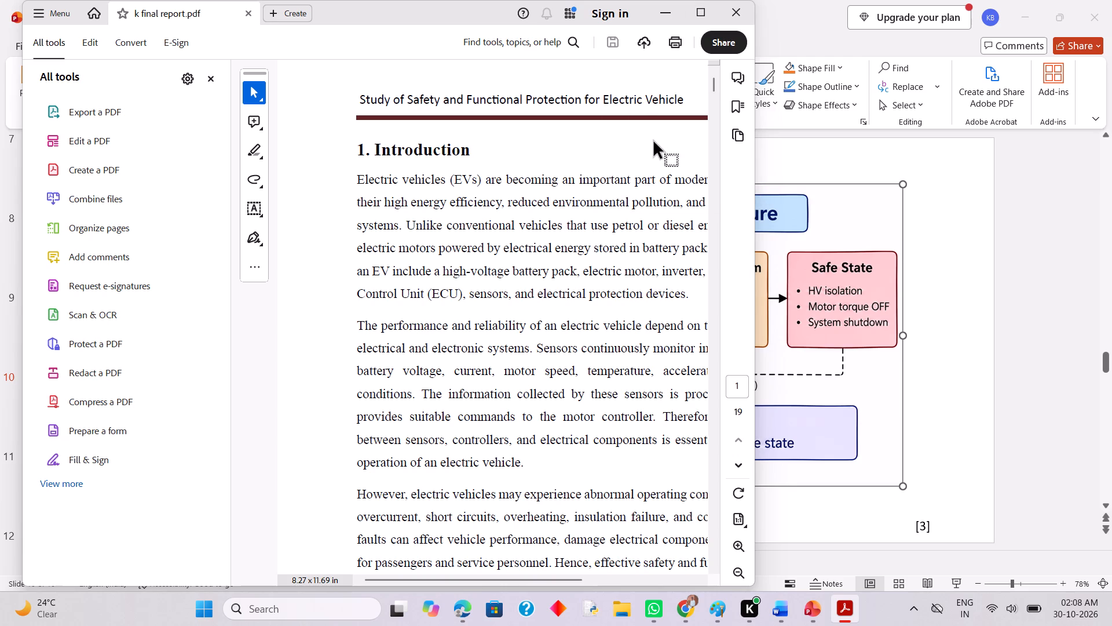
Examine the page layout of the exported "k final report" PDF in Adobe Acrobat.
scroll(603, 236, down, 3)
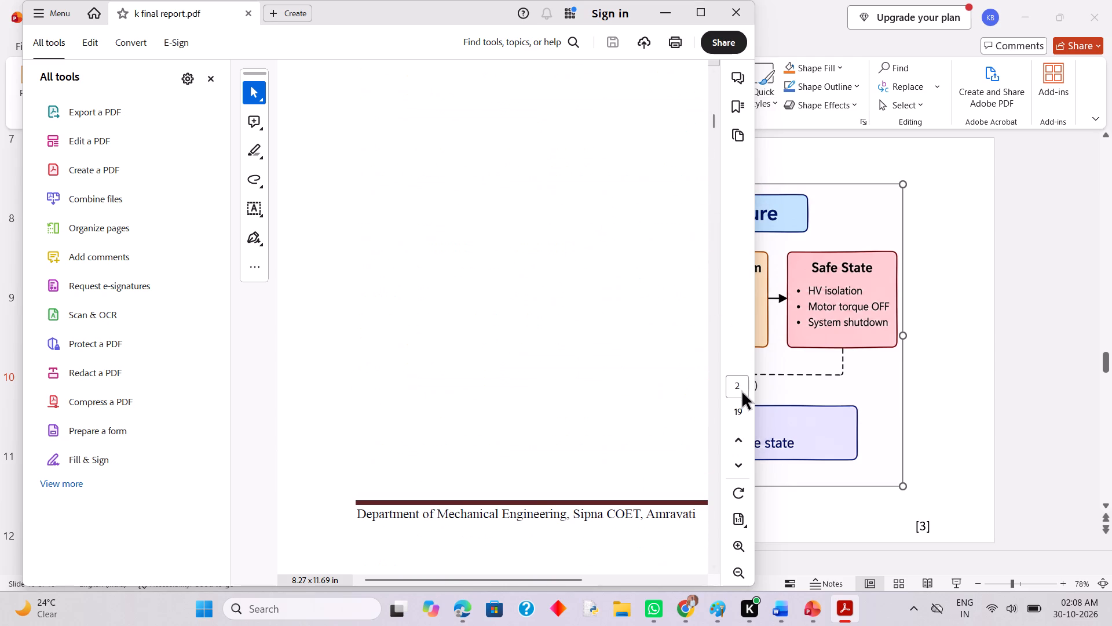